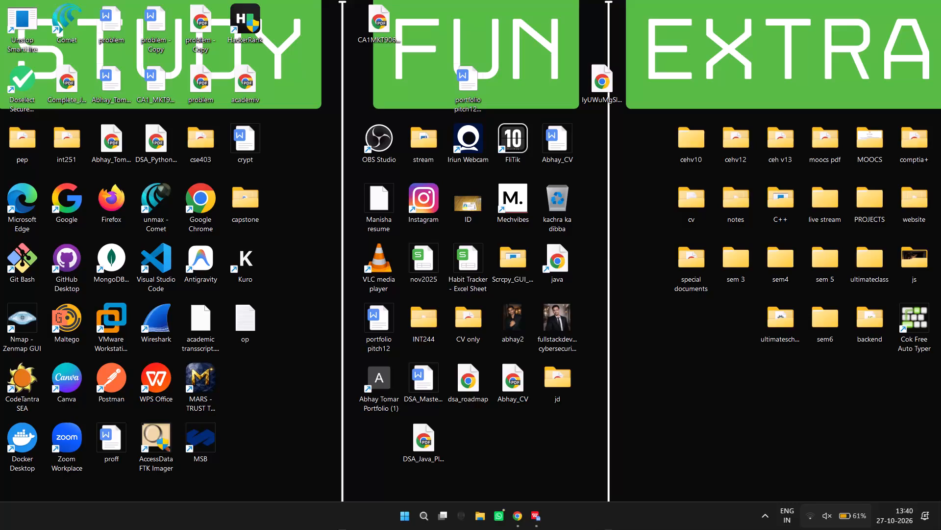
Open the quick settings to check the wireless connection.
{"action": "left_click", "coordinate": [822, 511]}
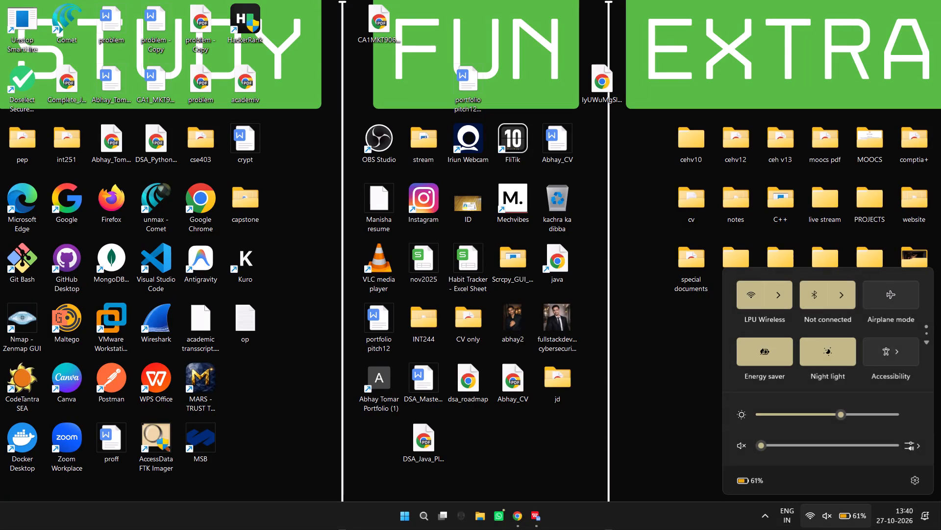
Switch to Google Chrome and bring up the cocacola Instagram profile's reels page.
{"action": "left_click", "coordinate": [200, 214]}
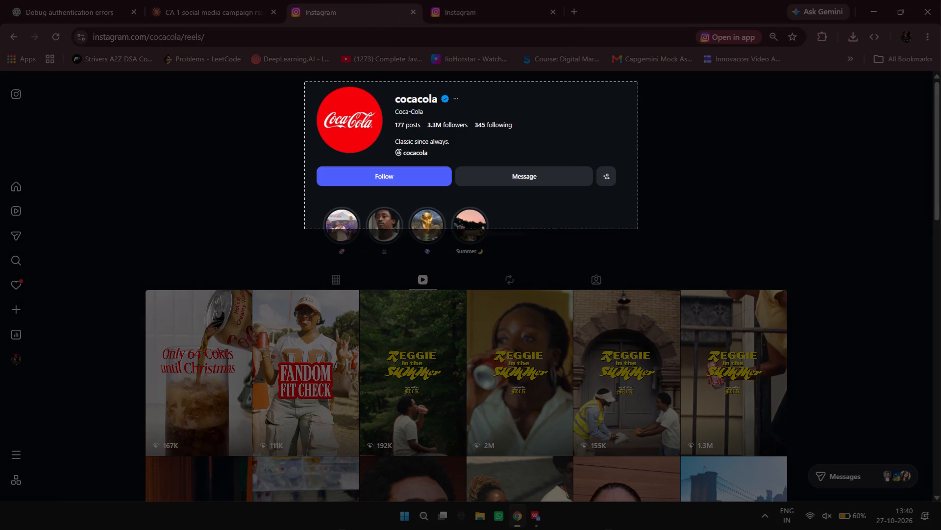
Tighten the snip around the cocacola profile header, from the logo down to the Follow and Message row, and capture it.
{"action": "left_click_drag", "start_coordinate": [644, 224], "coordinate": [630, 208]}
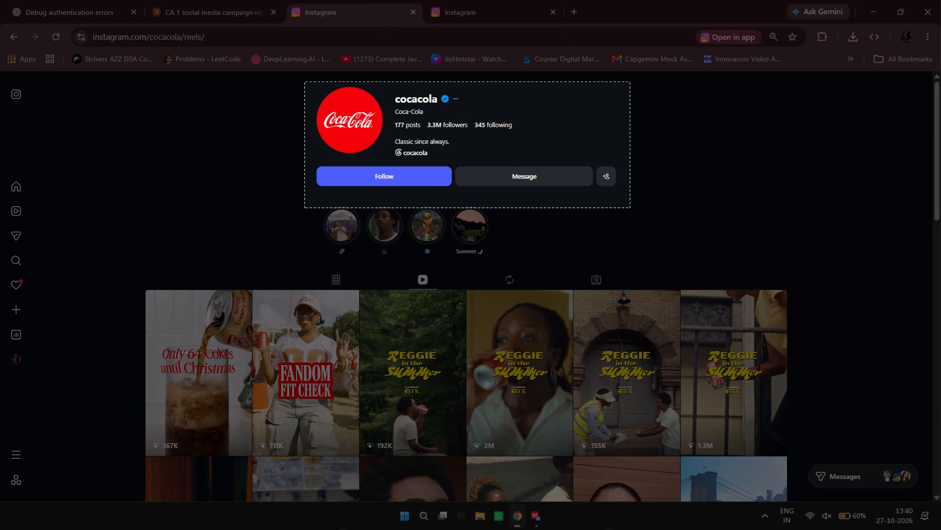
{"action": "left_click_drag", "start_coordinate": [630, 208], "coordinate": [628, 202]}
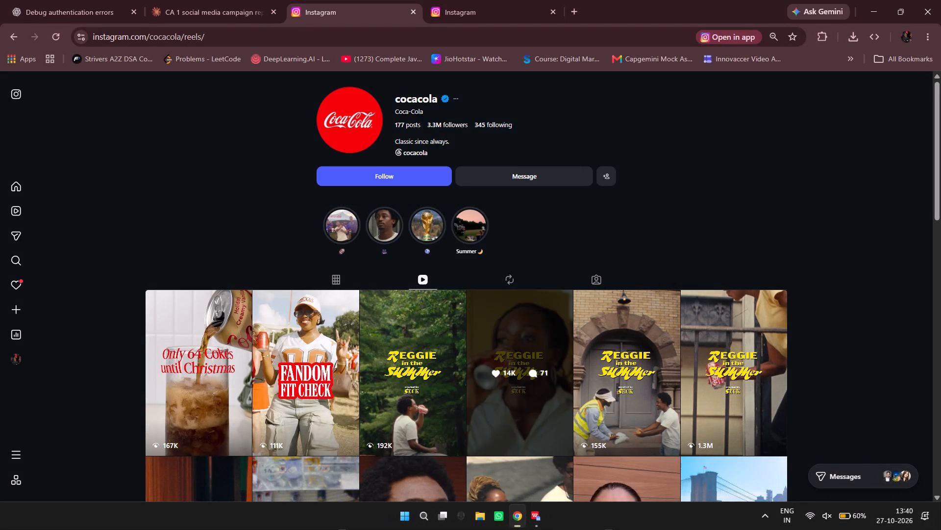
Switch to the Coca-Cola vs Pepsi report in WPS Office and replace the cocacola_india picture above section 4.2 with the captured screenshot.
{"action": "left_click", "coordinate": [535, 518]}
{"action": "scroll", "coordinate": [426, 280], "scroll_direction": "up", "scroll_amount": 2}
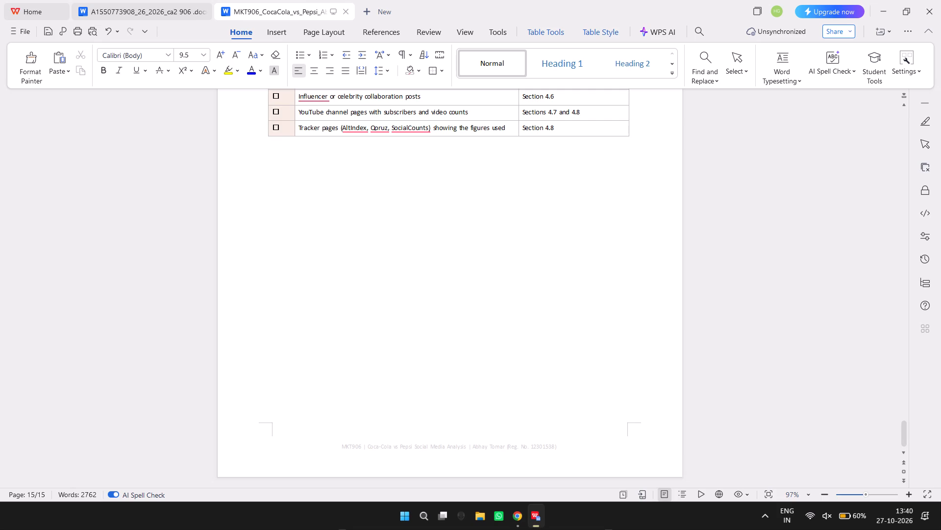
{"action": "scroll", "coordinate": [426, 280], "scroll_direction": "up", "scroll_amount": 18}
{"action": "scroll", "coordinate": [426, 280], "scroll_direction": "up", "scroll_amount": 20}
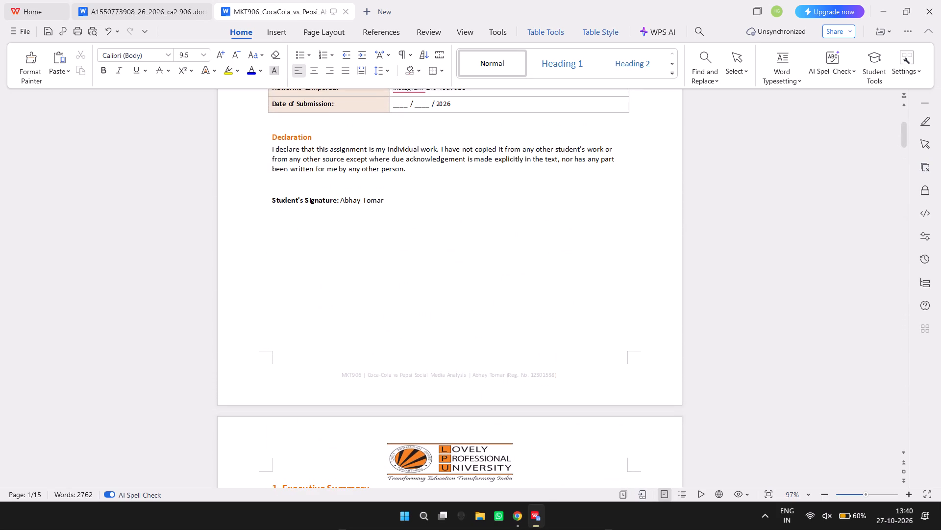
{"action": "scroll", "coordinate": [426, 280], "scroll_direction": "up", "scroll_amount": 12}
{"action": "scroll", "coordinate": [426, 280], "scroll_direction": "down", "scroll_amount": 5}
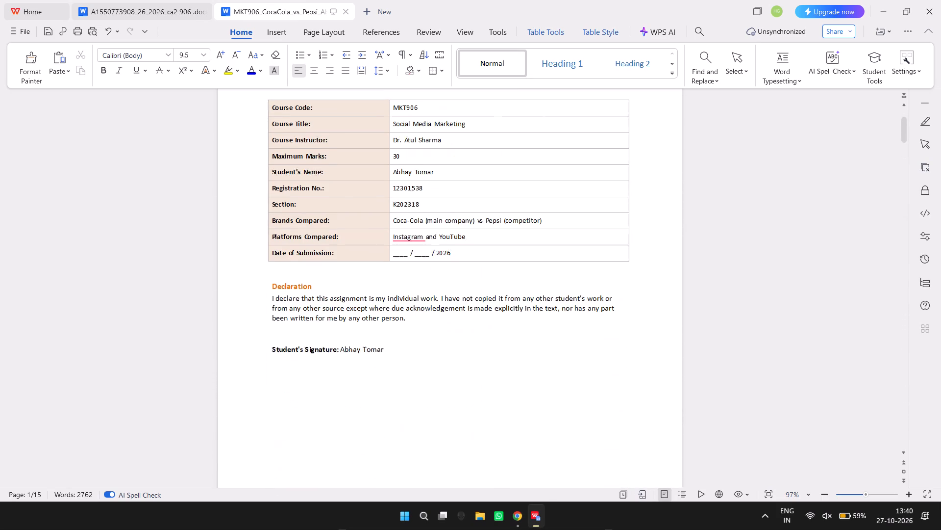
{"action": "scroll", "coordinate": [426, 280], "scroll_direction": "down", "scroll_amount": 10}
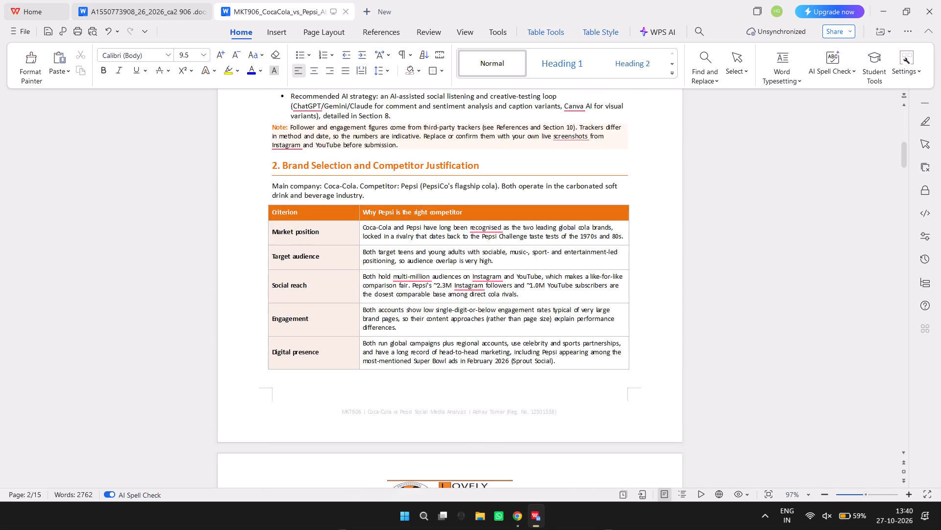
{"action": "scroll", "coordinate": [426, 280], "scroll_direction": "down", "scroll_amount": 11}
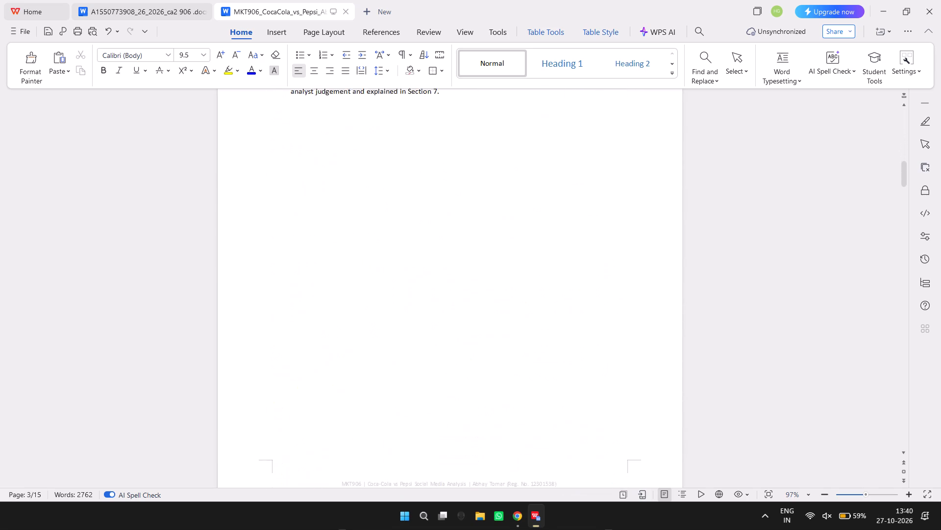
{"action": "scroll", "coordinate": [426, 280], "scroll_direction": "down", "scroll_amount": 8}
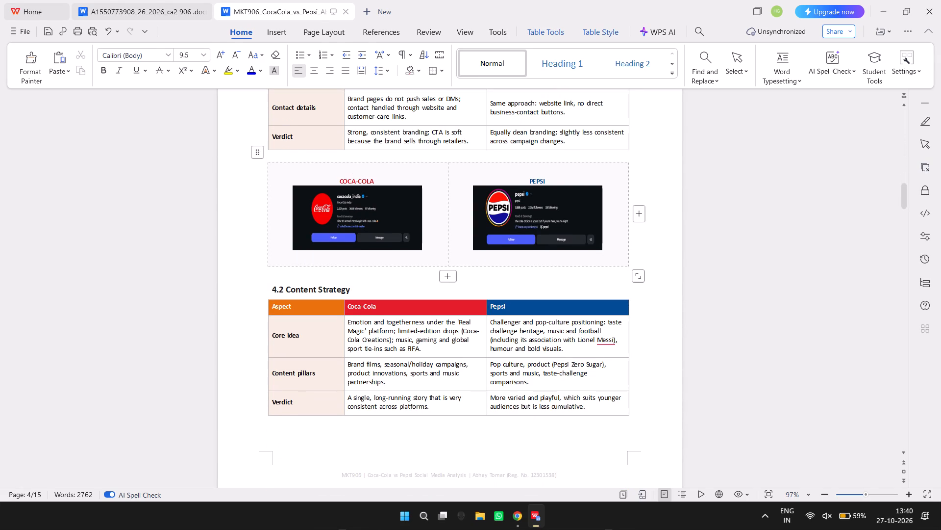
{"action": "left_click", "coordinate": [345, 210]}
{"action": "key", "text": "Delete"}
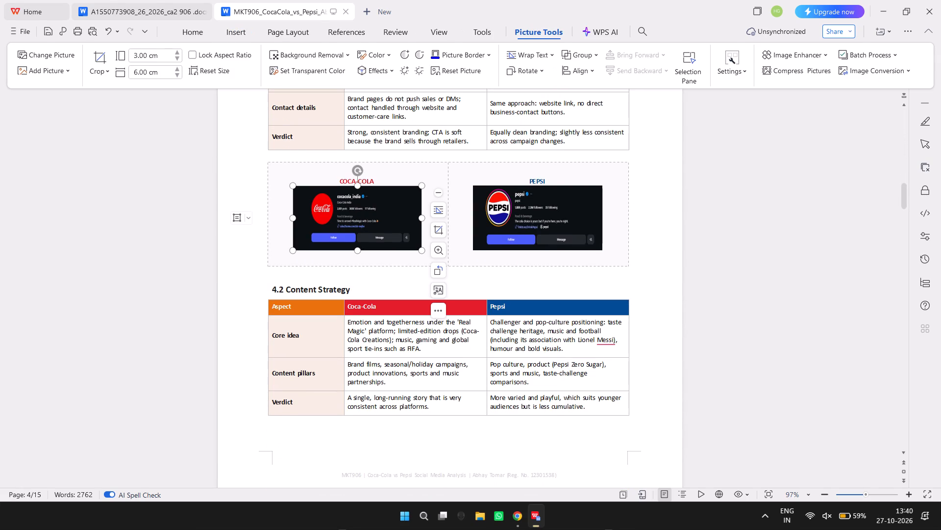
{"action": "key", "text": "ctrl+v"}
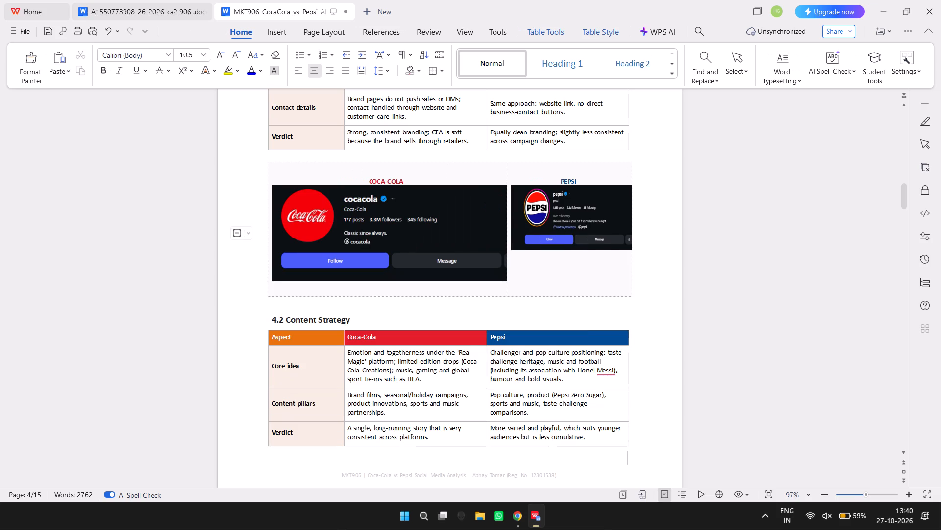
Unlock the aspect ratio of the pasted Coca-Cola profile screenshot and set its height to 3 cm.
{"action": "left_click", "coordinate": [371, 218]}
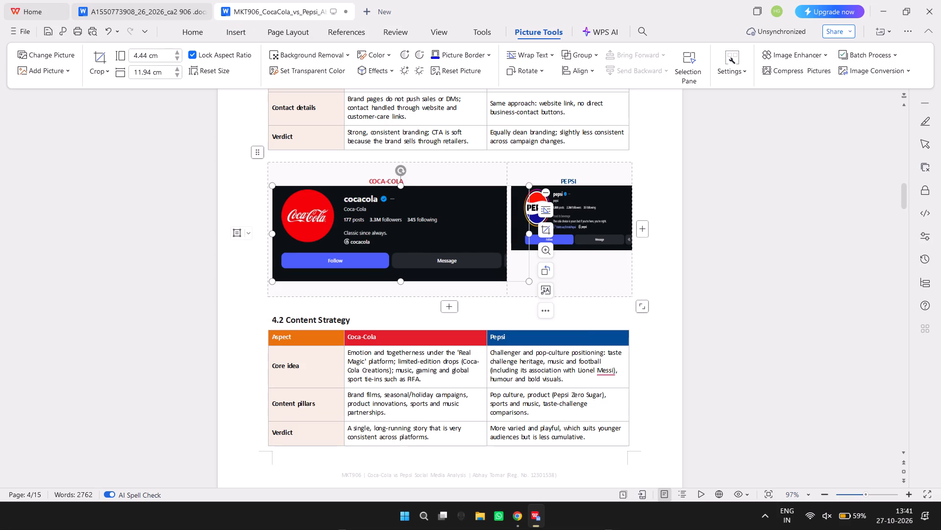
{"action": "left_click", "coordinate": [607, 228]}
{"action": "left_click", "coordinate": [386, 216]}
{"action": "left_click", "coordinate": [187, 55]}
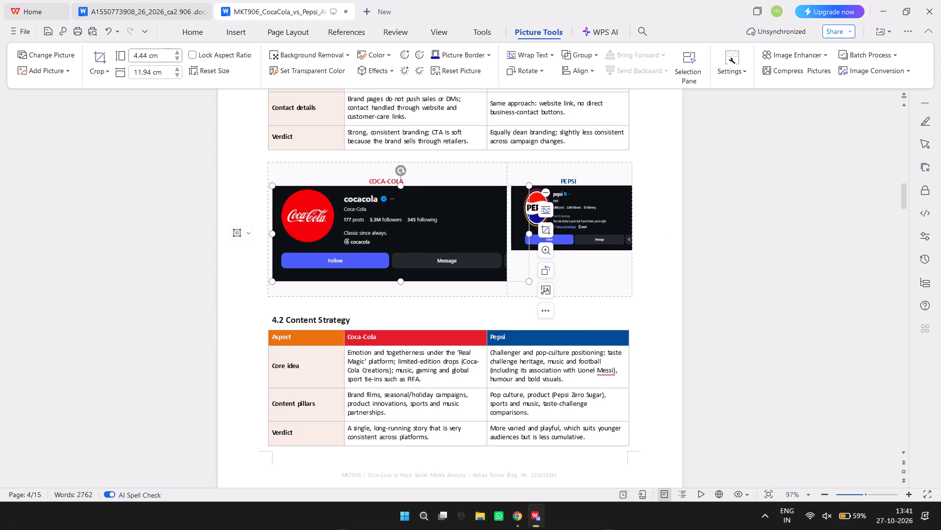
{"action": "left_click", "coordinate": [140, 57]}
{"action": "key", "text": "Right"}
{"action": "key", "text": "Right"}
{"action": "key", "text": "BackSpace"}
{"action": "key", "text": "BackSpace"}
{"action": "key", "text": "BackSpace"}
{"action": "key", "text": "BackSpace"}
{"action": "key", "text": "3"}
Set the Coca-Cola profile screenshot's width to 6 cm and deselect the picture.
{"action": "left_click", "coordinate": [150, 70]}
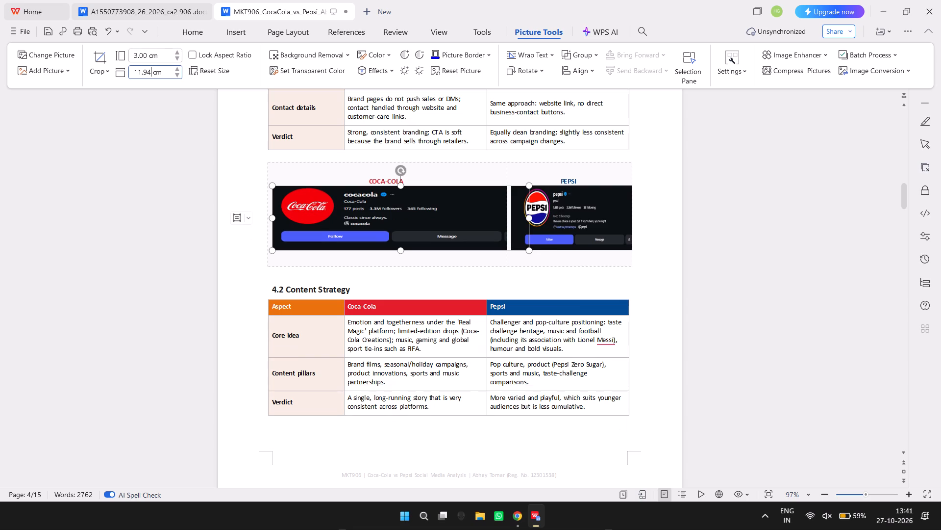
{"action": "key", "text": "BackSpace"}
{"action": "key", "text": "BackSpace"}
{"action": "key", "text": "BackSpace"}
{"action": "key", "text": "BackSpace"}
{"action": "key", "text": "BackSpace"}
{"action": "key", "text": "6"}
{"action": "key", "text": "Return"}
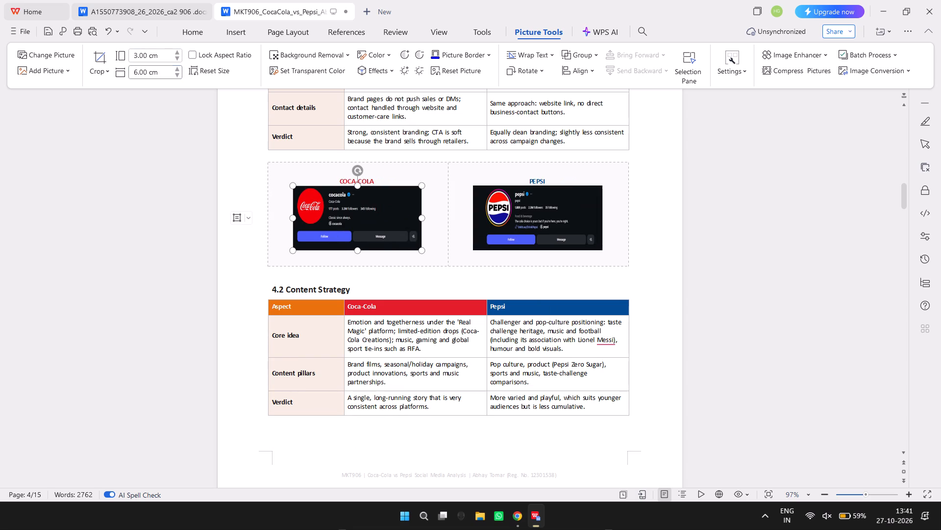
{"action": "left_click", "coordinate": [742, 231]}
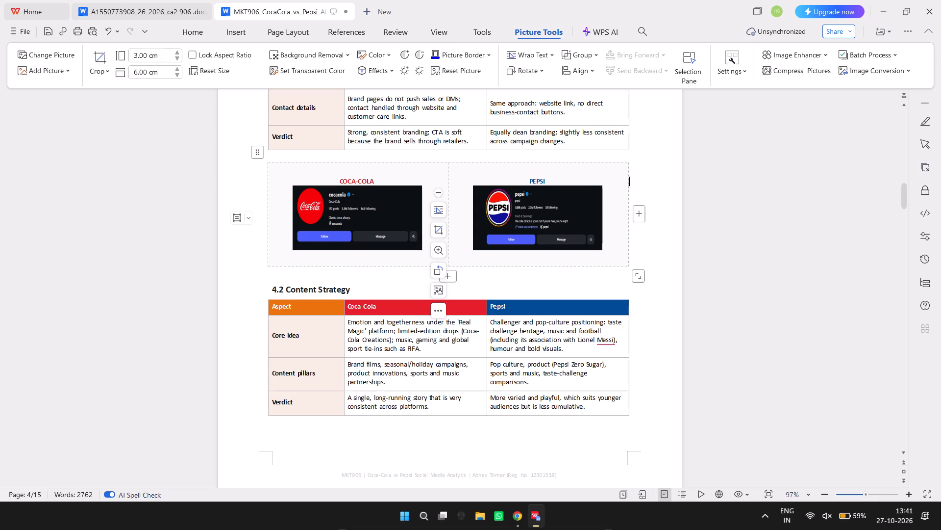
Look through sections 4.2 to 4.4 of the report for screenshot placeholders that still need filling.
{"action": "scroll", "coordinate": [742, 231], "scroll_direction": "down", "scroll_amount": 8}
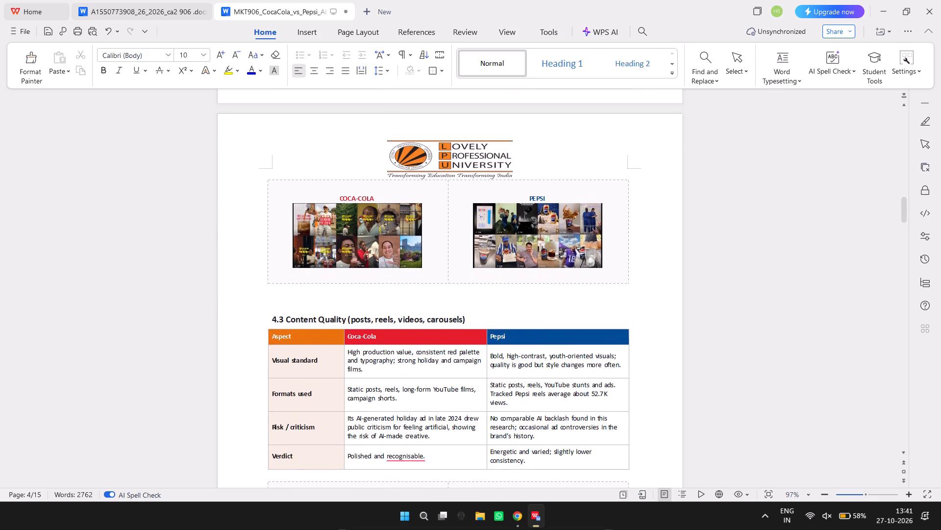
{"action": "scroll", "coordinate": [742, 231], "scroll_direction": "down", "scroll_amount": 7}
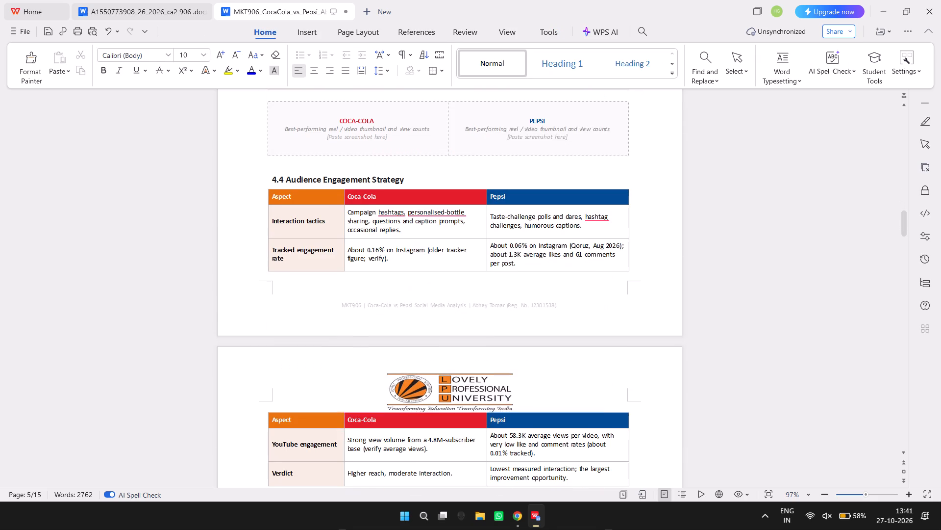
{"action": "scroll", "coordinate": [742, 231], "scroll_direction": "down", "scroll_amount": 1}
{"action": "scroll", "coordinate": [742, 231], "scroll_direction": "up", "scroll_amount": 1}
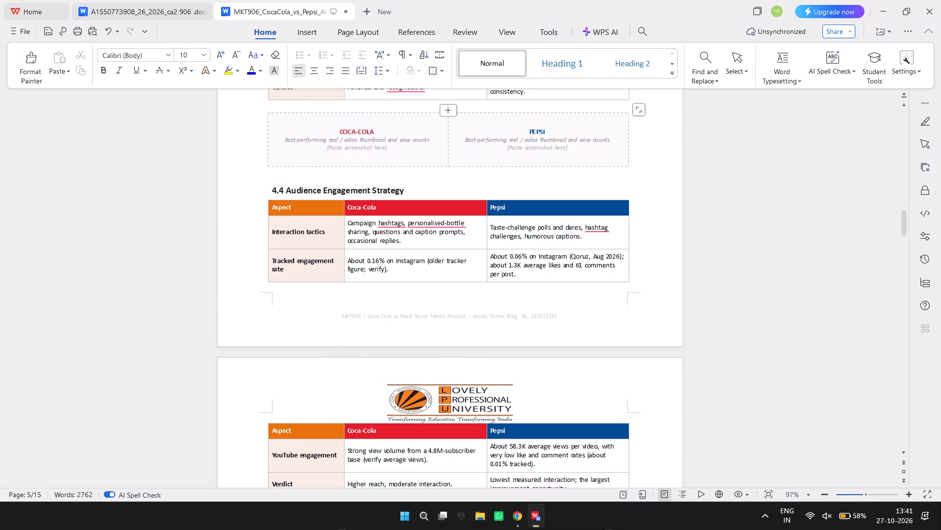
Switch to Google Chrome and open YouTube in a new tab.
{"action": "left_click", "coordinate": [517, 518]}
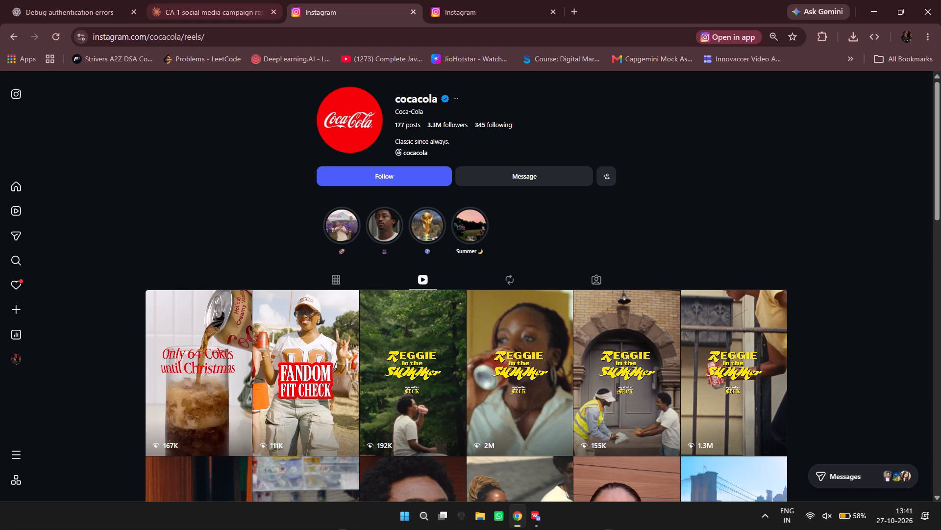
{"action": "left_click", "coordinate": [579, 0]}
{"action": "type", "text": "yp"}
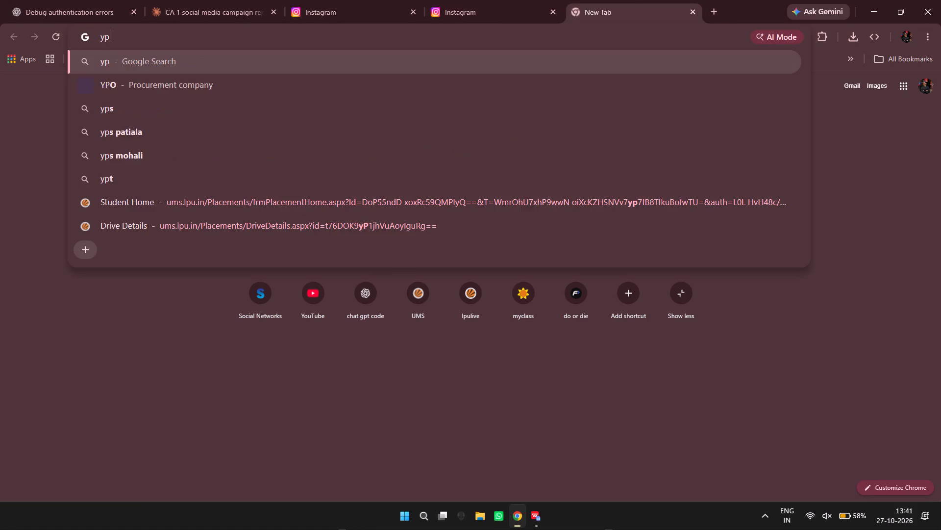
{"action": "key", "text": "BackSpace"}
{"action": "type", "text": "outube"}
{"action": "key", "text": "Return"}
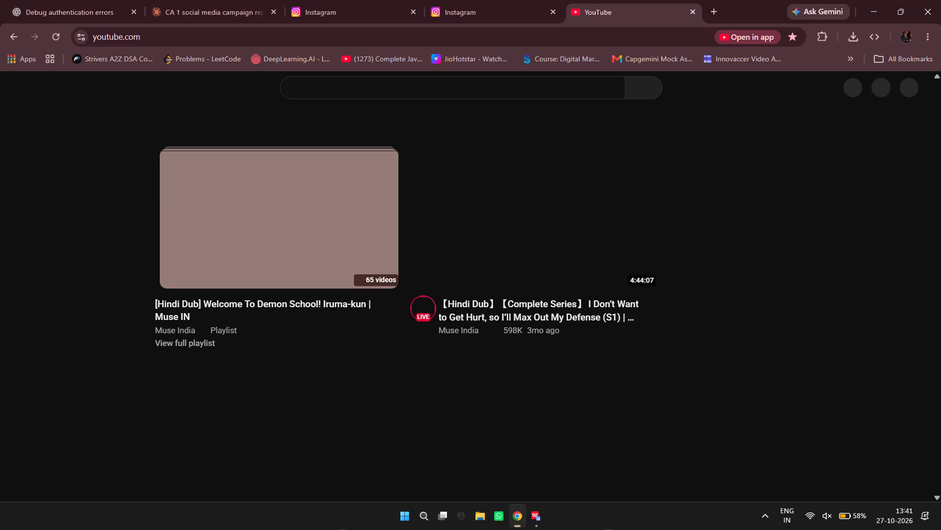
Search YouTube for coca cola across all result types.
{"action": "left_click", "coordinate": [424, 93]}
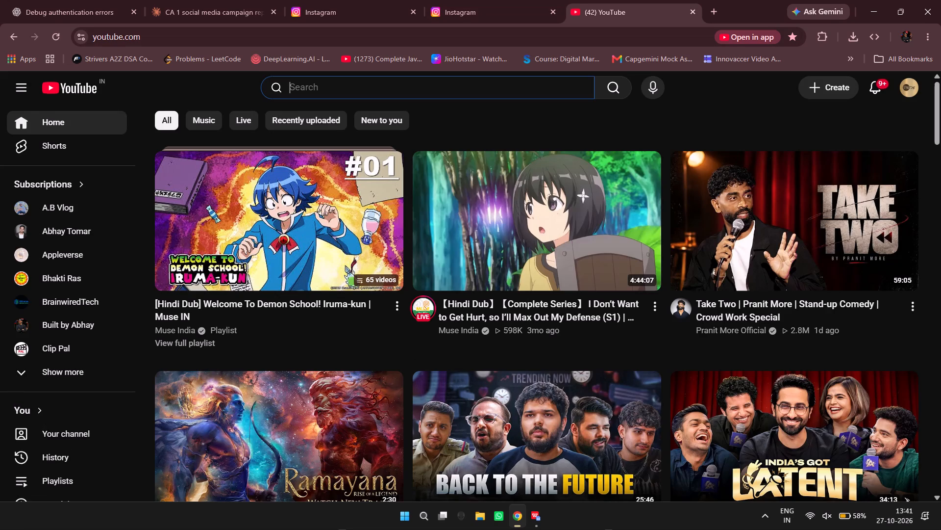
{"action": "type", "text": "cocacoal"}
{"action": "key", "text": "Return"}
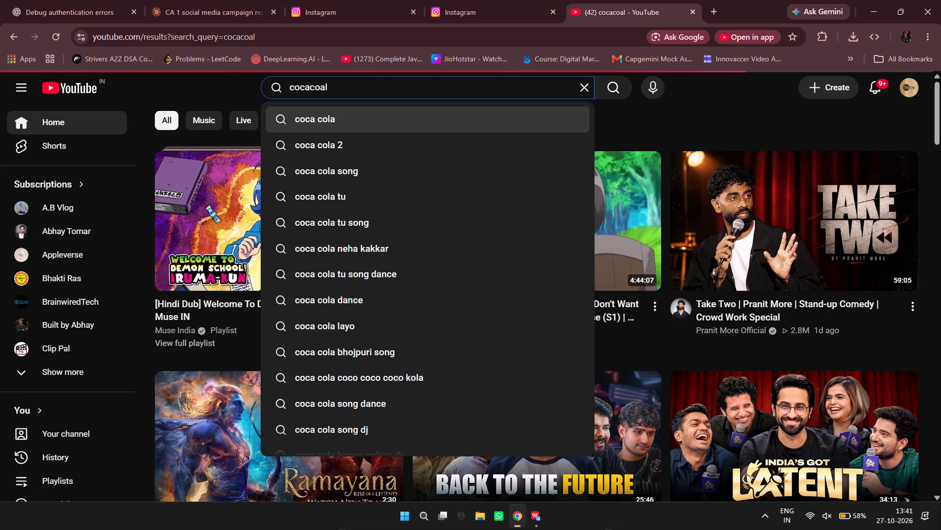
{"action": "left_click", "coordinate": [359, 115]}
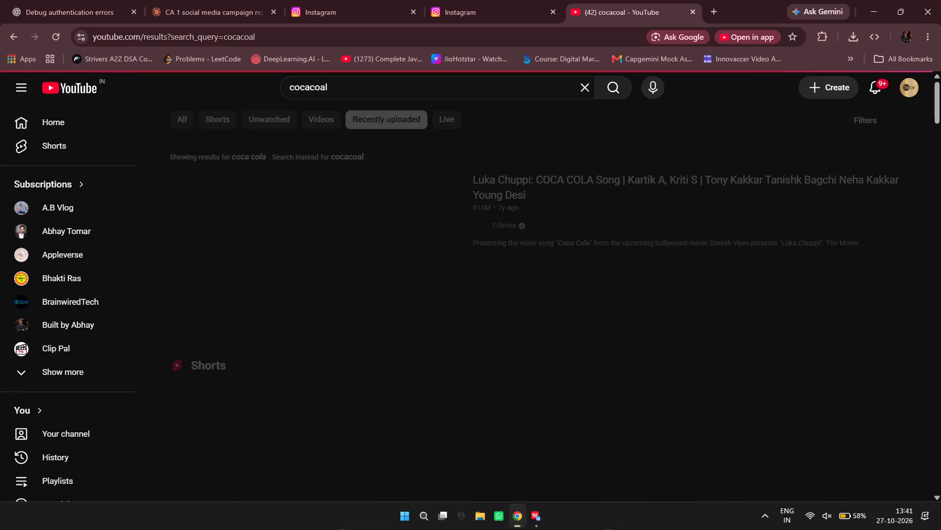
{"action": "left_click", "coordinate": [189, 120]}
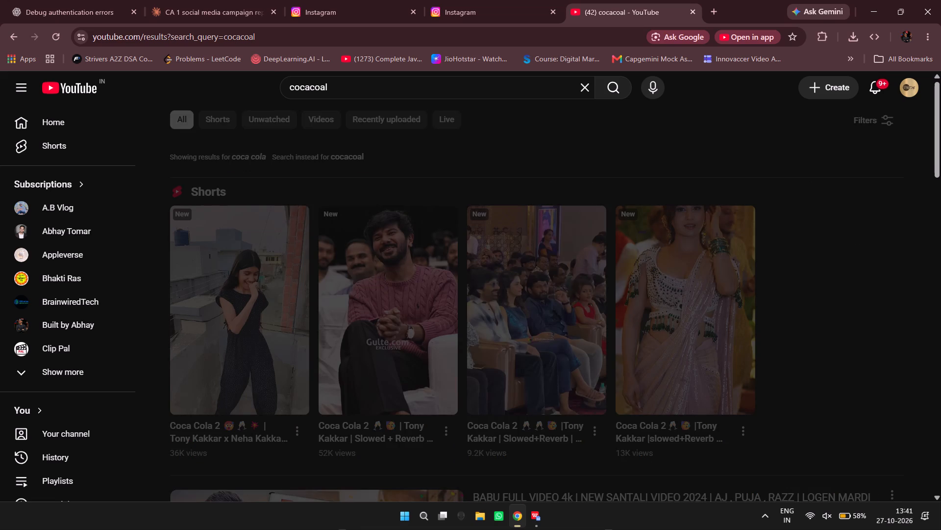
{"action": "left_click", "coordinate": [361, 92]}
{"action": "left_click", "coordinate": [347, 118]}
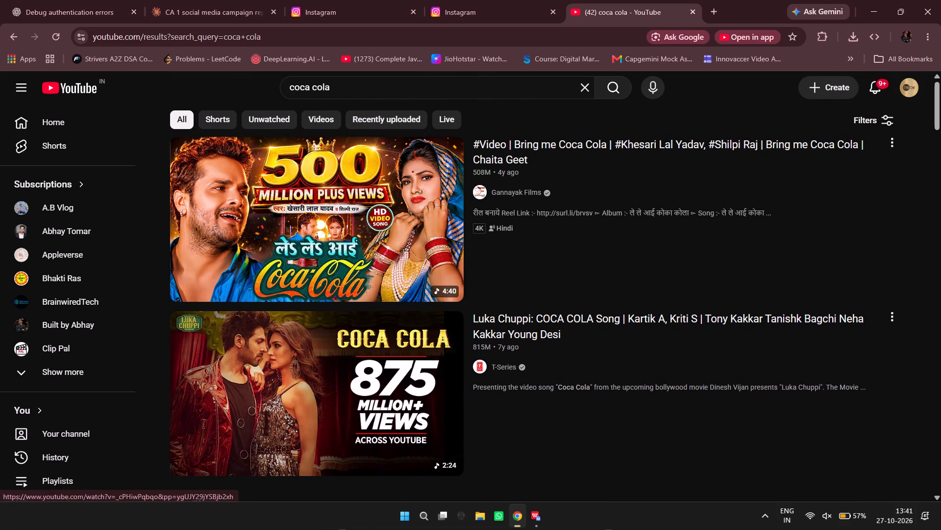
Find the official Coca-Cola channel in the "coca cola" search results and open it.
{"action": "scroll", "coordinate": [634, 433], "scroll_direction": "down", "scroll_amount": 4}
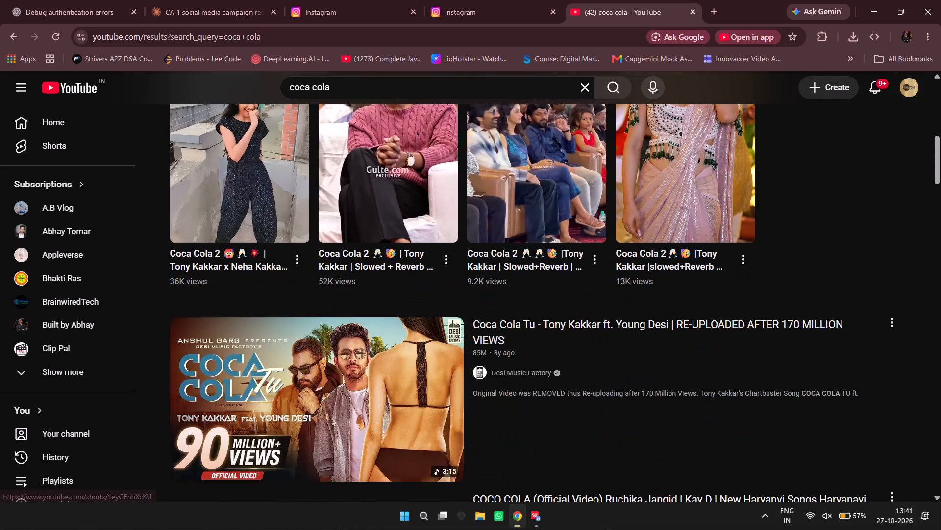
{"action": "scroll", "coordinate": [634, 433], "scroll_direction": "down", "scroll_amount": 7}
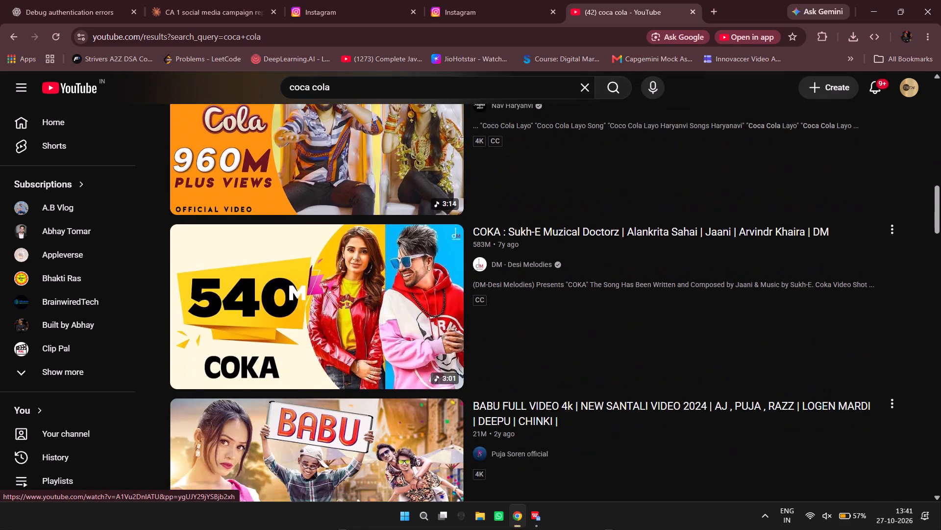
{"action": "scroll", "coordinate": [634, 433], "scroll_direction": "down", "scroll_amount": 2}
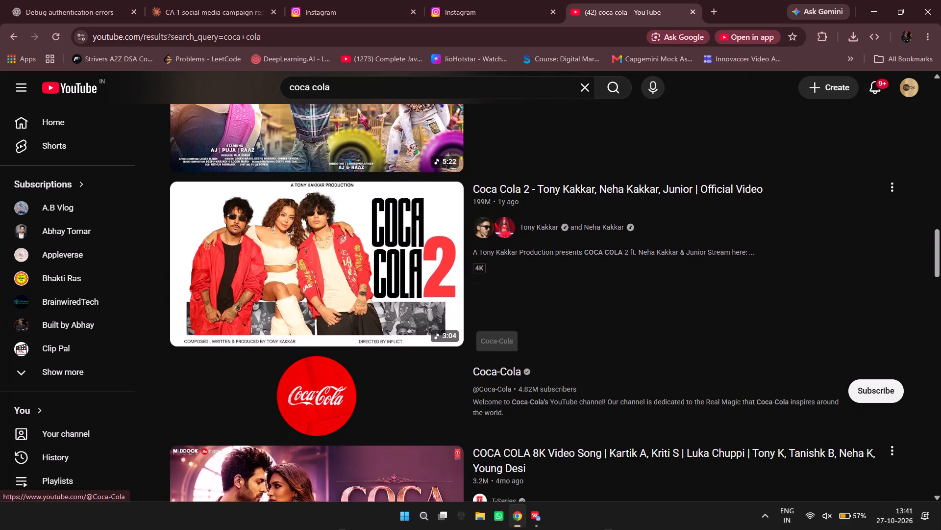
{"action": "left_click", "coordinate": [510, 371]}
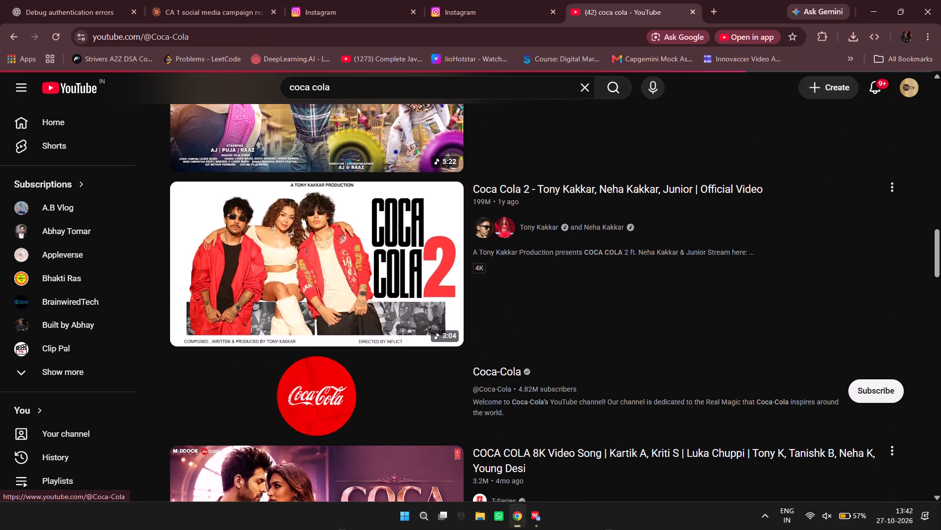
List the Coca-Cola channel's videos sorted by Popular and bring the top-ranked row into view.
{"action": "scroll", "coordinate": [510, 371], "scroll_direction": "down", "scroll_amount": 1}
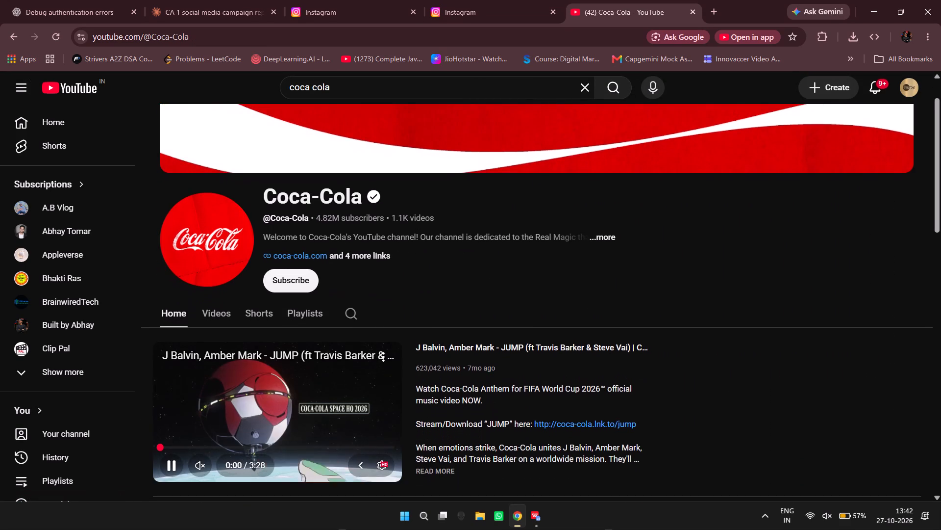
{"action": "scroll", "coordinate": [510, 371], "scroll_direction": "down", "scroll_amount": 1}
{"action": "scroll", "coordinate": [510, 371], "scroll_direction": "up", "scroll_amount": 1}
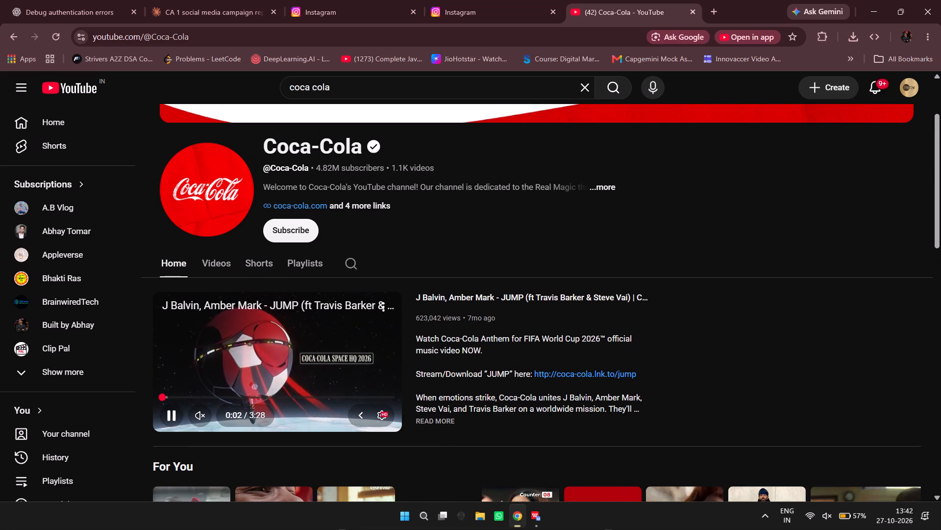
{"action": "left_click", "coordinate": [208, 265]}
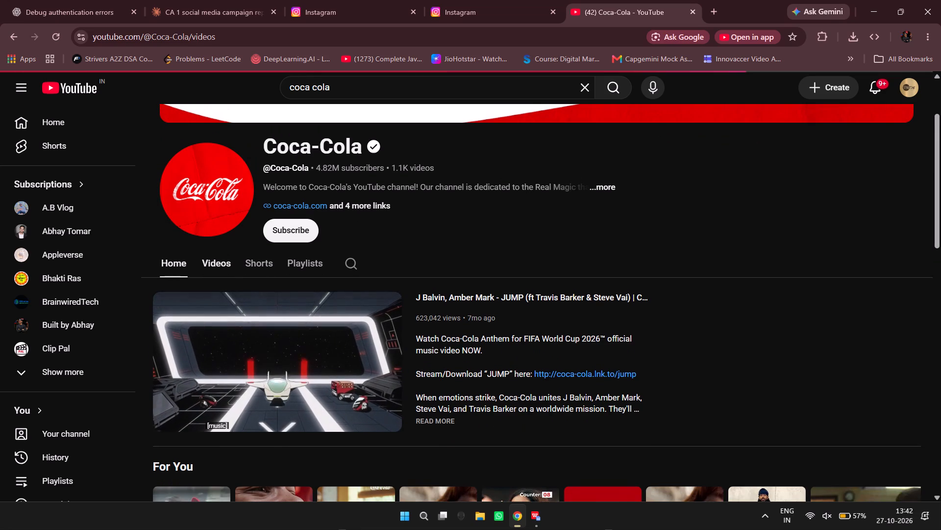
{"action": "scroll", "coordinate": [319, 336], "scroll_direction": "down", "scroll_amount": 1}
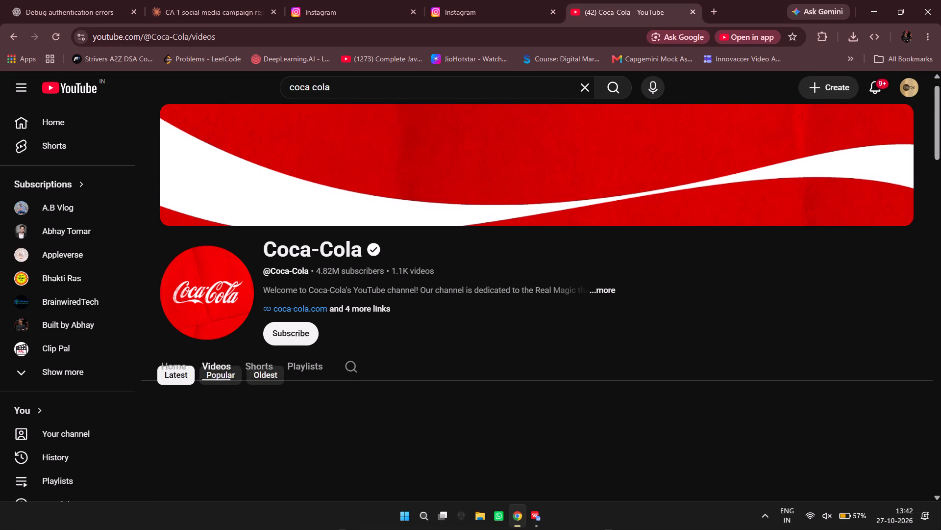
{"action": "scroll", "coordinate": [319, 336], "scroll_direction": "down", "scroll_amount": 1}
{"action": "left_click", "coordinate": [230, 327]}
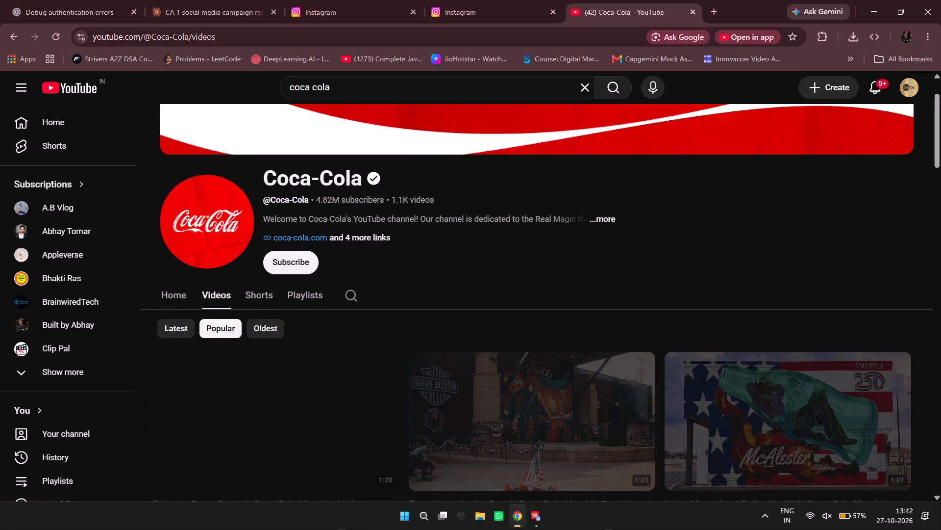
{"action": "scroll", "coordinate": [407, 235], "scroll_direction": "down", "scroll_amount": 3}
{"action": "scroll", "coordinate": [407, 235], "scroll_direction": "up", "scroll_amount": 2}
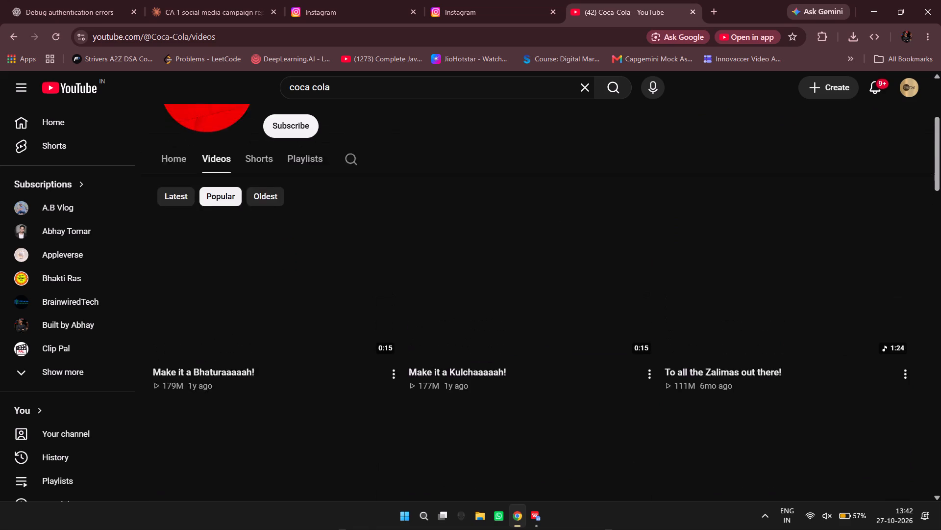
{"action": "scroll", "coordinate": [407, 235], "scroll_direction": "up", "scroll_amount": 1}
{"action": "scroll", "coordinate": [442, 149], "scroll_direction": "down", "scroll_amount": 1}
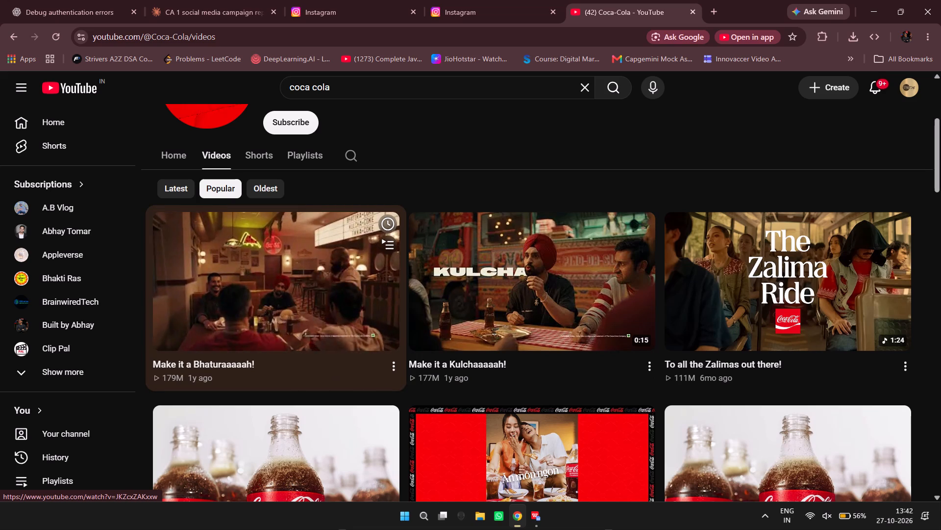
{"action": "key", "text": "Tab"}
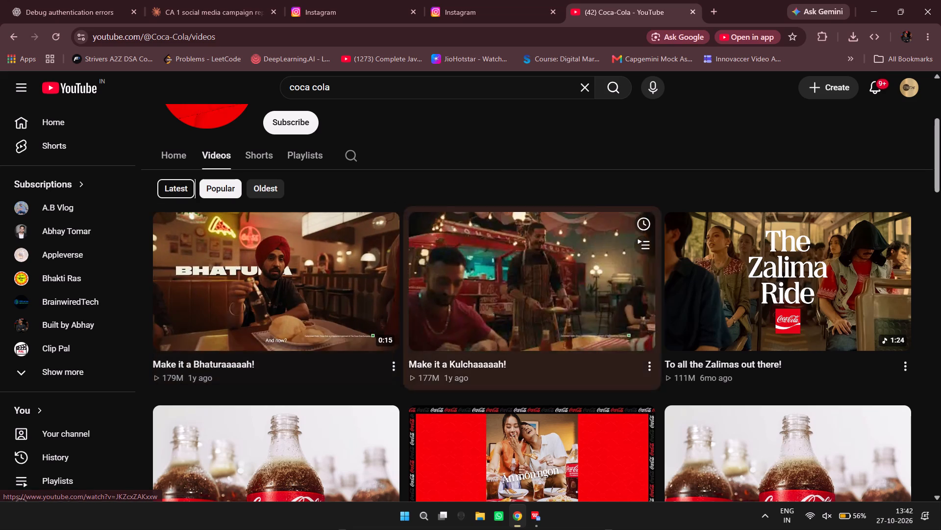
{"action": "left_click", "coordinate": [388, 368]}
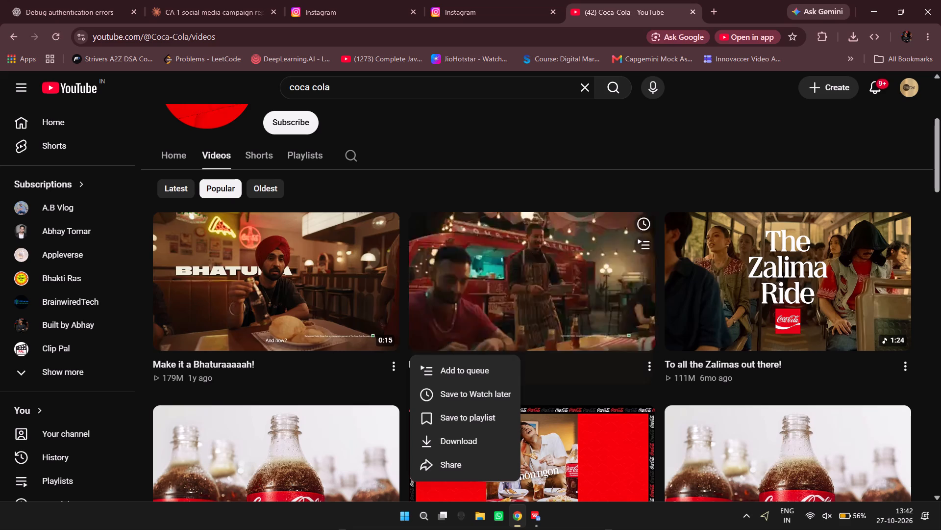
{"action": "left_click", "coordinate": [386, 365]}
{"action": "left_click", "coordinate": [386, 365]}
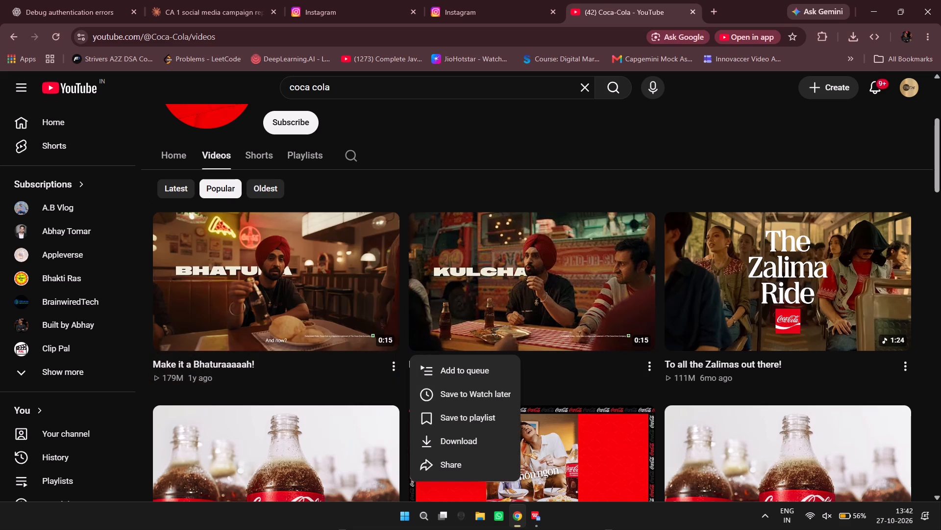
Capture a screen snip of the "Make it a Bhaturaaaaah!" video, including the sort filters, thumbnail, title and view count.
{"action": "key", "text": "shift+super+s"}
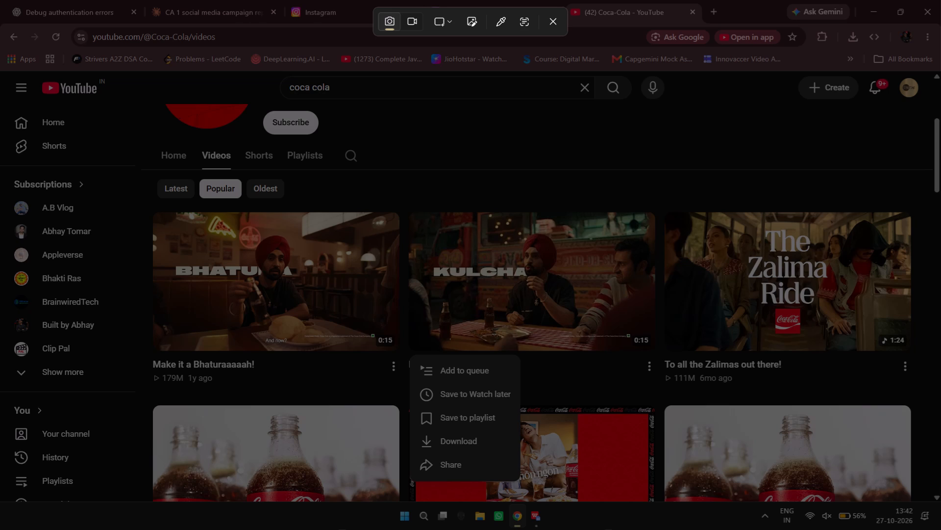
{"action": "left_click_drag", "start_coordinate": [148, 172], "coordinate": [404, 375]}
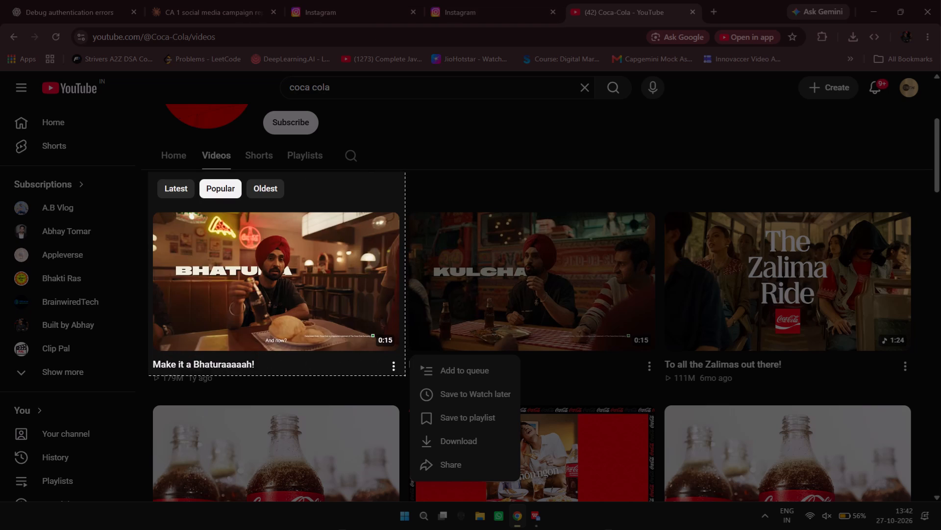
{"action": "left_click_drag", "start_coordinate": [404, 375], "coordinate": [405, 387]}
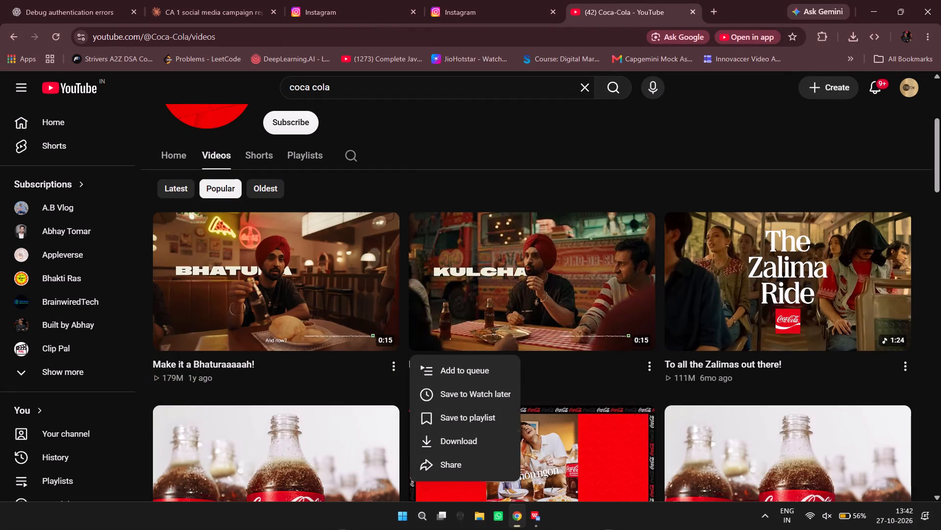
Switch to the WPS report and paste the snip over the Coca-Cola best-performing video placeholder text above section 4.4.
{"action": "left_click", "coordinate": [532, 516]}
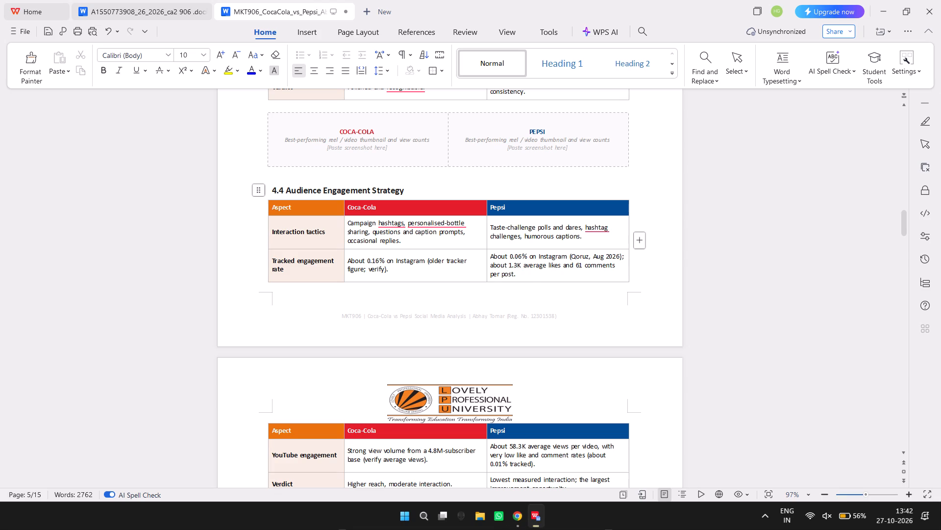
{"action": "scroll", "coordinate": [346, 382], "scroll_direction": "up", "scroll_amount": 1}
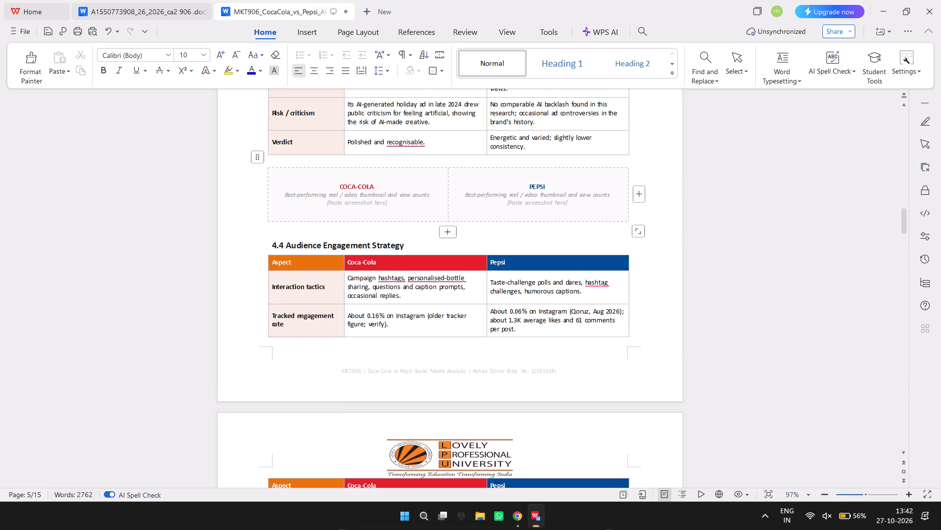
{"action": "left_click_drag", "start_coordinate": [388, 207], "coordinate": [288, 193]}
{"action": "key", "text": "ctrl+v"}
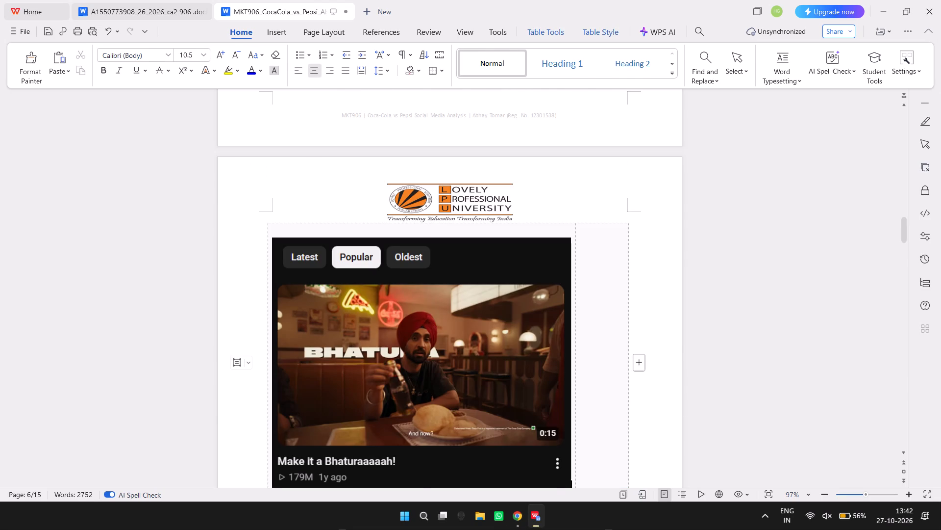
Set the pasted Coca-Cola screenshot's height to 5 cm with the aspect ratio locked.
{"action": "left_click", "coordinate": [498, 396]}
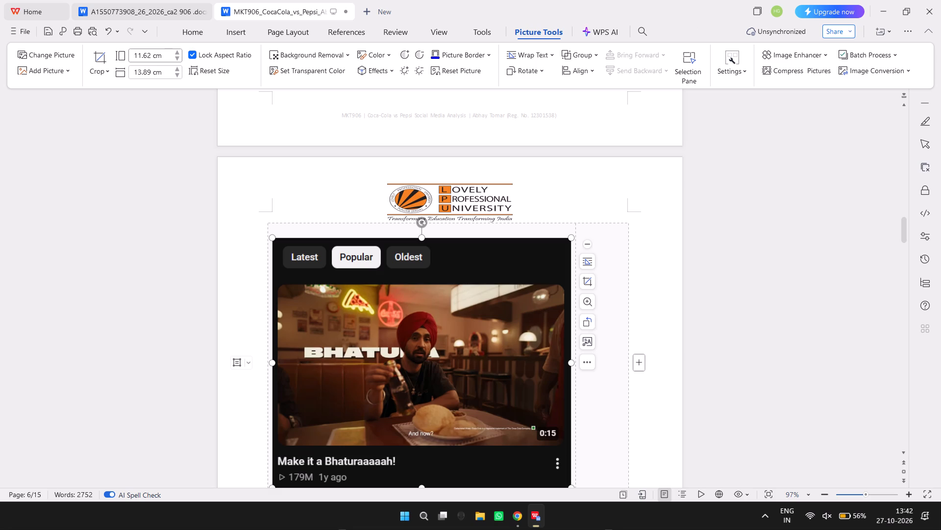
{"action": "left_click", "coordinate": [150, 56]}
{"action": "key", "text": "Delete"}
{"action": "key", "text": "BackSpace"}
{"action": "key", "text": "BackSpace"}
{"action": "key", "text": "BackSpace"}
{"action": "key", "text": "BackSpace"}
{"action": "key", "text": "BackSpace"}
{"action": "key", "text": "5"}
{"action": "left_click", "coordinate": [150, 77]}
Unlock the Coca-Cola screenshot's aspect ratio and set its width to 6 cm.
{"action": "left_click", "coordinate": [191, 57]}
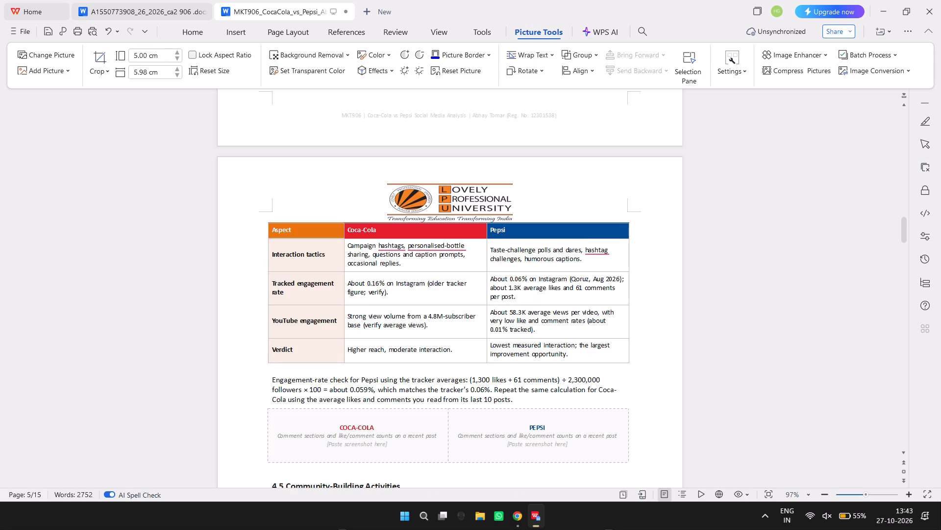
{"action": "scroll", "coordinate": [306, 293], "scroll_direction": "up", "scroll_amount": 1}
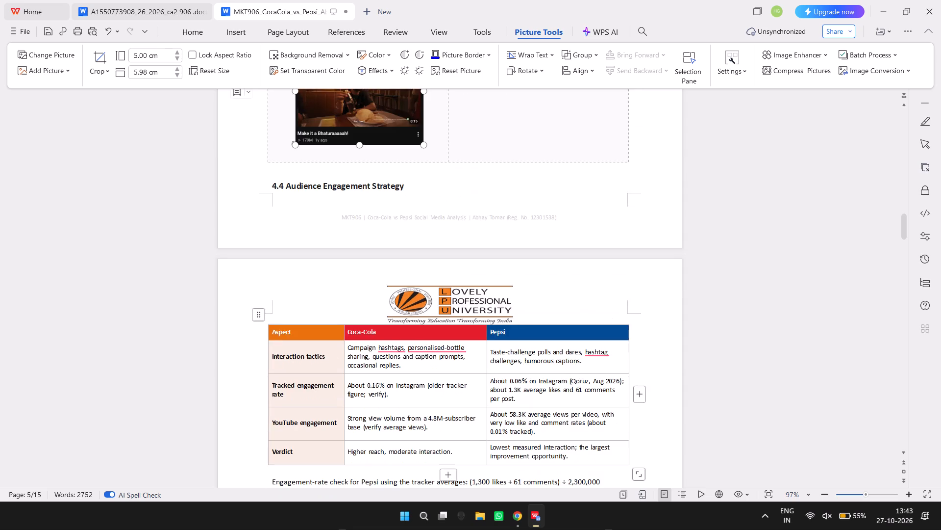
{"action": "scroll", "coordinate": [306, 293], "scroll_direction": "up", "scroll_amount": 1}
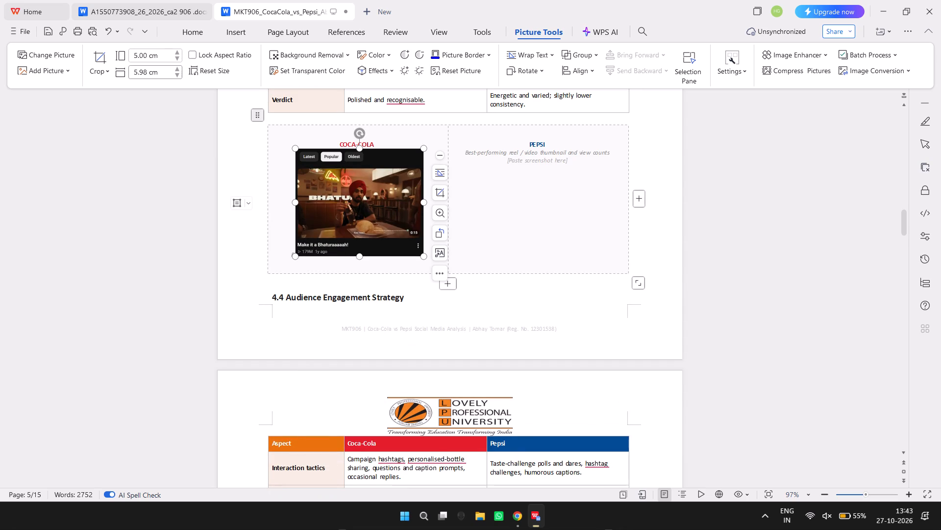
{"action": "left_click", "coordinate": [147, 73]}
{"action": "key", "text": "BackSpace"}
{"action": "key", "text": "BackSpace"}
{"action": "key", "text": "BackSpace"}
{"action": "key", "text": "BackSpace"}
{"action": "key", "text": "6"}
{"action": "key", "text": "Return"}
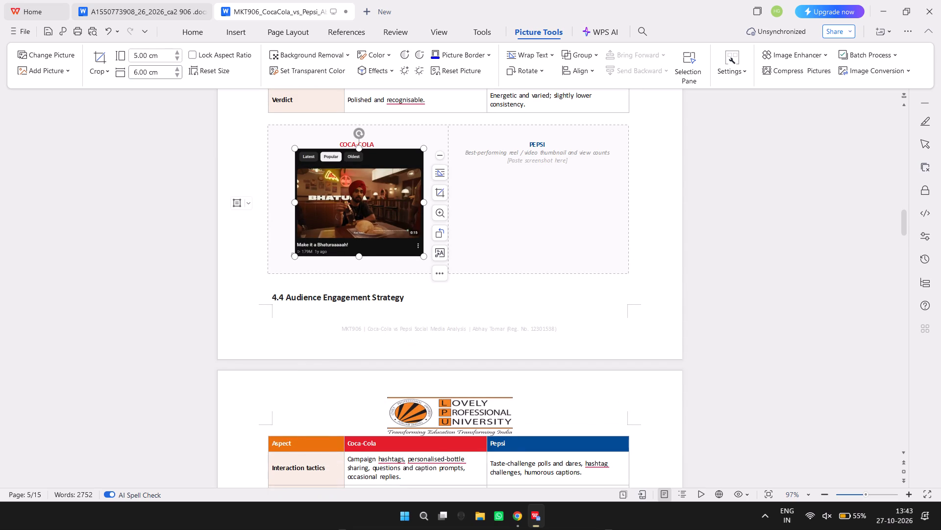
{"action": "left_click", "coordinate": [510, 208]}
{"action": "left_click", "coordinate": [510, 208]}
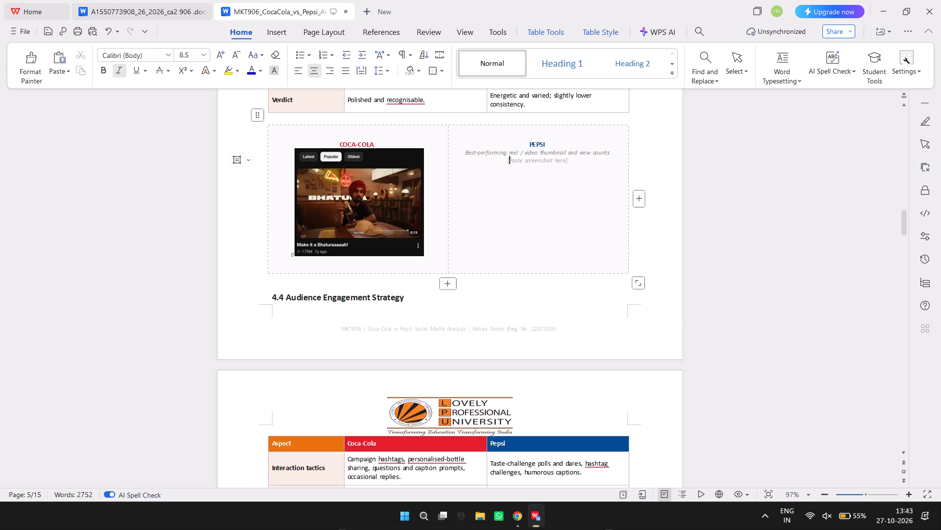
Switch to Chrome, open YouTube in a new tab and search for "pepsi".
{"action": "left_click", "coordinate": [520, 520]}
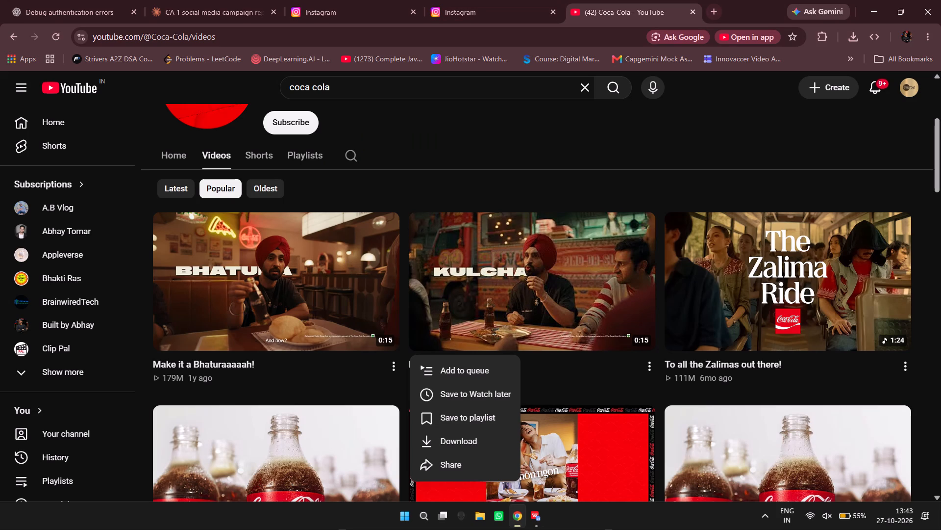
{"action": "left_click", "coordinate": [712, 10]}
{"action": "left_click", "coordinate": [311, 306]}
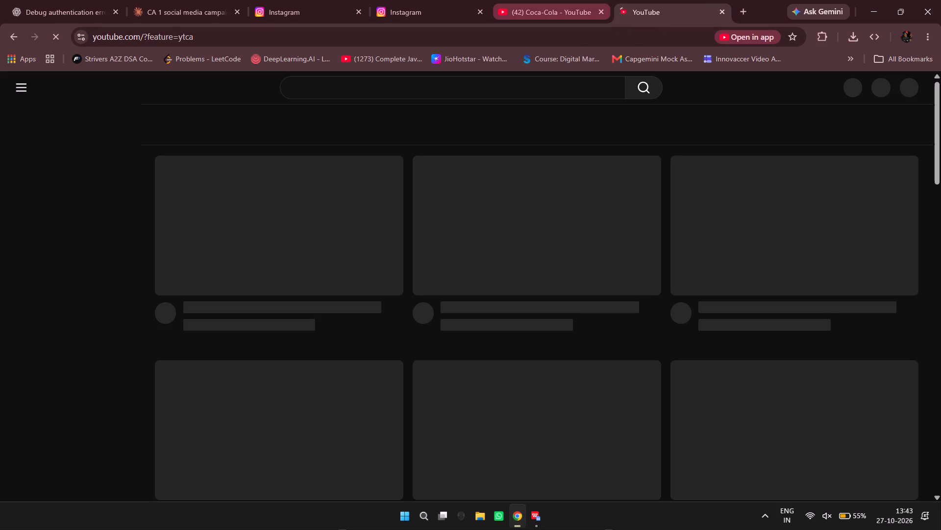
{"action": "left_click", "coordinate": [466, 90]}
{"action": "type", "text": "pepe"}
{"action": "key", "text": "BackSpace"}
{"action": "key", "text": "s"}
{"action": "key", "text": "BackSpace"}
{"action": "key", "text": "BackSpace"}
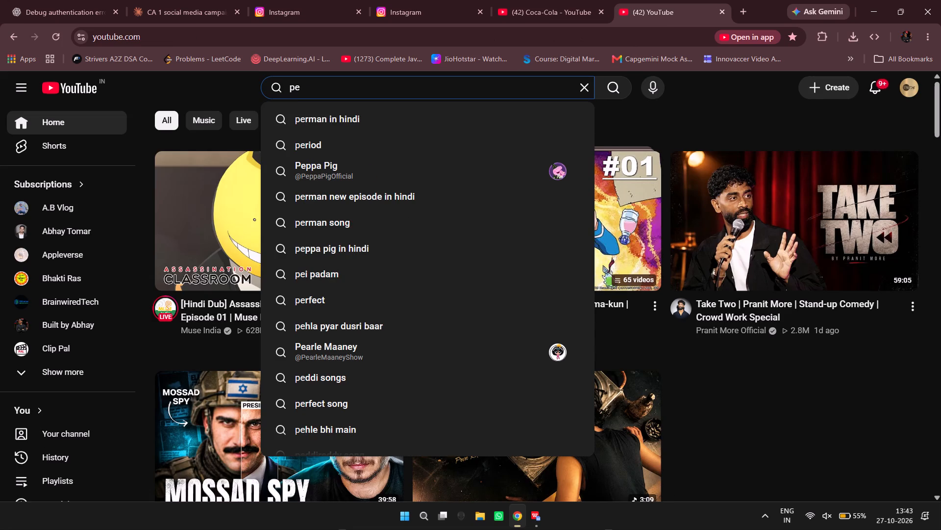
{"action": "type", "text": "psi"}
{"action": "key", "text": "Return"}
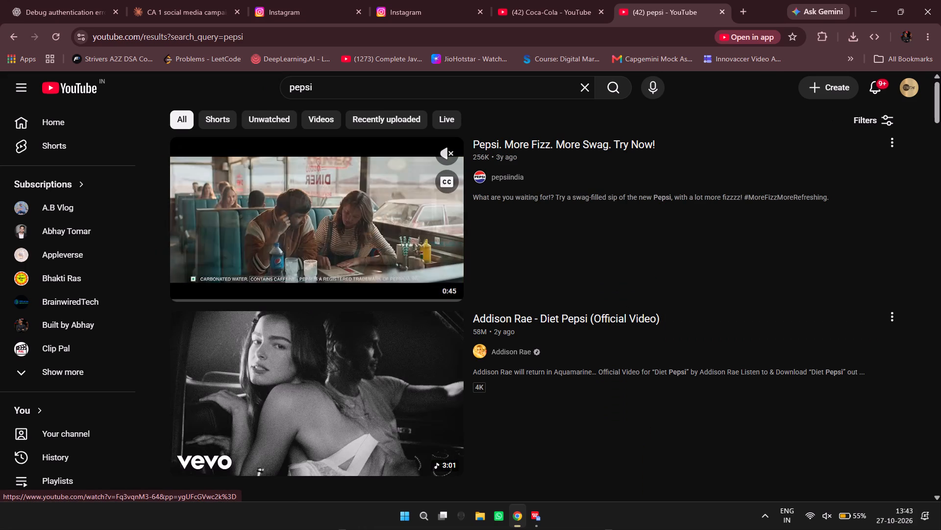
Look through the "pepsi" search results for Pepsi's official channel and its best-performing video.
{"action": "scroll", "coordinate": [489, 200], "scroll_direction": "down", "scroll_amount": 8}
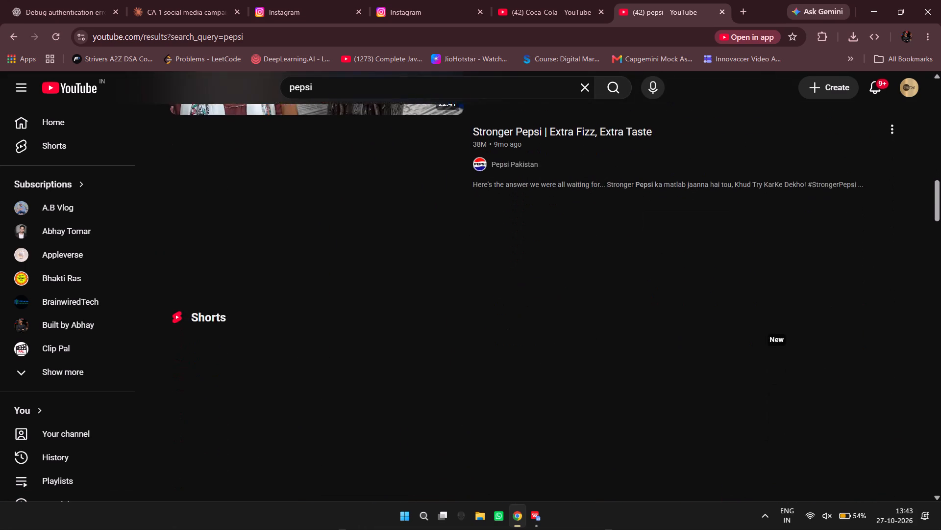
{"action": "scroll", "coordinate": [489, 200], "scroll_direction": "up", "scroll_amount": 3}
{"action": "scroll", "coordinate": [489, 200], "scroll_direction": "right", "scroll_amount": 1}
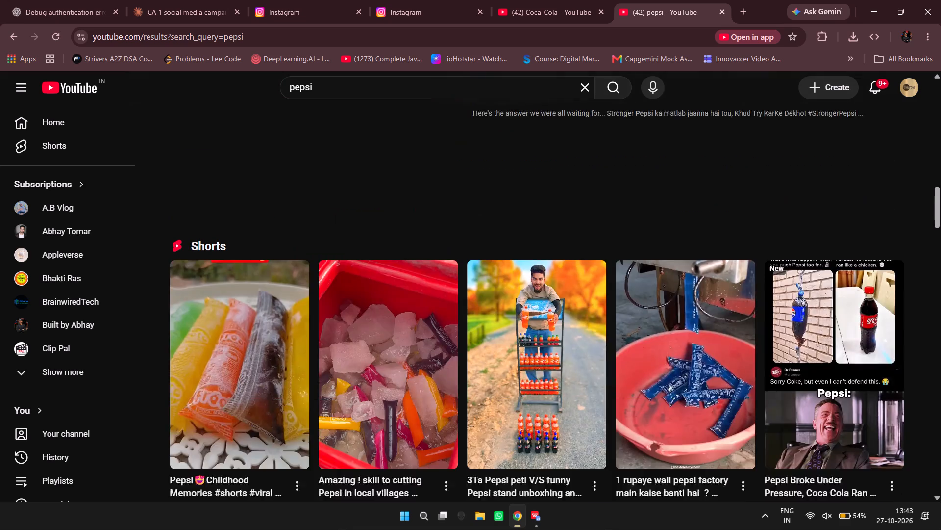
{"action": "scroll", "coordinate": [489, 200], "scroll_direction": "right", "scroll_amount": 1}
{"action": "scroll", "coordinate": [489, 200], "scroll_direction": "down", "scroll_amount": 3}
{"action": "scroll", "coordinate": [489, 200], "scroll_direction": "up", "scroll_amount": 1}
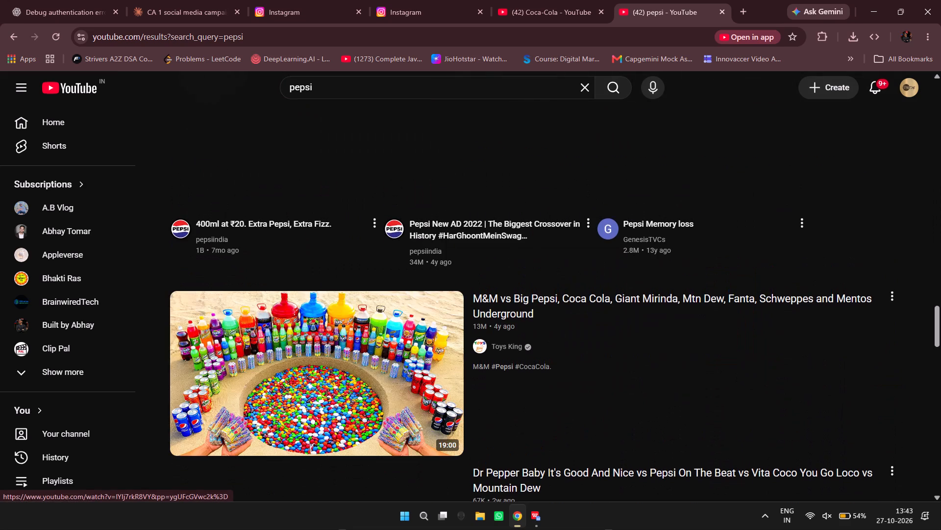
{"action": "scroll", "coordinate": [489, 200], "scroll_direction": "down", "scroll_amount": 6}
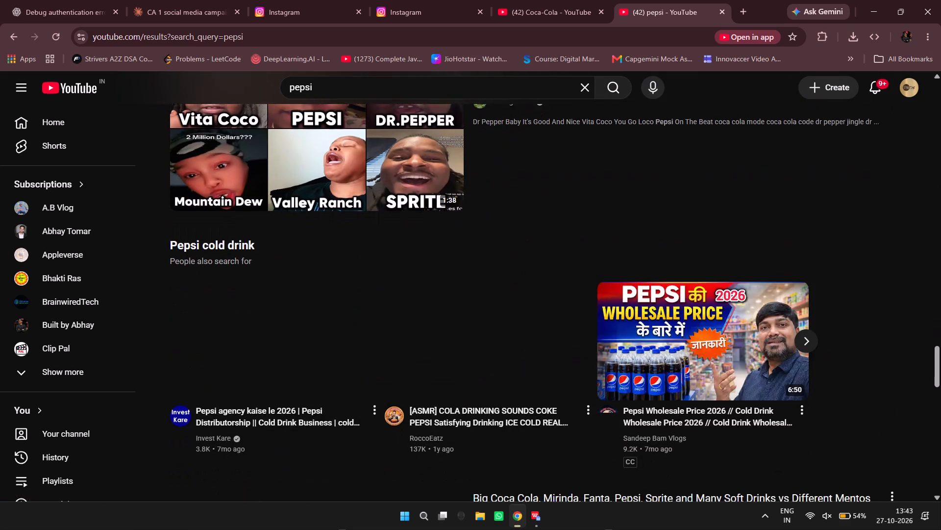
{"action": "scroll", "coordinate": [489, 200], "scroll_direction": "down", "scroll_amount": 7}
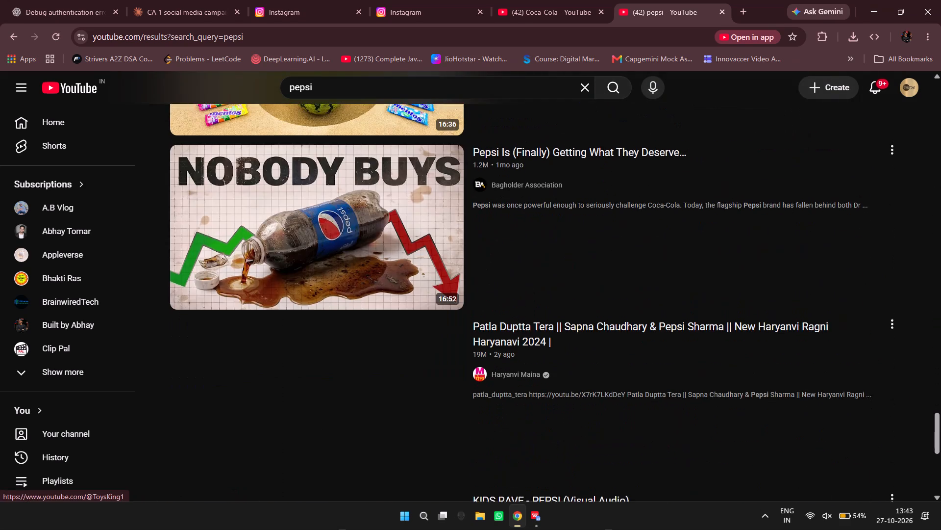
{"action": "scroll", "coordinate": [489, 200], "scroll_direction": "up", "scroll_amount": 12}
{"action": "scroll", "coordinate": [489, 200], "scroll_direction": "up", "scroll_amount": 15}
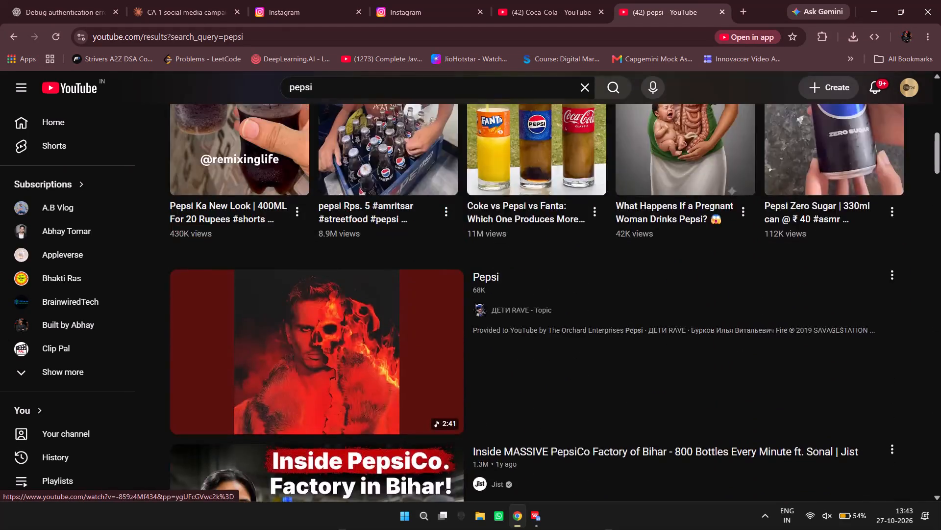
{"action": "scroll", "coordinate": [489, 200], "scroll_direction": "up", "scroll_amount": 4}
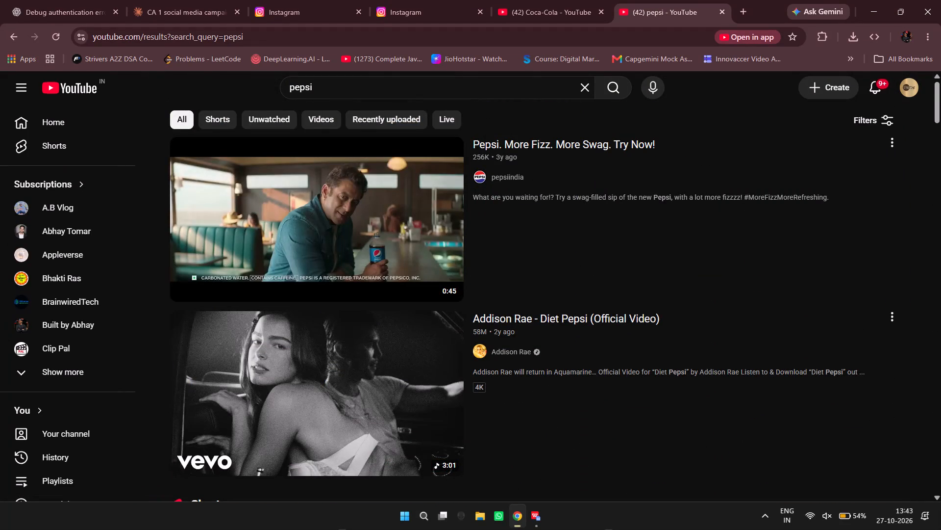
Filter the search results to videos and open the verified Pepsi channel from the "The Choice | Pepsi | Super Bowl" result.
{"action": "left_click", "coordinate": [317, 117]}
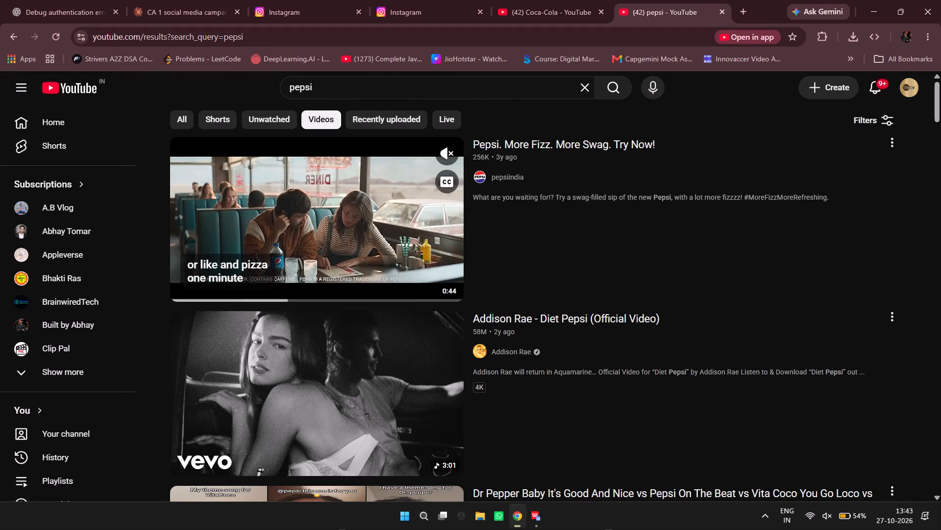
{"action": "left_click", "coordinate": [184, 117]}
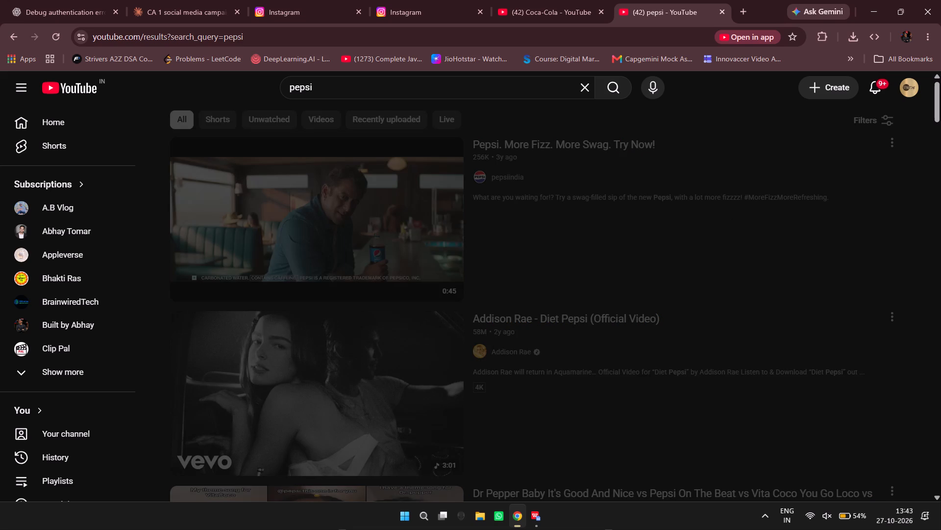
{"action": "left_click", "coordinate": [314, 119]}
{"action": "scroll", "coordinate": [314, 119], "scroll_direction": "down", "scroll_amount": 2}
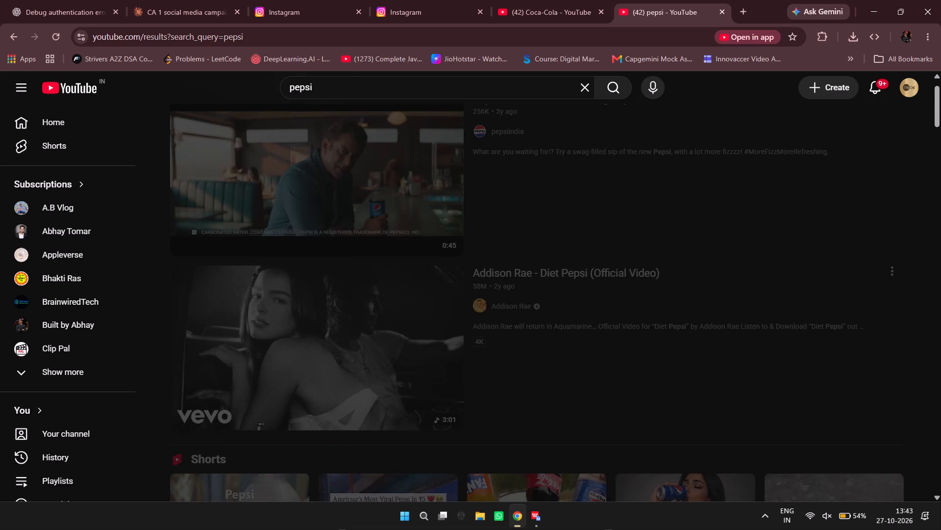
{"action": "scroll", "coordinate": [314, 119], "scroll_direction": "down", "scroll_amount": 5}
{"action": "scroll", "coordinate": [314, 119], "scroll_direction": "up", "scroll_amount": 1}
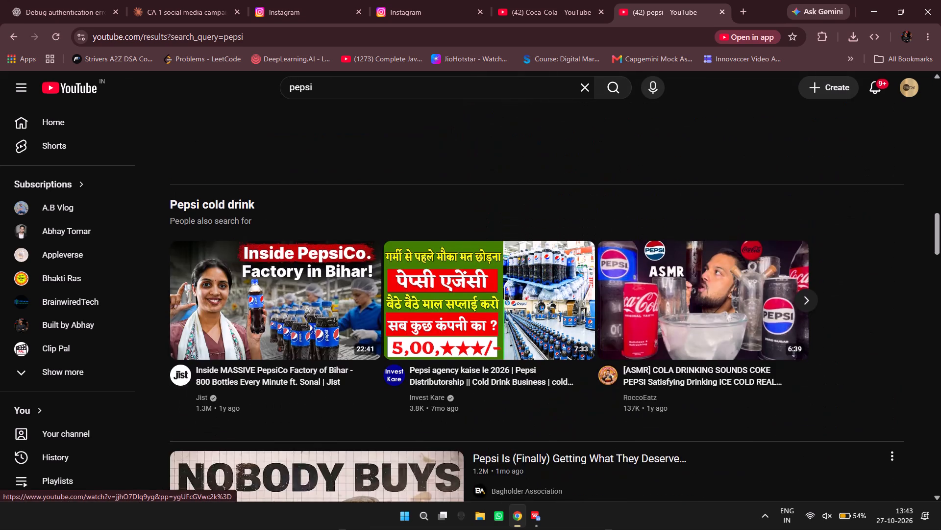
{"action": "scroll", "coordinate": [314, 119], "scroll_direction": "up", "scroll_amount": 1}
{"action": "scroll", "coordinate": [314, 119], "scroll_direction": "right", "scroll_amount": 1}
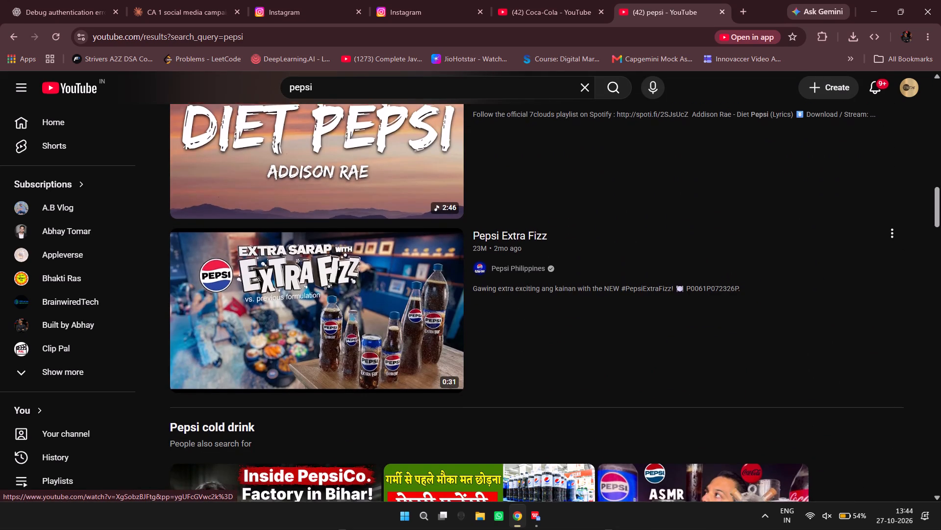
{"action": "scroll", "coordinate": [314, 119], "scroll_direction": "right", "scroll_amount": 1}
{"action": "scroll", "coordinate": [314, 119], "scroll_direction": "down", "scroll_amount": 2}
{"action": "scroll", "coordinate": [314, 119], "scroll_direction": "right", "scroll_amount": 1}
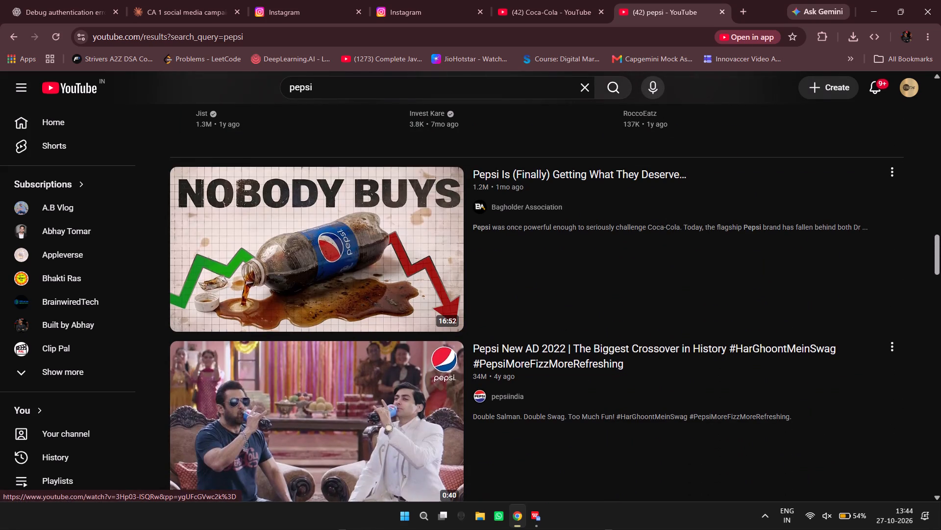
{"action": "scroll", "coordinate": [314, 119], "scroll_direction": "right", "scroll_amount": 2}
{"action": "scroll", "coordinate": [314, 119], "scroll_direction": "down", "scroll_amount": 1}
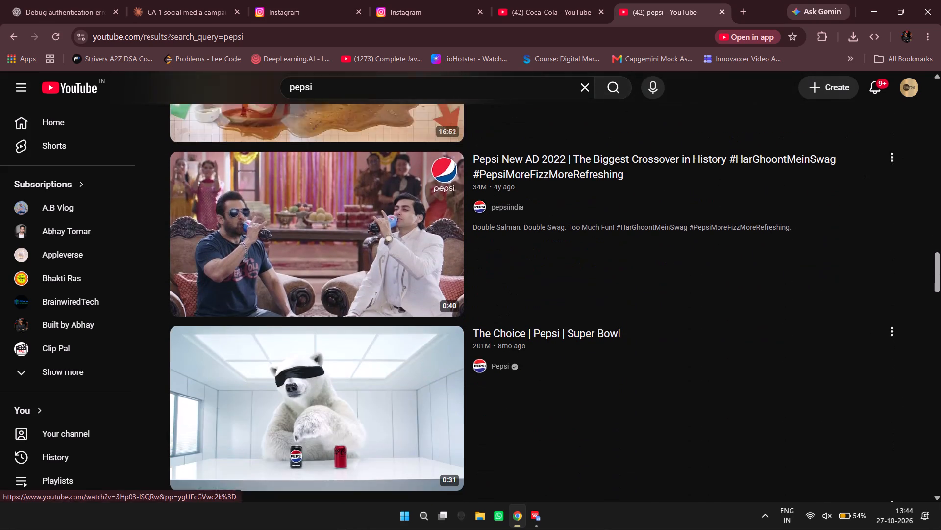
{"action": "scroll", "coordinate": [314, 119], "scroll_direction": "down", "scroll_amount": 1}
{"action": "left_click", "coordinate": [494, 361]}
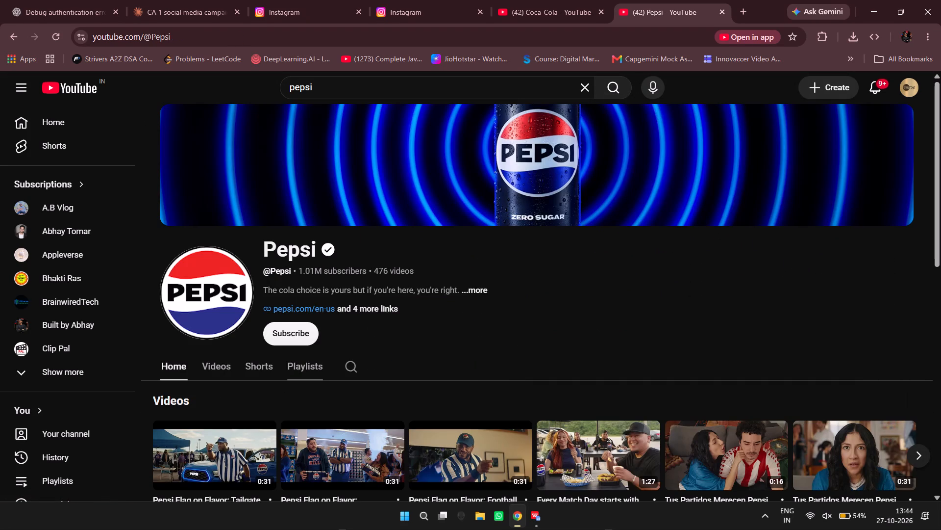
List the Pepsi channel's videos sorted by Popular.
{"action": "left_click", "coordinate": [224, 368]}
{"action": "scroll", "coordinate": [224, 368], "scroll_direction": "down", "scroll_amount": 1}
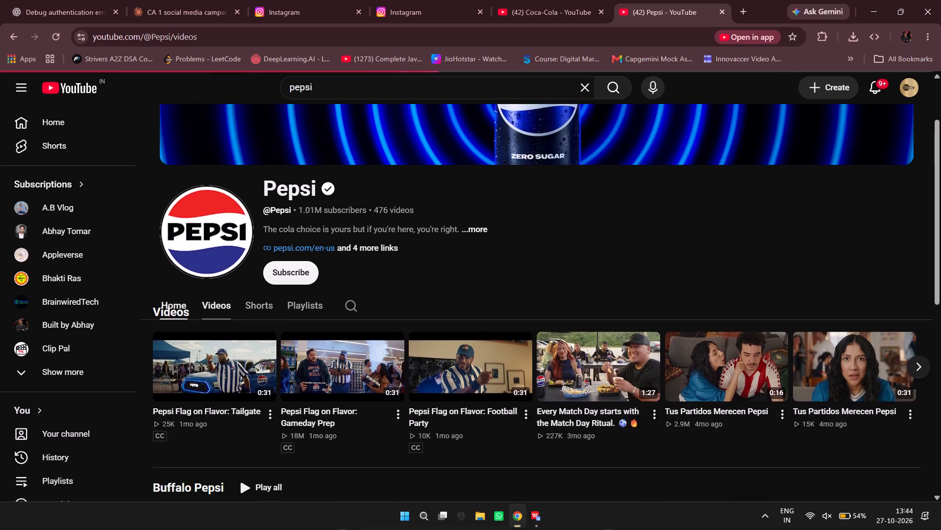
{"action": "scroll", "coordinate": [224, 368], "scroll_direction": "down", "scroll_amount": 1}
{"action": "left_click", "coordinate": [218, 390]}
Snip the area with the sort options and the "The Choice | Pepsi | Super Bowl" video's thumbnail, title and view count.
{"action": "scroll", "coordinate": [218, 390], "scroll_direction": "down", "scroll_amount": 1}
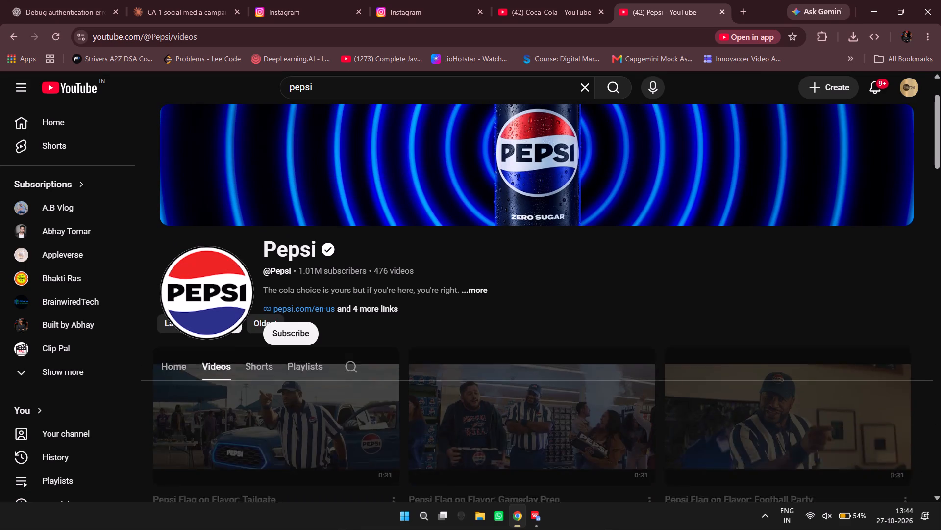
{"action": "scroll", "coordinate": [218, 390], "scroll_direction": "down", "scroll_amount": 2}
{"action": "scroll", "coordinate": [218, 390], "scroll_direction": "up", "scroll_amount": 2}
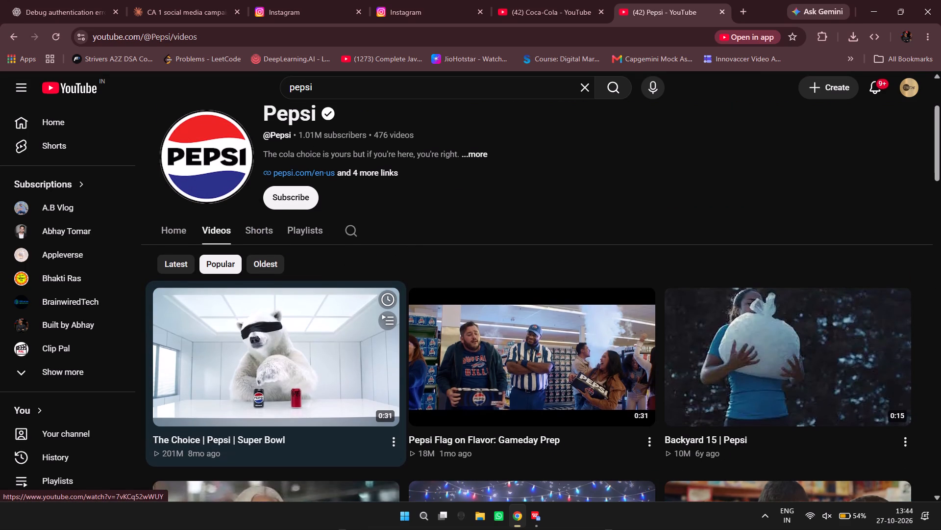
{"action": "scroll", "coordinate": [332, 174], "scroll_direction": "up", "scroll_amount": 6}
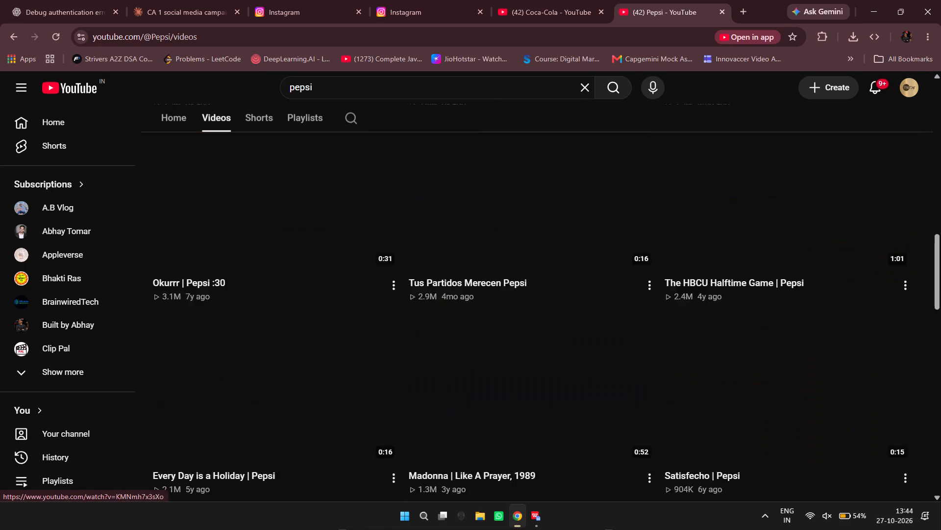
{"action": "scroll", "coordinate": [332, 174], "scroll_direction": "up", "scroll_amount": 6}
{"action": "scroll", "coordinate": [332, 174], "scroll_direction": "down", "scroll_amount": 1}
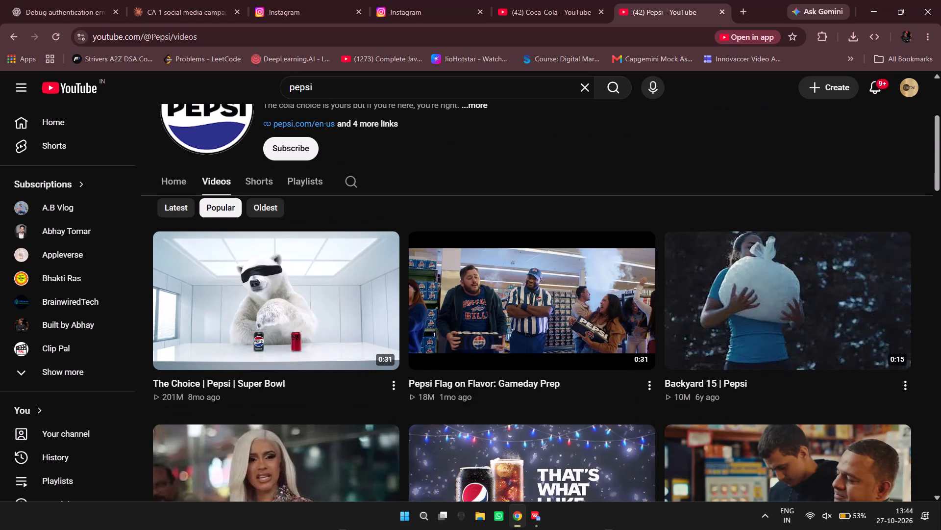
{"action": "scroll", "coordinate": [332, 174], "scroll_direction": "down", "scroll_amount": 2}
{"action": "key", "text": "shift+super+s"}
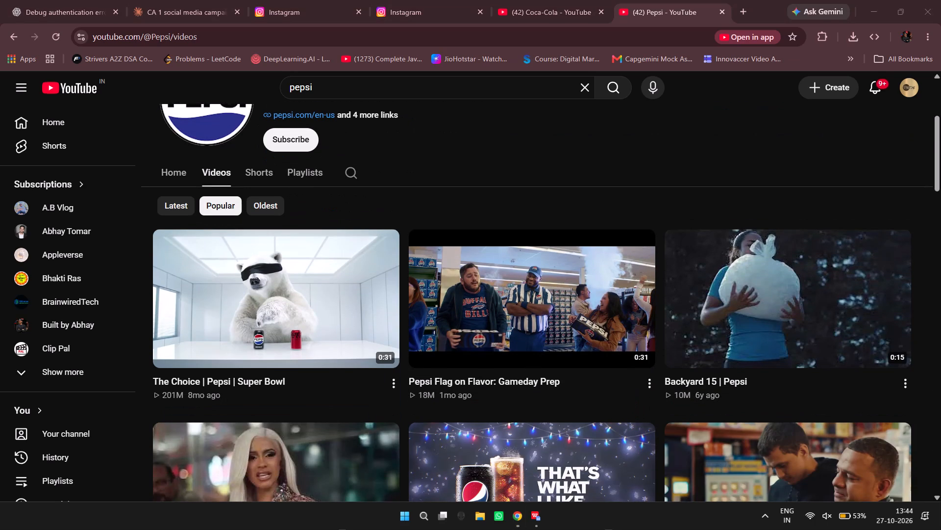
{"action": "left_click_drag", "start_coordinate": [148, 189], "coordinate": [283, 277]}
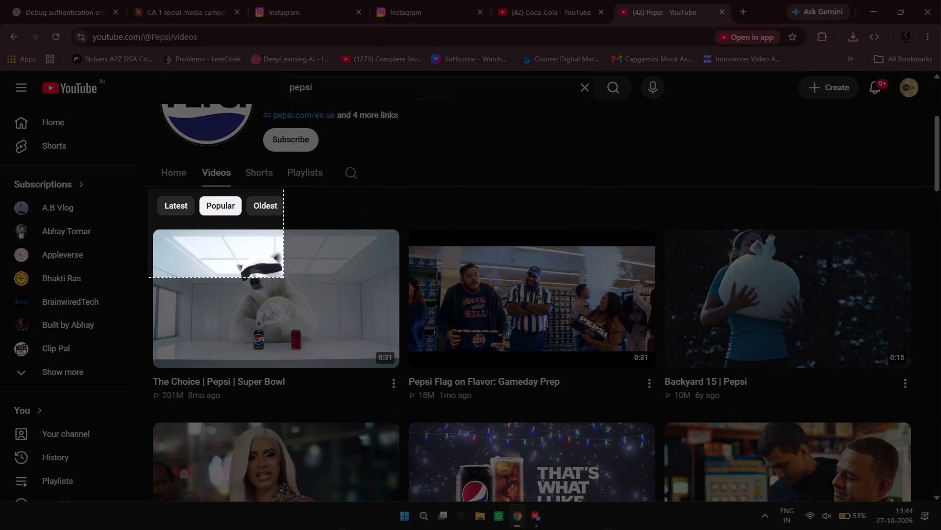
{"action": "left_click_drag", "start_coordinate": [283, 277], "coordinate": [402, 398]}
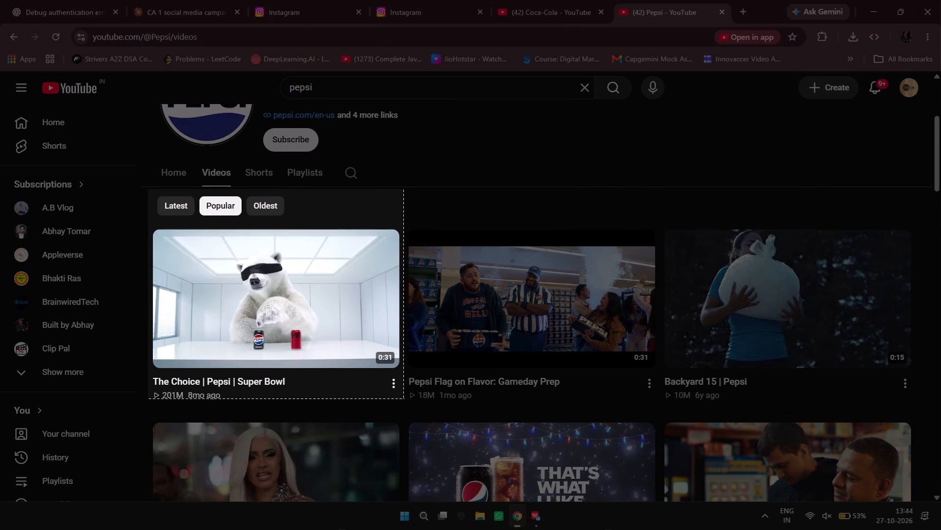
{"action": "left_click_drag", "start_coordinate": [402, 398], "coordinate": [403, 405]}
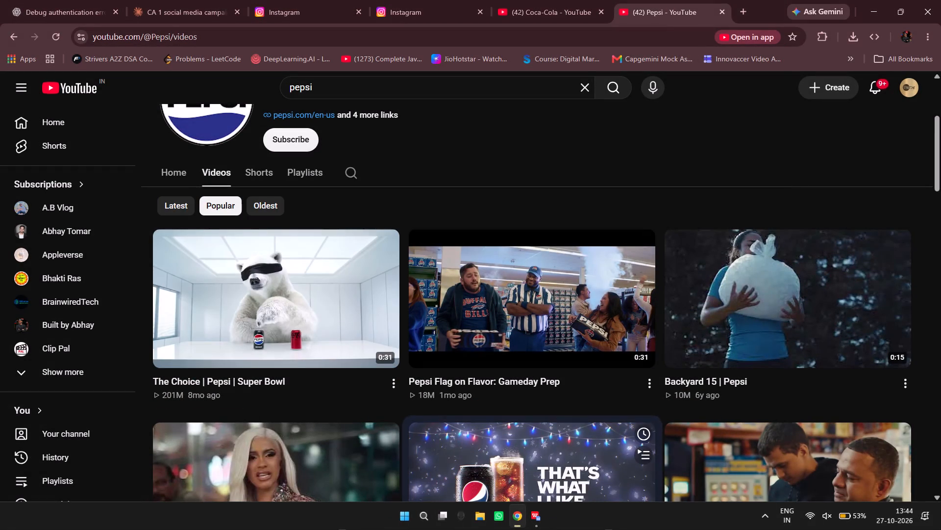
Switch to the WPS report and paste the snip over the Pepsi best-performing video placeholder text above section 4.4.
{"action": "left_click", "coordinate": [535, 512]}
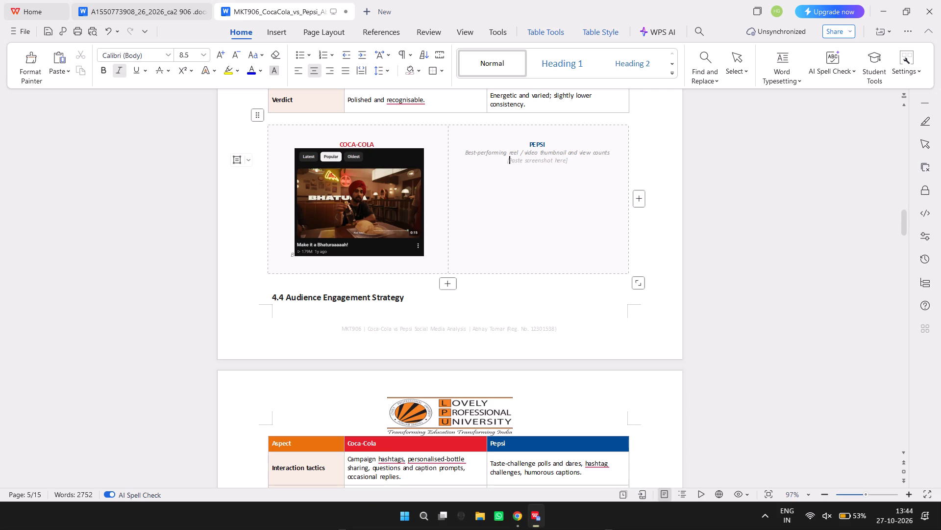
{"action": "left_click_drag", "start_coordinate": [573, 165], "coordinate": [463, 156]}
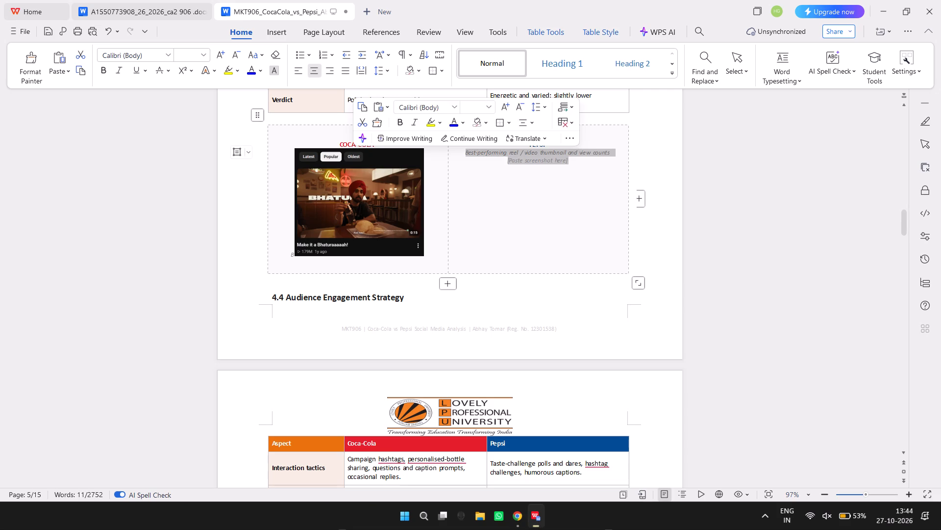
{"action": "key", "text": "ctrl+v"}
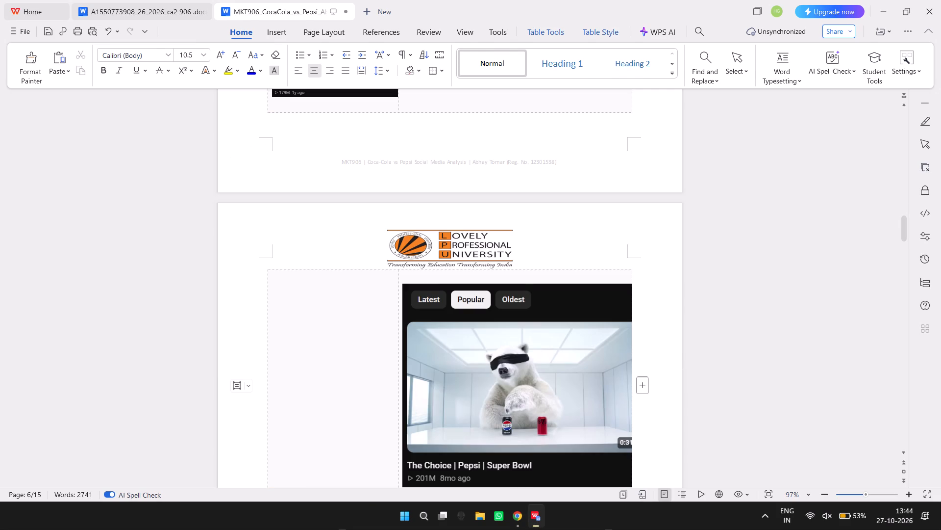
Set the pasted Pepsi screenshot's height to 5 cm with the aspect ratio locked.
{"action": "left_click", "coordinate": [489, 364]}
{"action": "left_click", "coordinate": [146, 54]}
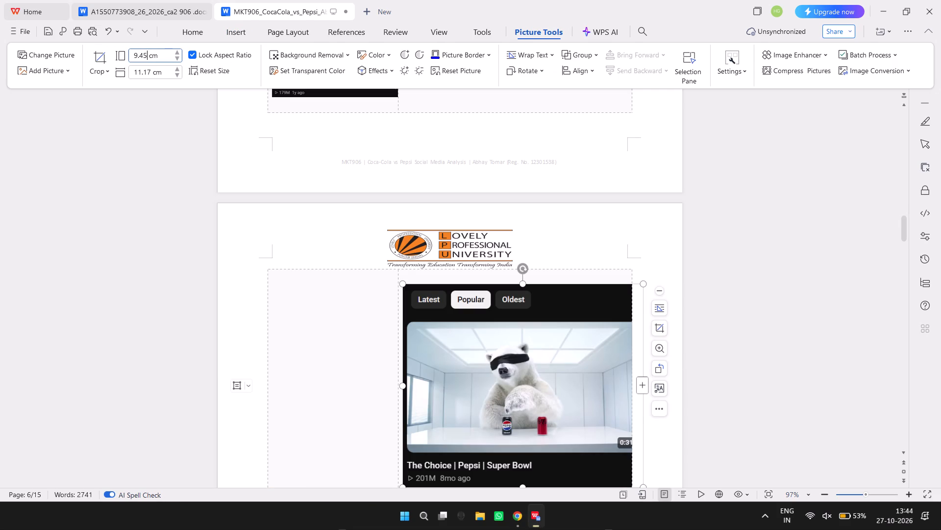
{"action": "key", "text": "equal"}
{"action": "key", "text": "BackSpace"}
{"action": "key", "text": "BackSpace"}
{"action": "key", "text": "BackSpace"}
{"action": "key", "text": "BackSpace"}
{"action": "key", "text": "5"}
Set the Pepsi screenshot's width to 6 cm with the aspect ratio locked, and deselect the picture.
{"action": "left_click", "coordinate": [150, 71]}
{"action": "key", "text": "BackSpace"}
{"action": "key", "text": "bracketright"}
{"action": "key", "text": "BackSpace"}
{"action": "type", "text": "]]]"}
{"action": "key", "text": "BackSpace"}
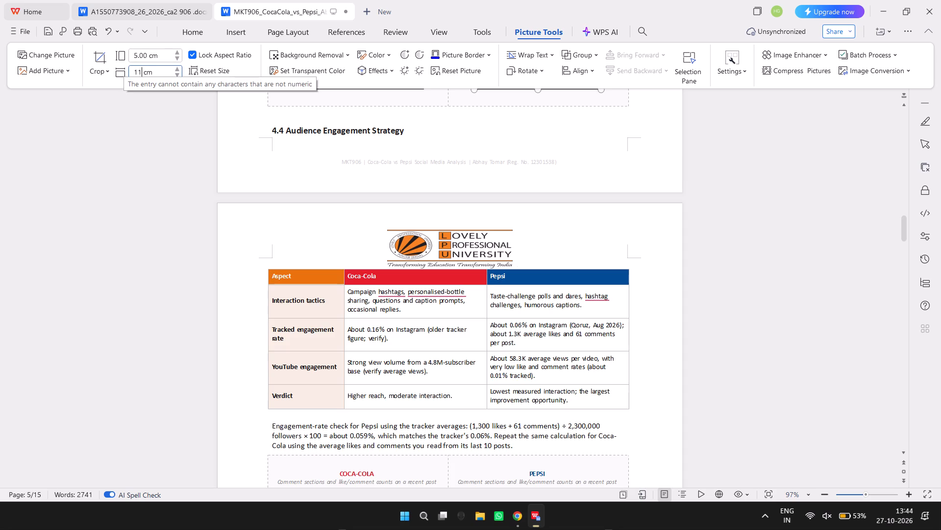
{"action": "key", "text": "BackSpace"}
{"action": "key", "text": "BackSpace"}
{"action": "key", "text": "6"}
{"action": "key", "text": "Return"}
{"action": "scroll", "coordinate": [367, 266], "scroll_direction": "up", "scroll_amount": 3}
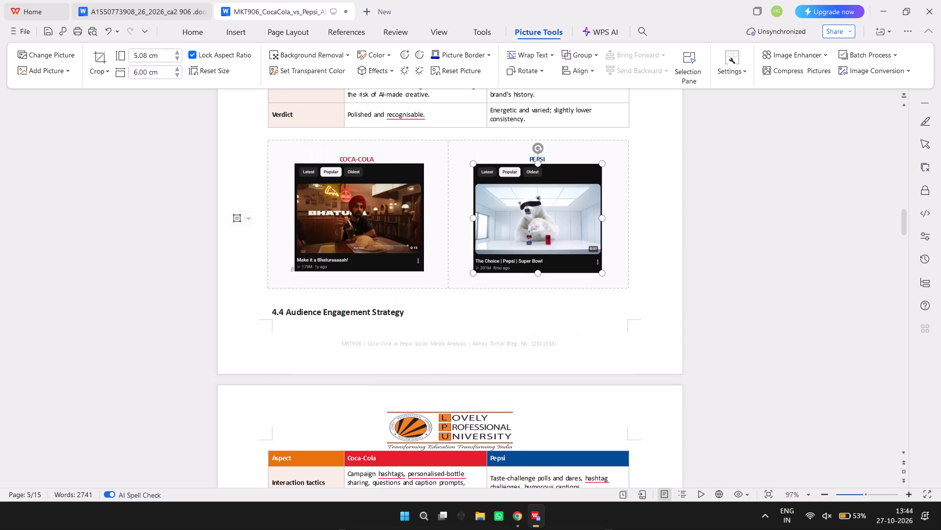
{"action": "left_click", "coordinate": [769, 263]}
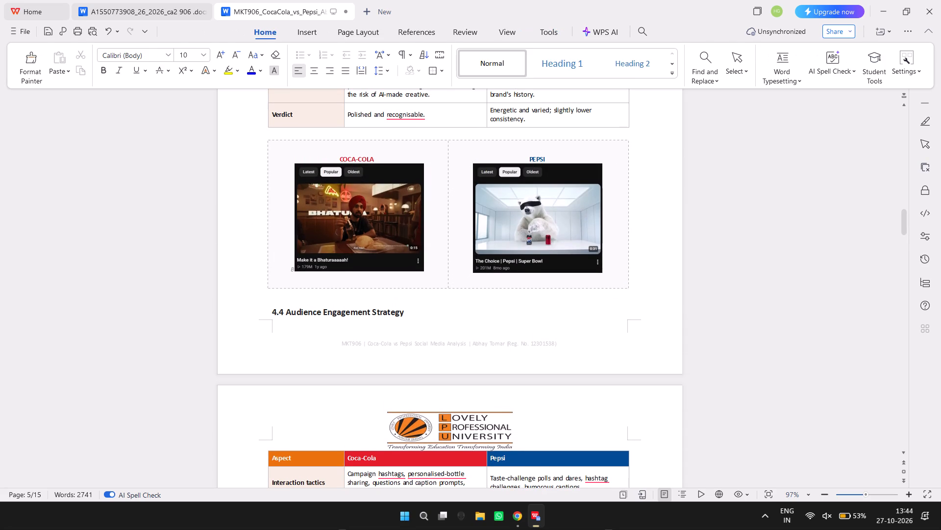
{"action": "scroll", "coordinate": [769, 263], "scroll_direction": "up", "scroll_amount": 1}
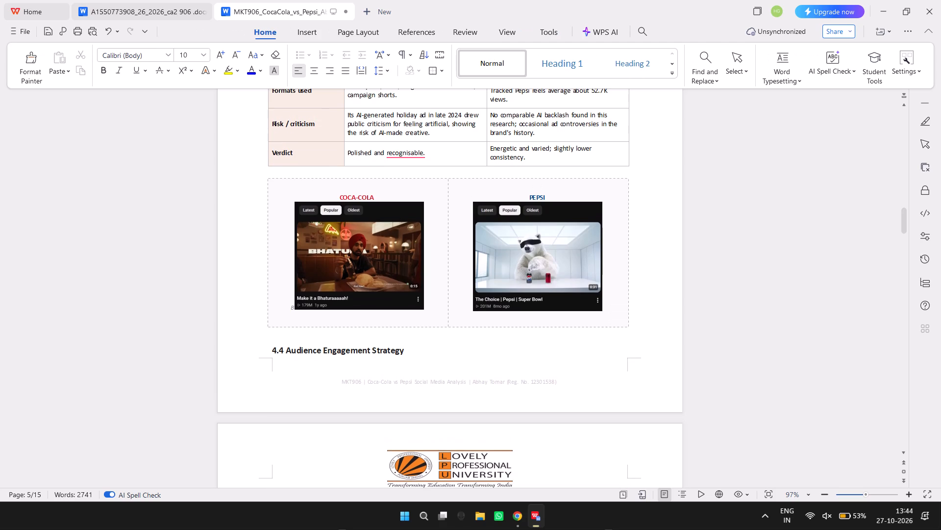
Look through the report from section 4.3 to the empty screenshot placeholders around sections 4.4 and 4.5.
{"action": "scroll", "coordinate": [769, 263], "scroll_direction": "up", "scroll_amount": 4}
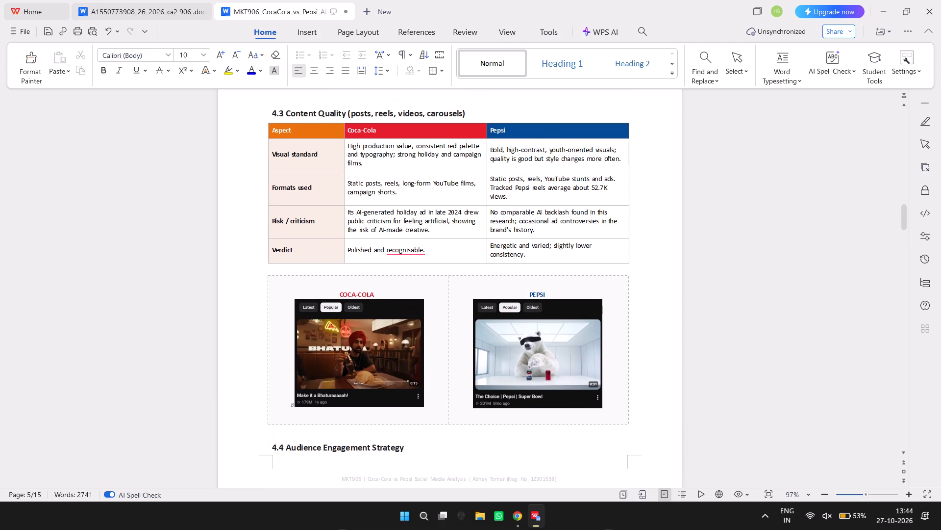
{"action": "scroll", "coordinate": [769, 263], "scroll_direction": "down", "scroll_amount": 3}
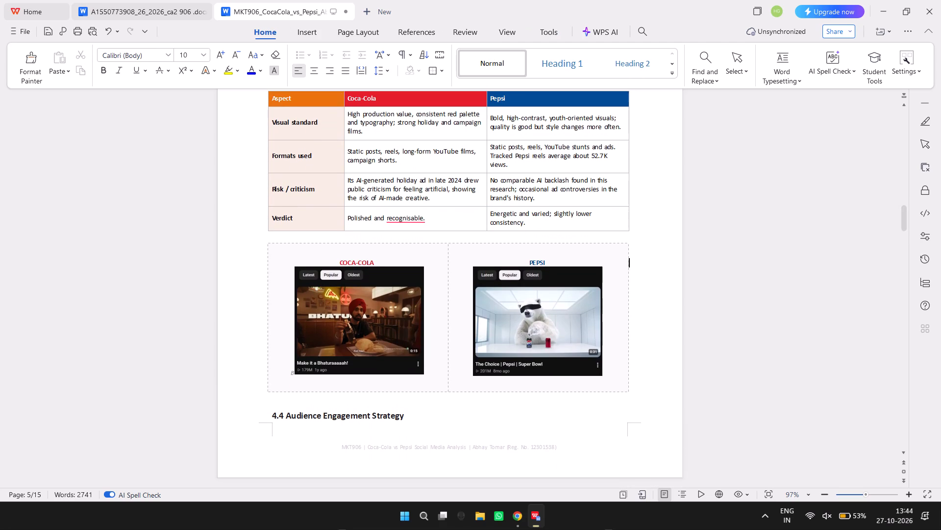
{"action": "scroll", "coordinate": [769, 263], "scroll_direction": "down", "scroll_amount": 3}
{"action": "scroll", "coordinate": [769, 263], "scroll_direction": "up", "scroll_amount": 1}
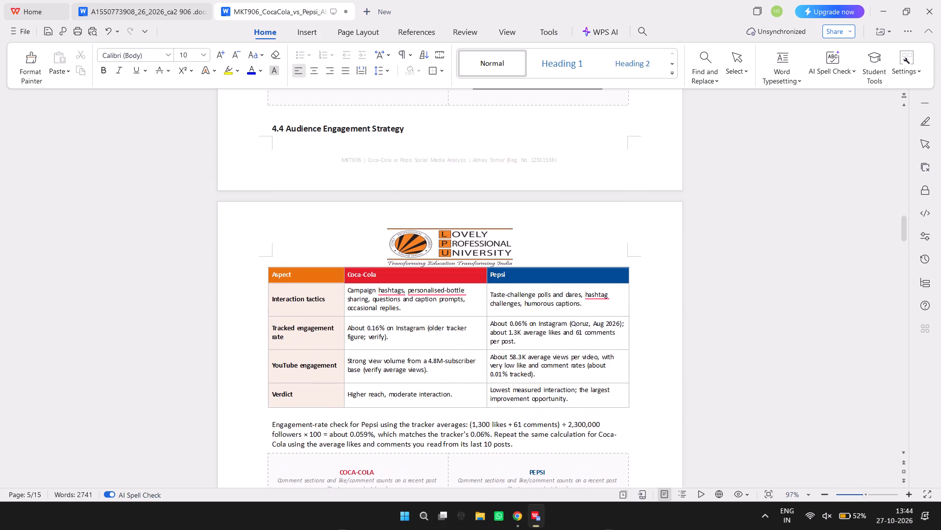
{"action": "scroll", "coordinate": [769, 263], "scroll_direction": "down", "scroll_amount": 5}
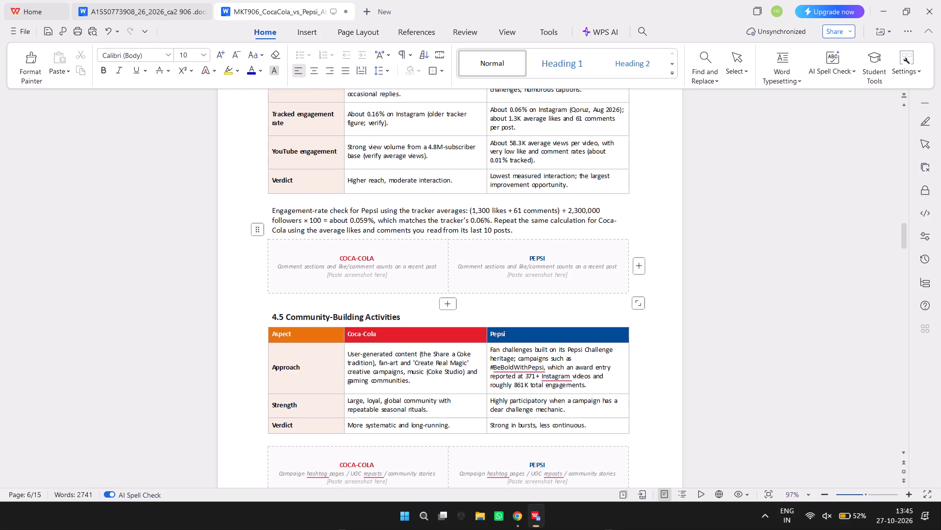
Close the other open document, the "ca2 906" file, keeping the MKT906 report open, and switch to Chrome.
{"action": "left_click", "coordinate": [197, 0]}
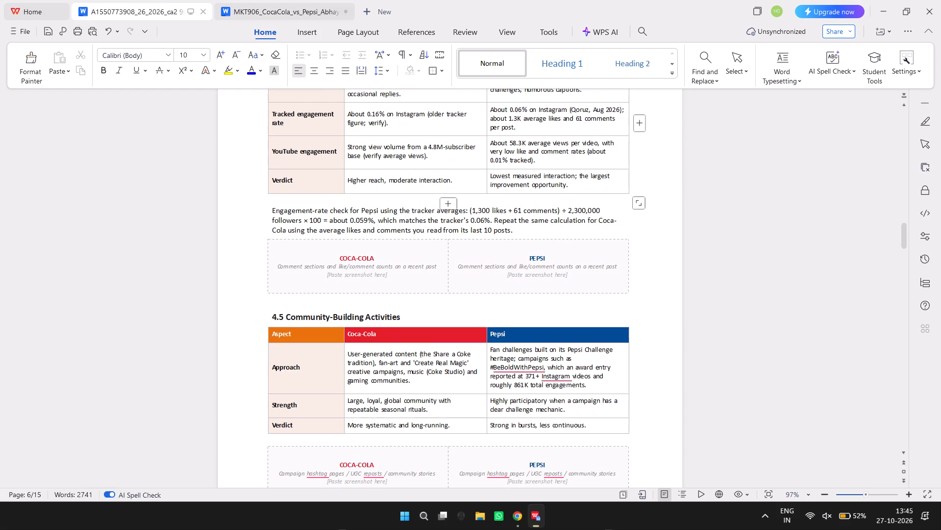
{"action": "left_click", "coordinate": [303, 0]}
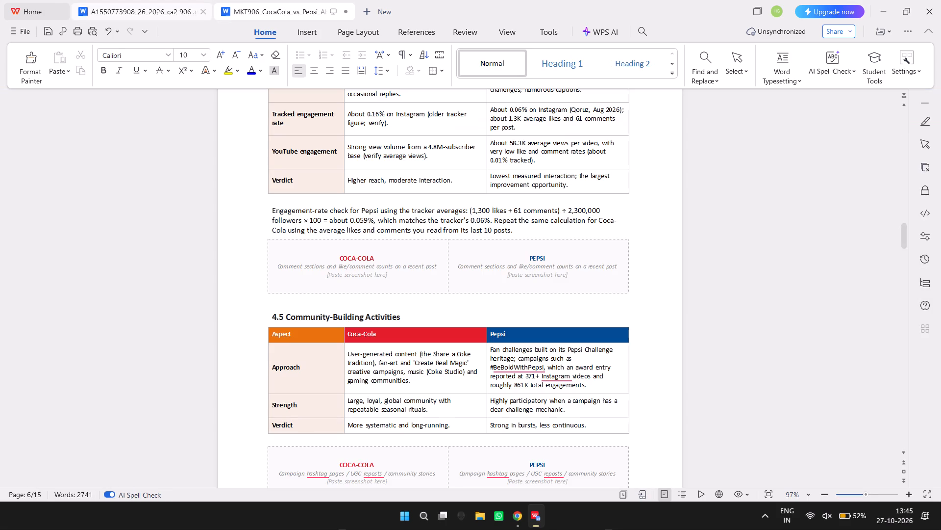
{"action": "left_click", "coordinate": [206, 12]}
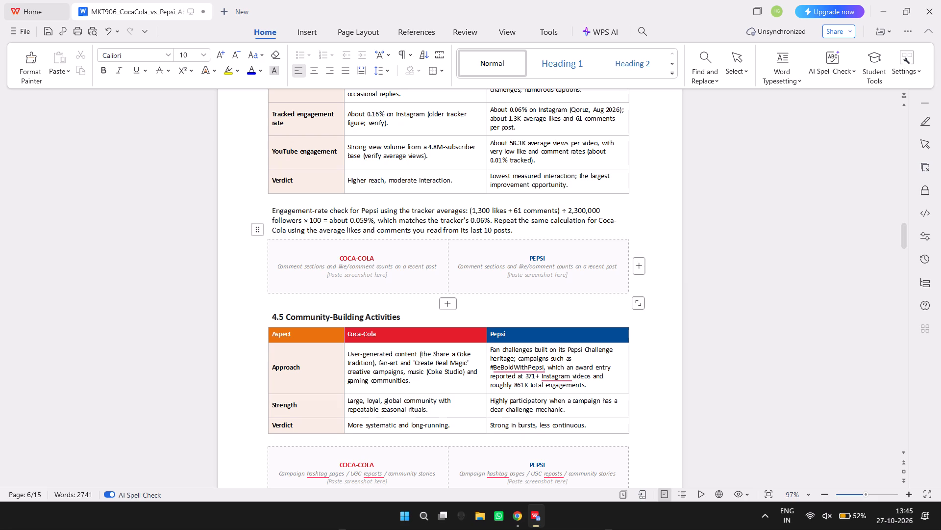
{"action": "left_click", "coordinate": [522, 516]}
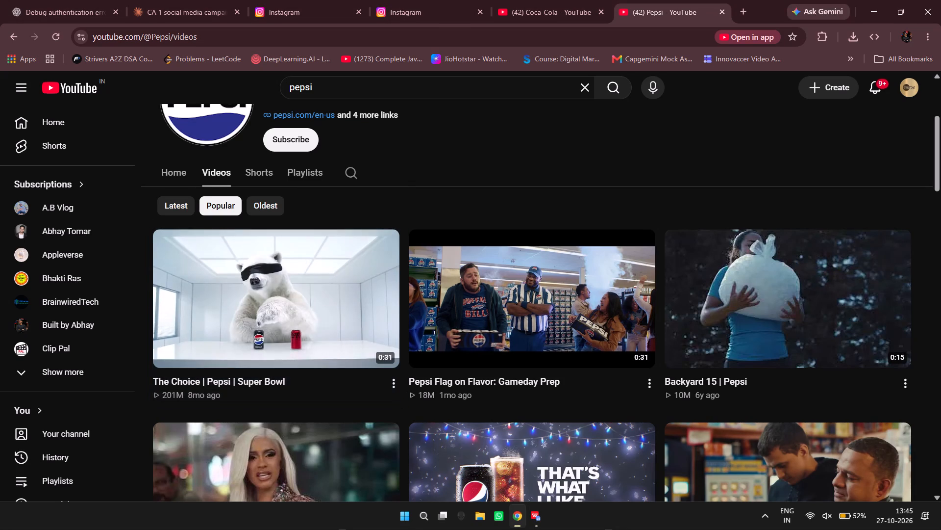
Sort Pepsi's YouTube videos by latest, open "Pepsi Flag on Flavor: Tailgate", pause it and examine its likes and comments.
{"action": "left_click", "coordinate": [187, 206]}
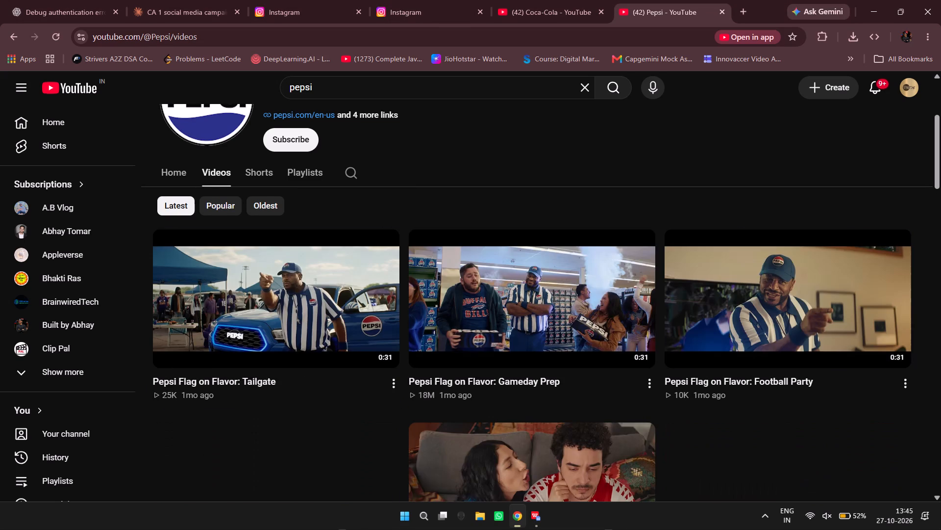
{"action": "left_click", "coordinate": [226, 291]}
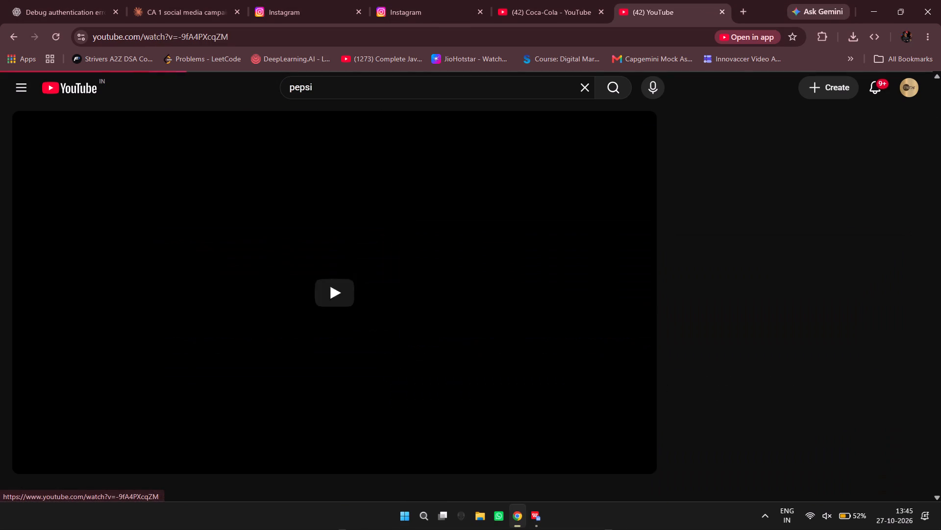
{"action": "left_click", "coordinate": [308, 267]}
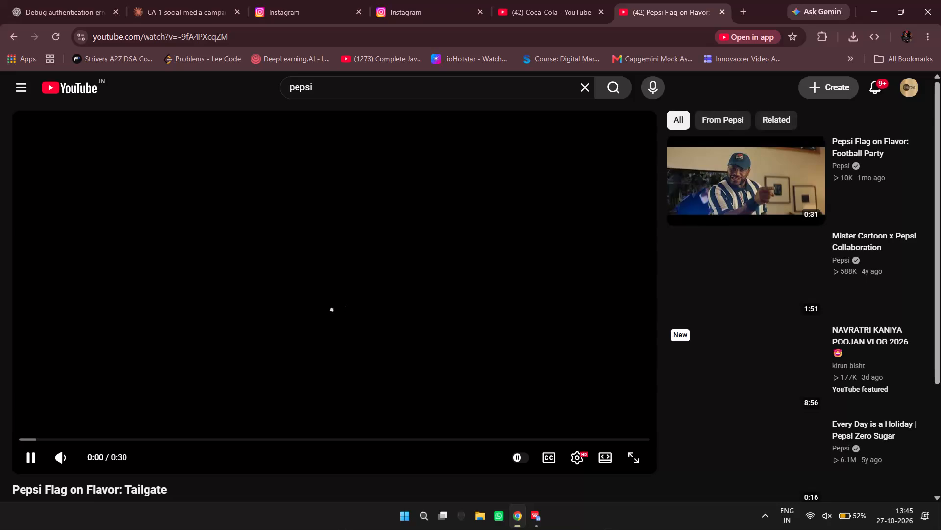
{"action": "left_click", "coordinate": [308, 267]}
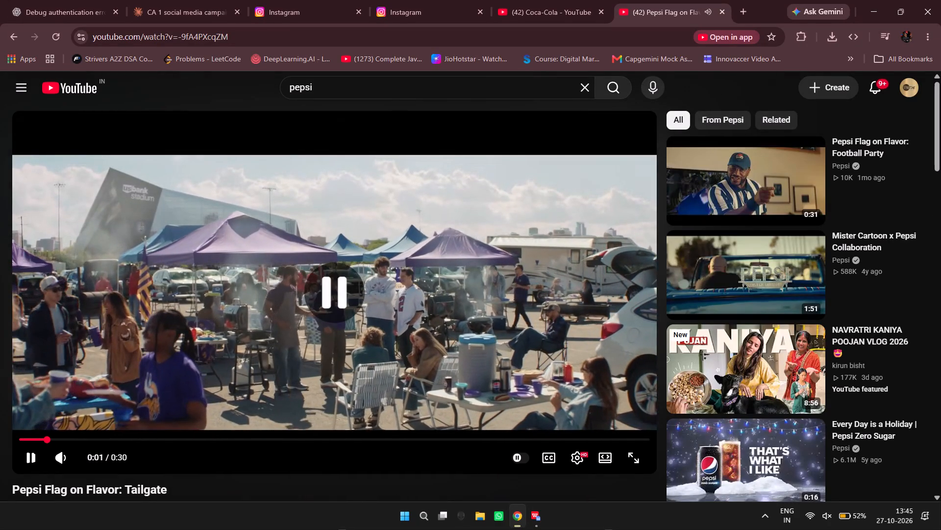
{"action": "scroll", "coordinate": [308, 267], "scroll_direction": "down", "scroll_amount": 3}
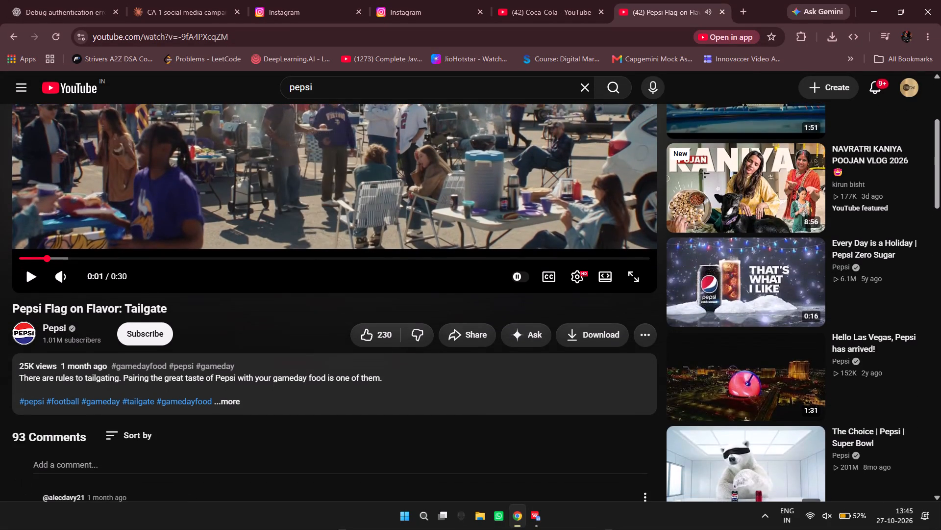
{"action": "scroll", "coordinate": [308, 267], "scroll_direction": "up", "scroll_amount": 1}
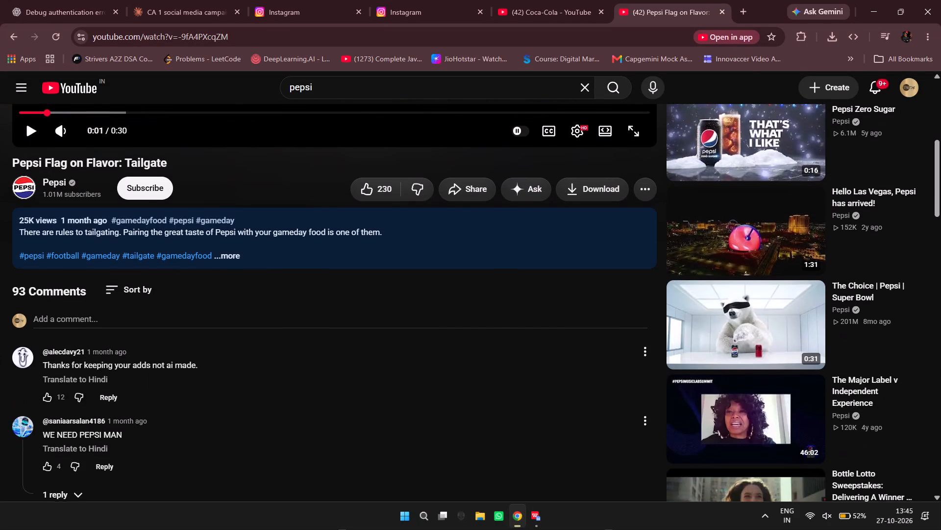
{"action": "scroll", "coordinate": [308, 267], "scroll_direction": "up", "scroll_amount": 1}
{"action": "scroll", "coordinate": [308, 267], "scroll_direction": "down", "scroll_amount": 1}
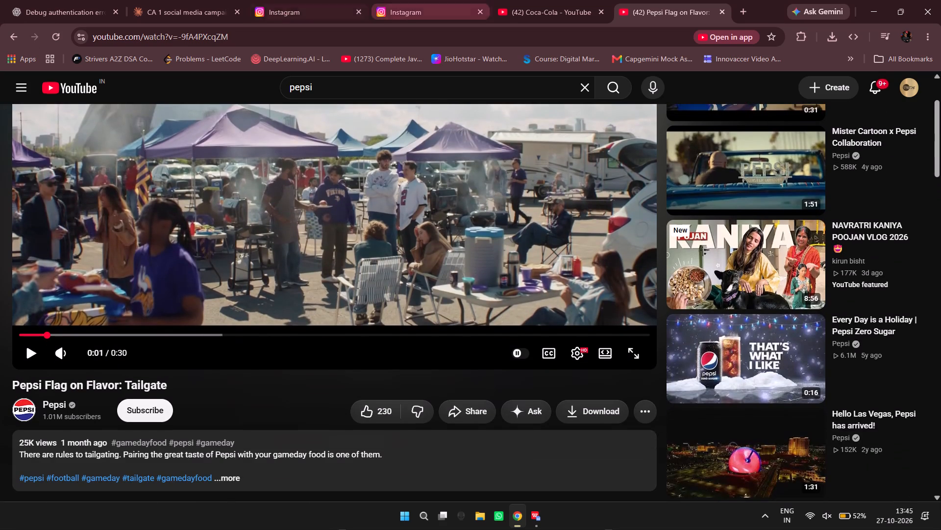
Show the posts grid on both the cocacola and pepsi Instagram profiles.
{"action": "left_click", "coordinate": [319, 0]}
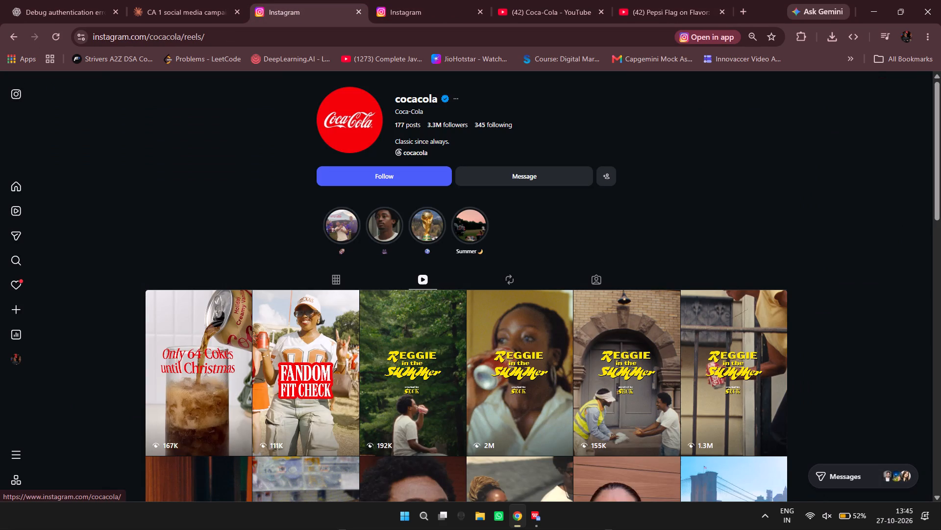
{"action": "left_click", "coordinate": [339, 281]}
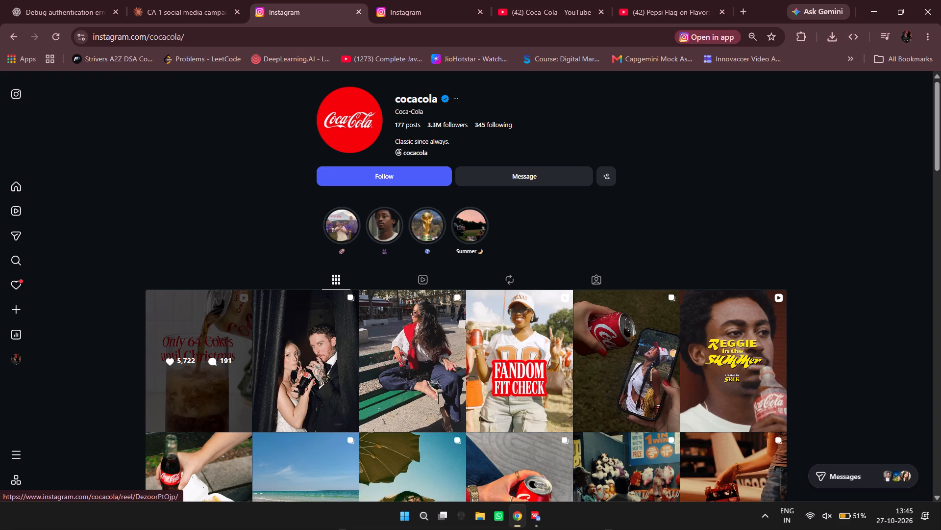
{"action": "left_click", "coordinate": [419, 0]}
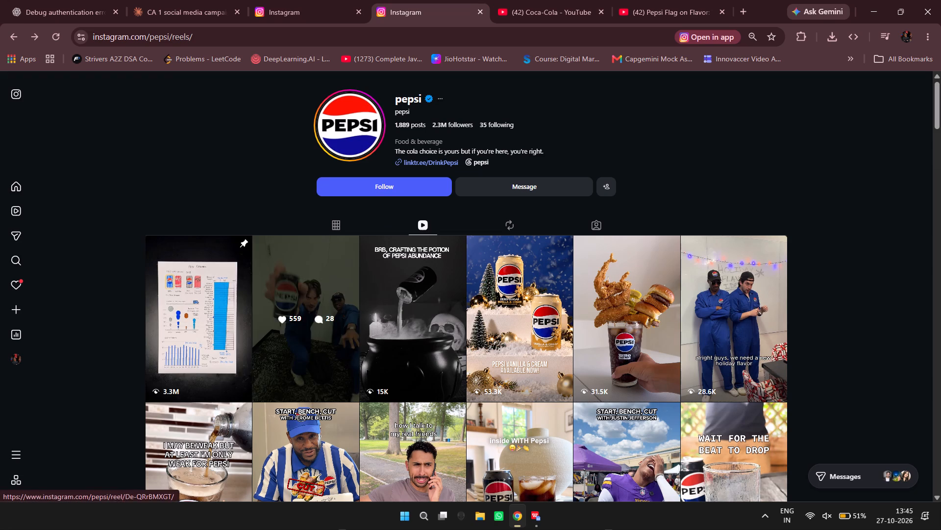
{"action": "left_click", "coordinate": [346, 211]}
{"action": "left_click", "coordinate": [340, 221]}
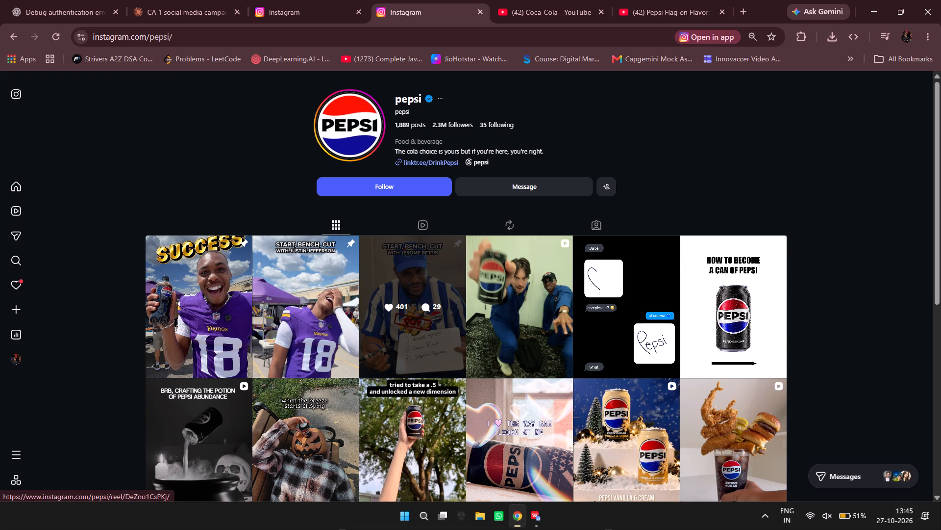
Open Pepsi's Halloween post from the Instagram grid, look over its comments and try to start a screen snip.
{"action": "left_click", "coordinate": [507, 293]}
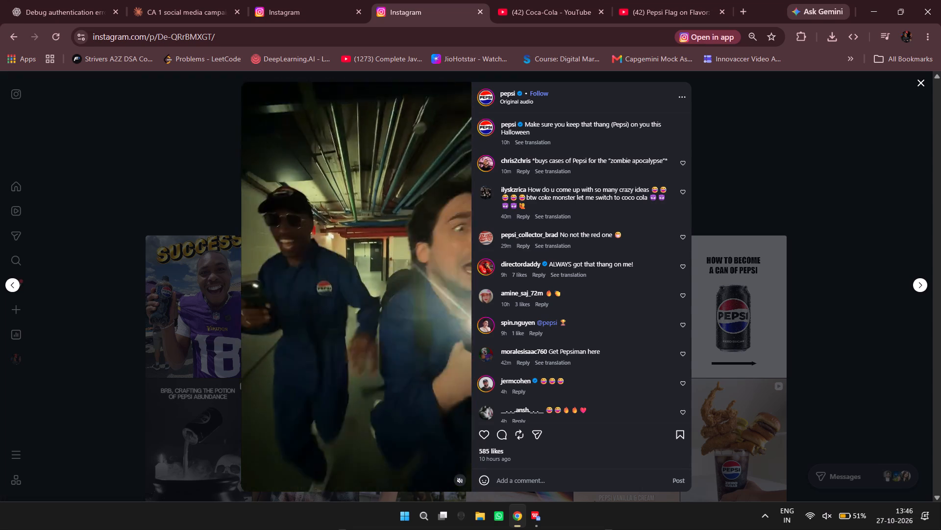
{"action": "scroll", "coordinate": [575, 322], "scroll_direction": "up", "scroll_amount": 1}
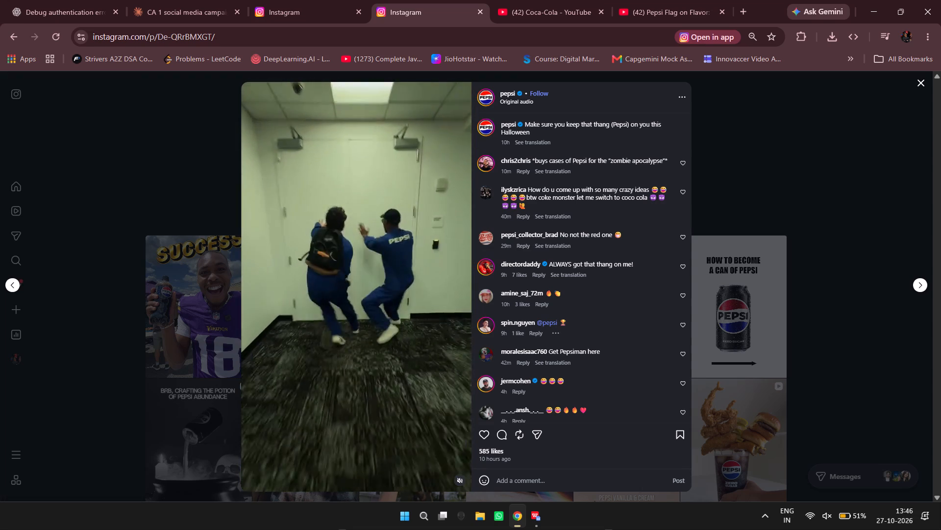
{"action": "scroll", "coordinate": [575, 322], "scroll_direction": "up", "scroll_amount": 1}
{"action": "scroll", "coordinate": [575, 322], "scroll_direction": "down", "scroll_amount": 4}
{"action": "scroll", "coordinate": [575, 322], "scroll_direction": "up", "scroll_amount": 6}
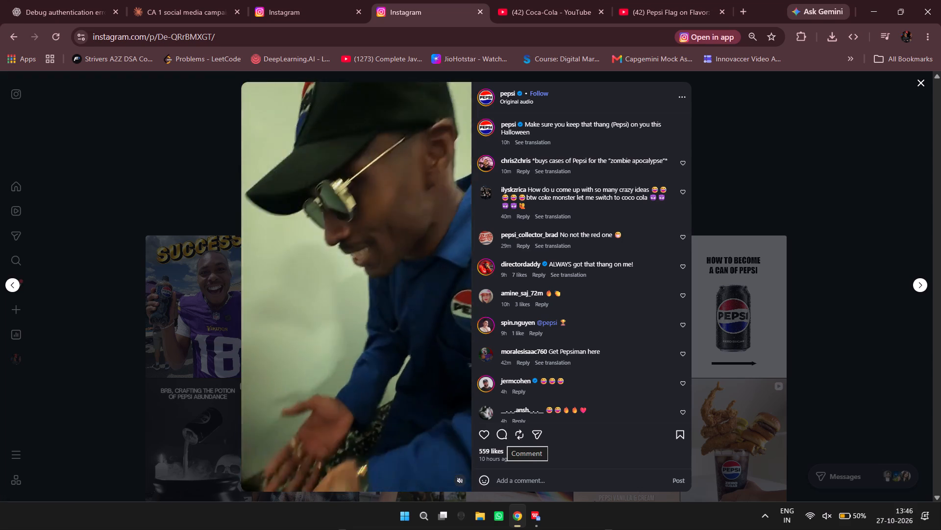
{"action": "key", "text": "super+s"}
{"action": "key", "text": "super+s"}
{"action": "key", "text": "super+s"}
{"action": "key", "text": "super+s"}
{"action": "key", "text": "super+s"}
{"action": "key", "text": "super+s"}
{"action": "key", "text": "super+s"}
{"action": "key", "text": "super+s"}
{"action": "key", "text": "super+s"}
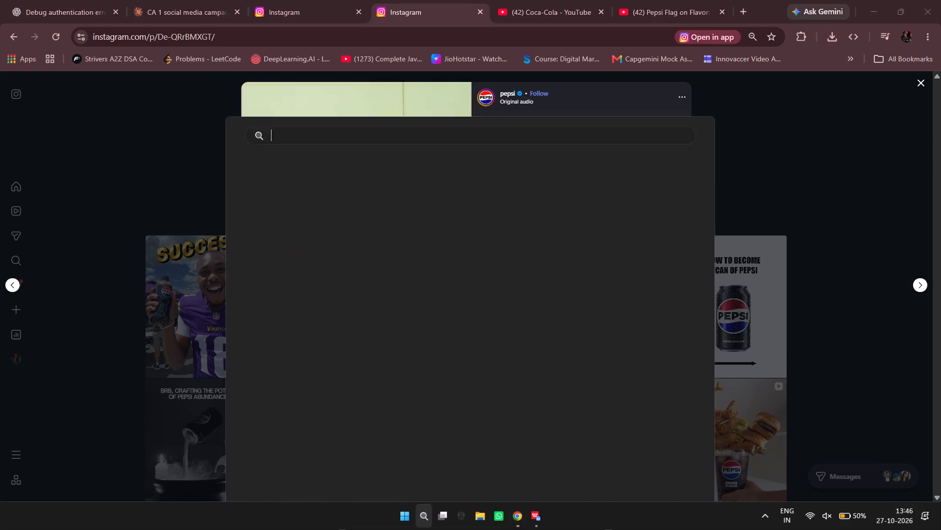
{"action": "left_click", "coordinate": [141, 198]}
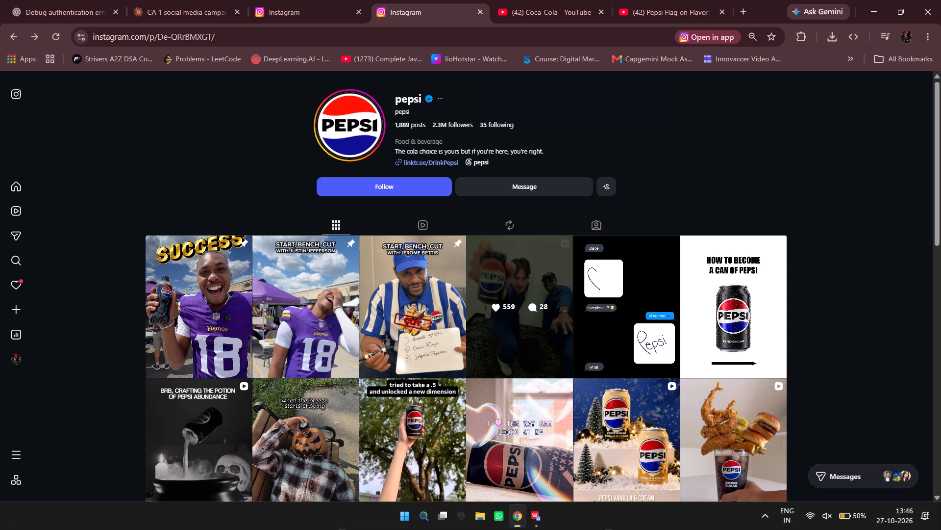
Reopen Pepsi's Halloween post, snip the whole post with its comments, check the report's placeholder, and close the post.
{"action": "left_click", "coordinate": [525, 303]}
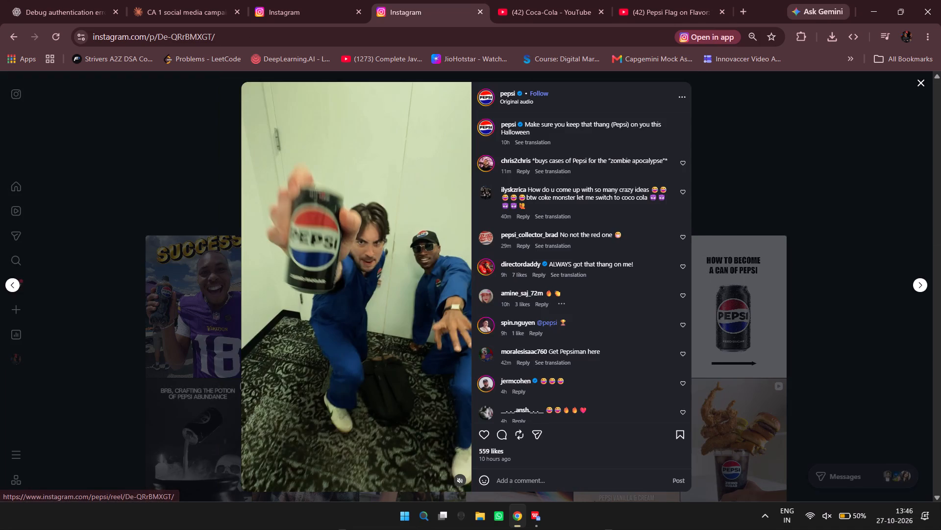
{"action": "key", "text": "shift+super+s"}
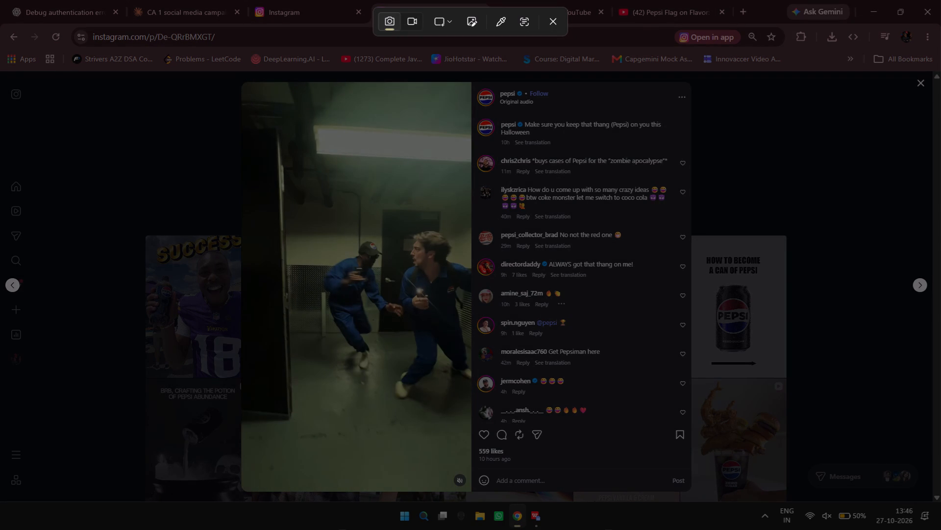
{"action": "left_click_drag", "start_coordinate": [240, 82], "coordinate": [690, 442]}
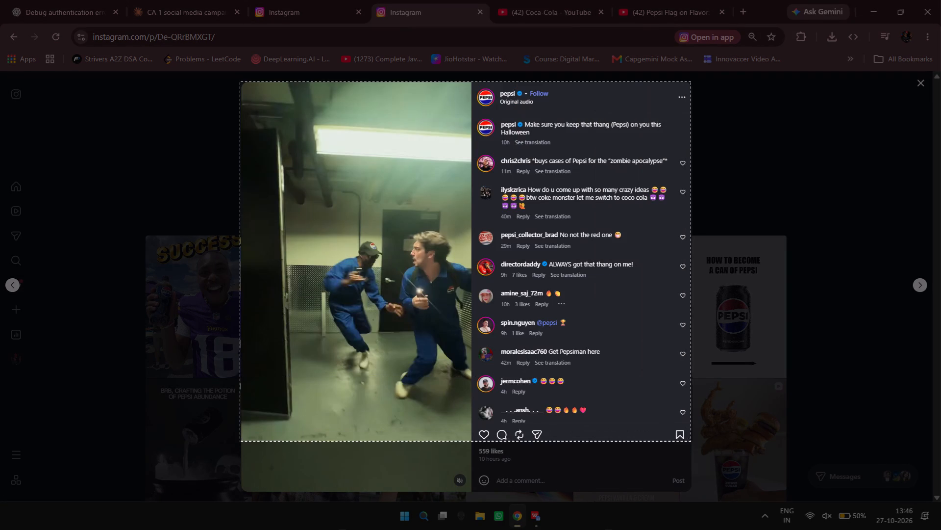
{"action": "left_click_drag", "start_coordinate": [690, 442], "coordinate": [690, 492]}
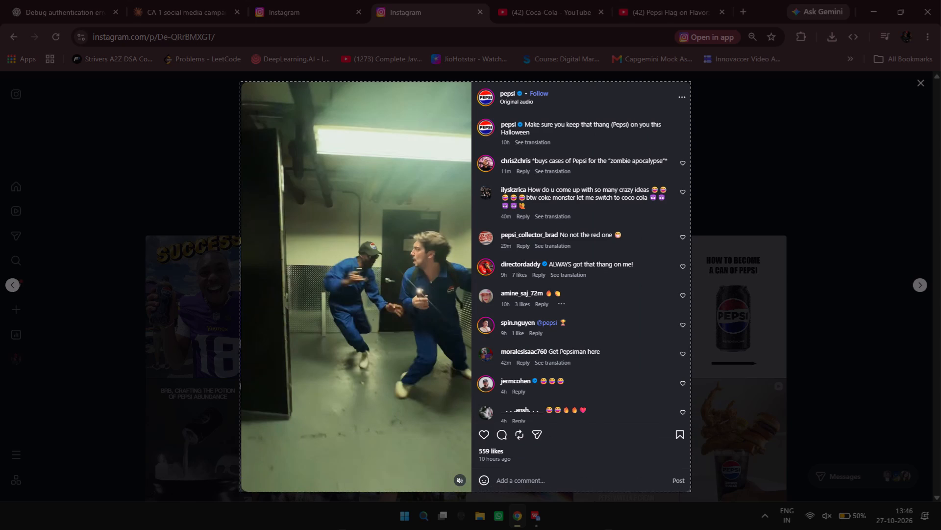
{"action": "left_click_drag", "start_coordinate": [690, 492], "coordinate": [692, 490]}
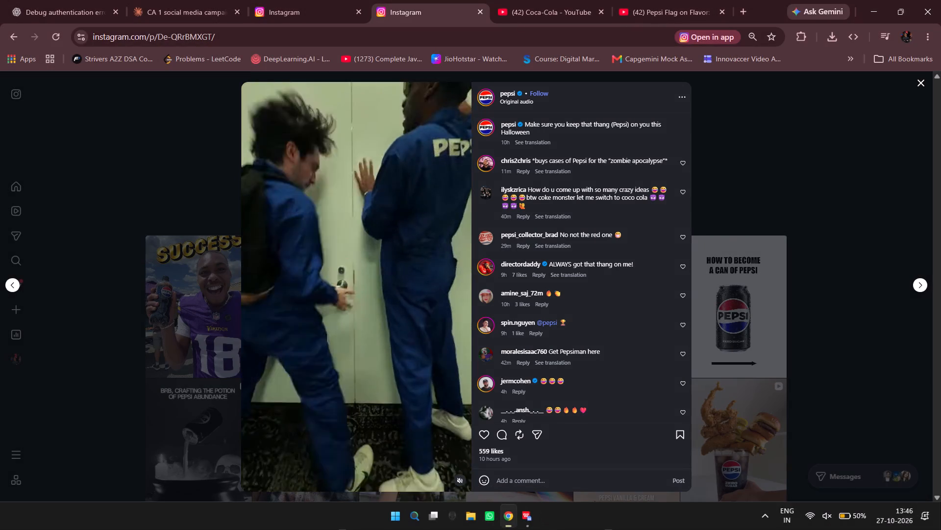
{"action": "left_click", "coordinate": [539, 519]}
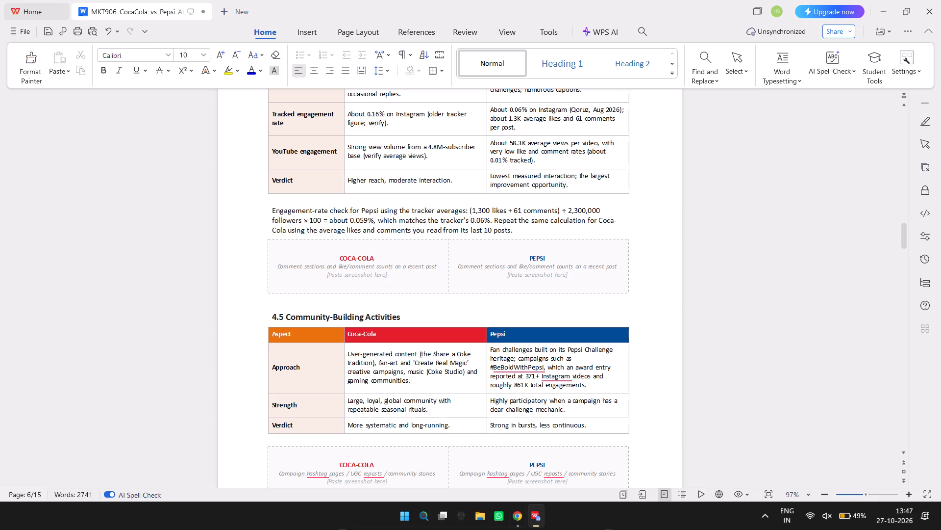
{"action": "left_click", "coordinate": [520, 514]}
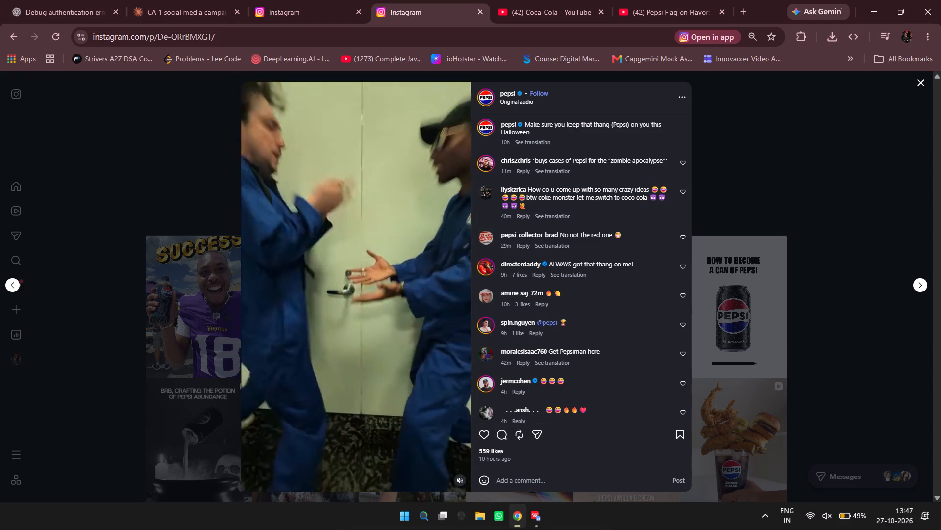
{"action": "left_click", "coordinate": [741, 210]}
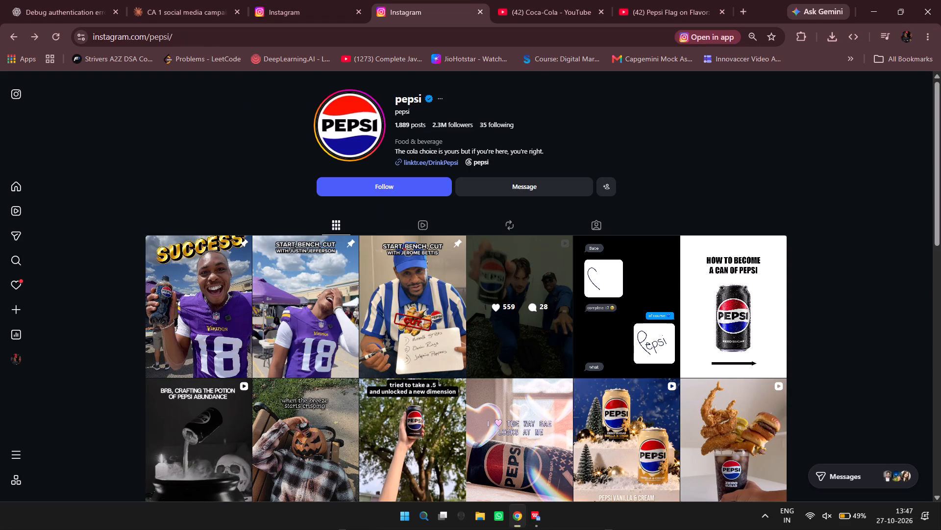
Snip the Halloween post's thumbnail in the Pepsi Instagram grid with its like and comment counts showing.
{"action": "key", "text": "shift+super+s"}
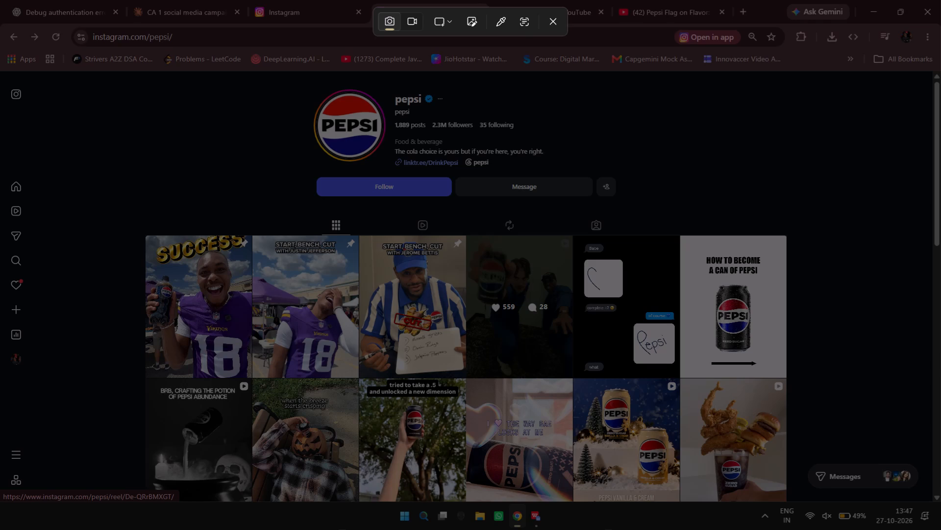
{"action": "left_click_drag", "start_coordinate": [468, 233], "coordinate": [570, 371]}
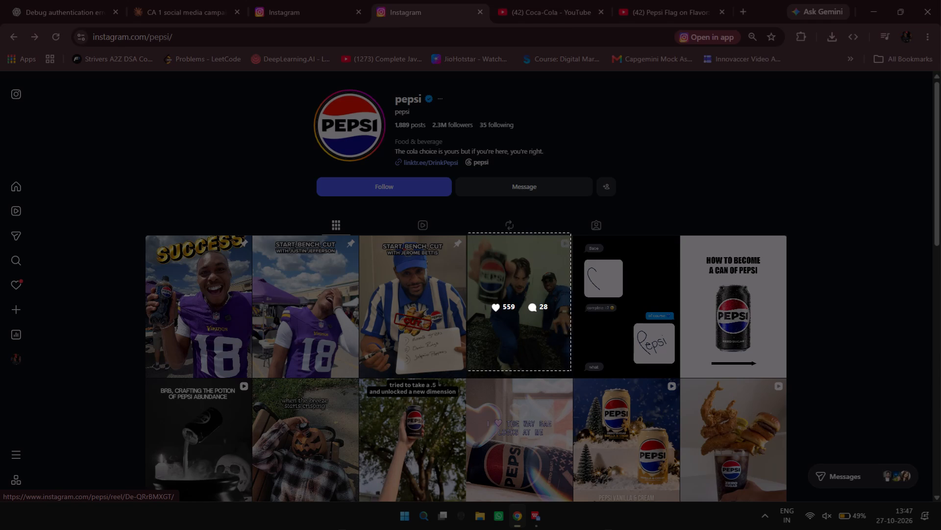
{"action": "left_click_drag", "start_coordinate": [570, 371], "coordinate": [572, 373]}
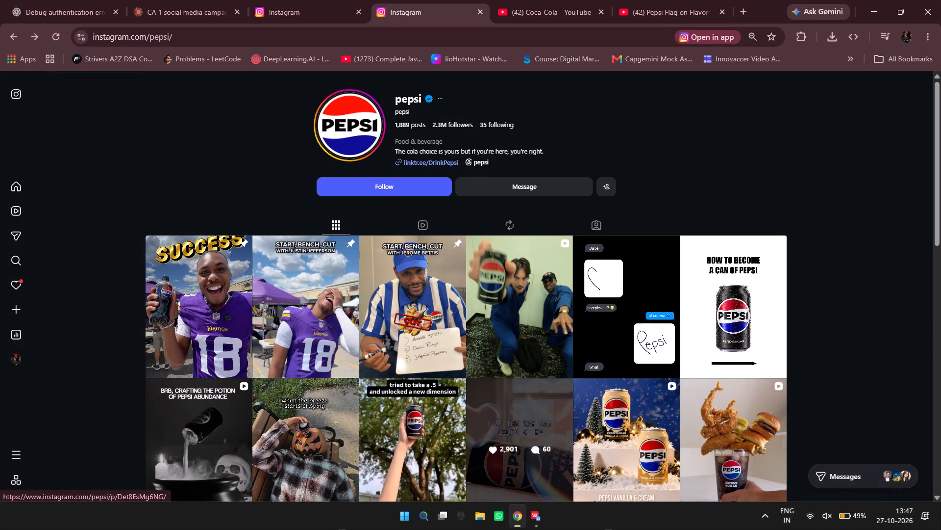
In the report, replace the Pepsi like/comment placeholder text just above section 4.5 with the snipped thumbnail, keeping the PEPSI heading.
{"action": "left_click", "coordinate": [534, 511]}
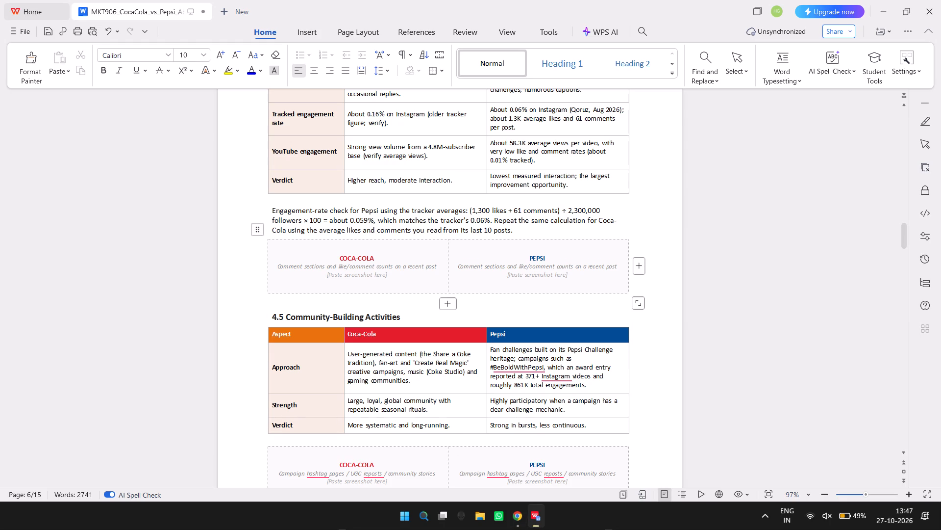
{"action": "left_click", "coordinate": [518, 511]}
{"action": "left_click", "coordinate": [531, 516]}
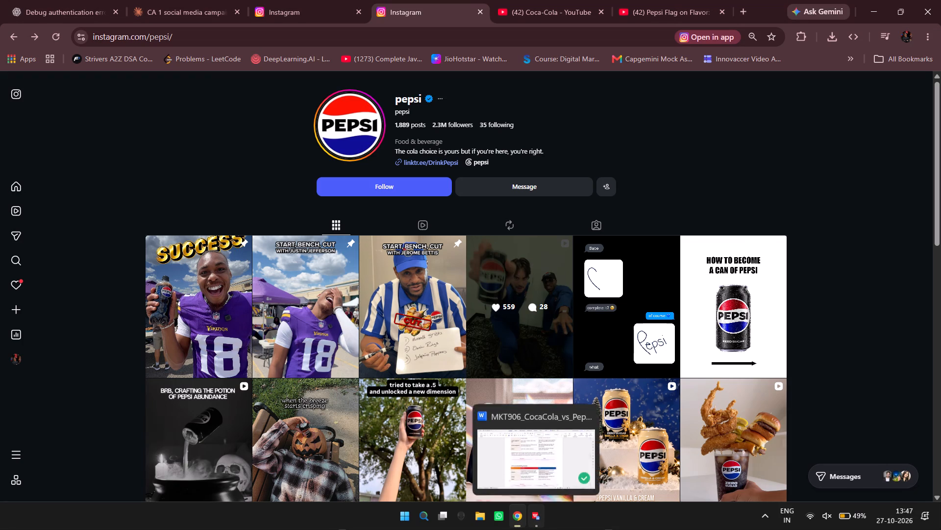
{"action": "left_click_drag", "start_coordinate": [575, 276], "coordinate": [470, 277]}
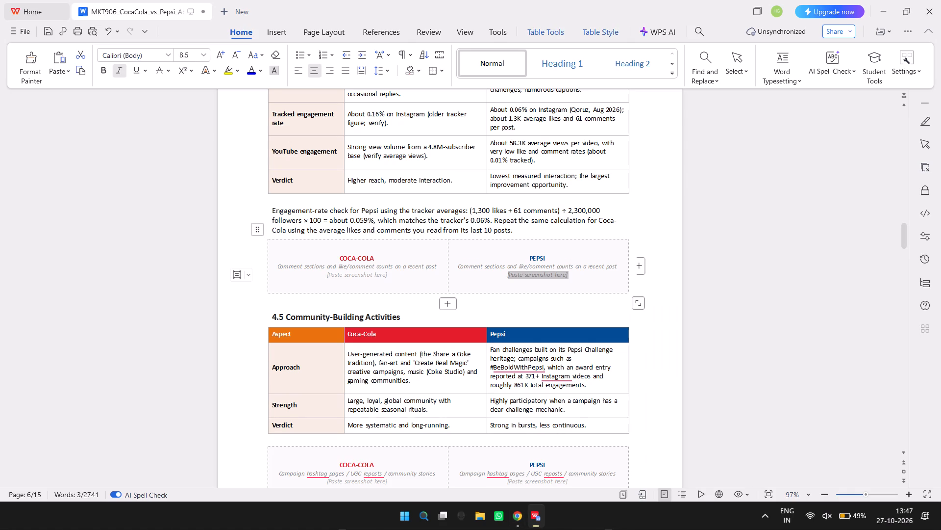
{"action": "left_click_drag", "start_coordinate": [470, 277], "coordinate": [456, 266]}
{"action": "key", "text": "ctrl+v"}
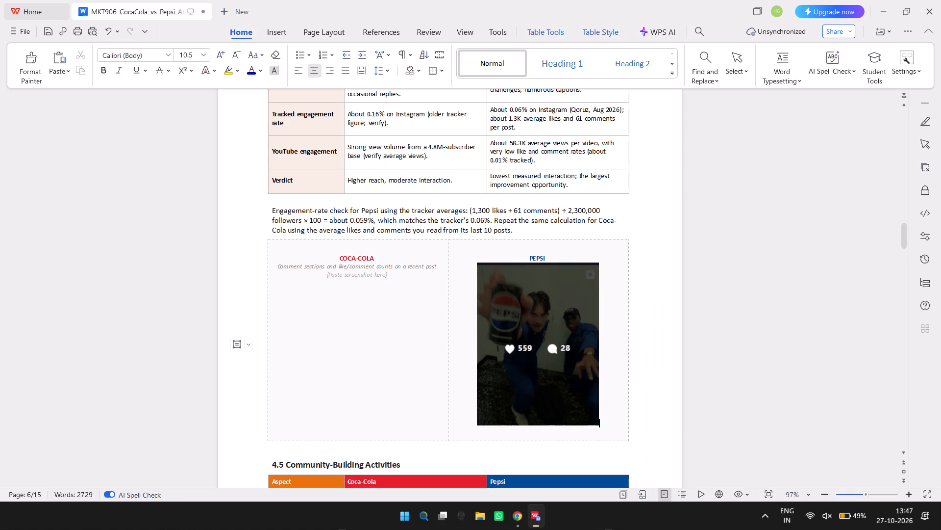
Snip the "Only 64 Cokes until Christmas" thumbnail in the cocacola Instagram grid with its like and comment counts showing.
{"action": "left_click", "coordinate": [376, 322]}
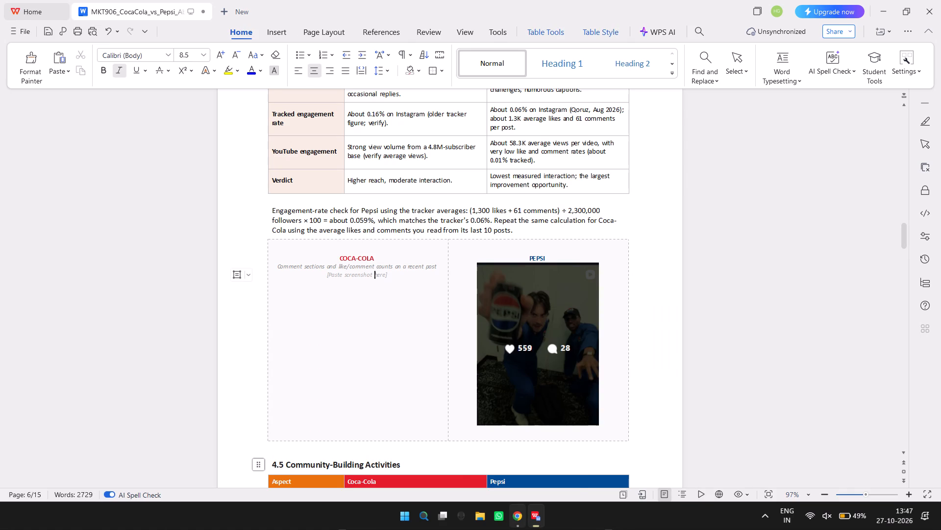
{"action": "left_click", "coordinate": [515, 513]}
{"action": "left_click", "coordinate": [323, 0]}
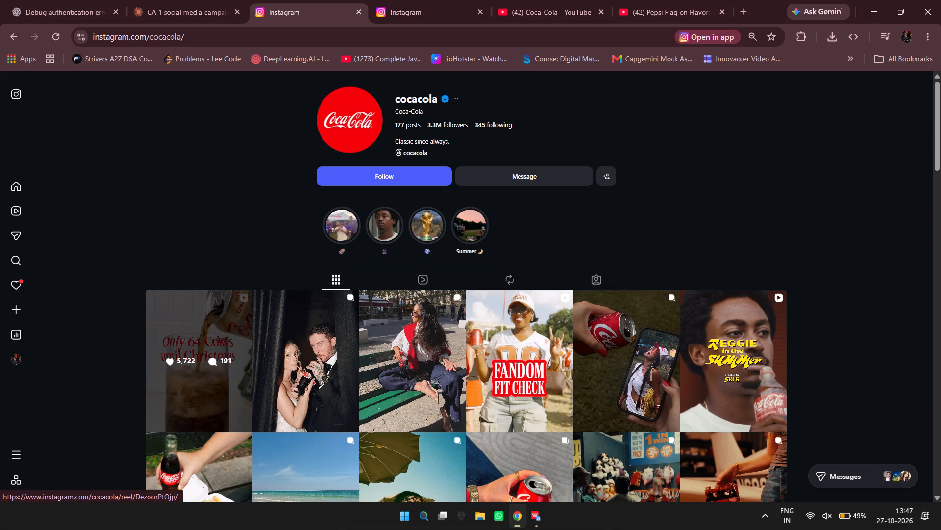
{"action": "key", "text": "shift+super+s"}
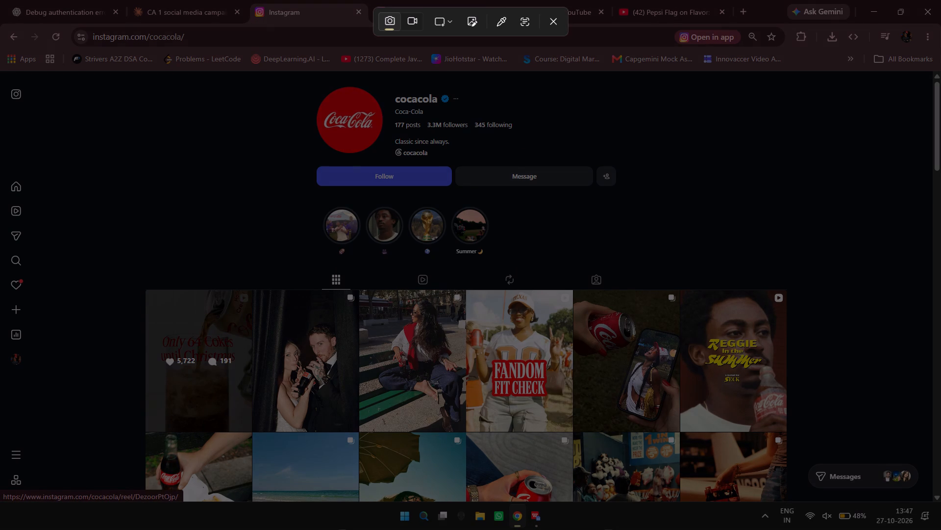
{"action": "left_click_drag", "start_coordinate": [143, 289], "coordinate": [258, 425]}
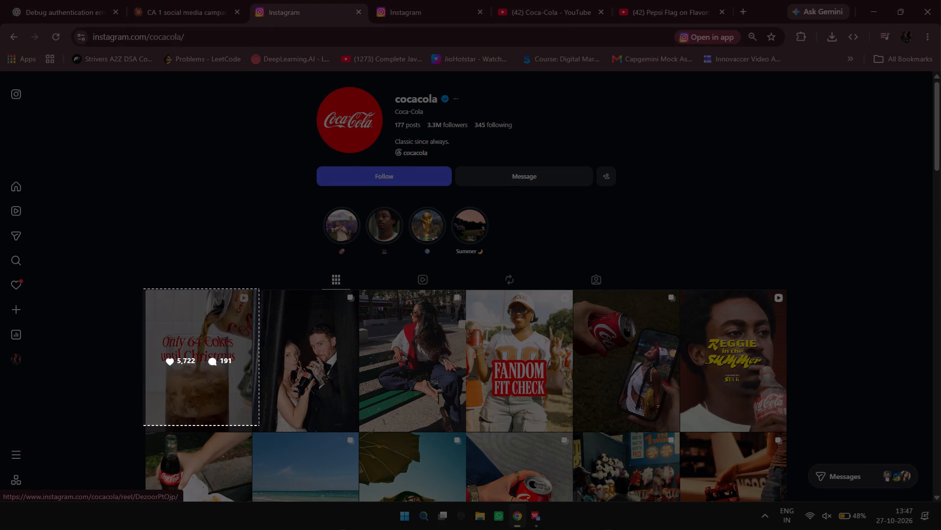
{"action": "left_click_drag", "start_coordinate": [258, 425], "coordinate": [252, 432]}
In the report, replace the Coca-Cola like/comment placeholder text just above section 4.5 with the snipped thumbnail, keeping the COCA-COLA heading.
{"action": "left_click", "coordinate": [406, 0]}
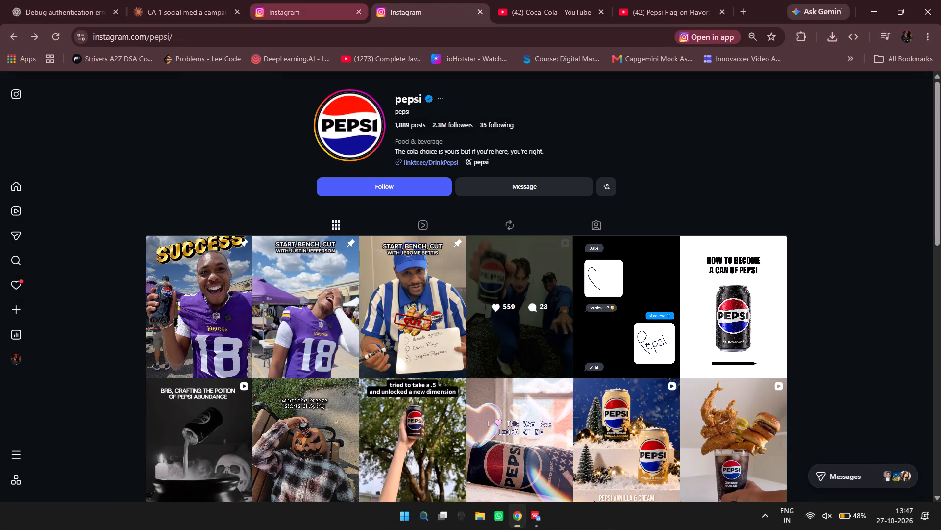
{"action": "left_click", "coordinate": [323, 0]}
{"action": "left_click", "coordinate": [535, 507]}
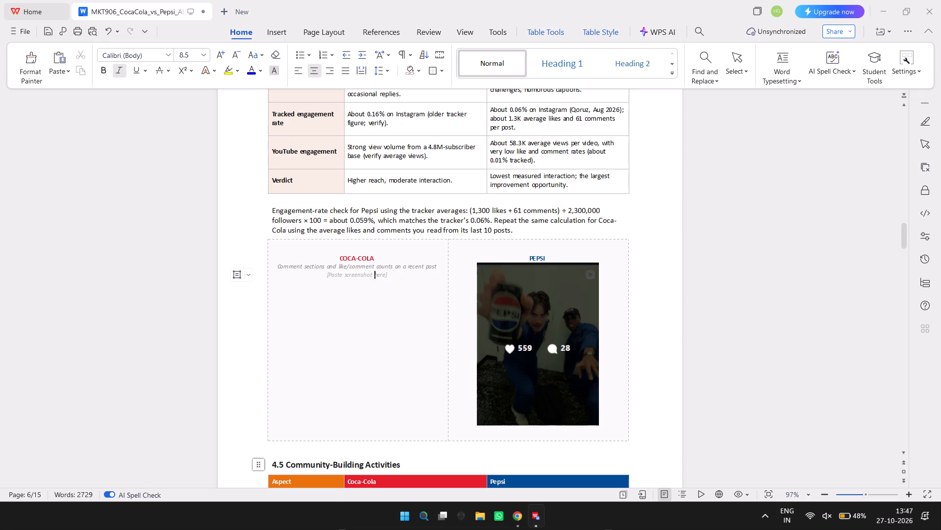
{"action": "left_click_drag", "start_coordinate": [393, 274], "coordinate": [282, 245]}
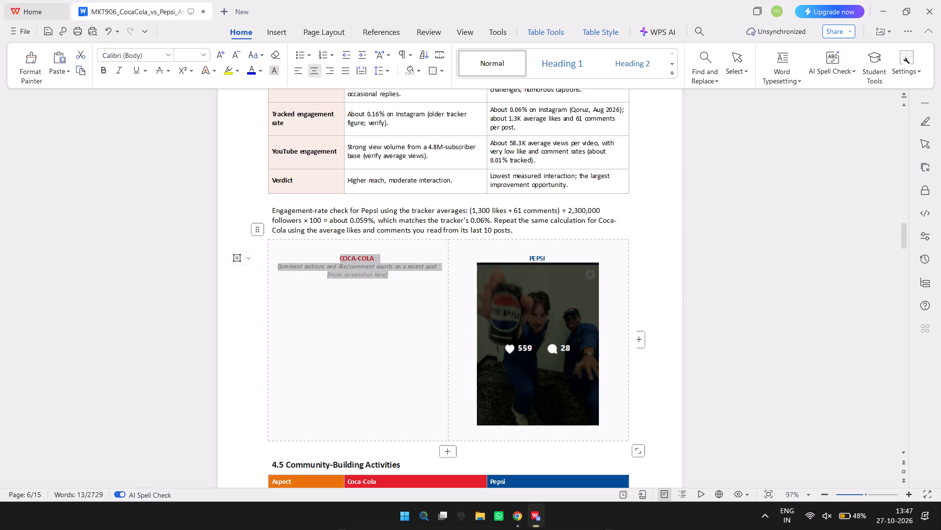
{"action": "left_click_drag", "start_coordinate": [282, 245], "coordinate": [275, 269]}
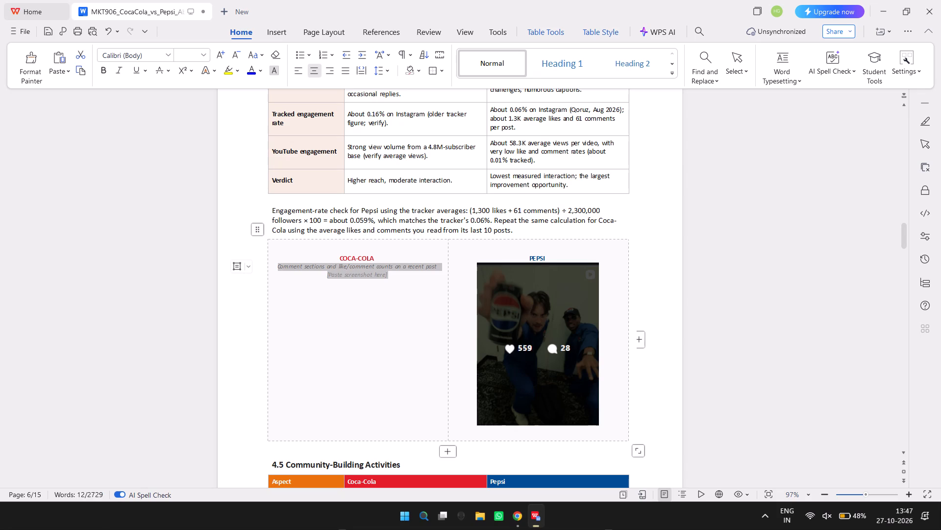
{"action": "left_click_drag", "start_coordinate": [275, 269], "coordinate": [275, 269]}
{"action": "key", "text": "ctrl+v"}
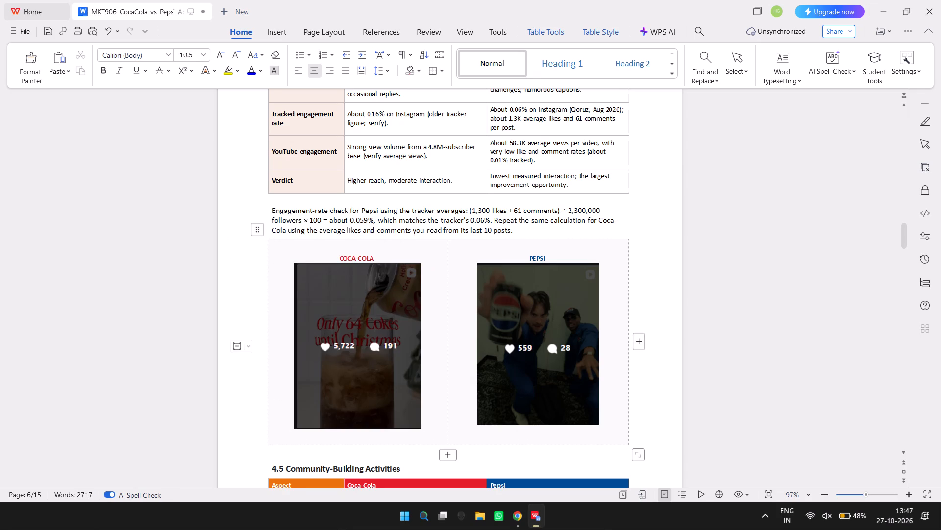
Set the Coca-Cola like-and-comment screenshot above section 4.5 to 6 cm wide with the aspect ratio locked, and unlock the ratio.
{"action": "left_click", "coordinate": [351, 315]}
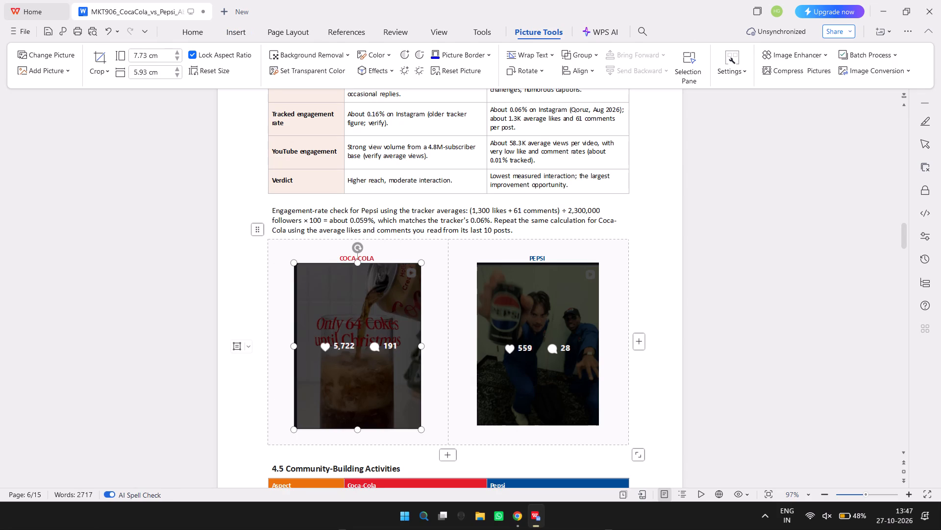
{"action": "left_click", "coordinate": [518, 308]}
{"action": "left_click", "coordinate": [339, 276]}
{"action": "left_click", "coordinate": [145, 70]}
{"action": "key", "text": "Right"}
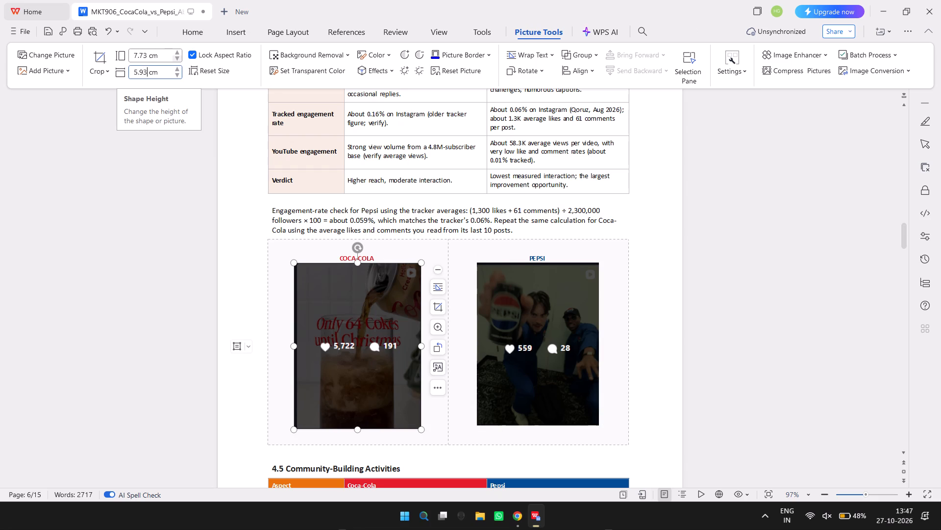
{"action": "key", "text": "BackSpace"}
{"action": "key", "text": "BackSpace"}
{"action": "key", "text": "BackSpace"}
{"action": "key", "text": "BackSpace"}
{"action": "key", "text": "6"}
{"action": "key", "text": "Return"}
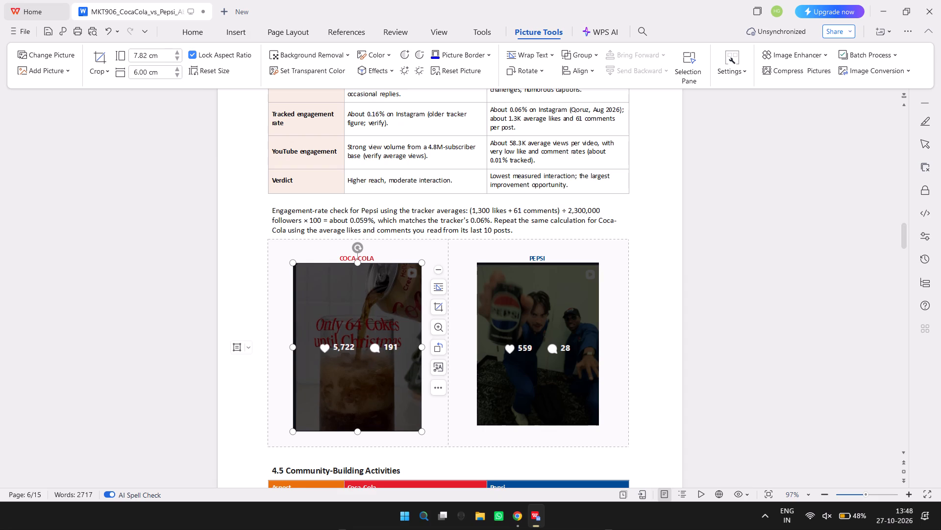
{"action": "left_click", "coordinate": [194, 56]}
Open the width of the Pepsi like-and-comment screenshot above section 4.5 for editing.
{"action": "left_click", "coordinate": [510, 318]}
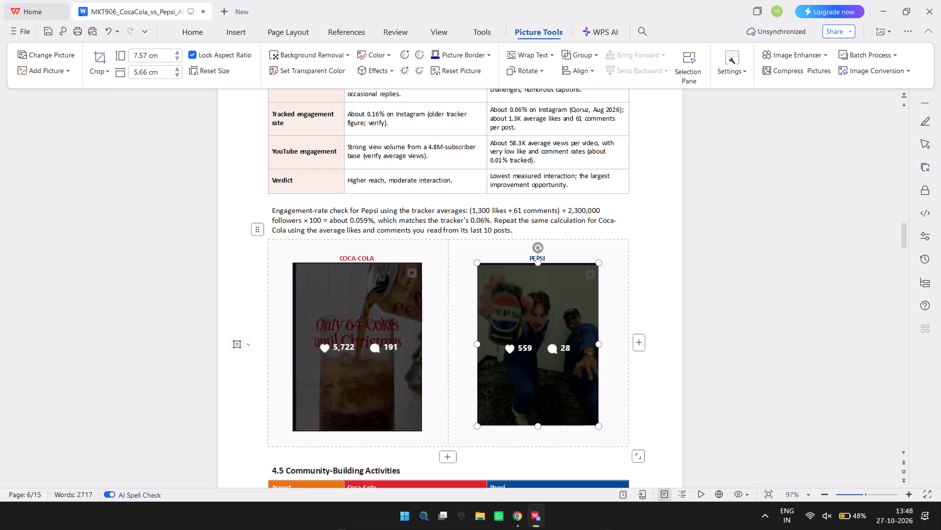
{"action": "left_click", "coordinate": [146, 73]}
{"action": "key", "text": "BackSpace"}
{"action": "key", "text": "BackSpace"}
{"action": "key", "text": "BackSpace"}
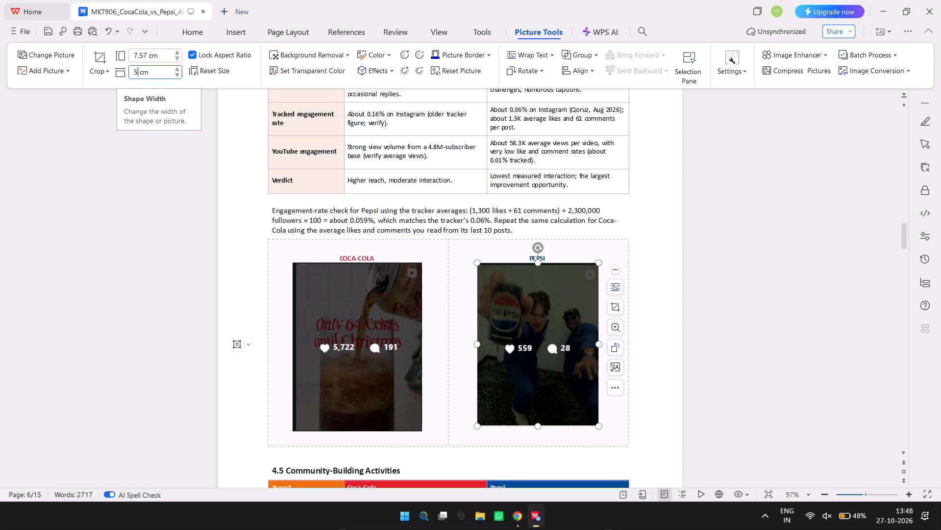
Set the Pepsi like-and-comment screenshot above section 4.5 to 6 cm wide with the aspect ratio locked, and unlock the ratio.
{"action": "key", "text": "BackSpace"}
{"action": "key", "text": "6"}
{"action": "key", "text": "Return"}
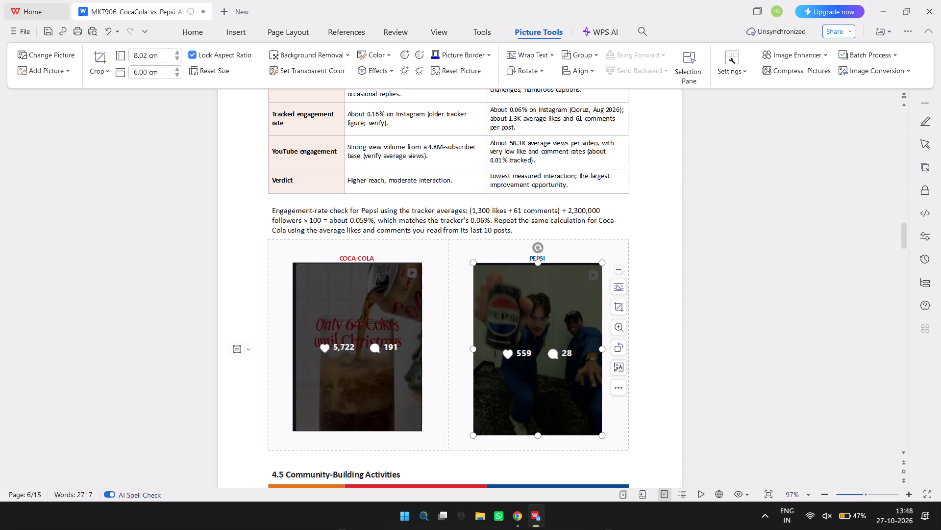
{"action": "left_click", "coordinate": [194, 57]}
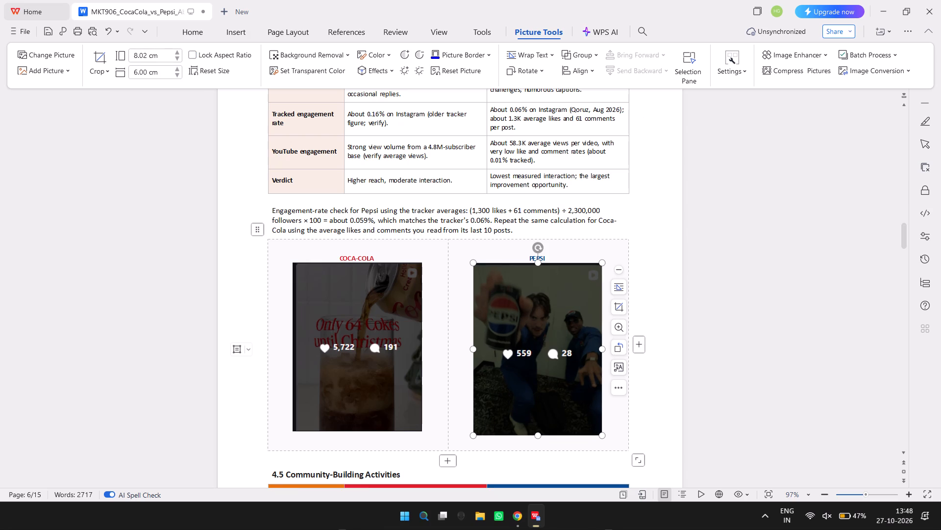
Set the height of the Coca-Cola like-and-comment screenshot above section 4.5 to 8 cm, keeping its width.
{"action": "left_click", "coordinate": [332, 287]}
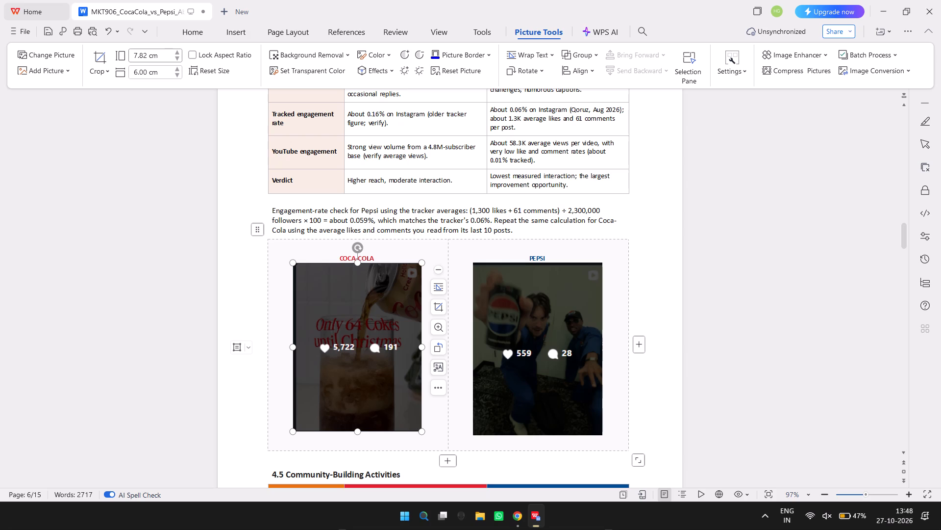
{"action": "left_click", "coordinate": [148, 54]}
{"action": "key", "text": "BackSpace"}
{"action": "key", "text": "BackSpace"}
{"action": "key", "text": "BackSpace"}
{"action": "key", "text": "BackSpace"}
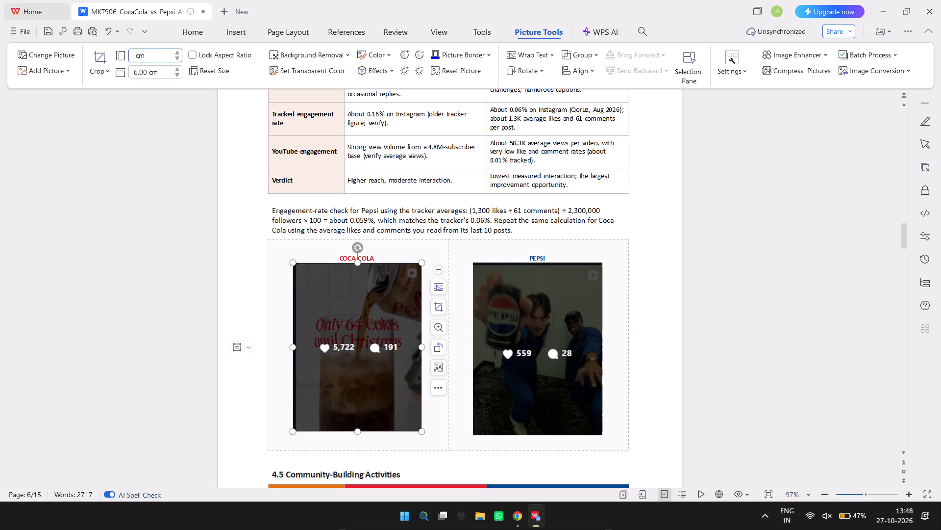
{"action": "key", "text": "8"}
{"action": "key", "text": "Return"}
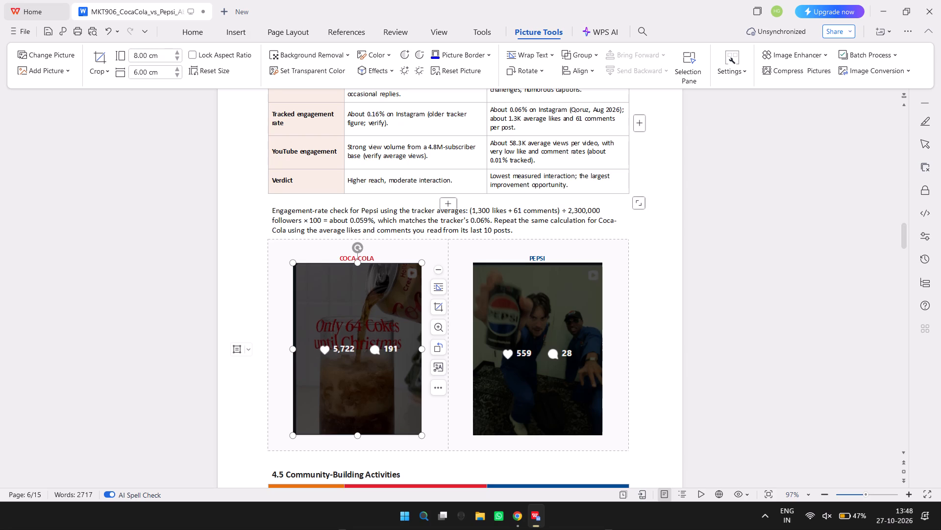
{"action": "left_click", "coordinate": [768, 253]}
Look through sections 4.5 and 4.6 of the report for the empty Coca-Cola and Pepsi screenshot placeholders.
{"action": "scroll", "coordinate": [780, 348], "scroll_direction": "down", "scroll_amount": 1}
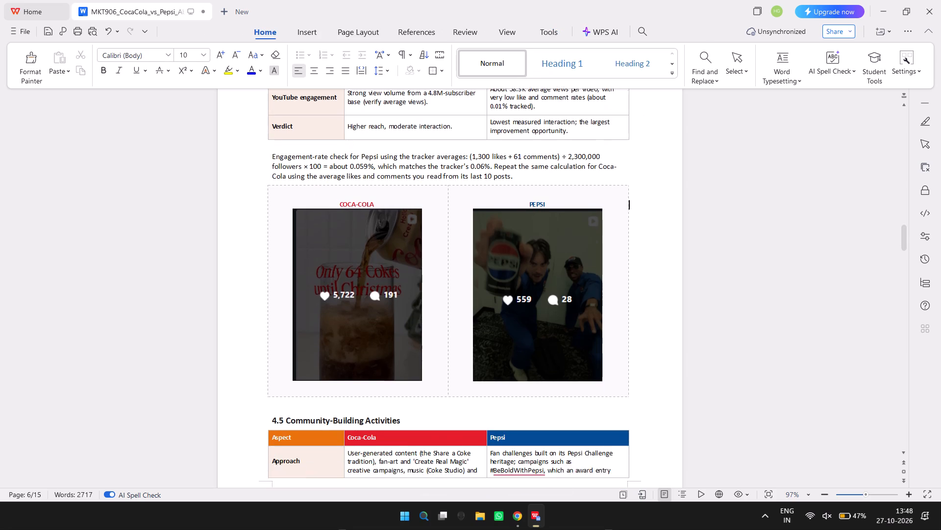
{"action": "scroll", "coordinate": [780, 348], "scroll_direction": "down", "scroll_amount": 2}
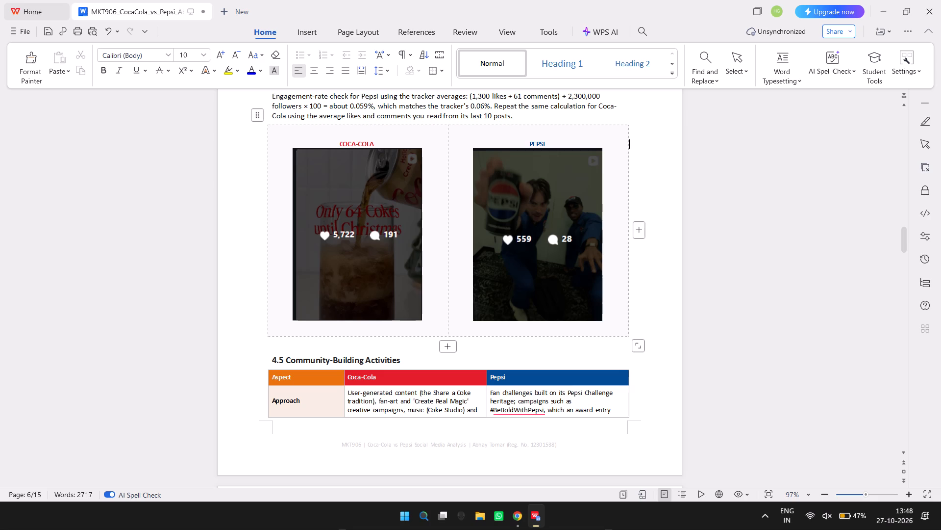
{"action": "scroll", "coordinate": [571, 203], "scroll_direction": "down", "scroll_amount": 4}
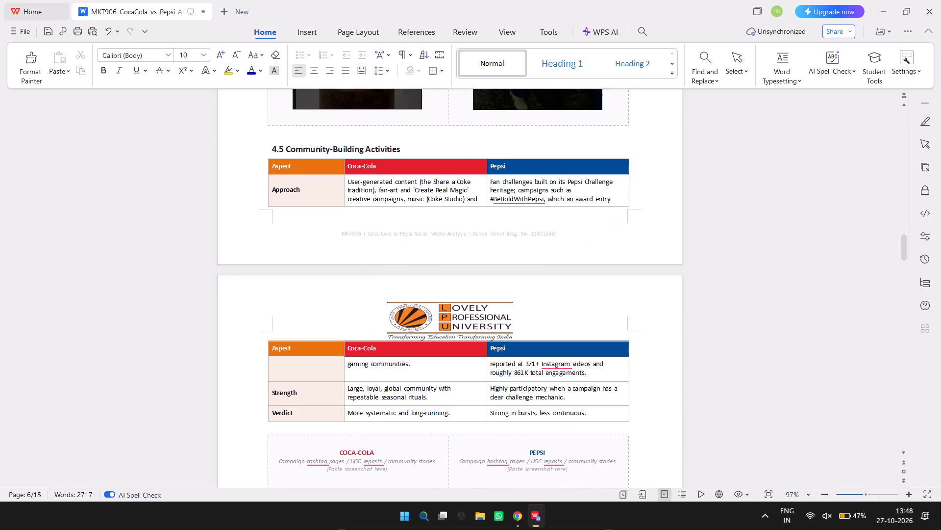
{"action": "scroll", "coordinate": [571, 203], "scroll_direction": "down", "scroll_amount": 3}
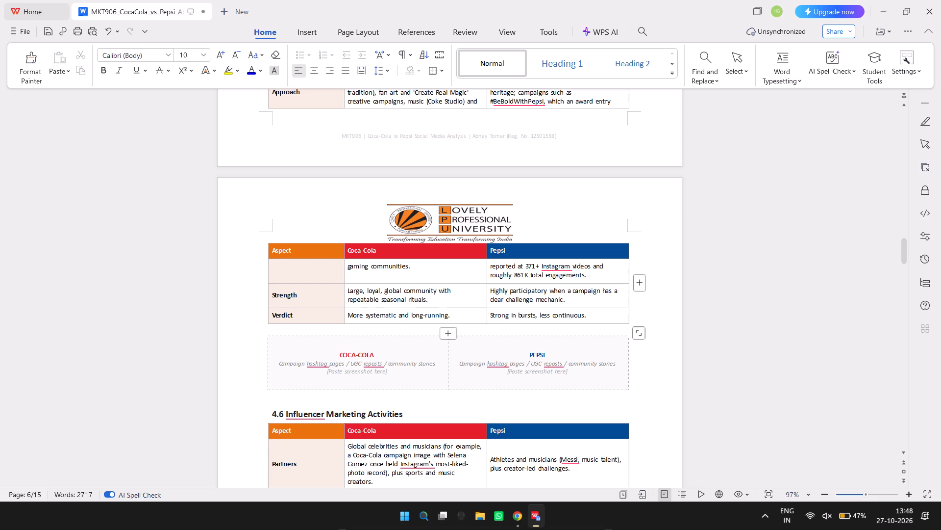
{"action": "scroll", "coordinate": [431, 368], "scroll_direction": "right", "scroll_amount": 1}
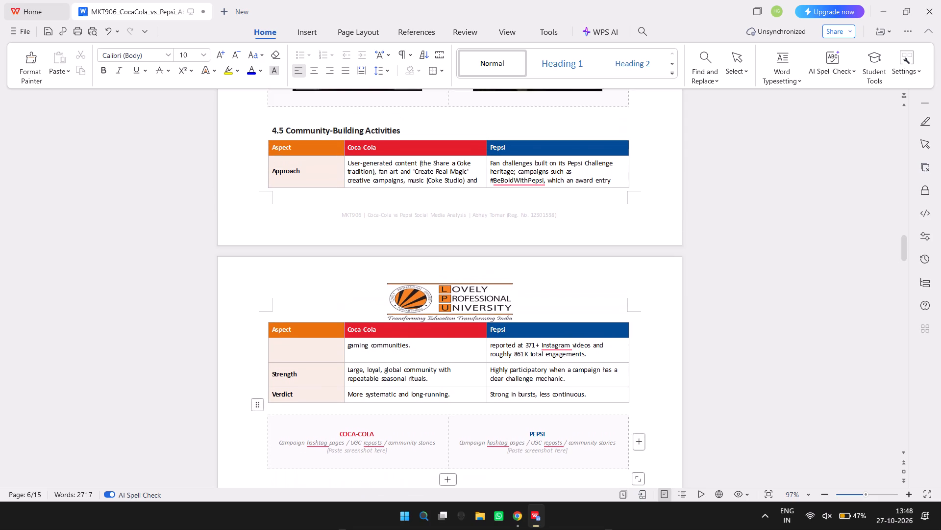
{"action": "scroll", "coordinate": [431, 368], "scroll_direction": "right", "scroll_amount": 3}
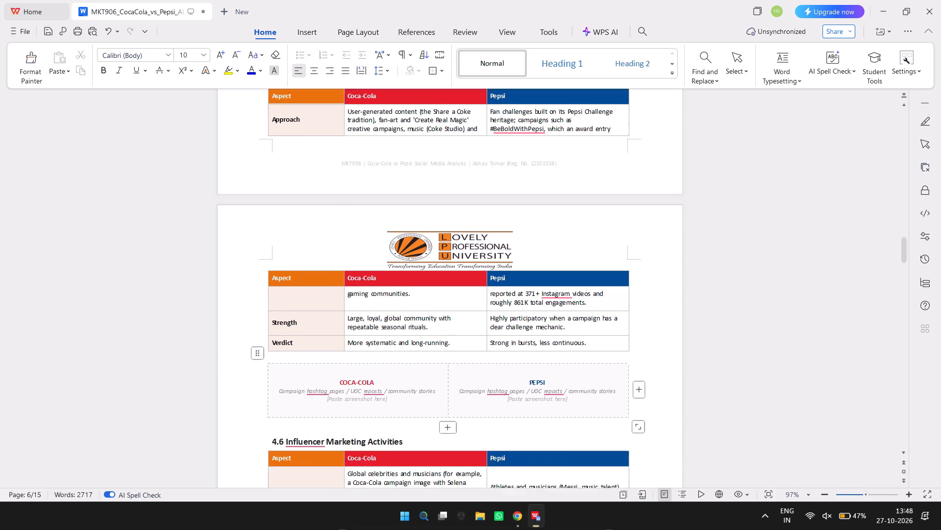
{"action": "scroll", "coordinate": [431, 368], "scroll_direction": "right", "scroll_amount": 1}
{"action": "scroll", "coordinate": [431, 368], "scroll_direction": "down", "scroll_amount": 3}
Switch to Chrome, open the Reels of the cocacola Instagram profile and capture the four "Reggie in the Summer" reels in the first row.
{"action": "left_click", "coordinate": [519, 528]}
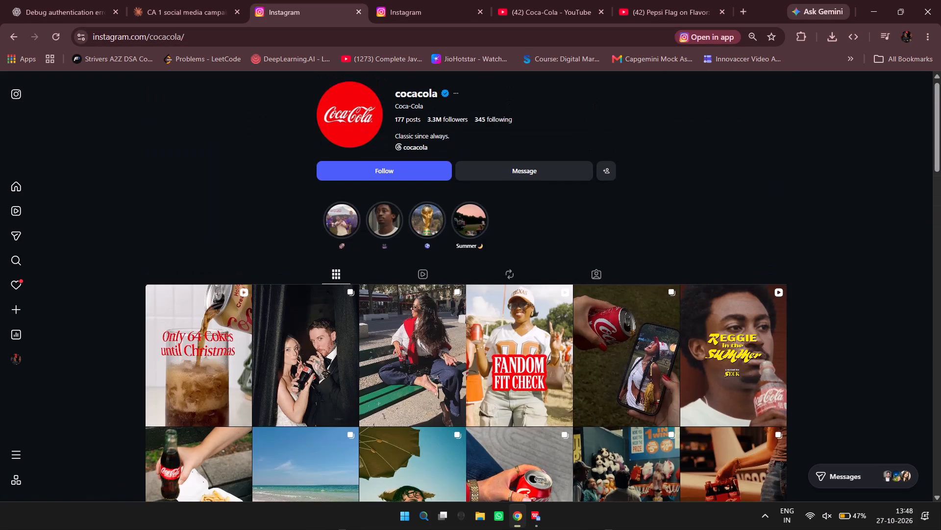
{"action": "left_click", "coordinate": [408, 272]}
{"action": "left_click", "coordinate": [427, 269]}
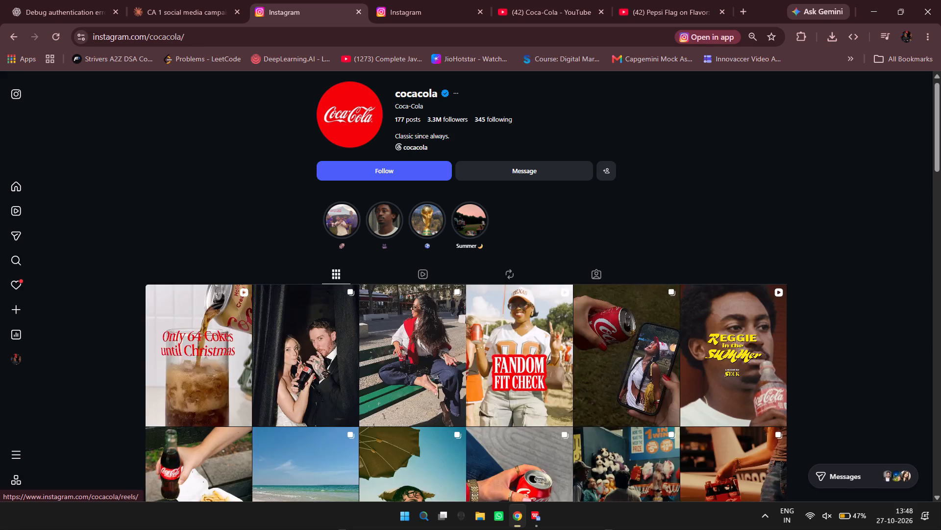
{"action": "scroll", "coordinate": [427, 269], "scroll_direction": "down", "scroll_amount": 3}
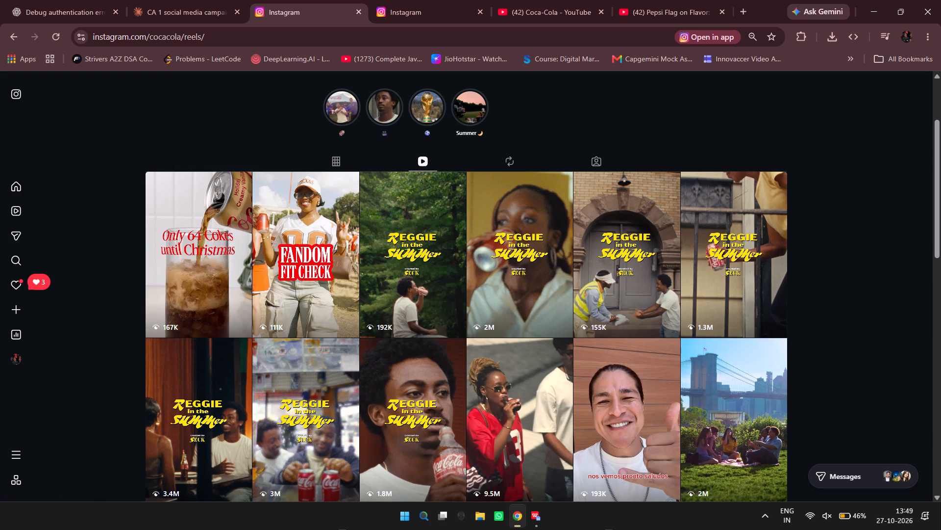
{"action": "key", "text": "shift+super+s"}
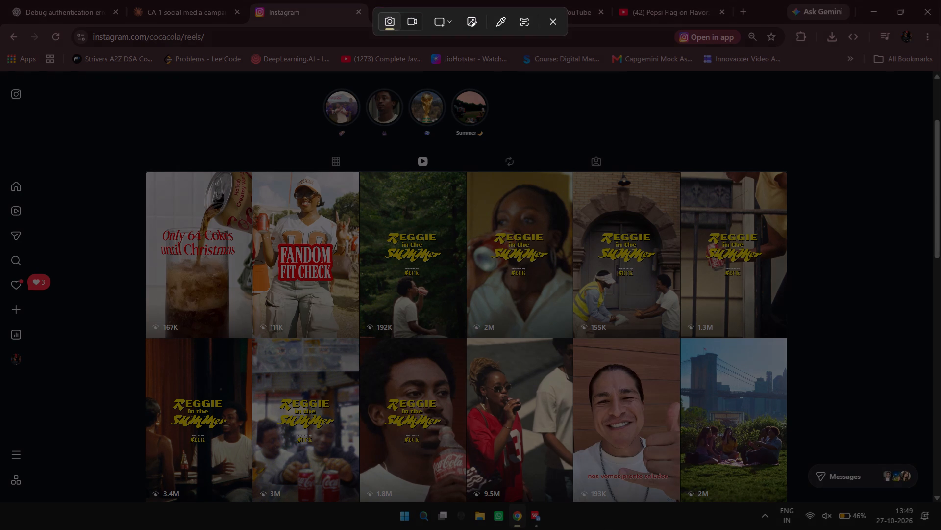
{"action": "left_click_drag", "start_coordinate": [359, 167], "coordinate": [778, 334]}
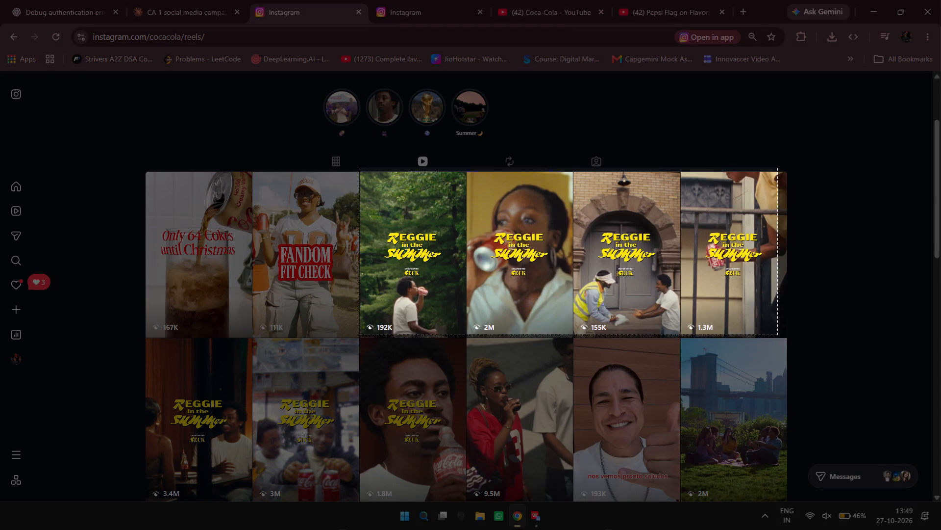
{"action": "left_click_drag", "start_coordinate": [778, 334], "coordinate": [788, 336]}
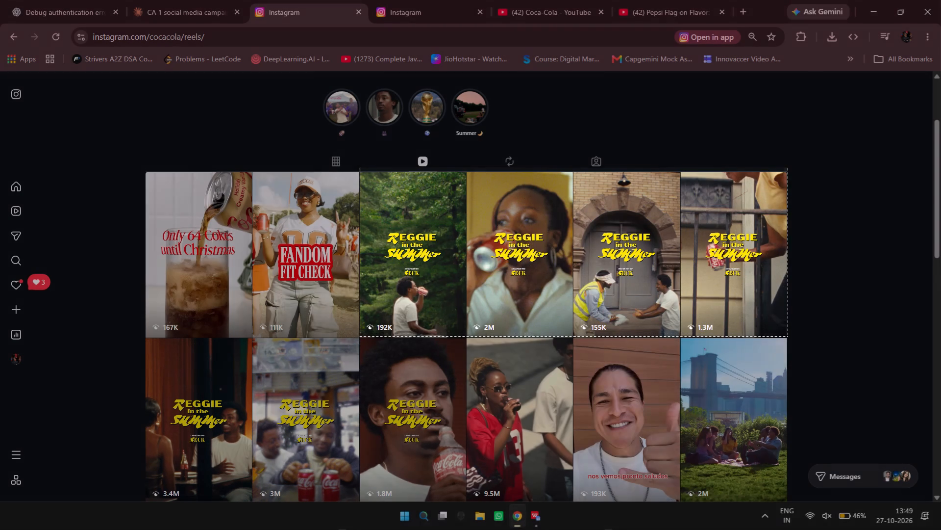
Back in the WPS report, replace the Coca-Cola community placeholder text above section 4.6 with the captured reels screenshot.
{"action": "left_click", "coordinate": [536, 510]}
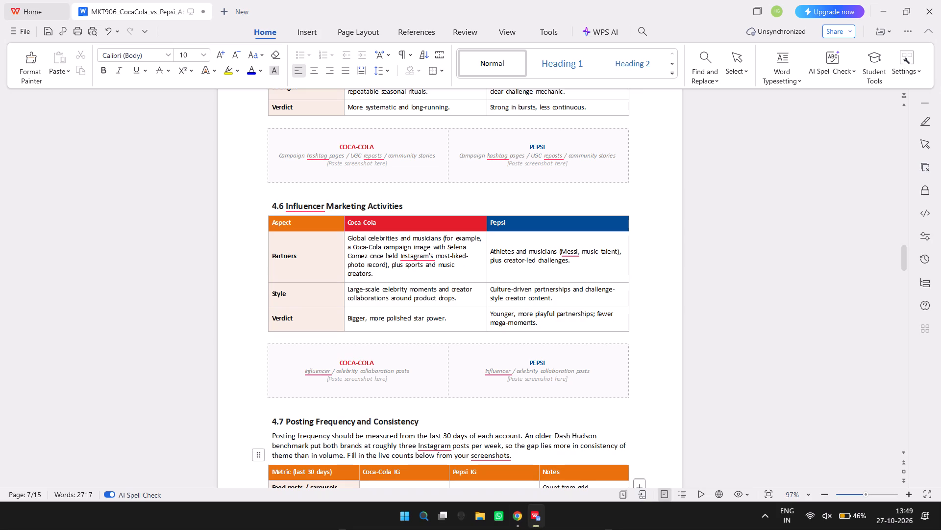
{"action": "scroll", "coordinate": [388, 381], "scroll_direction": "up", "scroll_amount": 3}
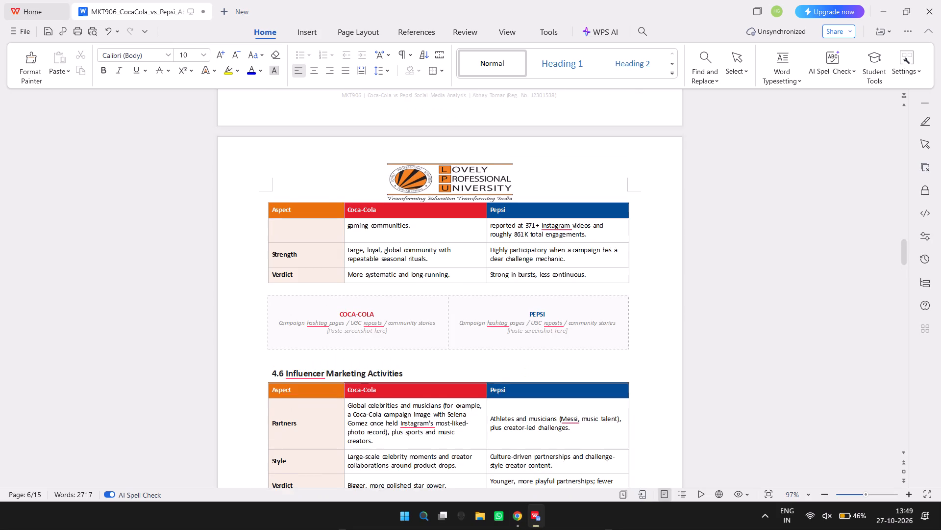
{"action": "right_click", "coordinate": [388, 381]}
{"action": "left_click", "coordinate": [388, 334]}
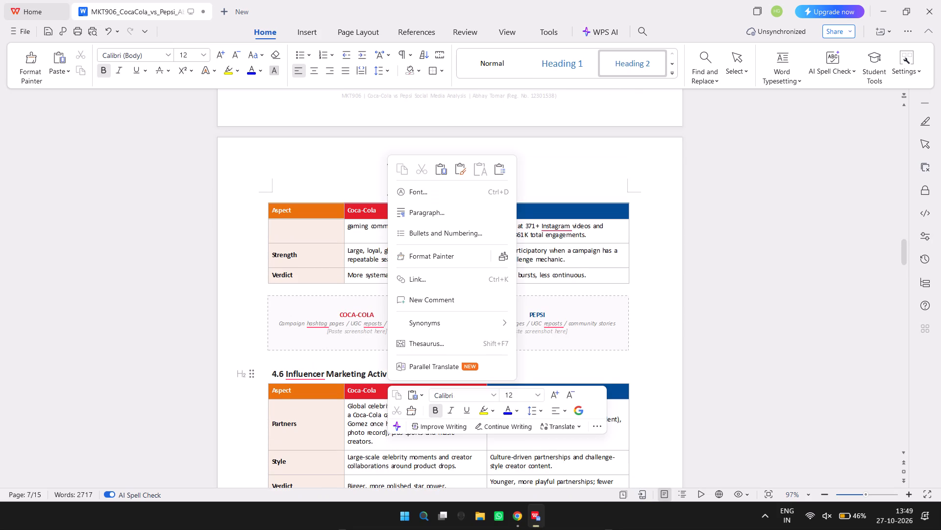
{"action": "left_click", "coordinate": [371, 328]}
{"action": "left_click_drag", "start_coordinate": [392, 330], "coordinate": [279, 325]}
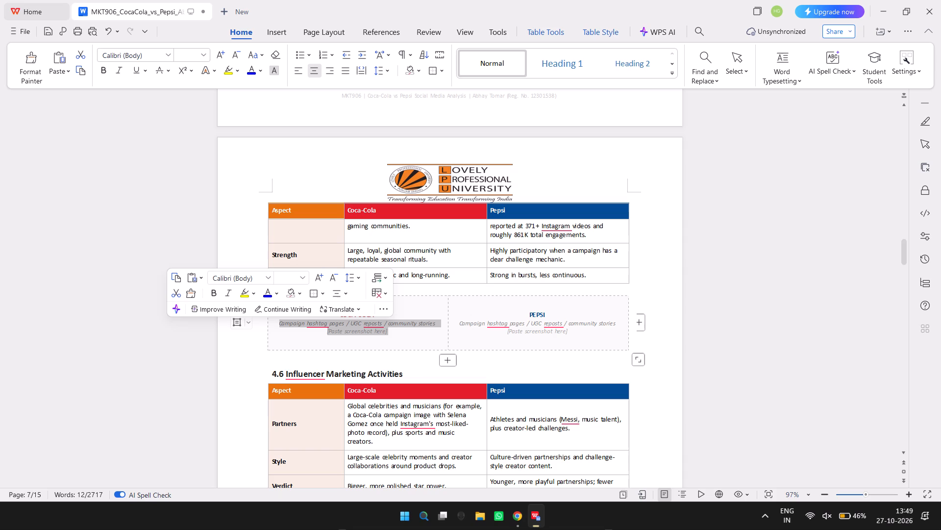
{"action": "key", "text": "ctrl+v"}
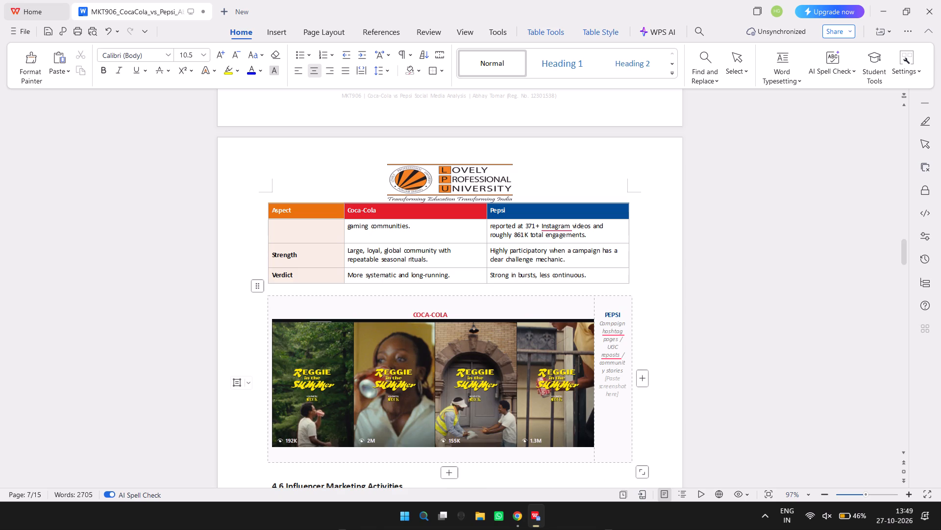
Open the width of the Coca-Cola reels screenshot above section 4.6 for editing.
{"action": "left_click", "coordinate": [480, 366]}
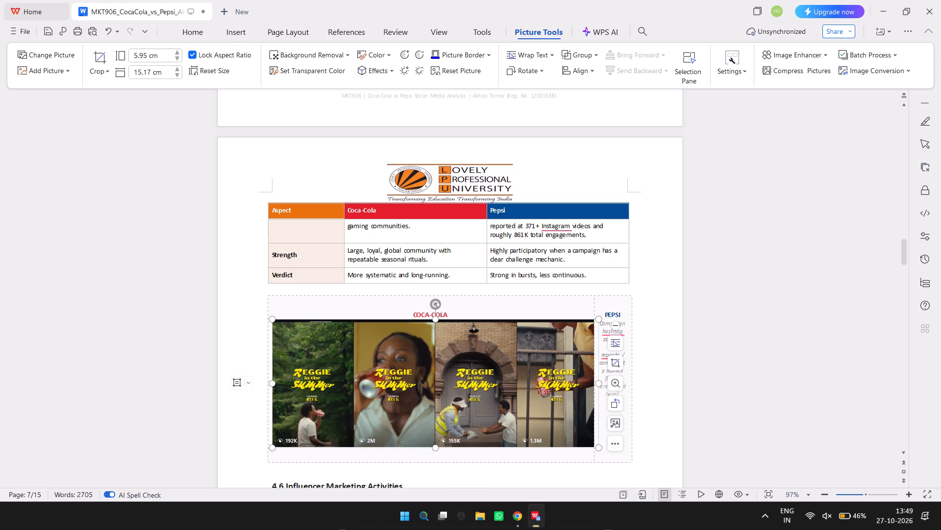
{"action": "left_click", "coordinate": [149, 68]}
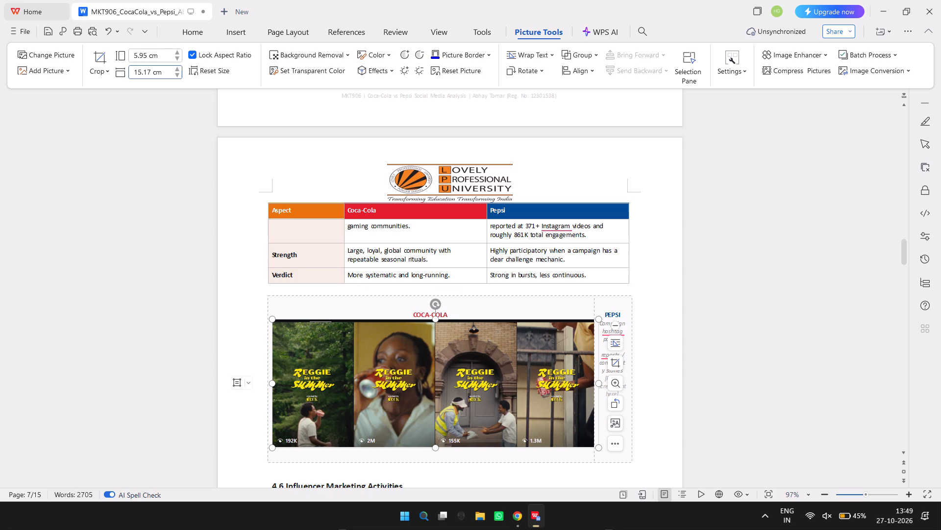
{"action": "left_click", "coordinate": [151, 72]}
{"action": "key", "text": "BackSpace"}
{"action": "key", "text": "BackSpace"}
Unlock the aspect ratio of the Coca-Cola "Reggie in the Summer" screenshot above section 4.6 and set its width to 10 cm.
{"action": "key", "text": "BackSpace"}
{"action": "key", "text": "BackSpace"}
{"action": "key", "text": "BackSpace"}
{"action": "left_click", "coordinate": [194, 58]}
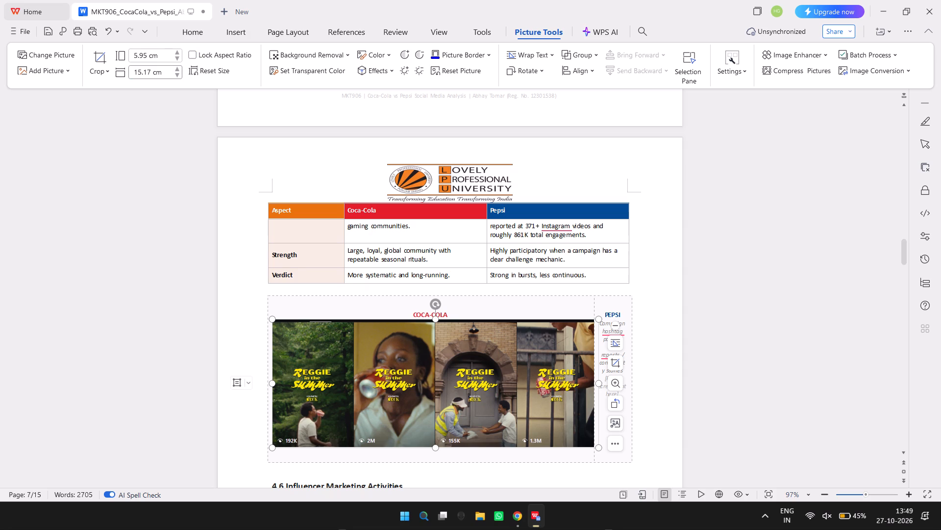
{"action": "left_click", "coordinate": [150, 73]}
{"action": "key", "text": "BackSpace"}
{"action": "key", "text": "BackSpace"}
{"action": "key", "text": "BackSpace"}
{"action": "key", "text": "BackSpace"}
{"action": "key", "text": "BackSpace"}
{"action": "type", "text": "10"}
{"action": "key", "text": "Return"}
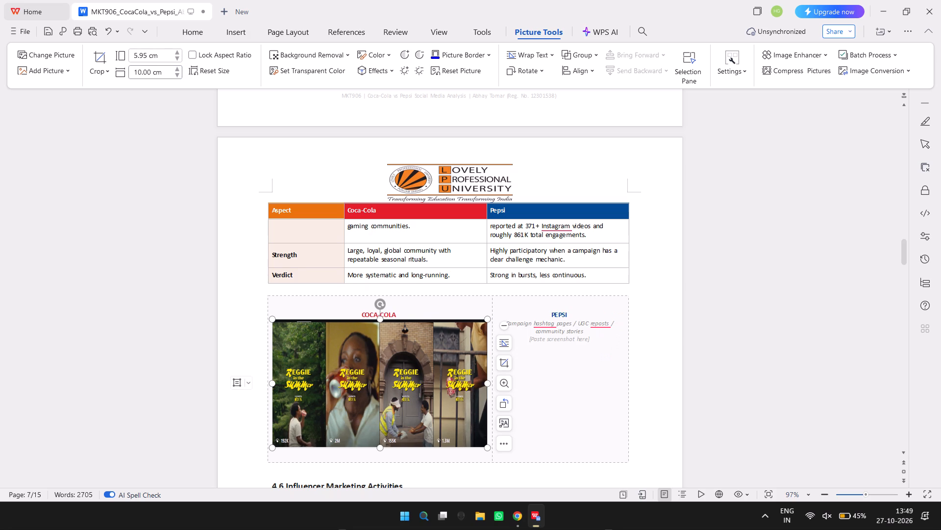
Resize the Coca-Cola "Reggie in the Summer" screenshot above section 4.6 to 8 cm wide and 4 cm high.
{"action": "left_click", "coordinate": [150, 73]}
{"action": "key", "text": "BackSpace"}
{"action": "key", "text": "BackSpace"}
{"action": "key", "text": "BackSpace"}
{"action": "key", "text": "BackSpace"}
{"action": "key", "text": "BackSpace"}
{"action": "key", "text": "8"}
{"action": "key", "text": "Return"}
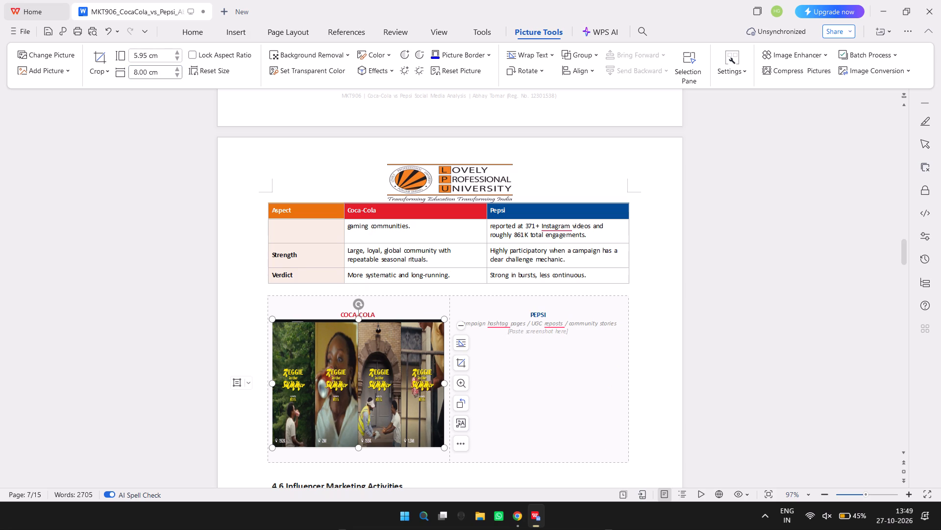
{"action": "left_click", "coordinate": [146, 57]}
{"action": "key", "text": "BackSpace"}
{"action": "key", "text": "BackSpace"}
{"action": "key", "text": "BackSpace"}
{"action": "key", "text": "BackSpace"}
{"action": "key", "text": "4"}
{"action": "key", "text": "Return"}
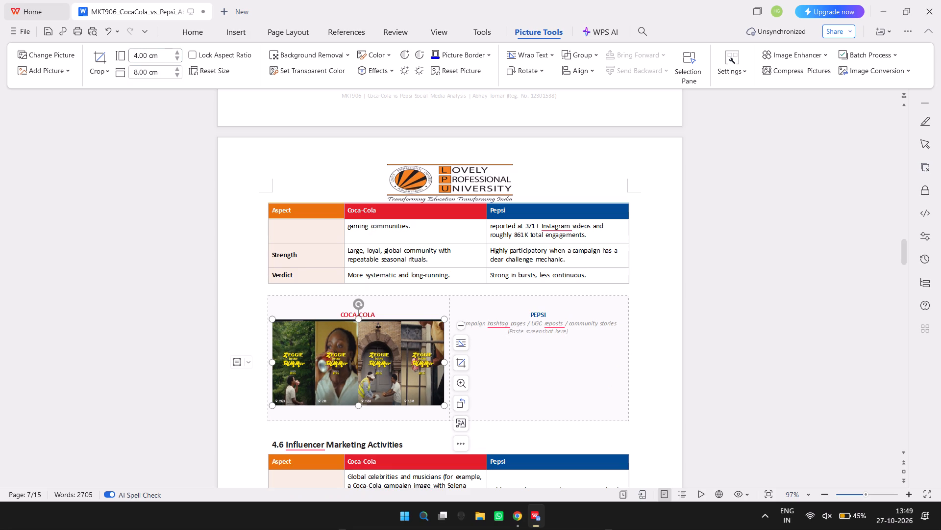
Switch to Chrome and look through the posts on Pepsi's Instagram profile for campaign or community content for the Pepsi placeholder above section 4.6.
{"action": "left_click", "coordinate": [539, 373]}
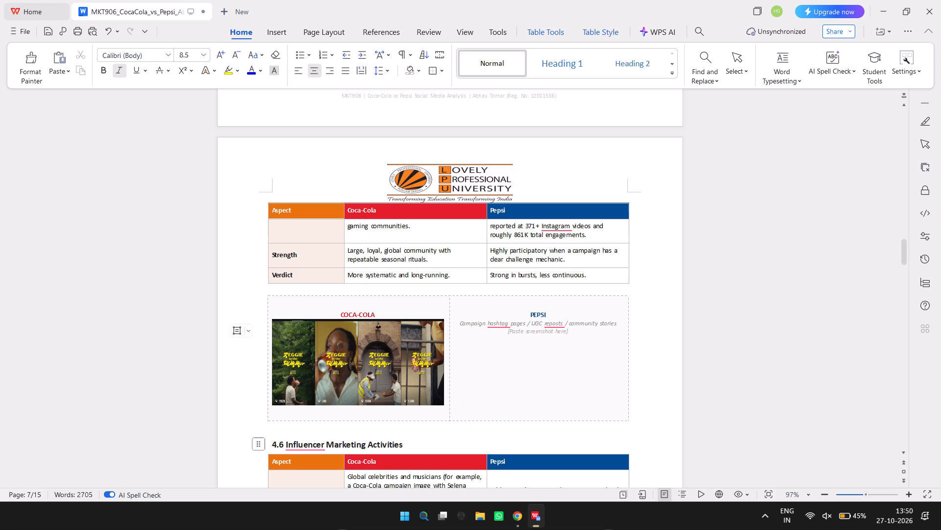
{"action": "left_click", "coordinate": [519, 508]}
{"action": "left_click", "coordinate": [450, 0]}
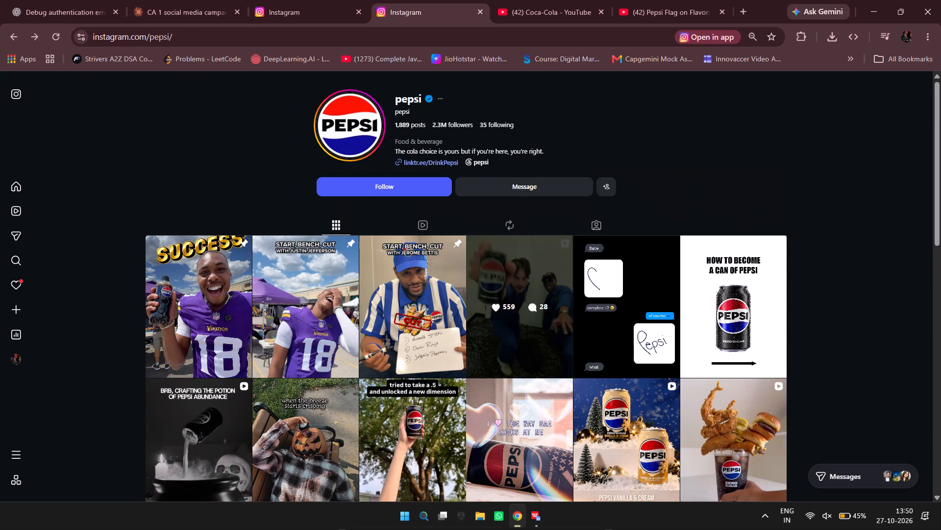
{"action": "scroll", "coordinate": [443, 361], "scroll_direction": "down", "scroll_amount": 1}
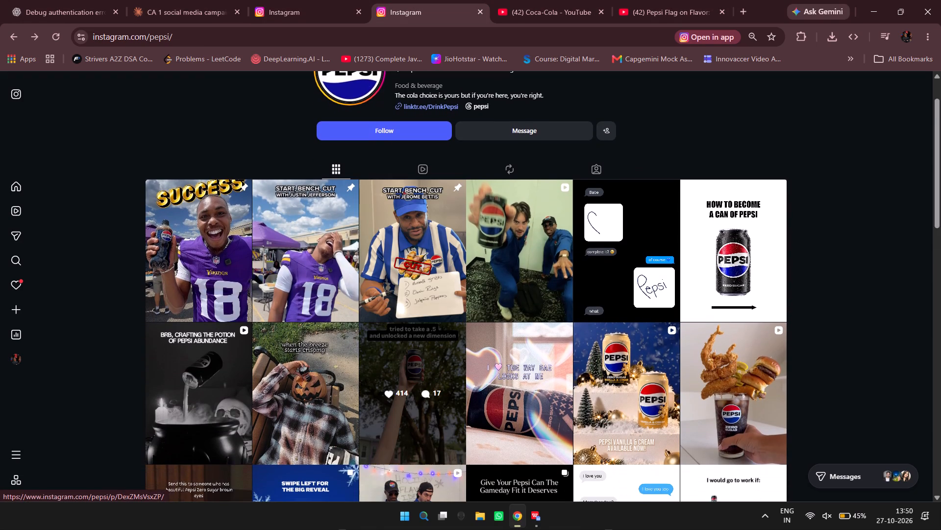
{"action": "scroll", "coordinate": [443, 361], "scroll_direction": "down", "scroll_amount": 4}
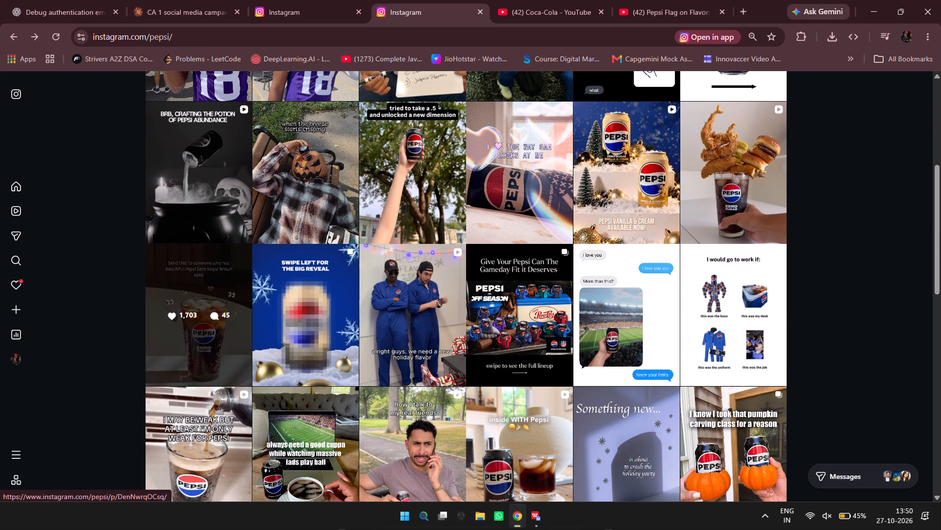
{"action": "scroll", "coordinate": [135, 376], "scroll_direction": "down", "scroll_amount": 3}
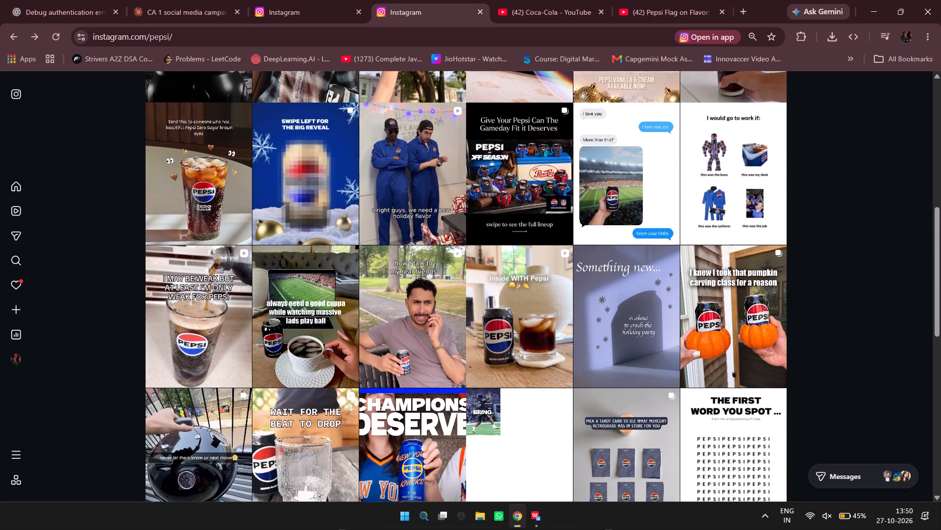
{"action": "scroll", "coordinate": [135, 376], "scroll_direction": "down", "scroll_amount": 1}
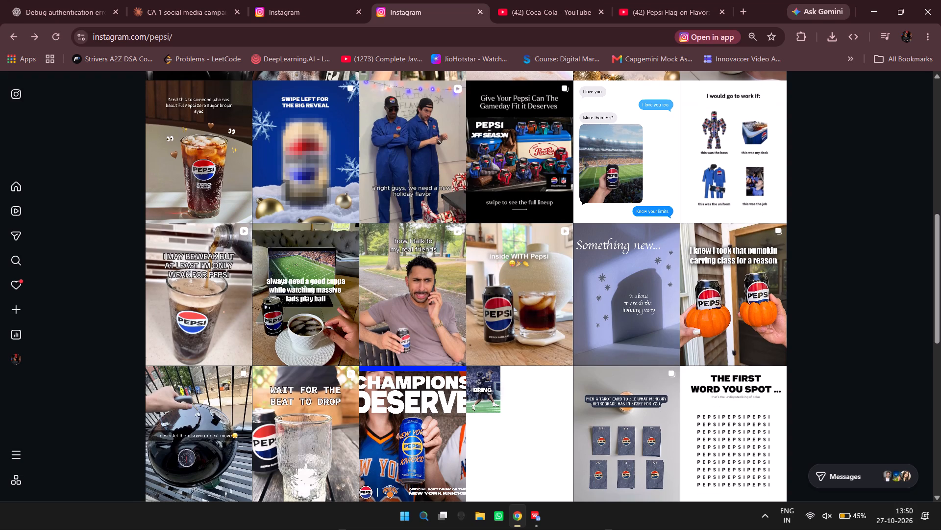
{"action": "scroll", "coordinate": [818, 401], "scroll_direction": "down", "scroll_amount": 3}
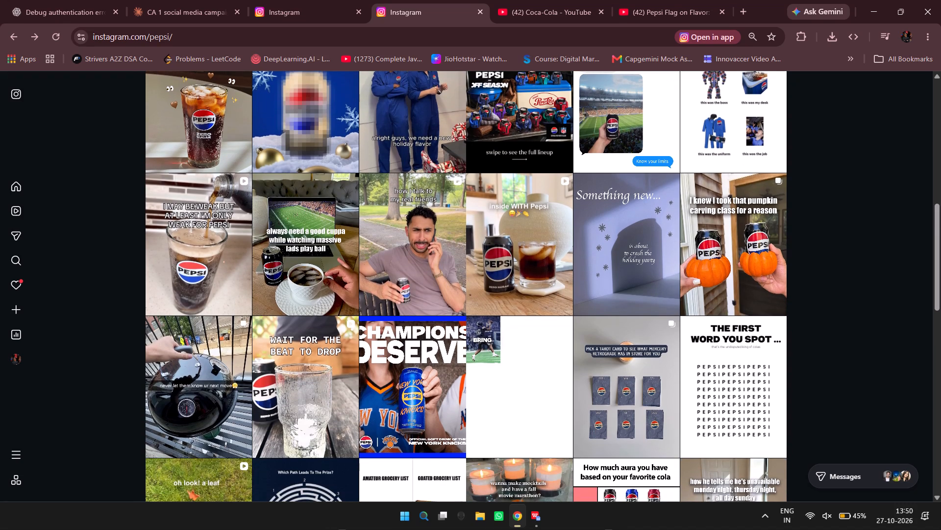
{"action": "scroll", "coordinate": [818, 401], "scroll_direction": "down", "scroll_amount": 4}
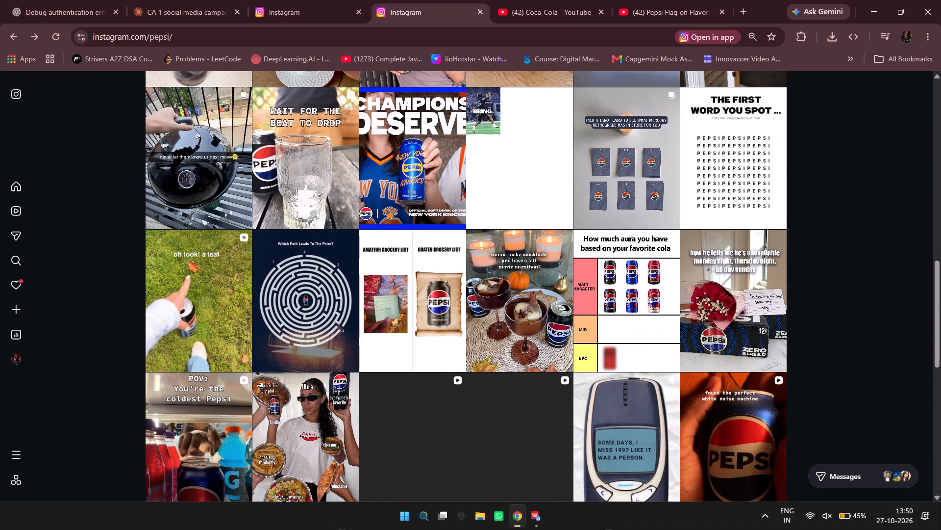
{"action": "scroll", "coordinate": [818, 401], "scroll_direction": "down", "scroll_amount": 6}
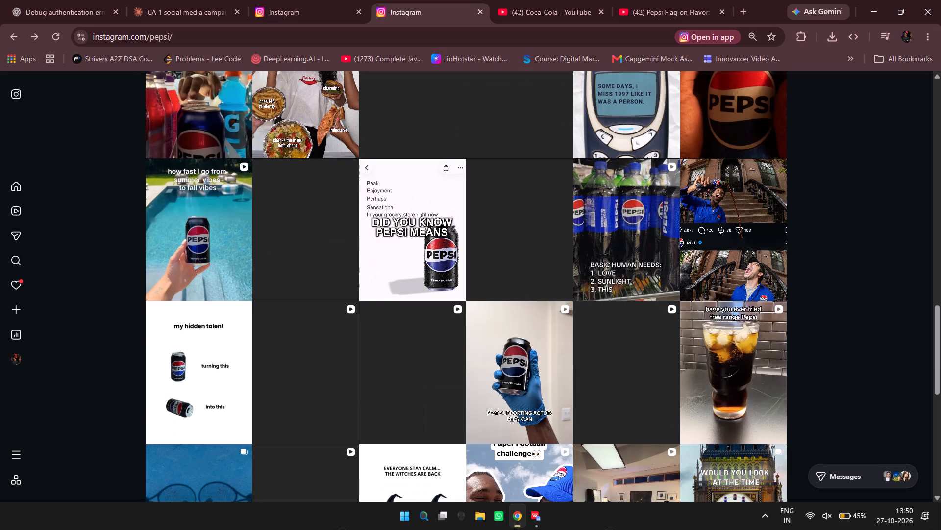
{"action": "scroll", "coordinate": [818, 401], "scroll_direction": "down", "scroll_amount": 3}
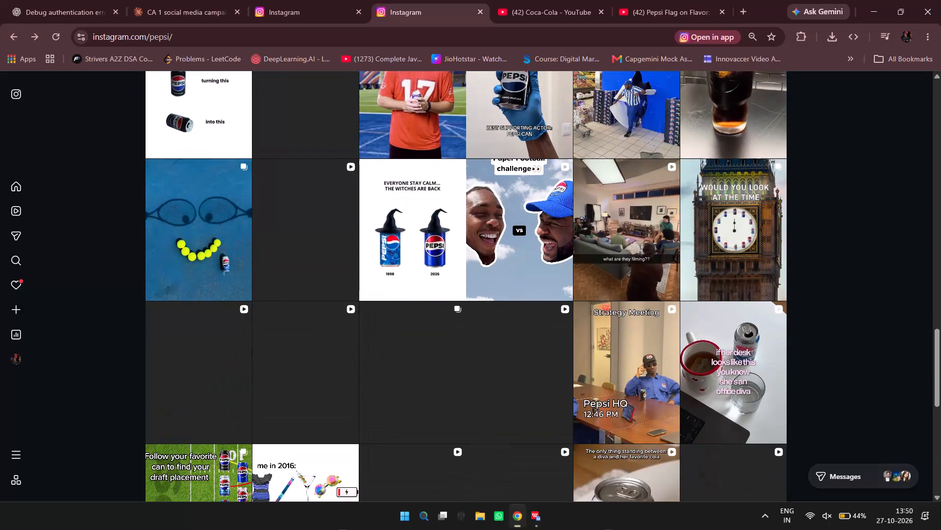
{"action": "scroll", "coordinate": [818, 401], "scroll_direction": "down", "scroll_amount": 6}
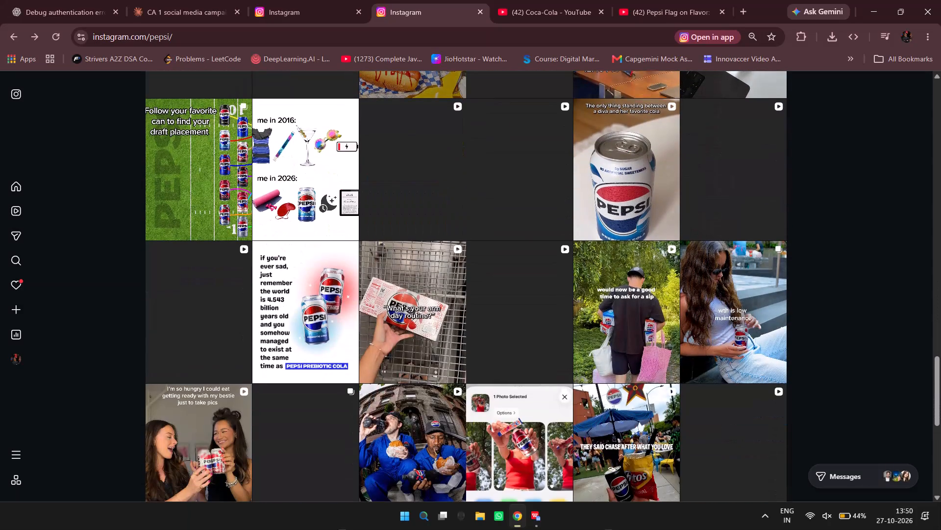
{"action": "scroll", "coordinate": [818, 401], "scroll_direction": "down", "scroll_amount": 8}
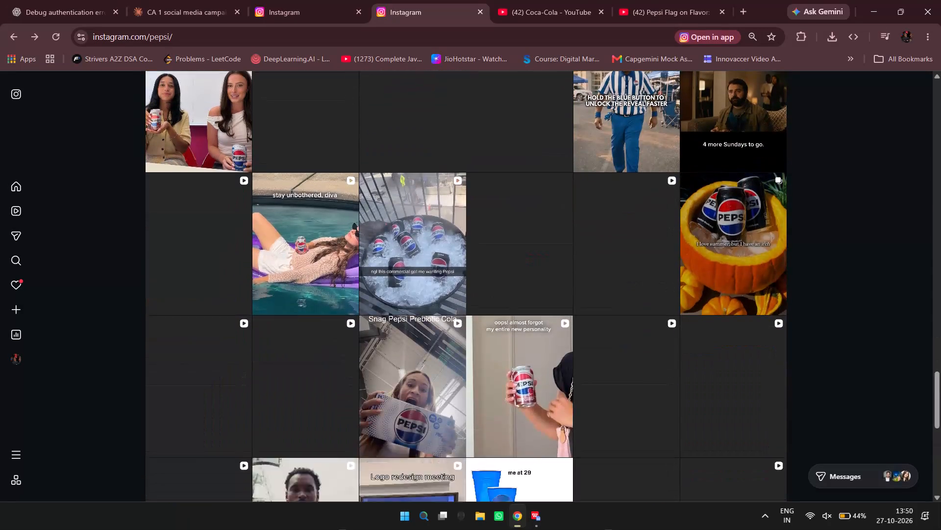
{"action": "scroll", "coordinate": [818, 401], "scroll_direction": "down", "scroll_amount": 3}
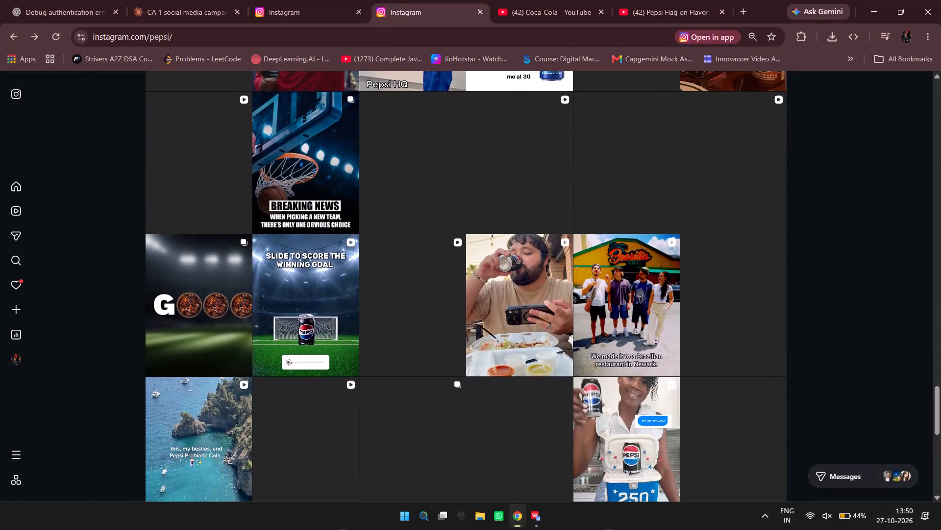
{"action": "scroll", "coordinate": [818, 401], "scroll_direction": "down", "scroll_amount": 1}
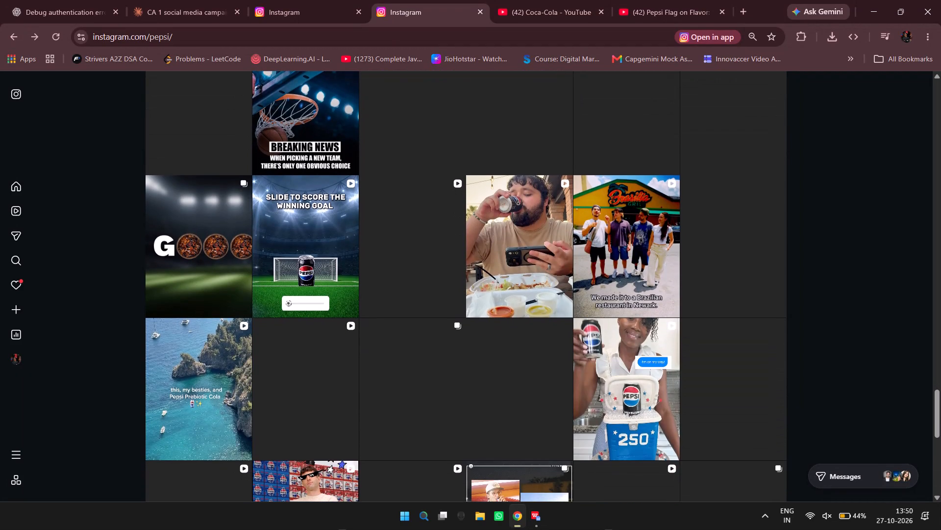
{"action": "scroll", "coordinate": [818, 401], "scroll_direction": "down", "scroll_amount": 3}
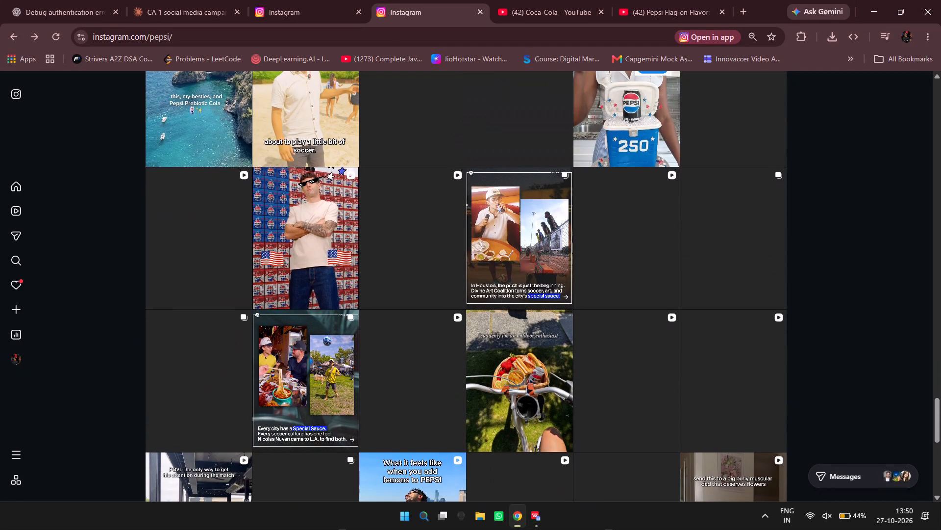
{"action": "scroll", "coordinate": [818, 401], "scroll_direction": "down", "scroll_amount": 3}
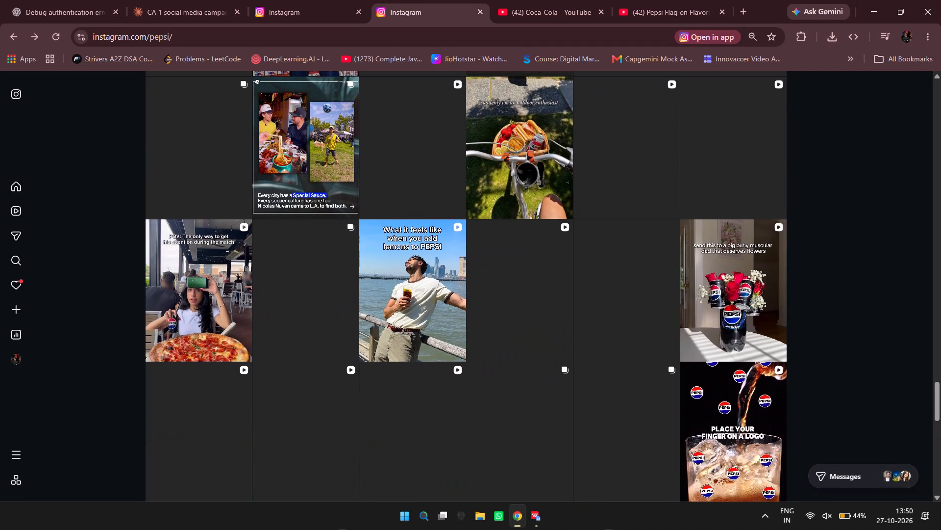
{"action": "scroll", "coordinate": [818, 401], "scroll_direction": "down", "scroll_amount": 7}
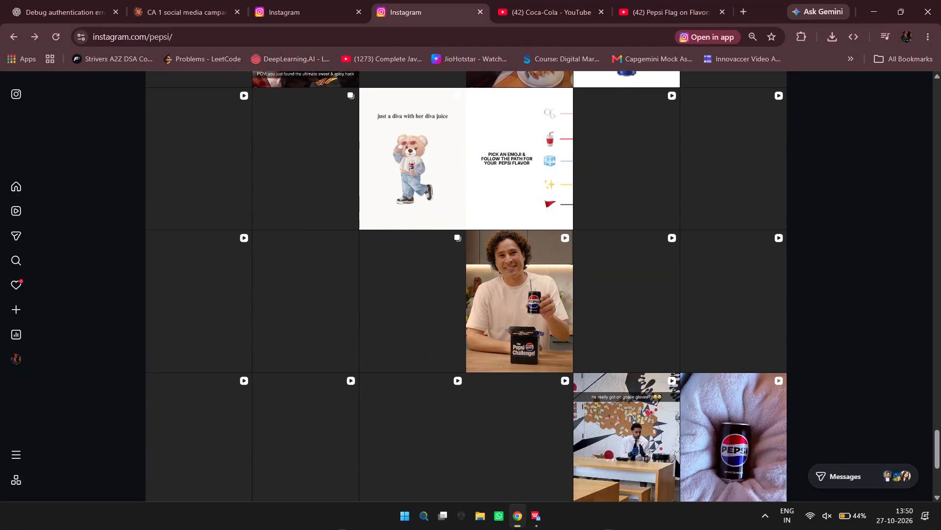
{"action": "scroll", "coordinate": [818, 401], "scroll_direction": "down", "scroll_amount": 4}
{"action": "scroll", "coordinate": [818, 401], "scroll_direction": "up", "scroll_amount": 1}
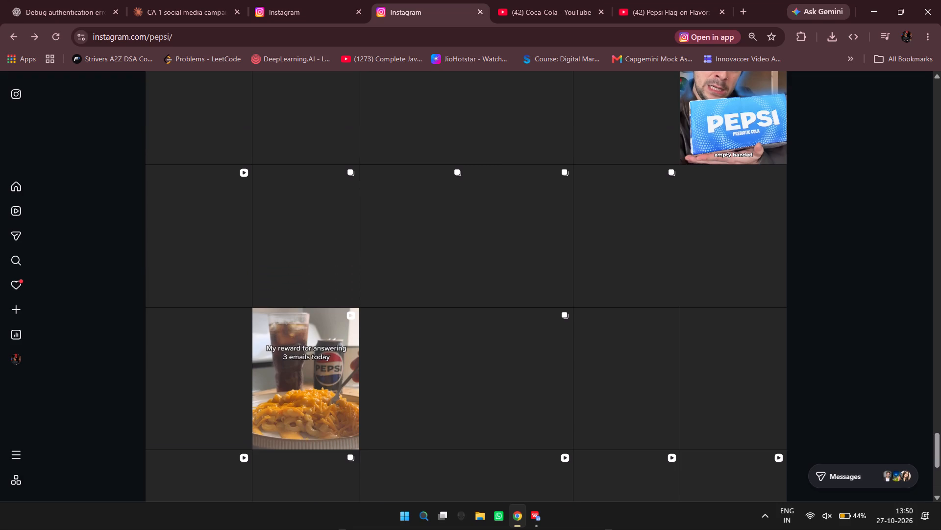
{"action": "scroll", "coordinate": [818, 401], "scroll_direction": "up", "scroll_amount": 4}
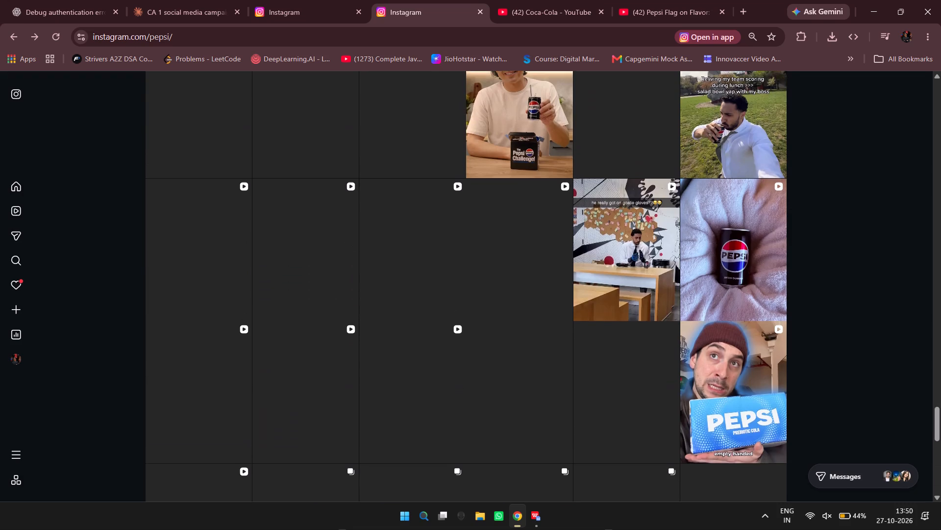
{"action": "scroll", "coordinate": [818, 401], "scroll_direction": "up", "scroll_amount": 3}
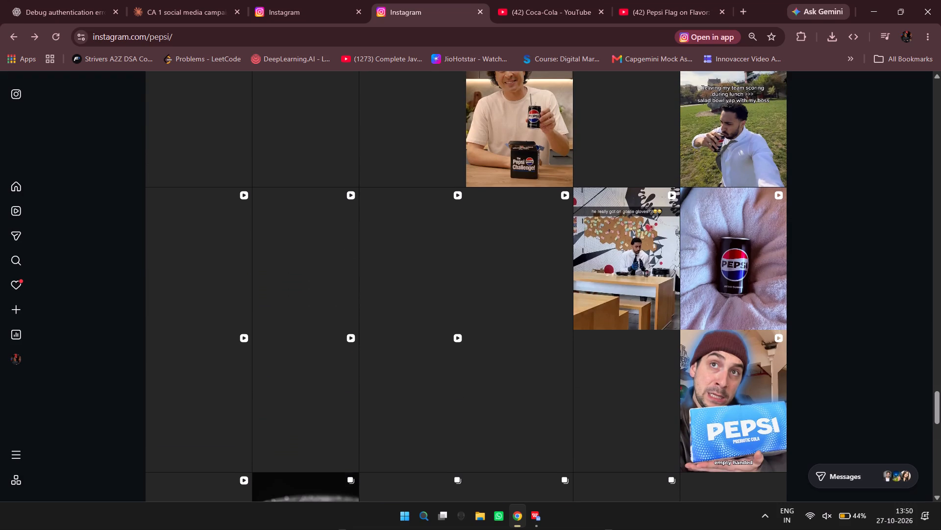
{"action": "scroll", "coordinate": [818, 401], "scroll_direction": "up", "scroll_amount": 1}
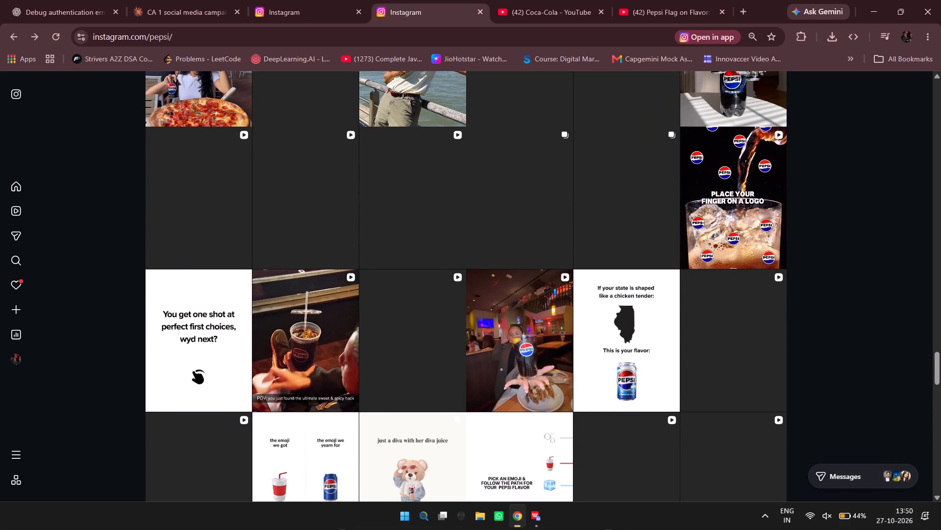
Browse Pepsi's Instagram post grid back up to the top of the profile for campaign content.
{"action": "scroll", "coordinate": [818, 401], "scroll_direction": "up", "scroll_amount": 4}
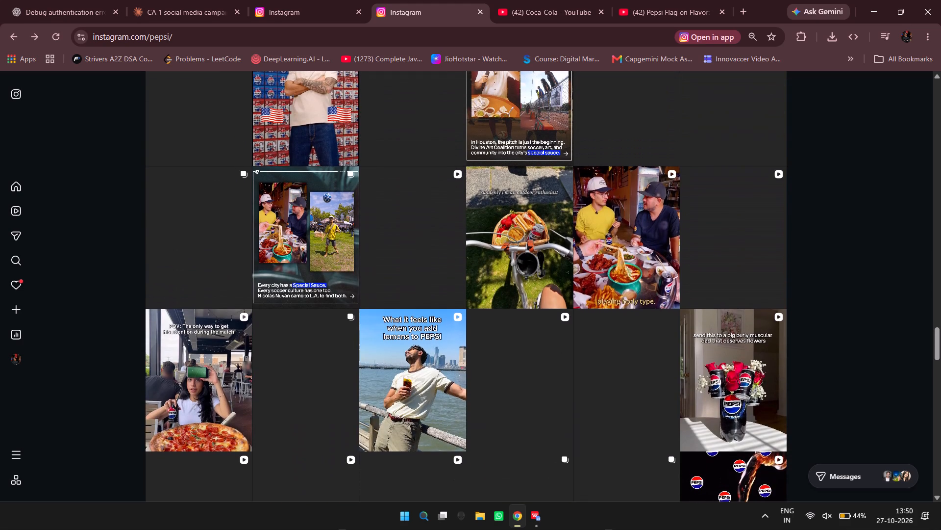
{"action": "scroll", "coordinate": [818, 401], "scroll_direction": "up", "scroll_amount": 2}
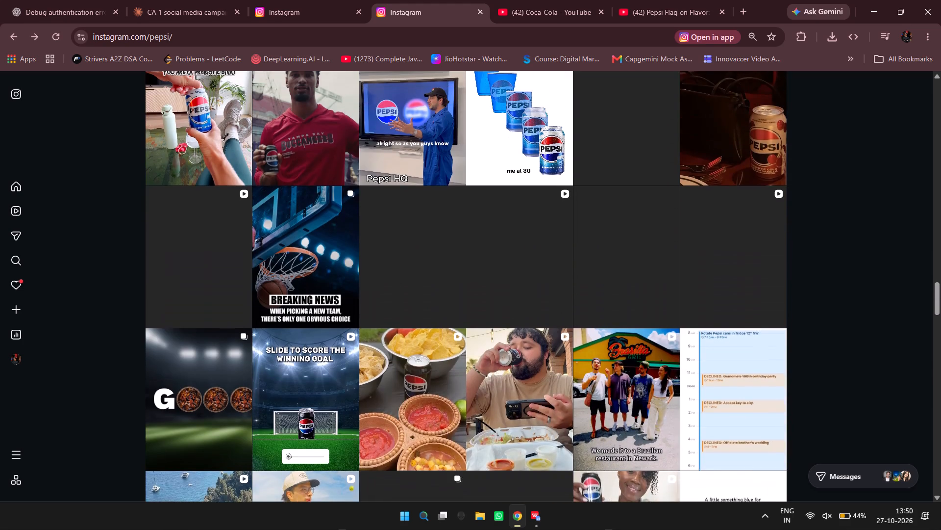
{"action": "scroll", "coordinate": [818, 401], "scroll_direction": "up", "scroll_amount": 3}
{"action": "scroll", "coordinate": [818, 401], "scroll_direction": "down", "scroll_amount": 2}
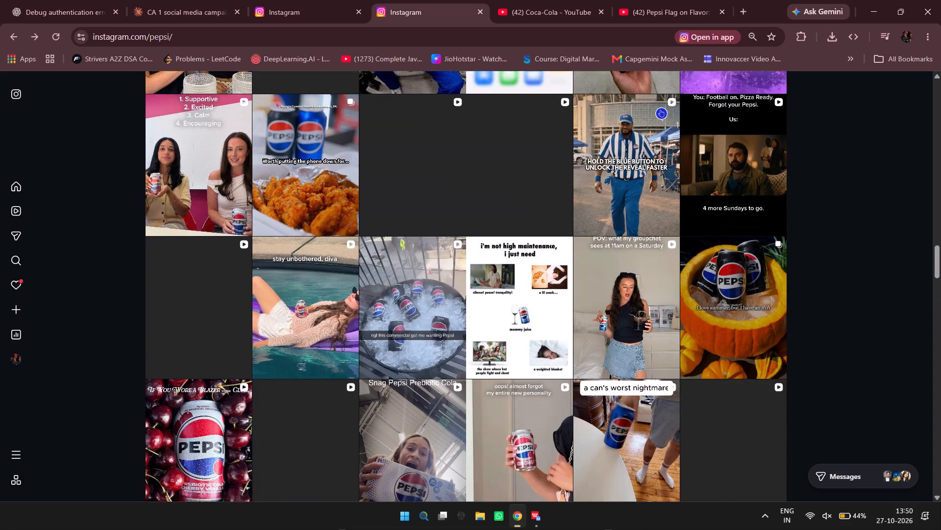
{"action": "scroll", "coordinate": [818, 401], "scroll_direction": "up", "scroll_amount": 14}
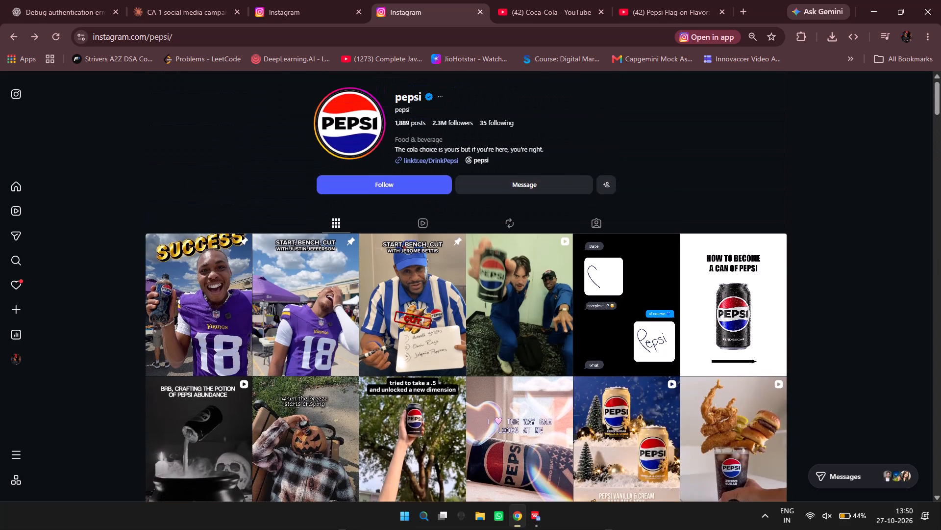
{"action": "scroll", "coordinate": [818, 401], "scroll_direction": "up", "scroll_amount": 1}
{"action": "scroll", "coordinate": [818, 401], "scroll_direction": "down", "scroll_amount": 1}
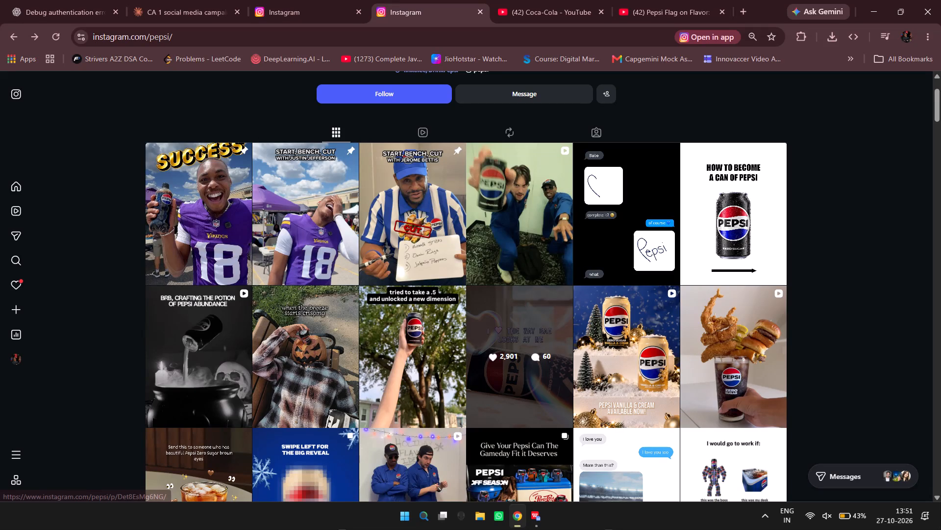
Review Pepsi's three pinned Instagram posts and capture them together as one screenshot of the grid's first three tiles.
{"action": "left_click", "coordinate": [424, 214]}
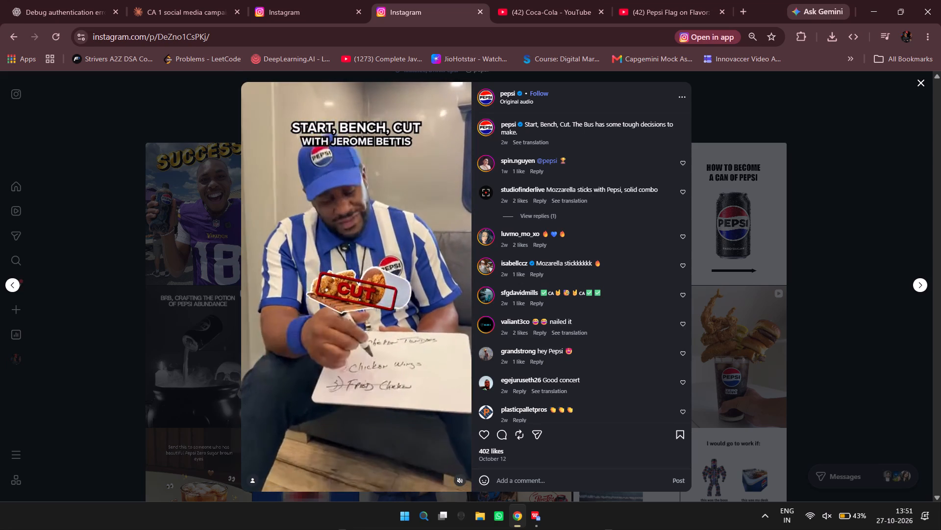
{"action": "left_click", "coordinate": [171, 253]}
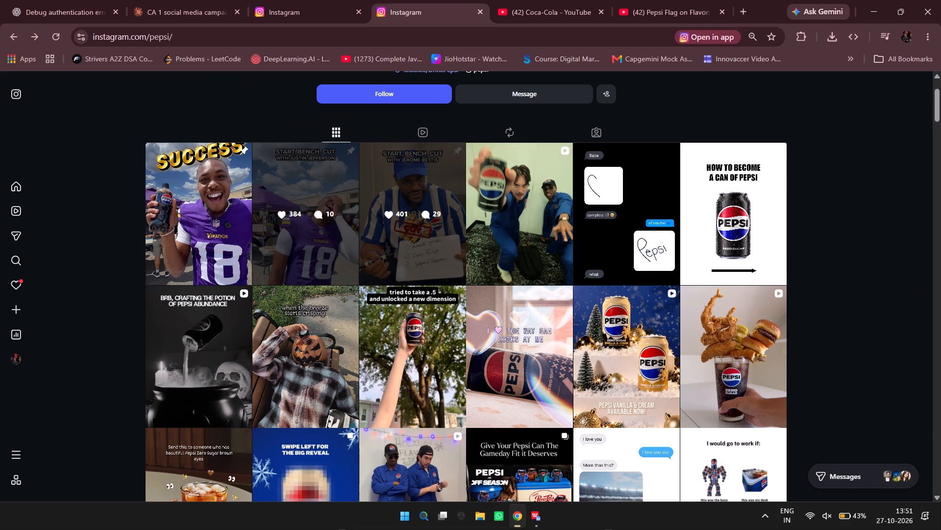
{"action": "left_click", "coordinate": [312, 189]}
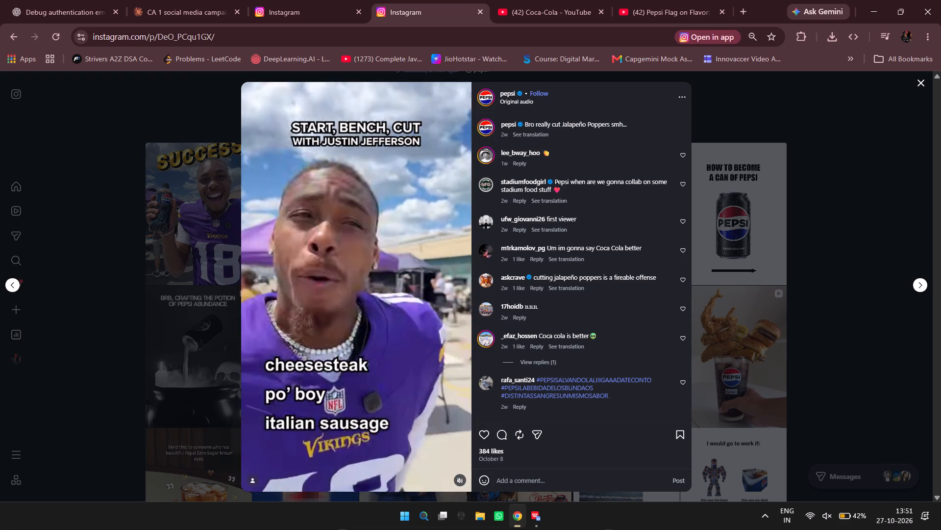
{"action": "left_click", "coordinate": [124, 233]}
{"action": "left_click", "coordinate": [216, 238]}
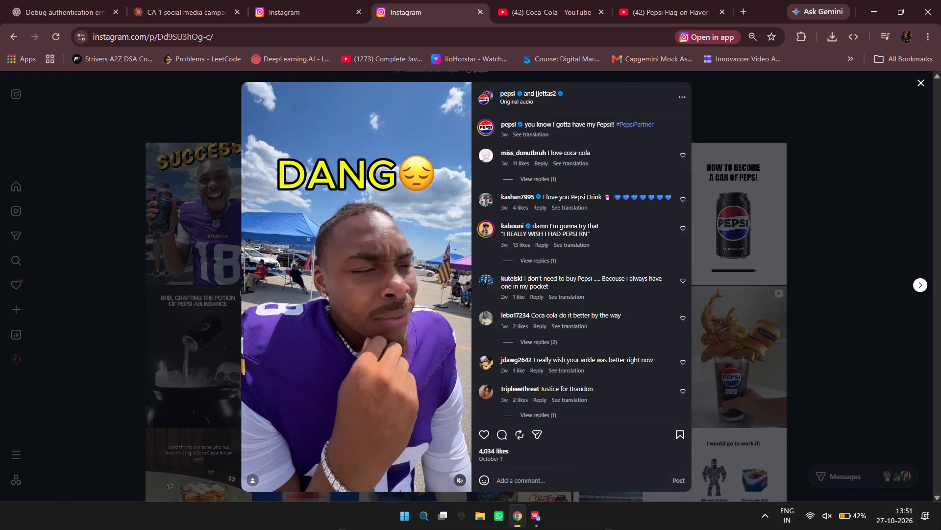
{"action": "left_click", "coordinate": [140, 229]}
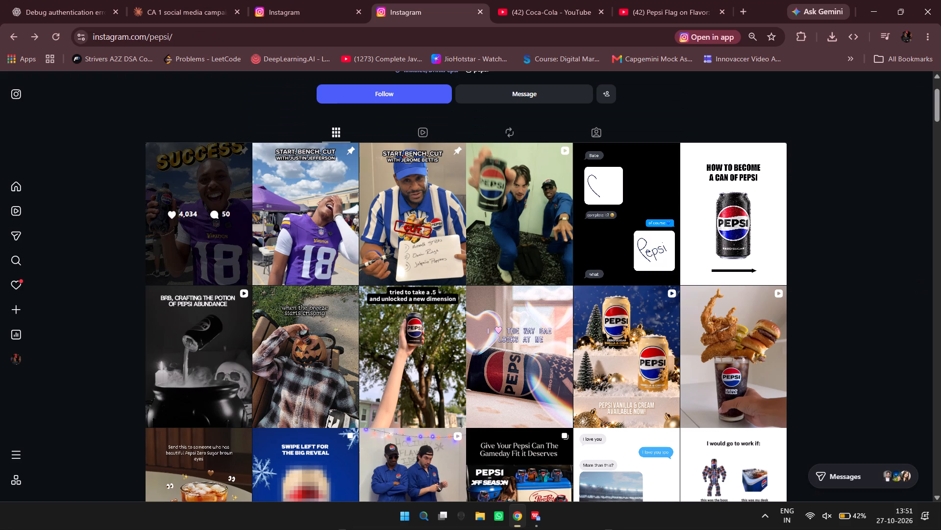
{"action": "left_click", "coordinate": [826, 185]}
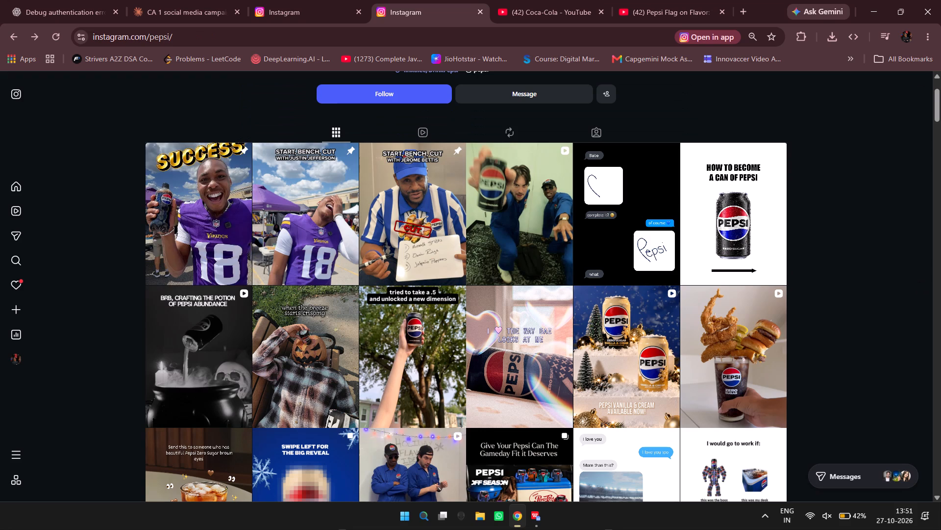
{"action": "key", "text": "shift+super+s"}
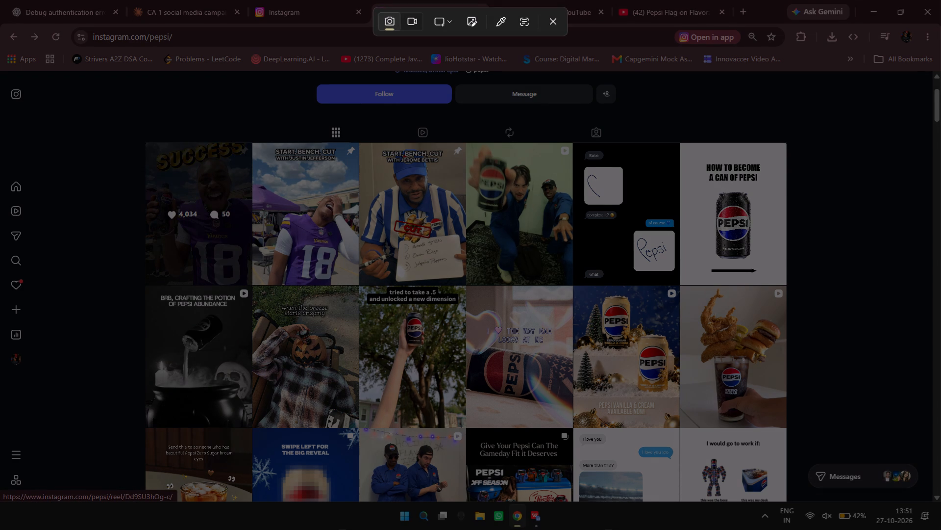
{"action": "left_click_drag", "start_coordinate": [145, 139], "coordinate": [466, 282]}
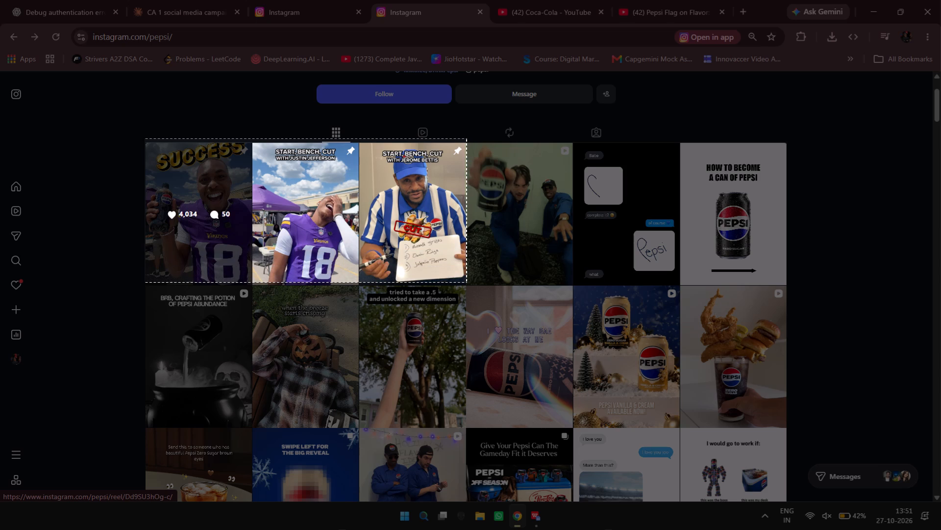
{"action": "left_click_drag", "start_coordinate": [466, 282], "coordinate": [465, 284]}
Browse Pepsi's Instagram Reels grid down through the older reels for campaign and community content.
{"action": "left_click", "coordinate": [431, 136]}
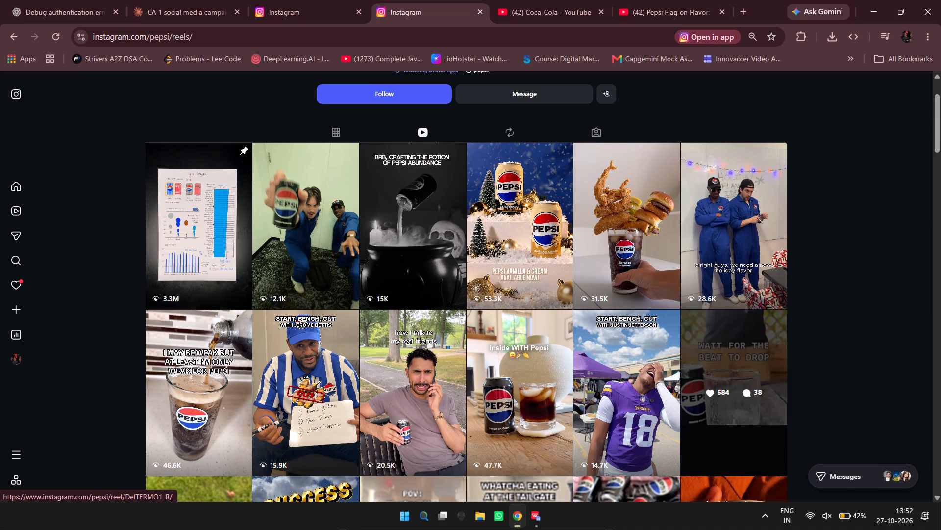
{"action": "scroll", "coordinate": [855, 339], "scroll_direction": "down", "scroll_amount": 3}
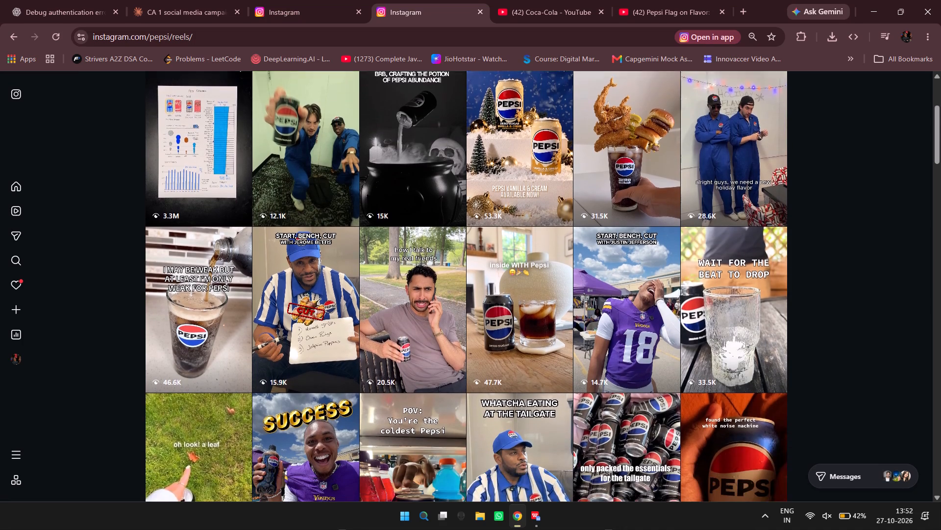
{"action": "scroll", "coordinate": [855, 339], "scroll_direction": "down", "scroll_amount": 3}
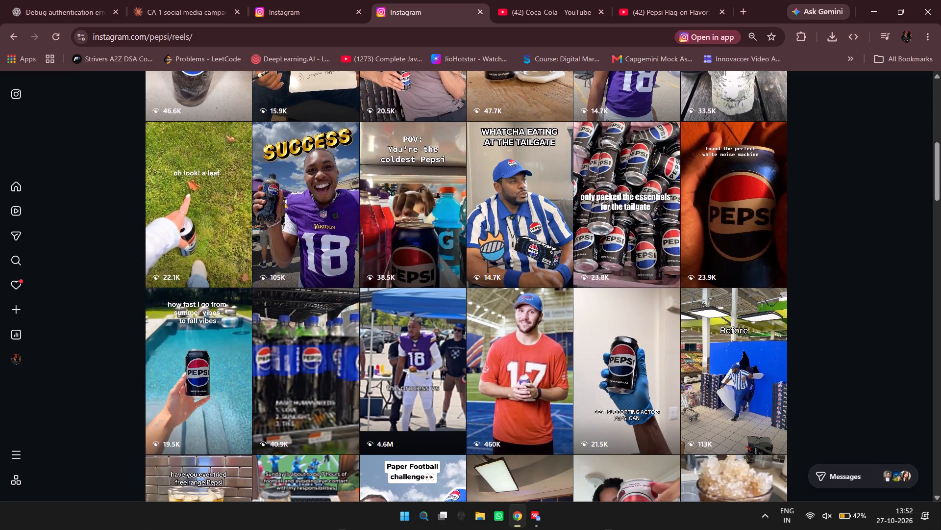
{"action": "scroll", "coordinate": [855, 339], "scroll_direction": "down", "scroll_amount": 4}
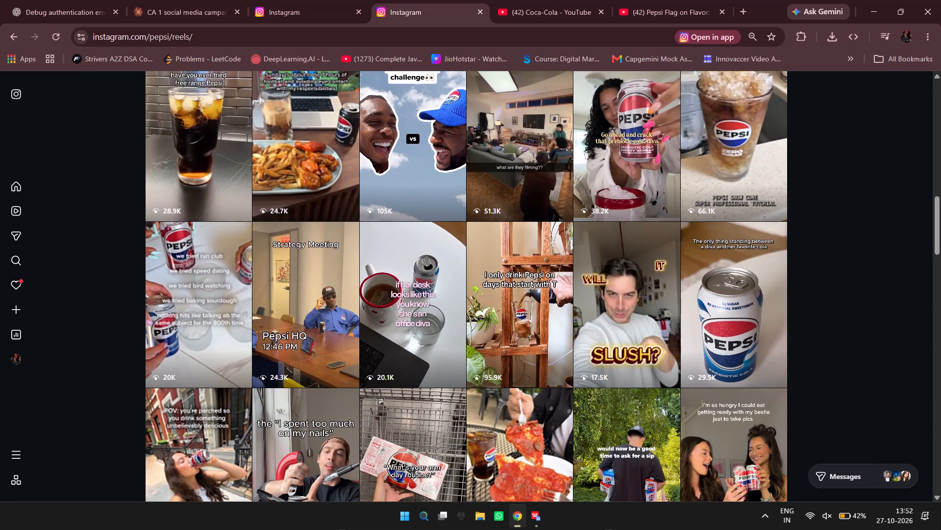
{"action": "scroll", "coordinate": [855, 339], "scroll_direction": "down", "scroll_amount": 3}
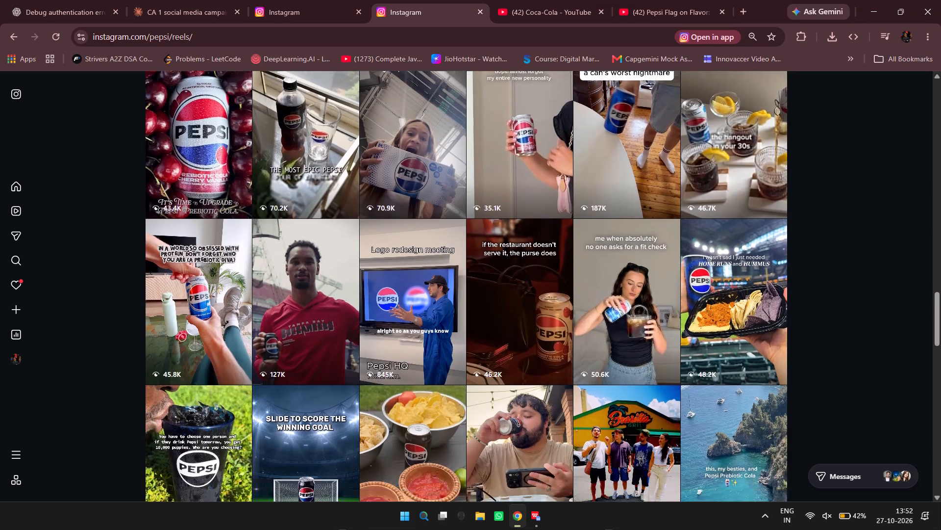
{"action": "scroll", "coordinate": [855, 339], "scroll_direction": "down", "scroll_amount": 5}
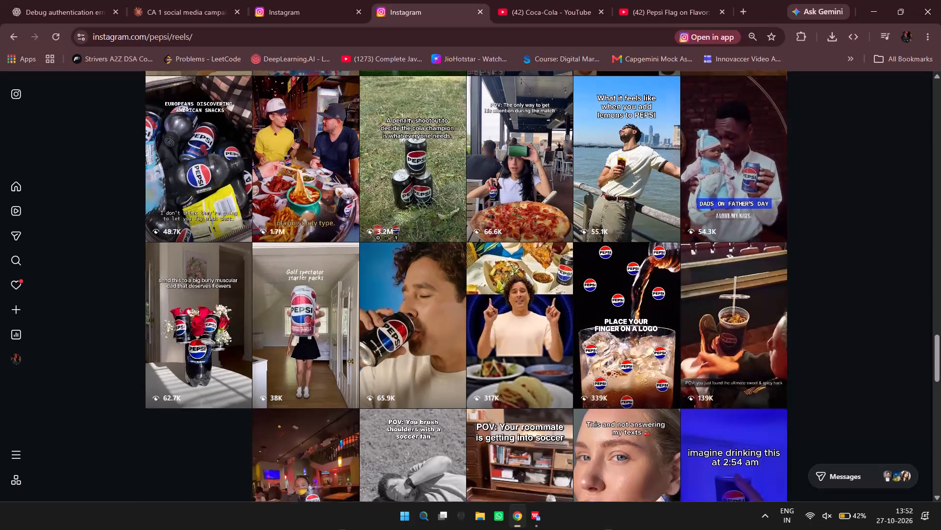
{"action": "scroll", "coordinate": [855, 339], "scroll_direction": "down", "scroll_amount": 11}
{"action": "scroll", "coordinate": [855, 339], "scroll_direction": "up", "scroll_amount": 3}
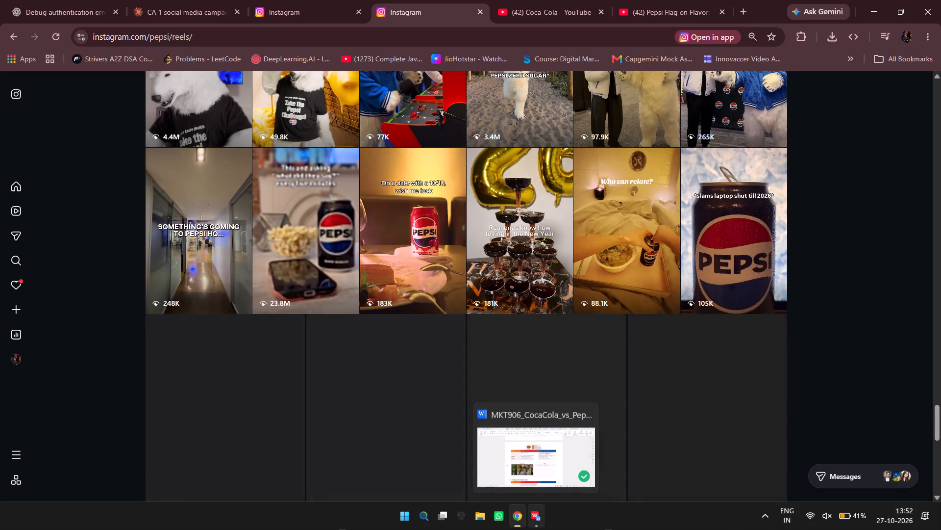
Switch to the MKT906 report in WPS at the empty Pepsi screenshot placeholder above section 4.6.
{"action": "left_click", "coordinate": [527, 509]}
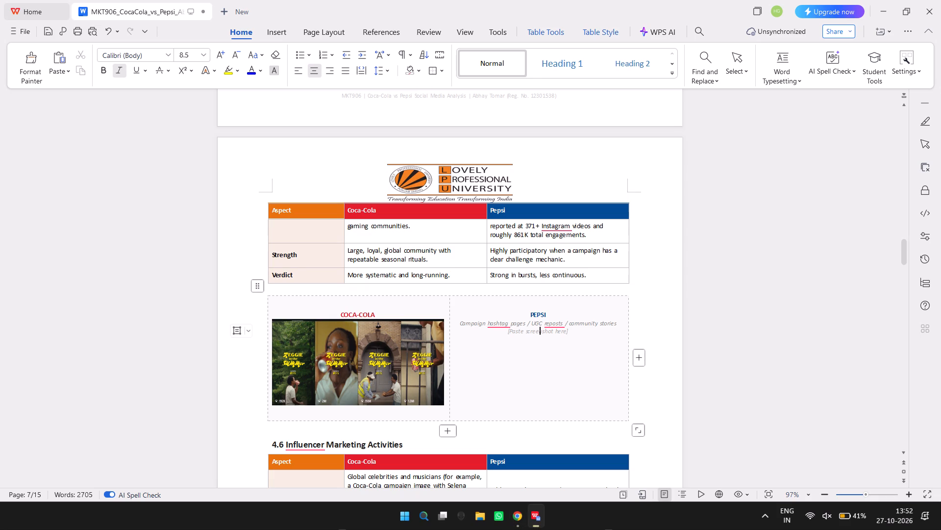
Paste the copied Pepsi Instagram screenshot over the Pepsi campaign hashtag and UGC placeholder text above section 4.6.
{"action": "left_click_drag", "start_coordinate": [569, 335], "coordinate": [471, 335]}
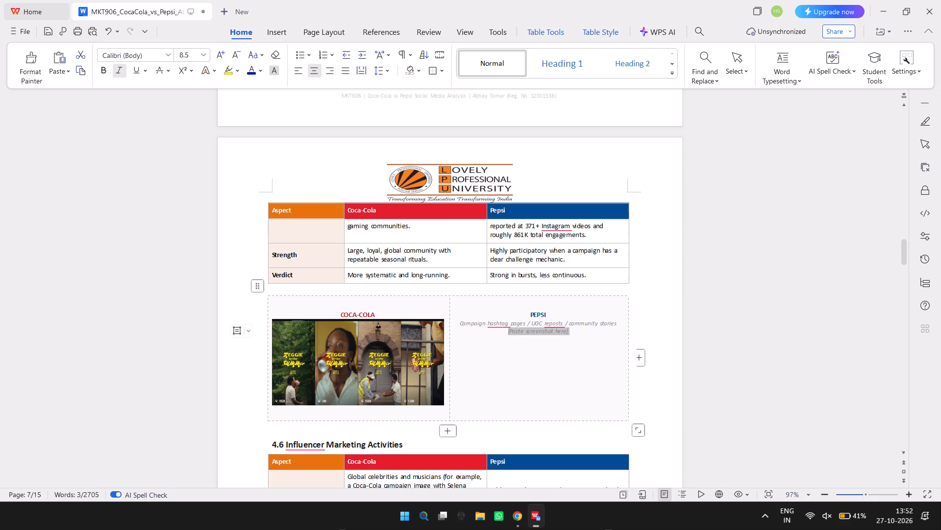
{"action": "left_click_drag", "start_coordinate": [471, 335], "coordinate": [458, 324]}
{"action": "key", "text": "ctrl+v"}
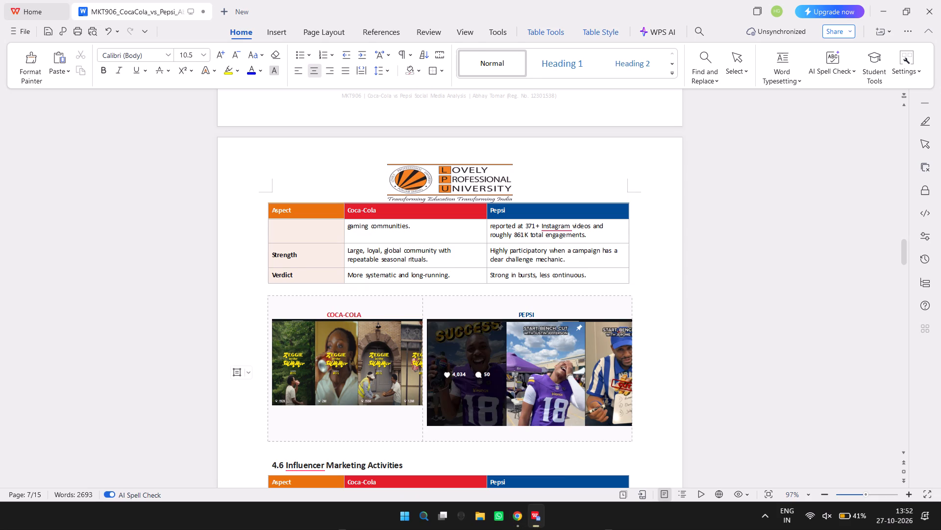
Check the size settings of the pasted Pepsi screenshot and the Coca-Cola screenshot beside it above section 4.6.
{"action": "left_click", "coordinate": [463, 343]}
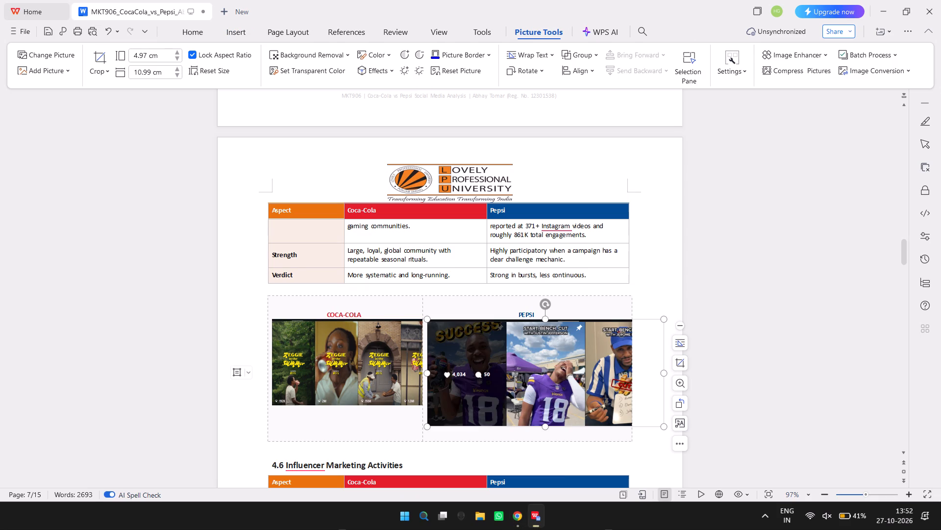
{"action": "left_click", "coordinate": [321, 344]}
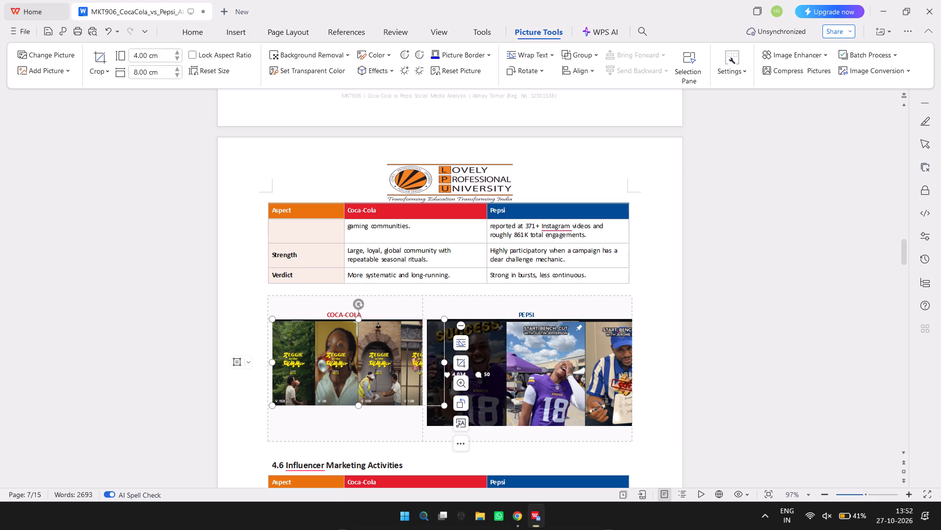
Unlock the aspect ratio of the Pepsi screenshot above section 4.6 and set it to 4 cm high and 8 cm wide.
{"action": "left_click", "coordinate": [589, 395]}
{"action": "left_click", "coordinate": [195, 56]}
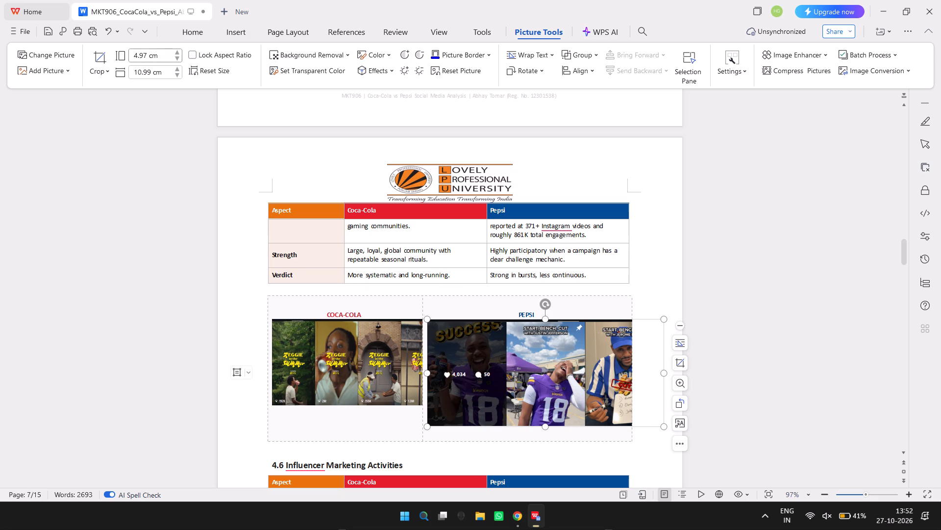
{"action": "left_click", "coordinate": [148, 57]}
{"action": "key", "text": "BackSpace"}
{"action": "key", "text": "BackSpace"}
{"action": "key", "text": "BackSpace"}
{"action": "key", "text": "Return"}
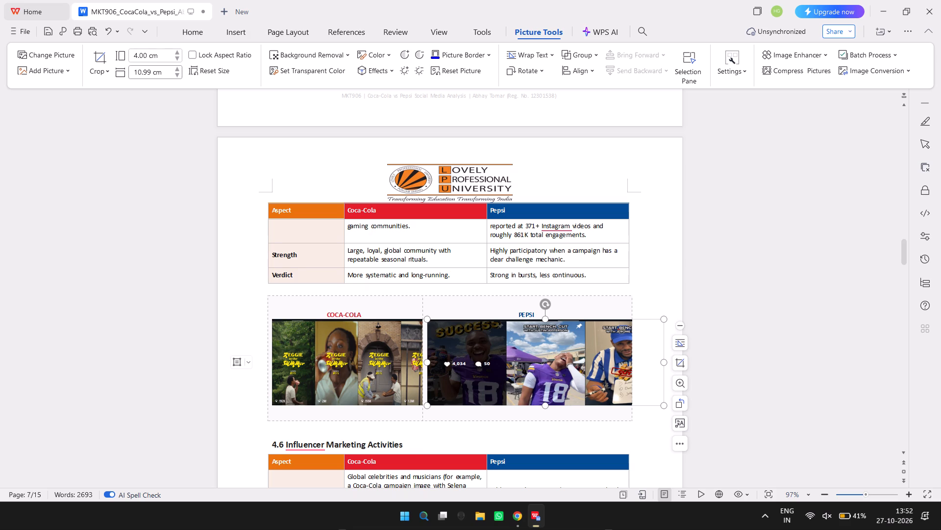
{"action": "left_click", "coordinate": [150, 68]}
{"action": "key", "text": "BackSpace"}
{"action": "key", "text": "BackSpace"}
{"action": "key", "text": "BackSpace"}
{"action": "key", "text": "BackSpace"}
{"action": "key", "text": "BackSpace"}
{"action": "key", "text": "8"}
{"action": "key", "text": "Return"}
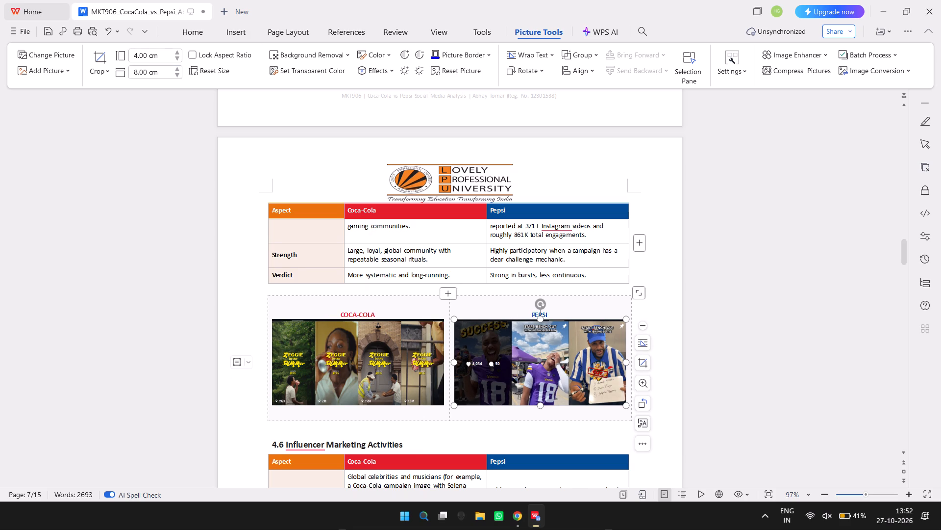
{"action": "left_click", "coordinate": [698, 317]}
Go past the section 4.6 influencer placeholders, switch to Chrome and show the posts grid at the top of Pepsi's Instagram profile.
{"action": "scroll", "coordinate": [698, 317], "scroll_direction": "down", "scroll_amount": 2}
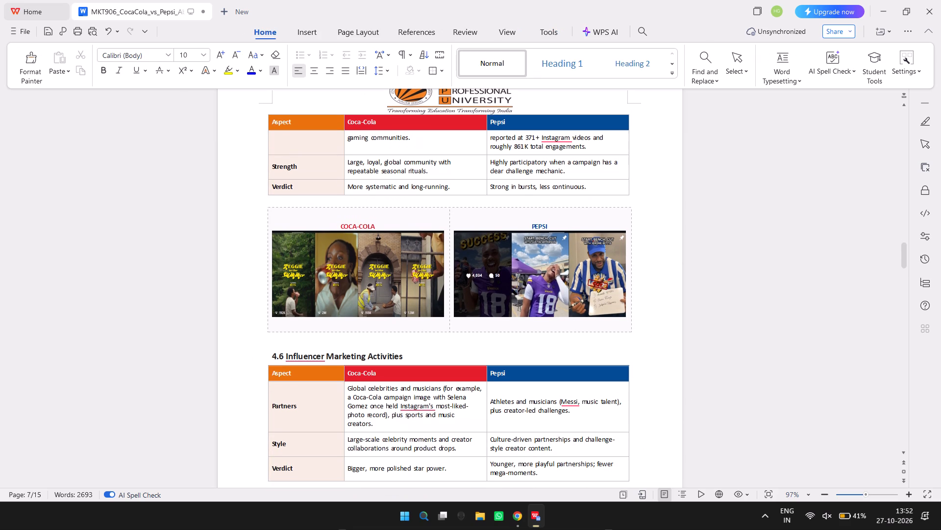
{"action": "scroll", "coordinate": [705, 287], "scroll_direction": "down", "scroll_amount": 5}
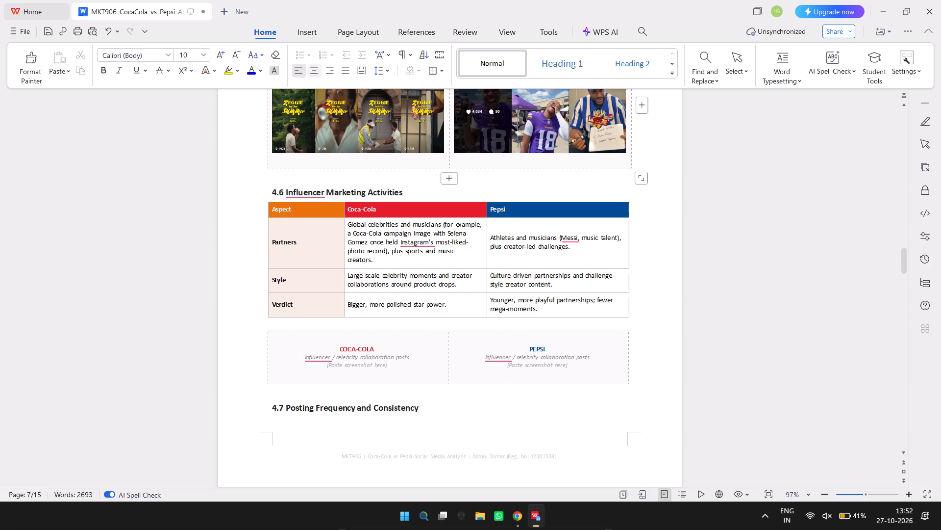
{"action": "left_click", "coordinate": [522, 520]}
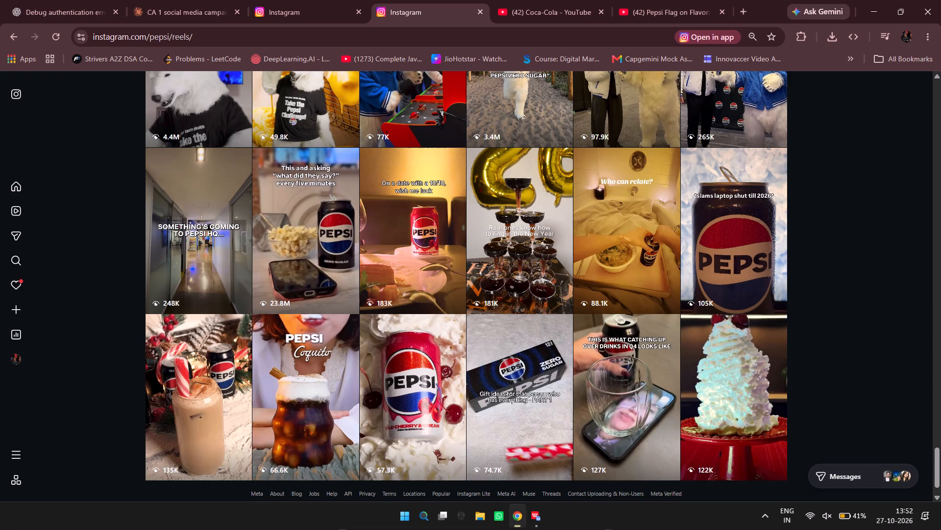
{"action": "scroll", "coordinate": [559, 312], "scroll_direction": "up", "scroll_amount": 14}
{"action": "scroll", "coordinate": [559, 312], "scroll_direction": "down", "scroll_amount": 4}
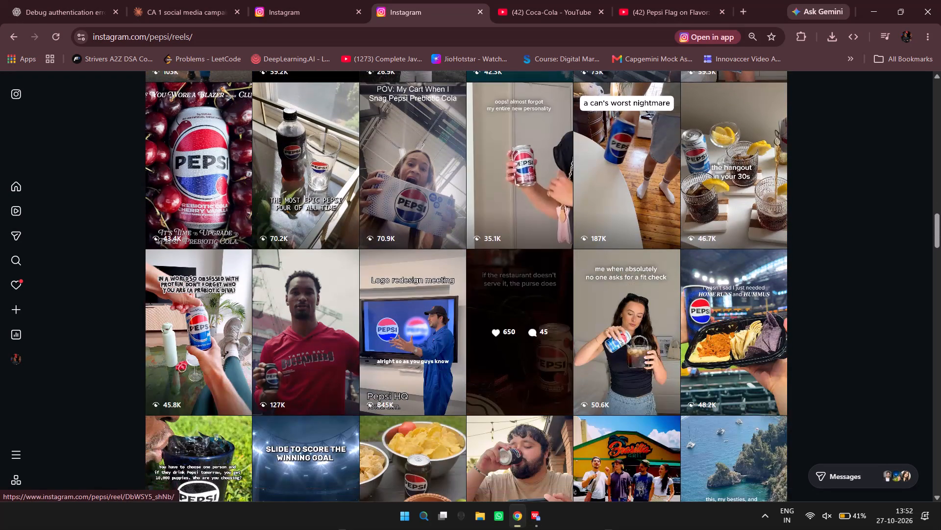
{"action": "scroll", "coordinate": [559, 312], "scroll_direction": "up", "scroll_amount": 15}
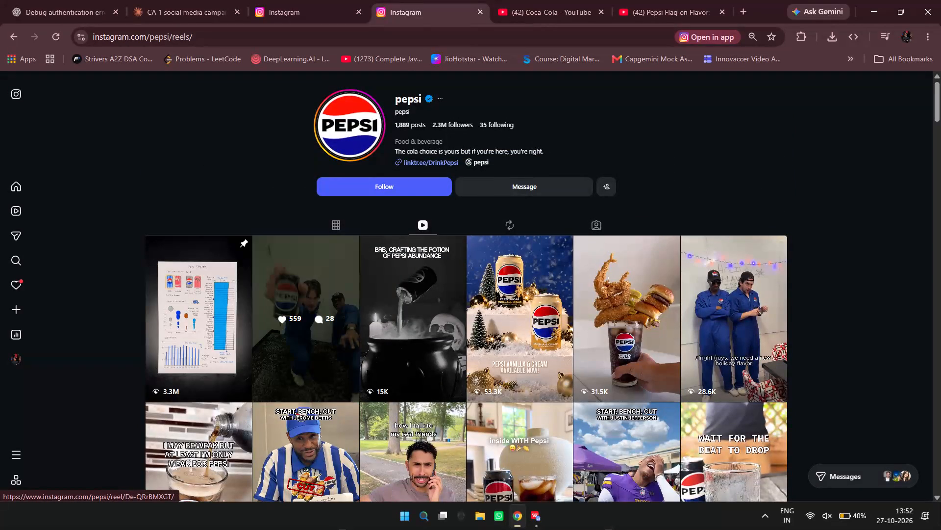
{"action": "left_click", "coordinate": [335, 223]}
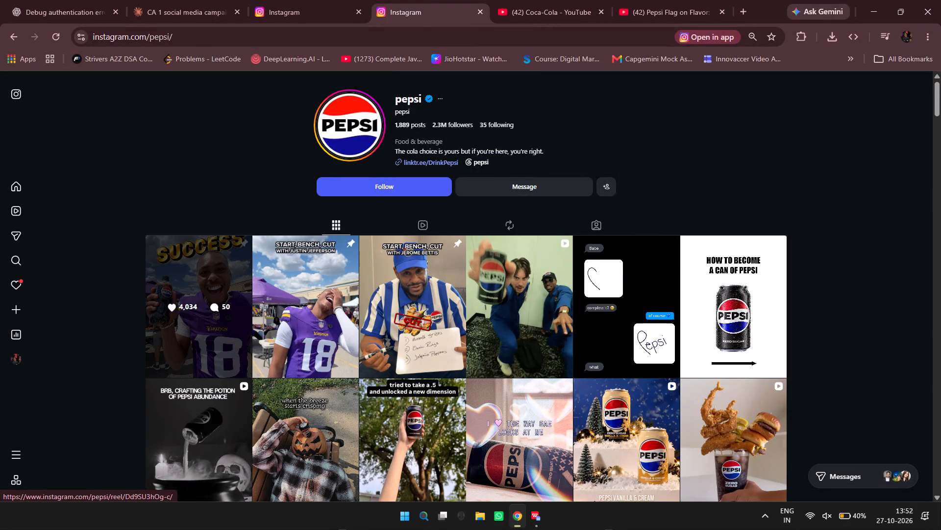
Open Pepsi's pinned Justin Jefferson post and page through the following posts for influencer or celebrity collaborations.
{"action": "left_click", "coordinate": [216, 305]}
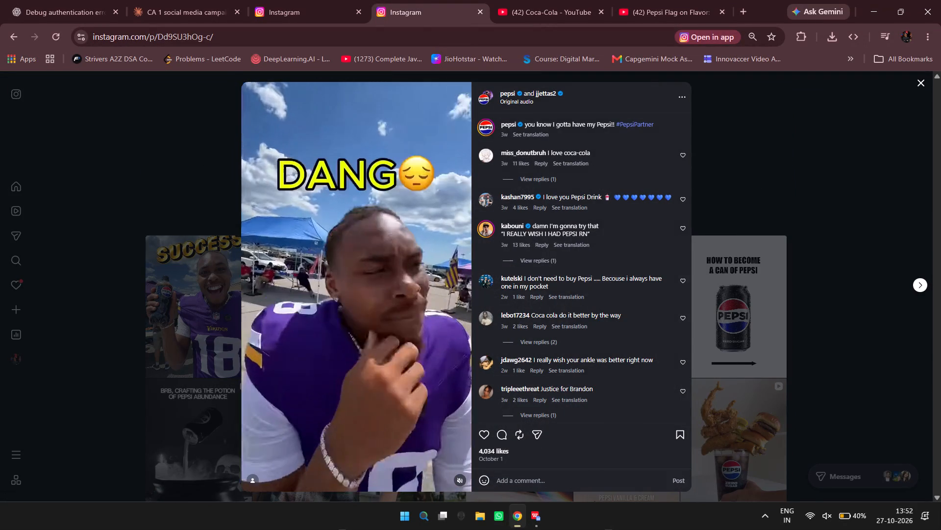
{"action": "key", "text": "Down"}
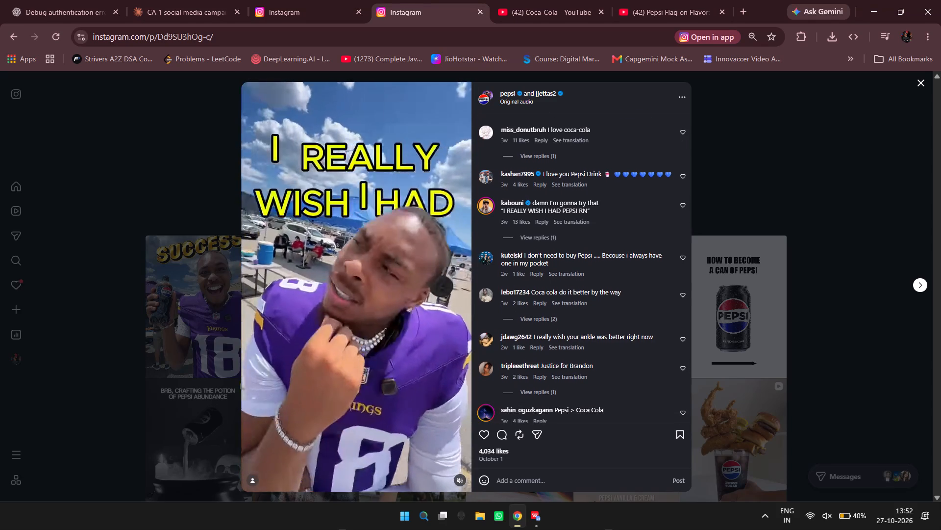
{"action": "key", "text": "Down"}
{"action": "key", "text": "Right"}
{"action": "key", "text": "Right"}
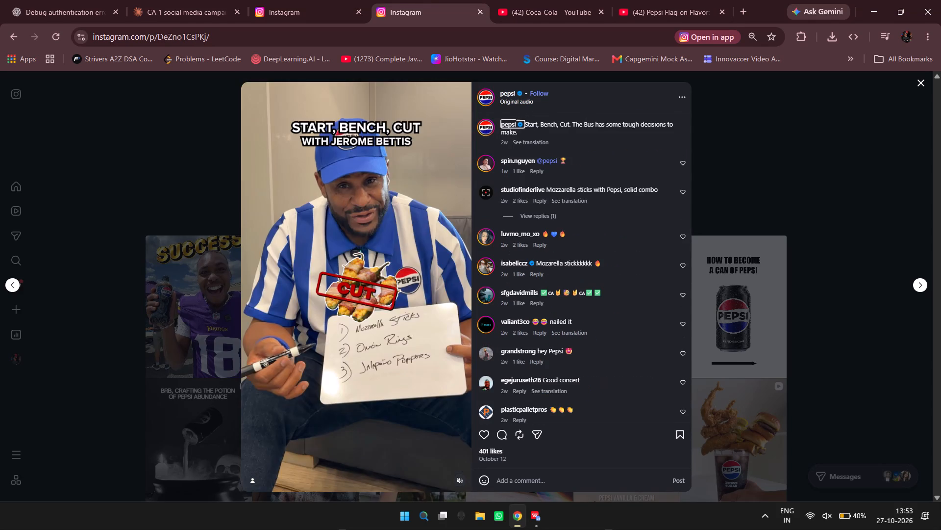
{"action": "key", "text": "Right"}
{"action": "key", "text": "Right"}
{"action": "key", "text": "Right"}
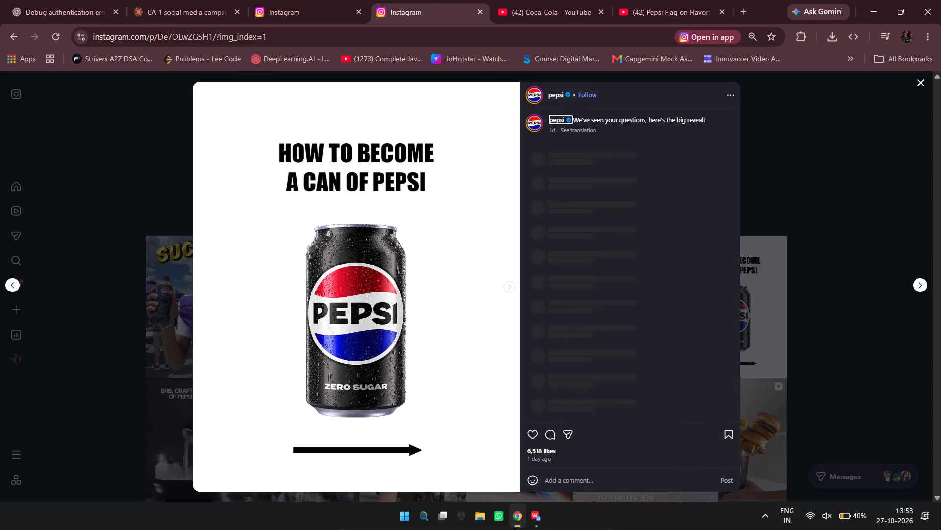
{"action": "key", "text": "Right"}
{"action": "key", "text": "Right"}
{"action": "key", "text": "Right"}
{"action": "key", "text": "Right"}
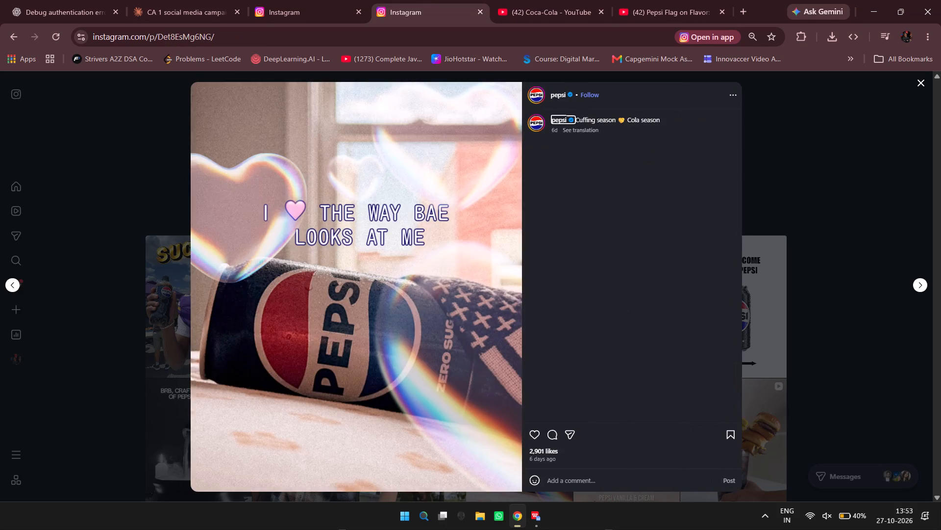
{"action": "key", "text": "Right"}
{"action": "key", "text": "Right"}
{"action": "key", "text": "Right"}
{"action": "key", "text": "Right"}
{"action": "key", "text": "Right"}
{"action": "key", "text": "Right"}
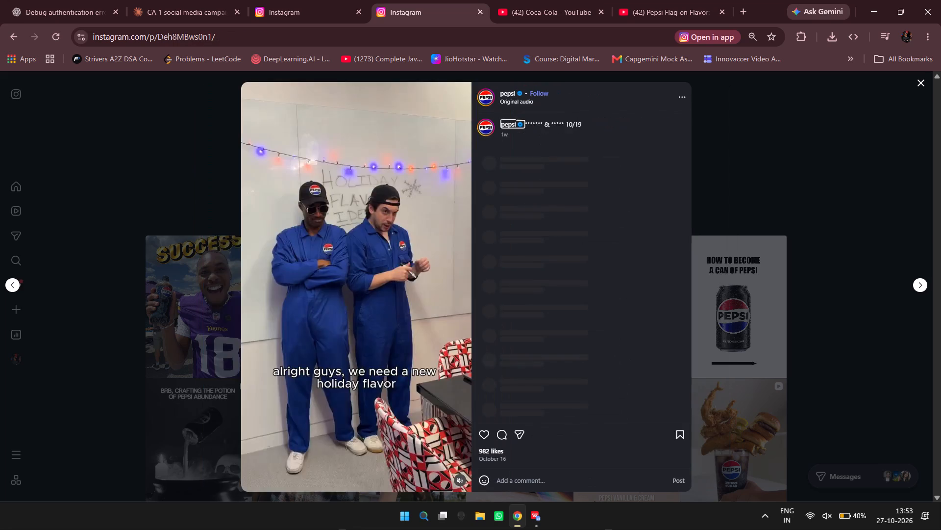
{"action": "key", "text": "Right"}
{"action": "key", "text": "Left"}
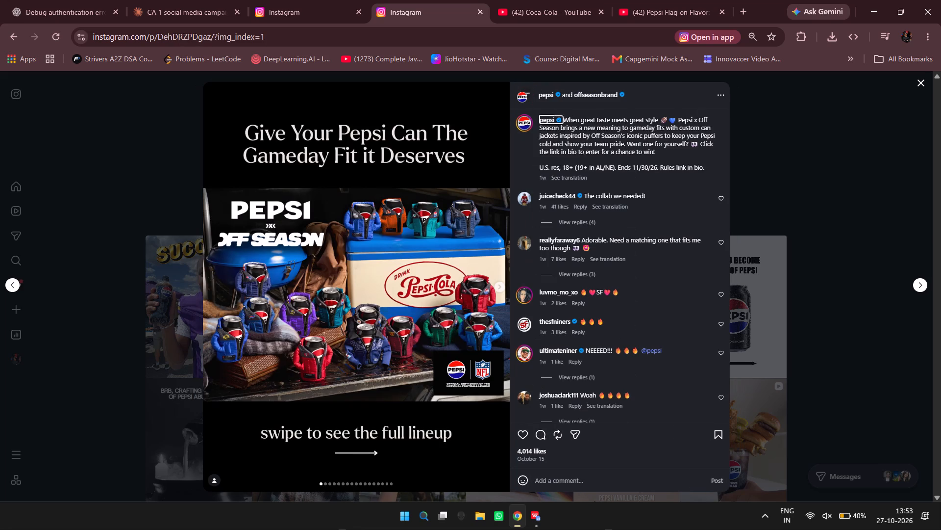
{"action": "key", "text": "Right"}
{"action": "key", "text": "Right"}
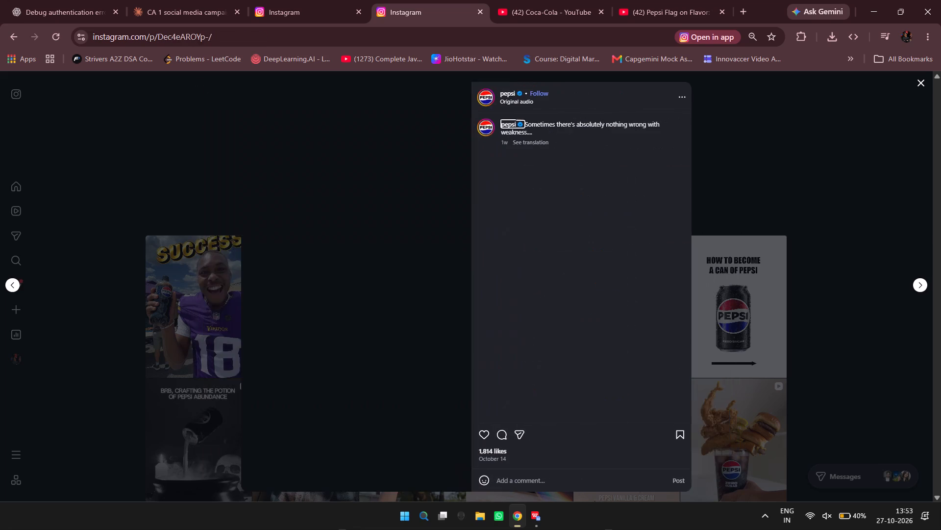
{"action": "key", "text": "Right"}
{"action": "key", "text": "Right"}
{"action": "key", "text": "Right"}
{"action": "key", "text": "Right"}
{"action": "key", "text": "Right"}
{"action": "key", "text": "Right"}
{"action": "key", "text": "Right"}
{"action": "key", "text": "Right"}
{"action": "key", "text": "Right"}
{"action": "key", "text": "Right"}
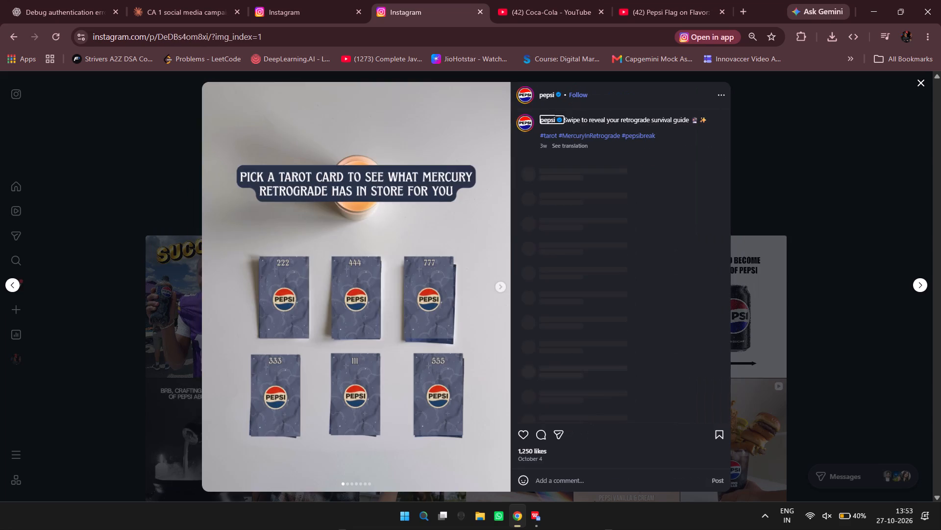
{"action": "key", "text": "Right"}
{"action": "key", "text": "Right"}
{"action": "key", "text": "Right"}
{"action": "key", "text": "Right"}
{"action": "key", "text": "Right"}
{"action": "key", "text": "Right"}
{"action": "key", "text": "Right"}
{"action": "key", "text": "Right"}
{"action": "key", "text": "Right"}
{"action": "key", "text": "Right"}
{"action": "key", "text": "Right"}
{"action": "key", "text": "Right"}
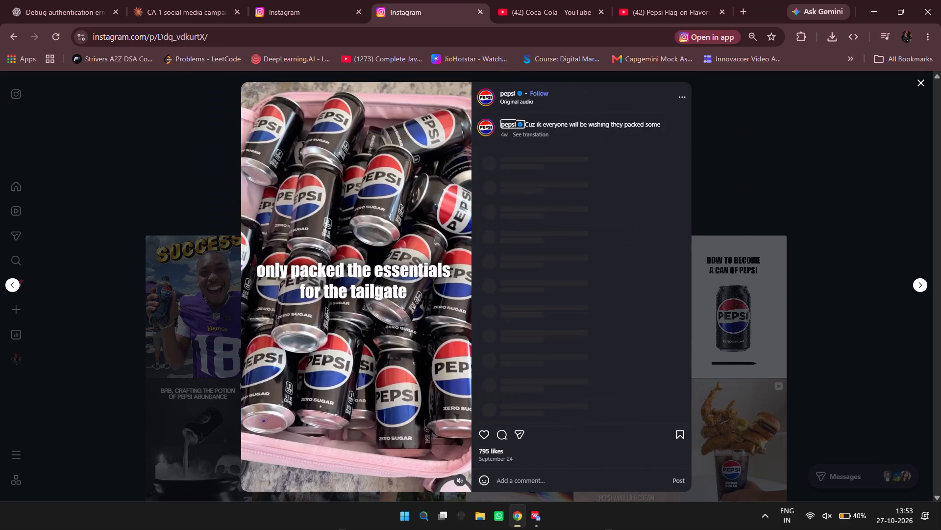
{"action": "key", "text": "Right"}
{"action": "key", "text": "Right"}
{"action": "key", "text": "Right"}
{"action": "key", "text": "Right"}
{"action": "key", "text": "Right"}
{"action": "key", "text": "Right"}
{"action": "key", "text": "Right"}
{"action": "key", "text": "Right"}
{"action": "key", "text": "Right"}
{"action": "key", "text": "Right"}
{"action": "key", "text": "Right"}
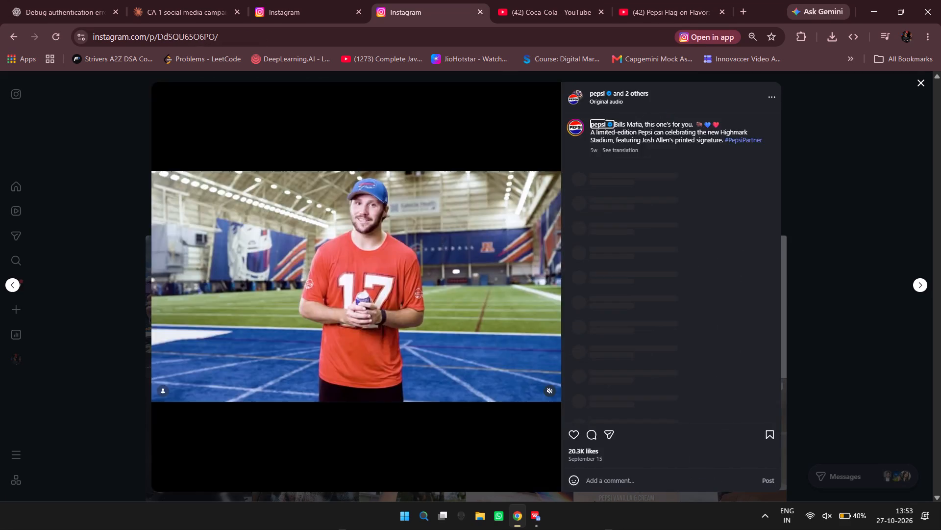
Return to Pepsi's "Bills Mafia" Josh Allen post and view its list of collaborators.
{"action": "key", "text": "Right"}
{"action": "key", "text": "Left"}
{"action": "key", "text": "Left"}
{"action": "key", "text": "Left"}
{"action": "key", "text": "Right"}
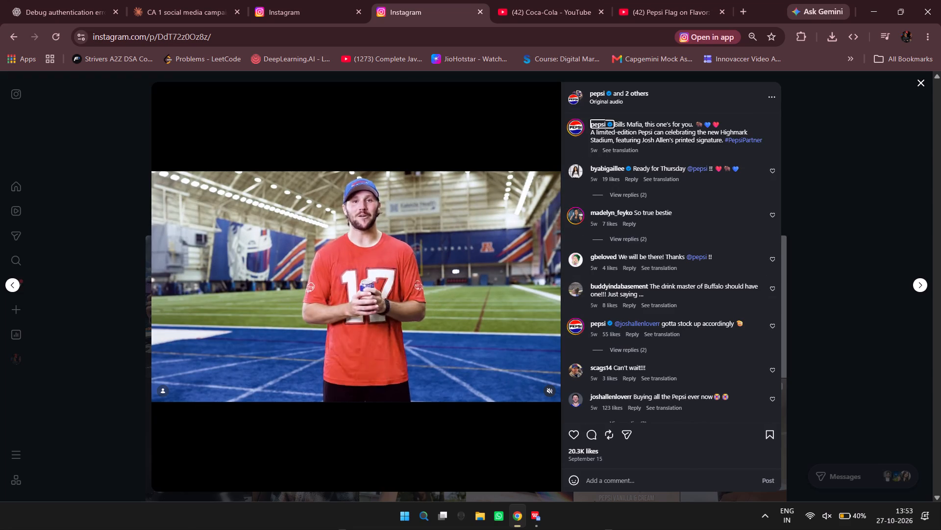
{"action": "left_click", "coordinate": [644, 90]}
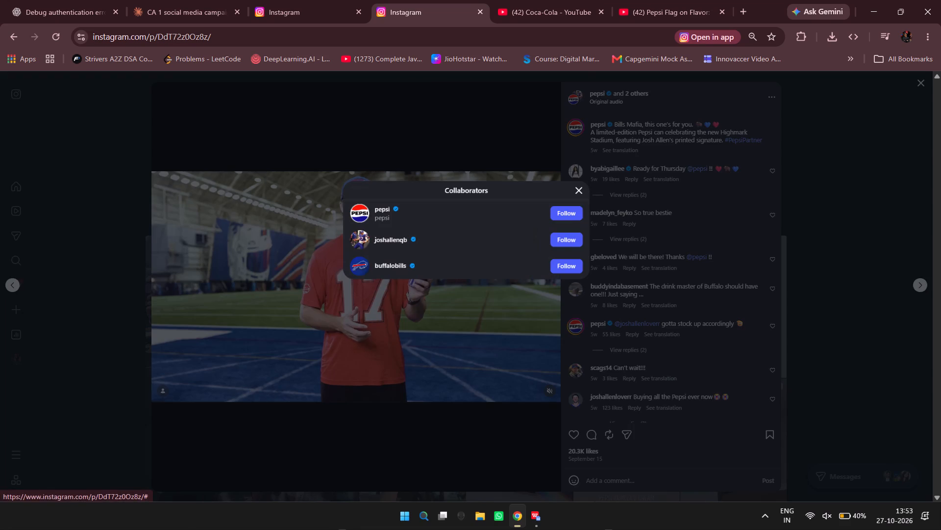
{"action": "left_click", "coordinate": [577, 187]}
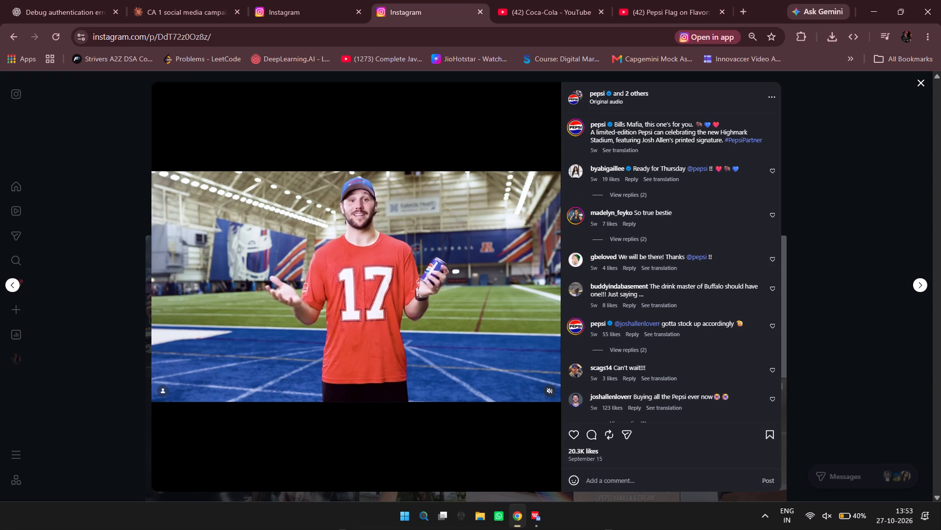
Page on through Pepsi's September posts and examine the Jerome Bettis #PepsiPartner collaboration post.
{"action": "key", "text": "Right"}
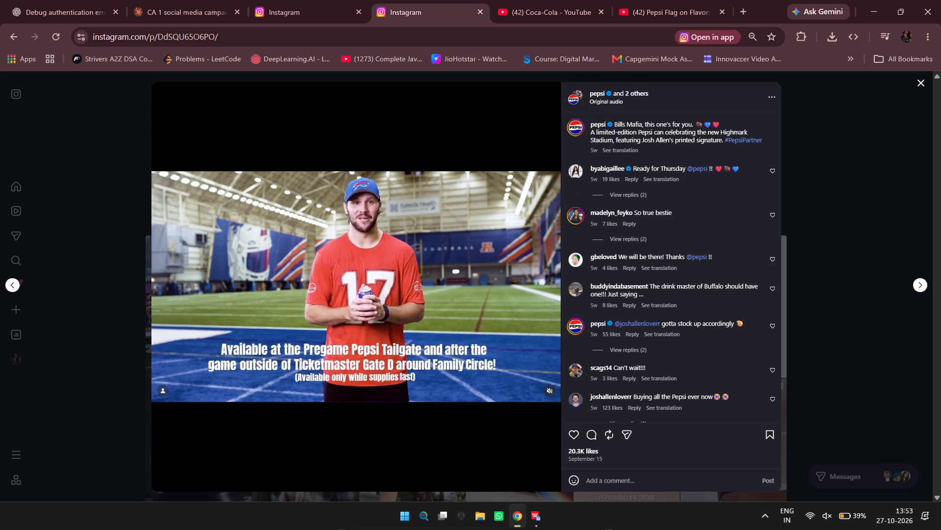
{"action": "key", "text": "Right"}
{"action": "key", "text": "Right"}
{"action": "key", "text": "Right"}
{"action": "key", "text": "Right"}
{"action": "key", "text": "Right"}
{"action": "key", "text": "Right"}
{"action": "key", "text": "Right"}
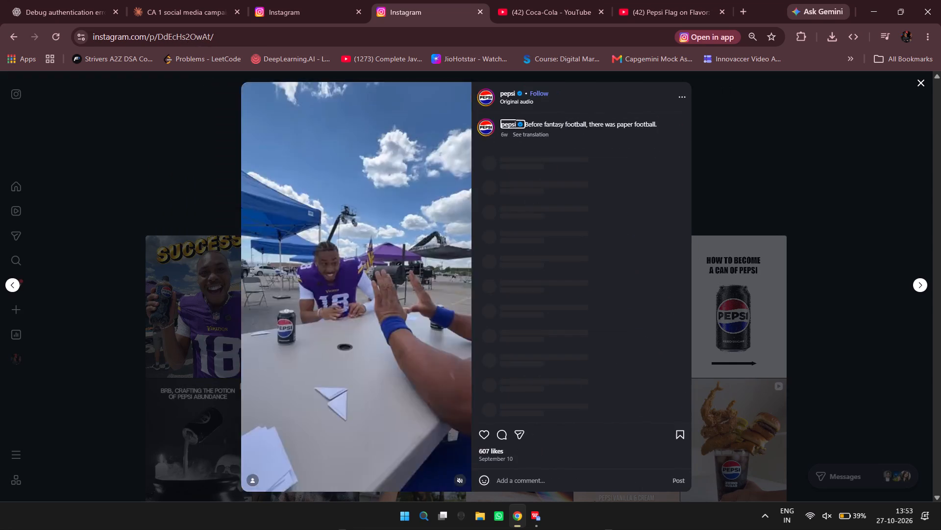
{"action": "key", "text": "Right"}
{"action": "key", "text": "Right"}
{"action": "key", "text": "Left"}
{"action": "key", "text": "Left"}
{"action": "key", "text": "Left"}
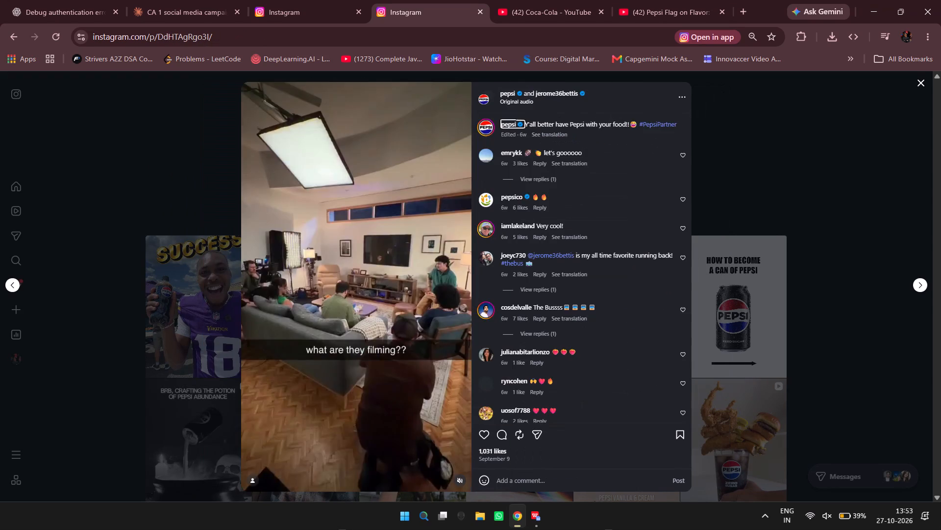
{"action": "key", "text": "Right"}
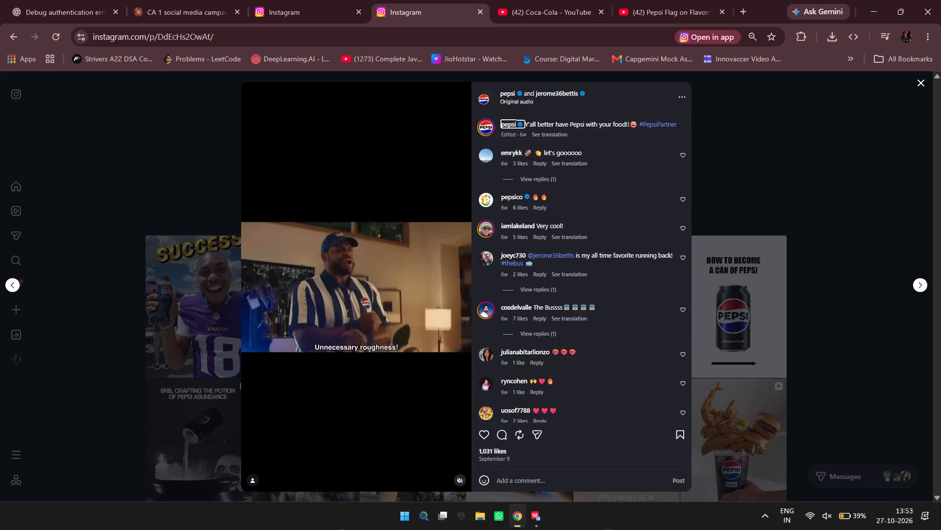
Page on from the Jerome Bettis post through Pepsi's early September and late August posts, looking for influencer collaborations.
{"action": "key", "text": "Right"}
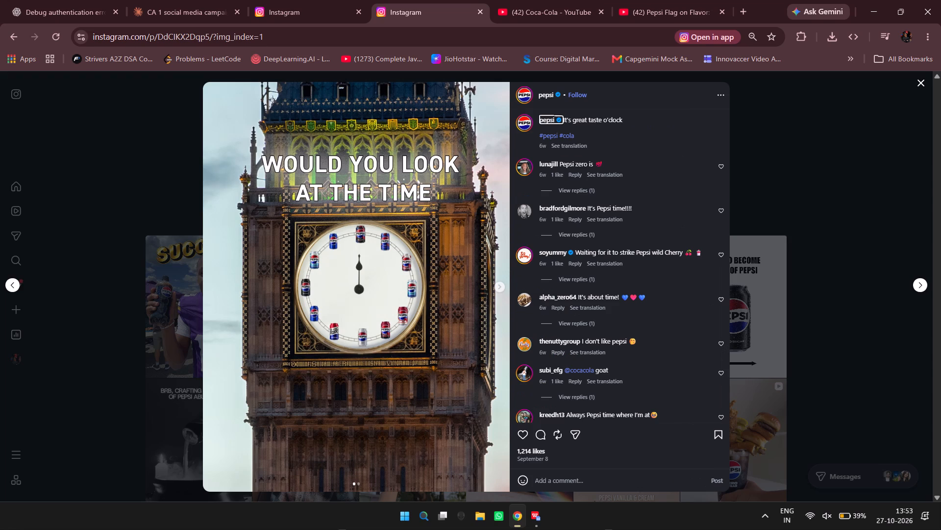
{"action": "key", "text": "Right"}
{"action": "key", "text": "Right"}
{"action": "key", "text": "Right"}
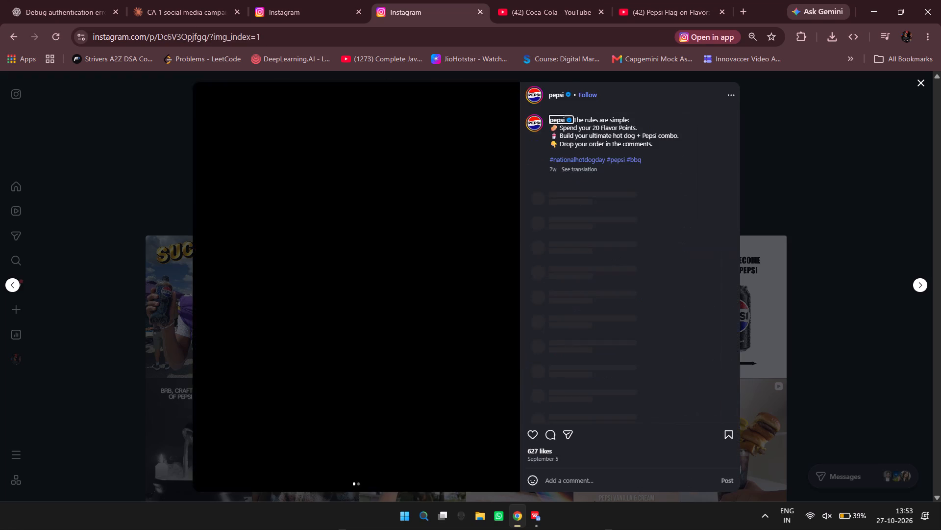
{"action": "key", "text": "Right"}
{"action": "key", "text": "Right"}
{"action": "key", "text": "Right"}
{"action": "key", "text": "Right"}
{"action": "key", "text": "Right"}
{"action": "key", "text": "Right"}
{"action": "key", "text": "Right"}
{"action": "key", "text": "Right"}
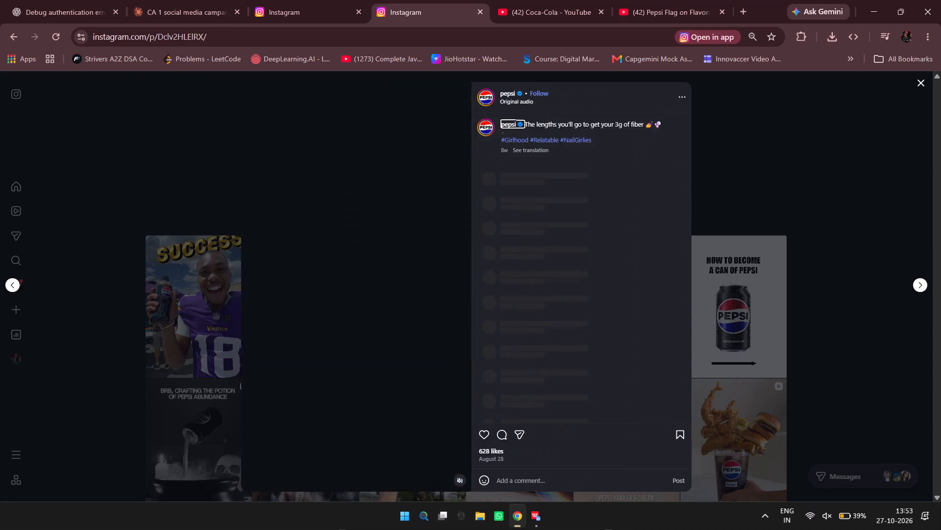
Page on through the rest of Pepsi's August posts down to the early August Prebiotic Cola posts, checking for influencer collaborations.
{"action": "key", "text": "Right"}
{"action": "key", "text": "Right"}
{"action": "key", "text": "Right"}
{"action": "key", "text": "Right"}
{"action": "key", "text": "Right"}
{"action": "key", "text": "Right"}
{"action": "key", "text": "Right"}
{"action": "key", "text": "Right"}
{"action": "key", "text": "Right"}
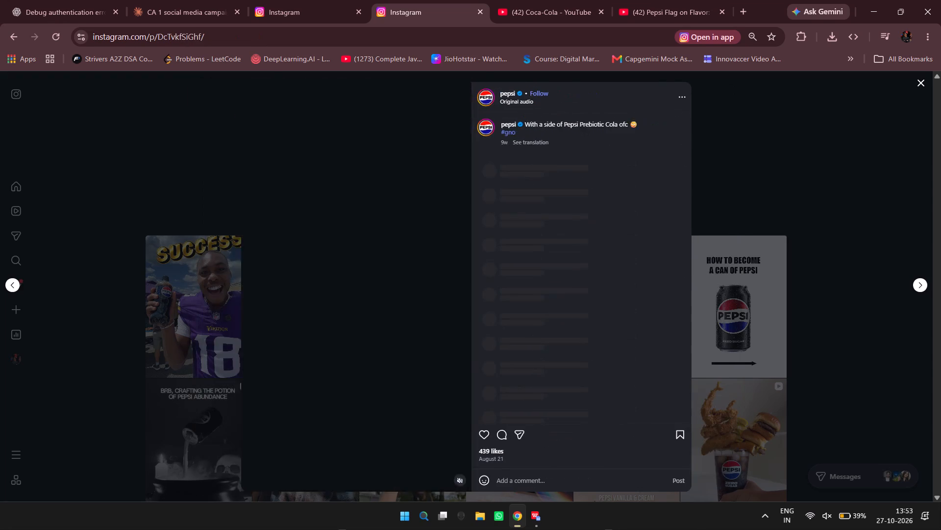
{"action": "key", "text": "Right"}
{"action": "key", "text": "Right"}
{"action": "key", "text": "Right"}
{"action": "key", "text": "Right"}
{"action": "key", "text": "Right"}
{"action": "key", "text": "Right"}
{"action": "key", "text": "Right"}
{"action": "key", "text": "Right"}
{"action": "key", "text": "Right"}
{"action": "key", "text": "Right"}
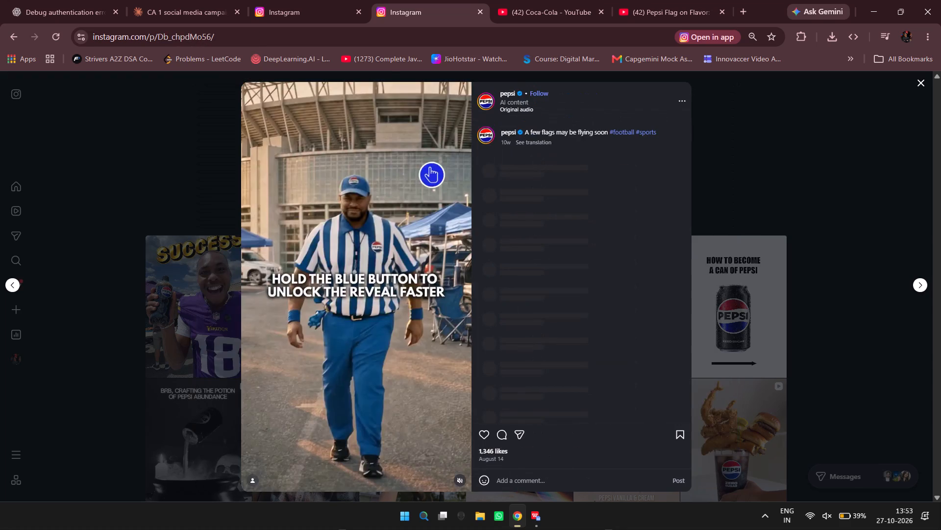
{"action": "key", "text": "Right"}
{"action": "key", "text": "Right"}
{"action": "key", "text": "Right"}
{"action": "key", "text": "Right"}
{"action": "key", "text": "Right"}
{"action": "key", "text": "Right"}
{"action": "key", "text": "Right"}
{"action": "key", "text": "Right"}
{"action": "key", "text": "Right"}
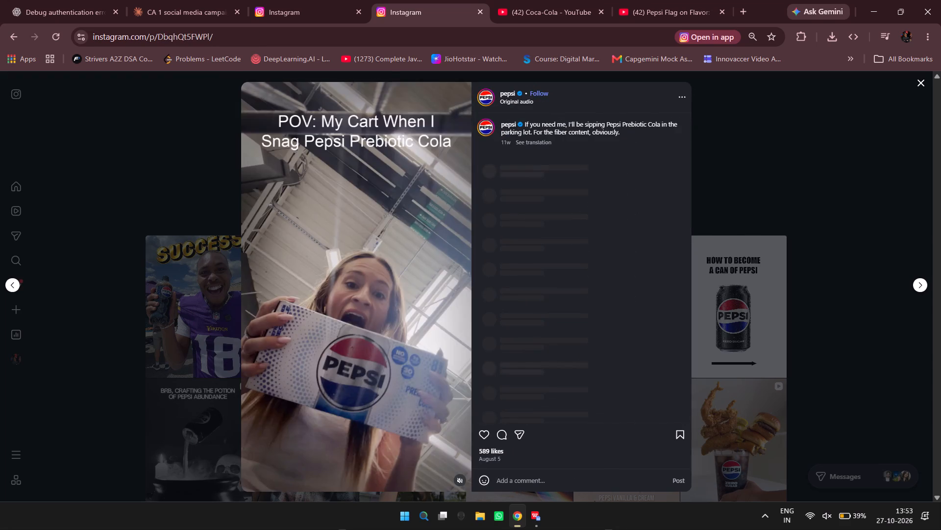
Recheck the early August posts, continue to July 30 and examine the Buccaneers collaboration post with Pepsi.
{"action": "key", "text": "Left"}
{"action": "key", "text": "Left"}
{"action": "key", "text": "Right"}
{"action": "key", "text": "Right"}
{"action": "key", "text": "Right"}
{"action": "key", "text": "Right"}
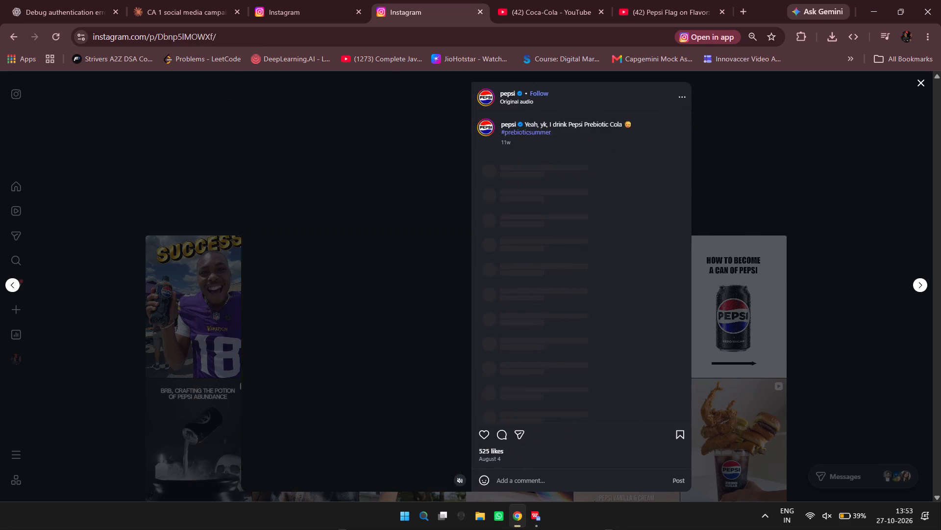
{"action": "key", "text": "Right"}
{"action": "key", "text": "Right"}
{"action": "key", "text": "Right"}
{"action": "key", "text": "Right"}
{"action": "key", "text": "Right"}
{"action": "key", "text": "Left"}
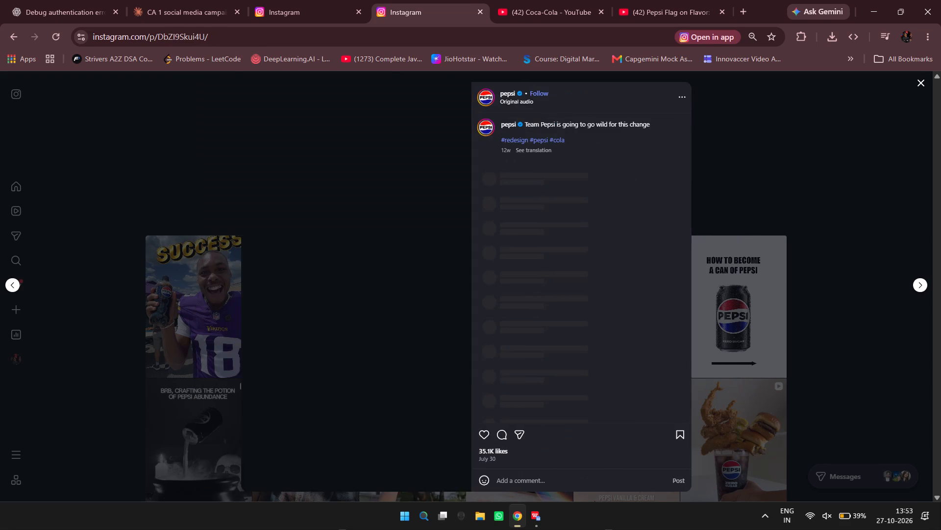
{"action": "key", "text": "Left"}
{"action": "key", "text": "Right"}
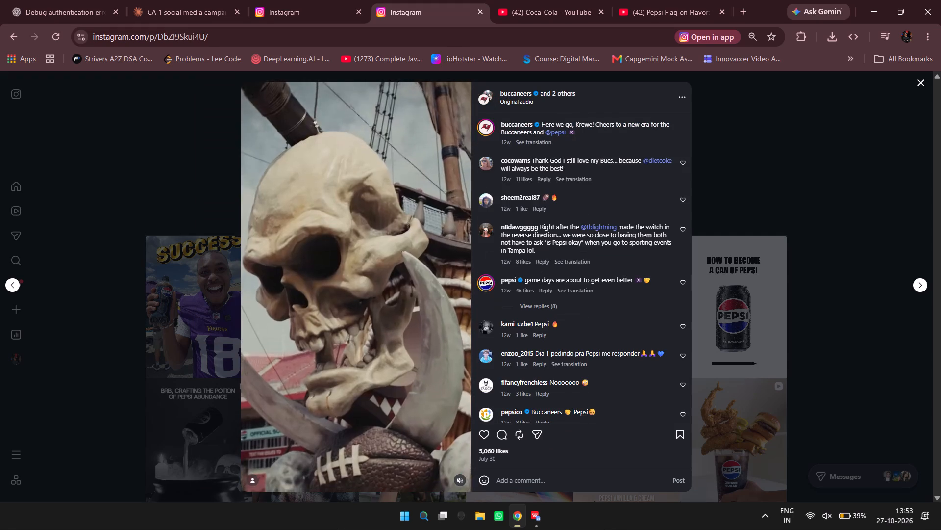
Page on through Pepsi's July posts down to the July 13 #eurosummer post, looking for influencer partnerships.
{"action": "key", "text": "Right"}
{"action": "key", "text": "Right"}
{"action": "key", "text": "Right"}
{"action": "key", "text": "Right"}
{"action": "key", "text": "Right"}
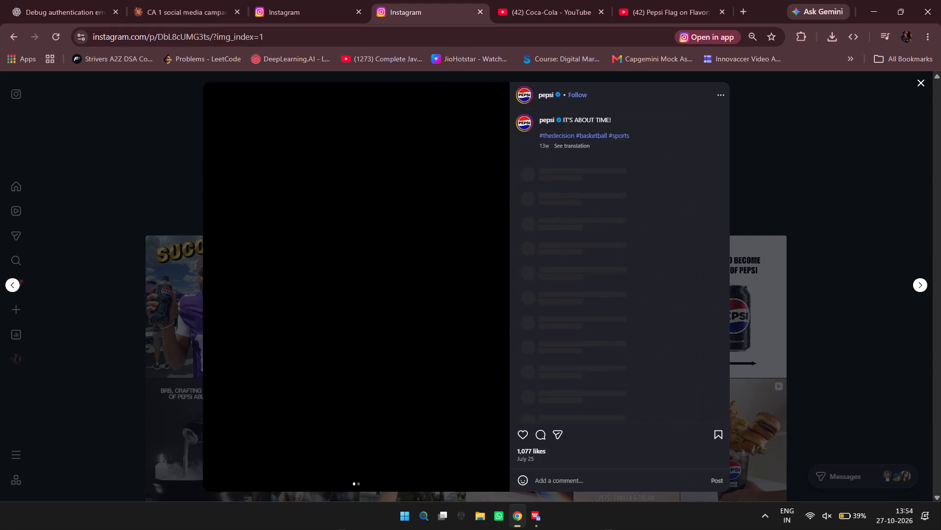
{"action": "key", "text": "Right"}
{"action": "key", "text": "Right"}
{"action": "key", "text": "Right"}
{"action": "key", "text": "Right"}
{"action": "key", "text": "Right"}
{"action": "key", "text": "Right"}
{"action": "key", "text": "Right"}
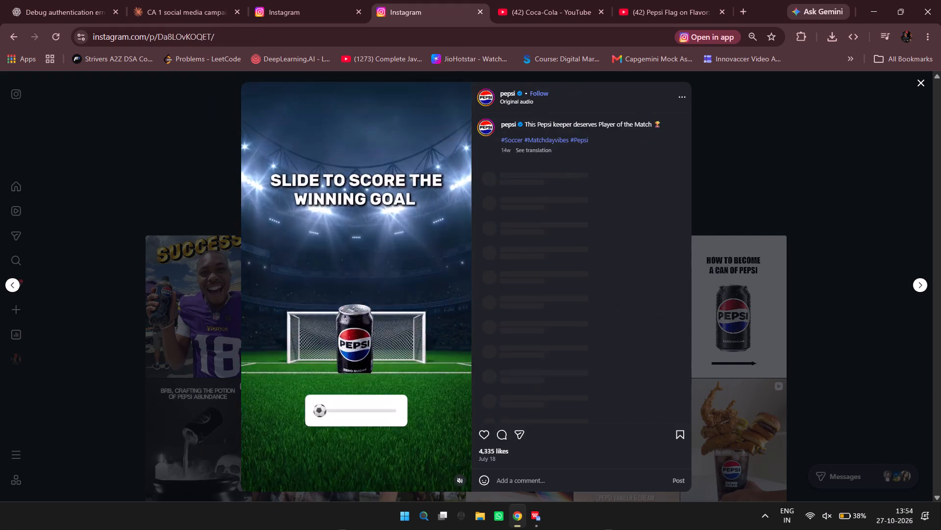
{"action": "key", "text": "Right"}
{"action": "key", "text": "Right"}
{"action": "key", "text": "Right"}
{"action": "key", "text": "Right"}
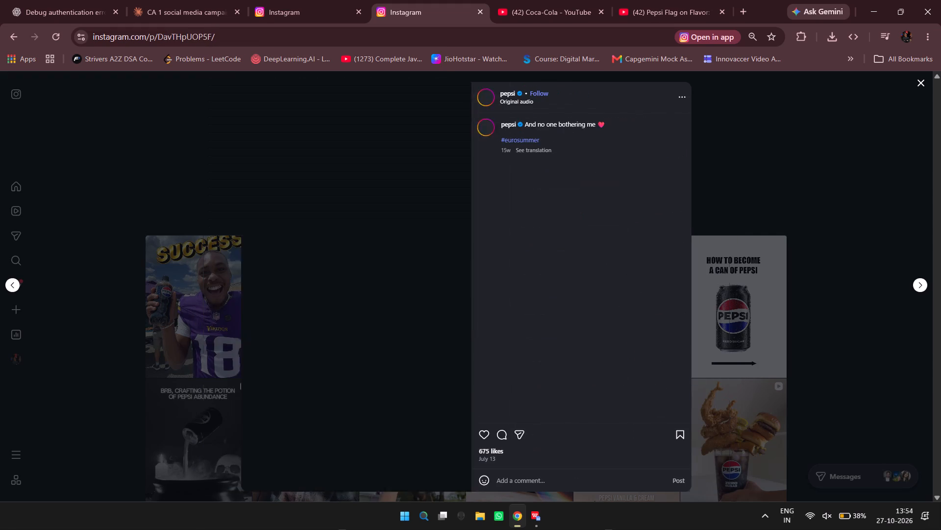
Go back to the copa90 "This is The Sauce: NY/NJ" paid partnership post and view its list of collaborators.
{"action": "key", "text": "Left"}
{"action": "key", "text": "Left"}
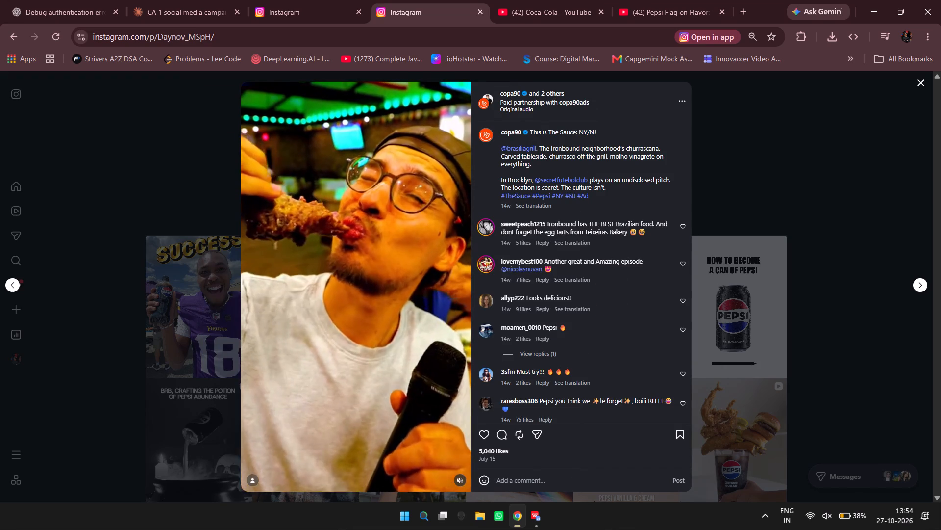
{"action": "left_click", "coordinate": [543, 94]}
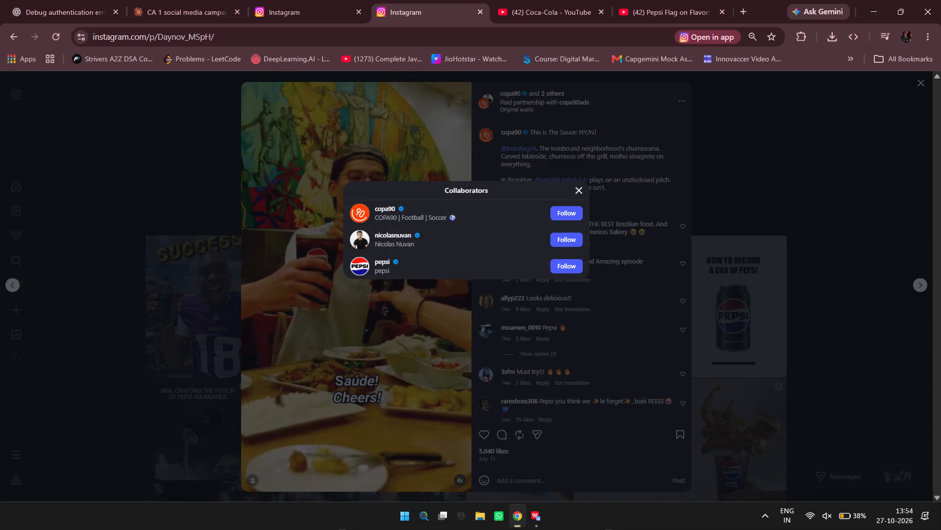
{"action": "left_click", "coordinate": [573, 189]}
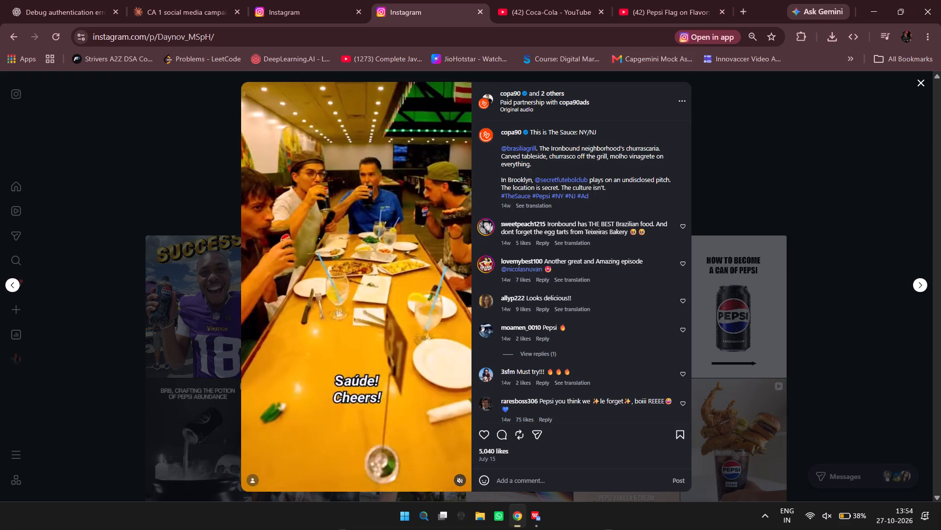
Find the copa90 "This is The Sauce: Miami" paid partnership post and view its list of collaborators.
{"action": "key", "text": "Right"}
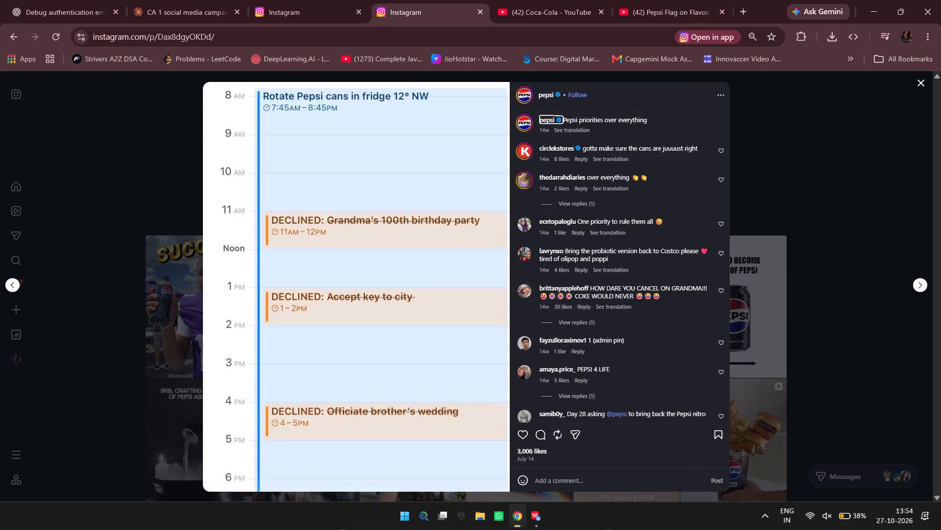
{"action": "key", "text": "Right"}
{"action": "key", "text": "Right"}
{"action": "key", "text": "Right"}
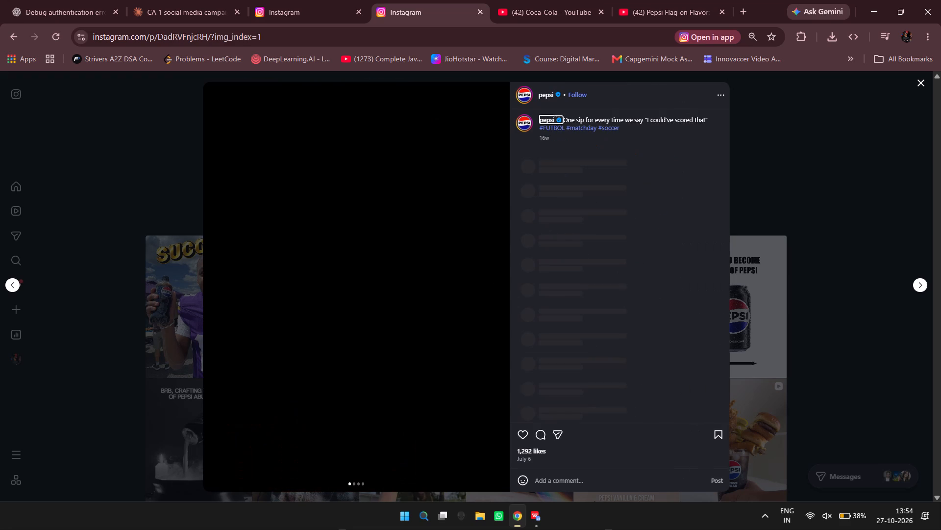
{"action": "key", "text": "Left"}
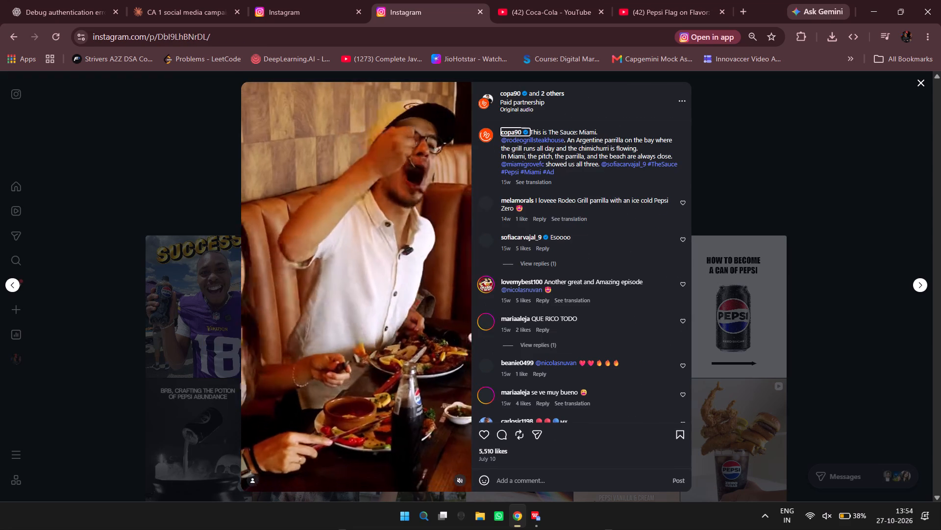
{"action": "left_click", "coordinate": [559, 92]}
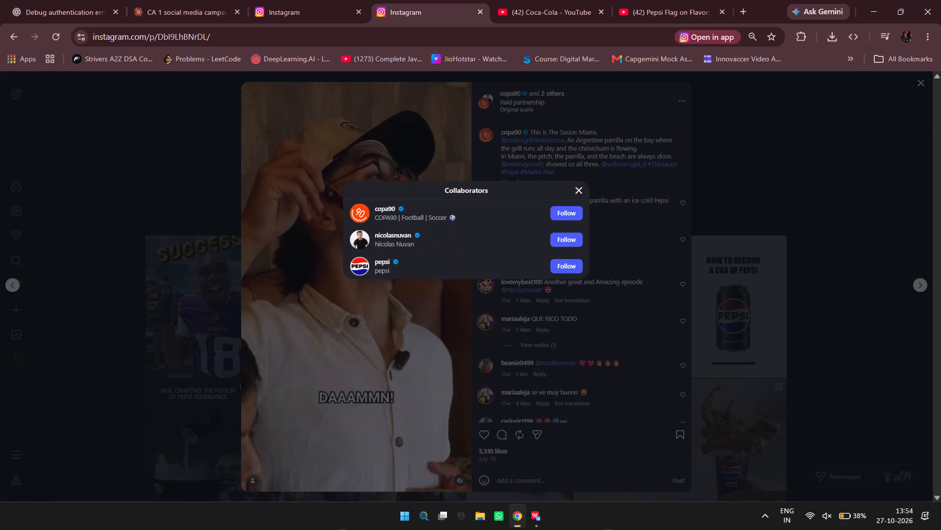
{"action": "left_click", "coordinate": [559, 92]}
Page on to the copa90 "This is The Sauce: Kansas City" post from July 3 and view its list of collaborators.
{"action": "key", "text": "Right"}
{"action": "key", "text": "Right"}
{"action": "key", "text": "Right"}
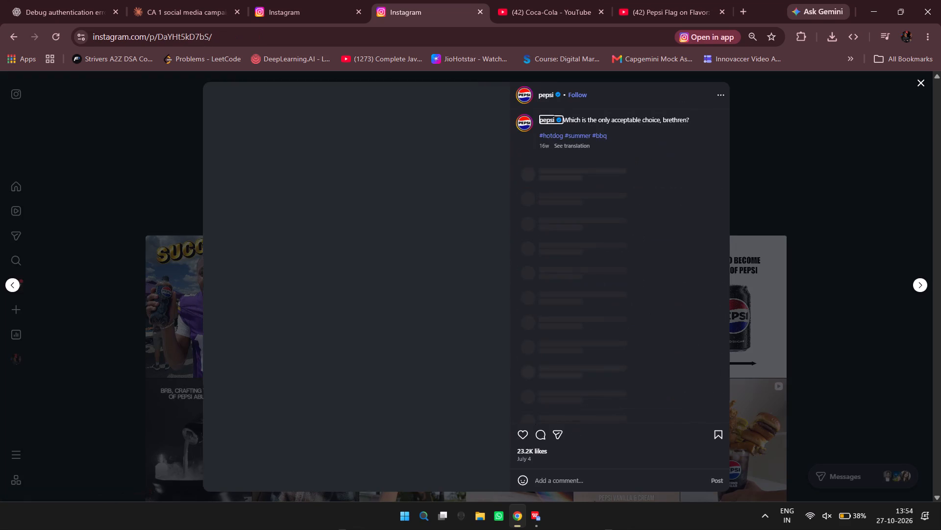
{"action": "key", "text": "Right"}
{"action": "key", "text": "Right"}
{"action": "key", "text": "Right"}
{"action": "key", "text": "Right"}
{"action": "key", "text": "Left"}
{"action": "key", "text": "Left"}
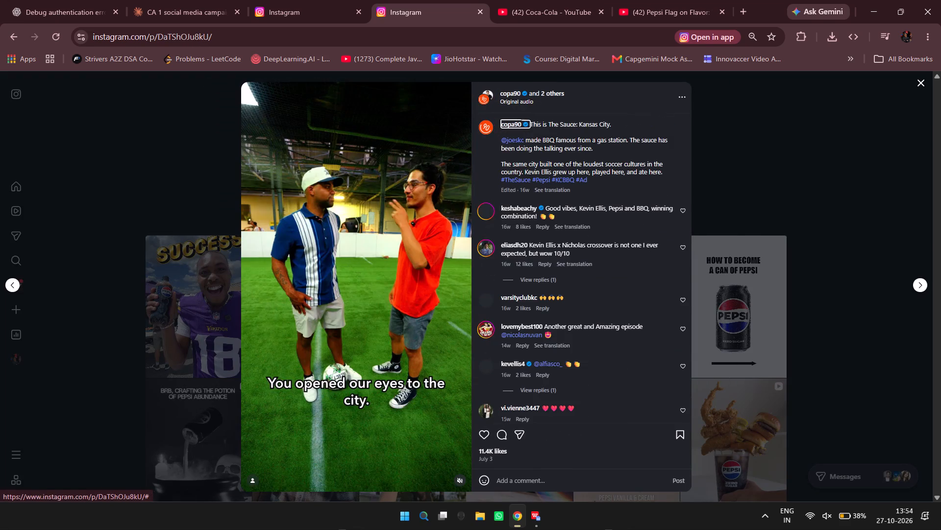
{"action": "left_click", "coordinate": [559, 92]}
Page on and examine the copa90 and Pepsi "The Sauce" carousel posts for Houston and Los Angeles.
{"action": "key", "text": "Right"}
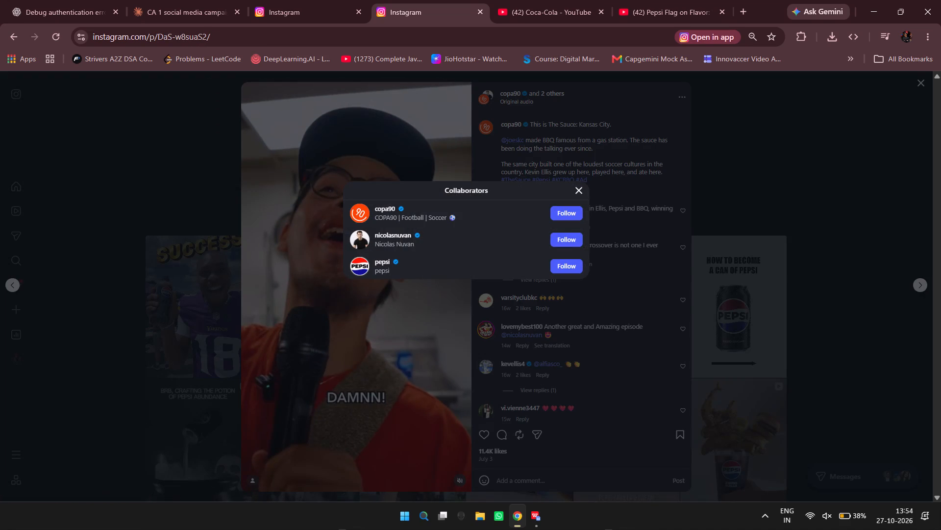
{"action": "key", "text": "Right"}
{"action": "key", "text": "Right"}
{"action": "key", "text": "Right"}
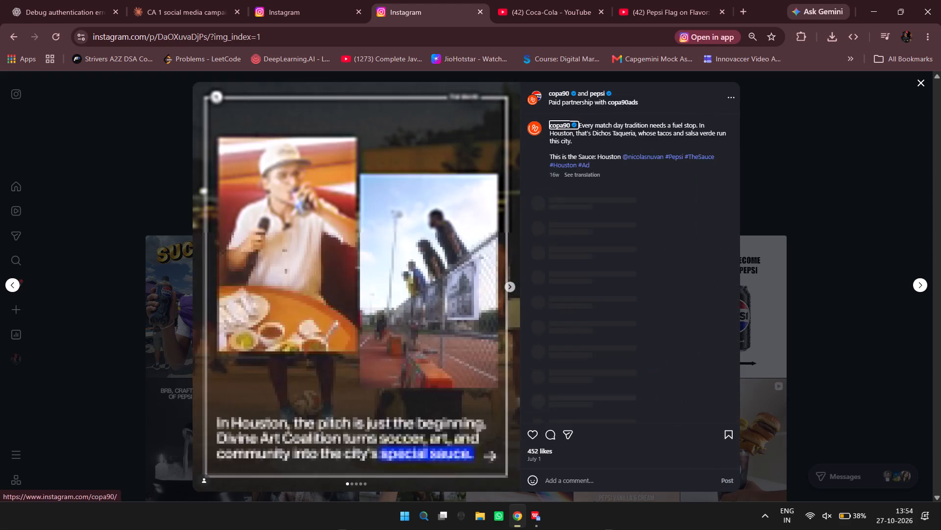
{"action": "key", "text": "Right"}
{"action": "key", "text": "Right"}
{"action": "key", "text": "Right"}
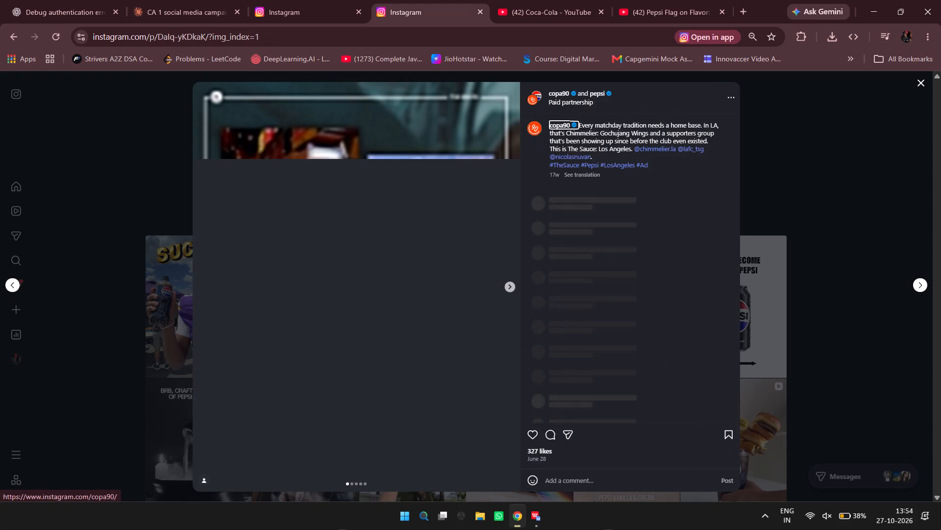
{"action": "key", "text": "Left"}
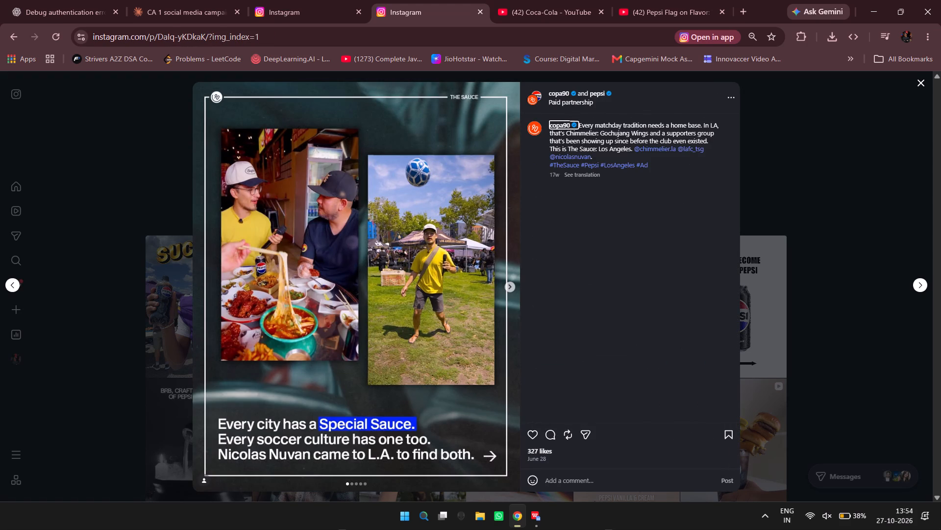
{"action": "key", "text": "Left"}
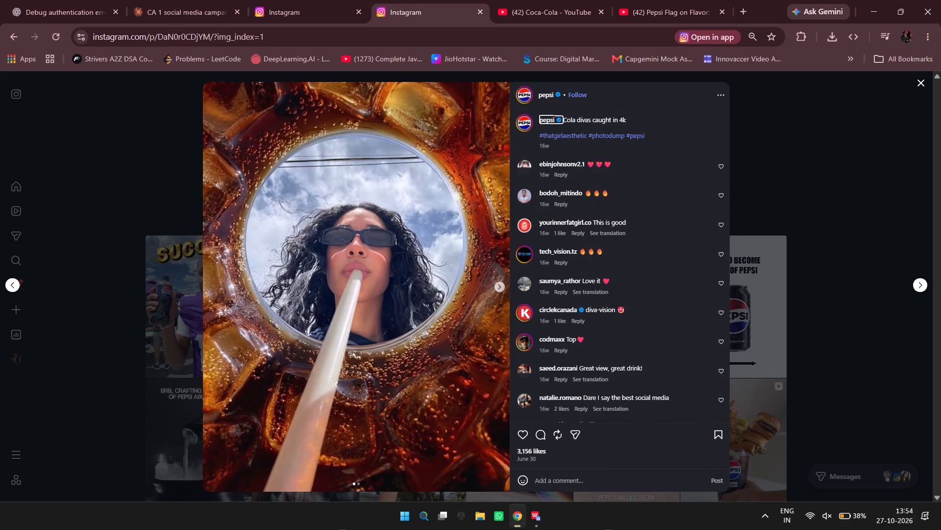
{"action": "key", "text": "Right"}
{"action": "key", "text": "Right"}
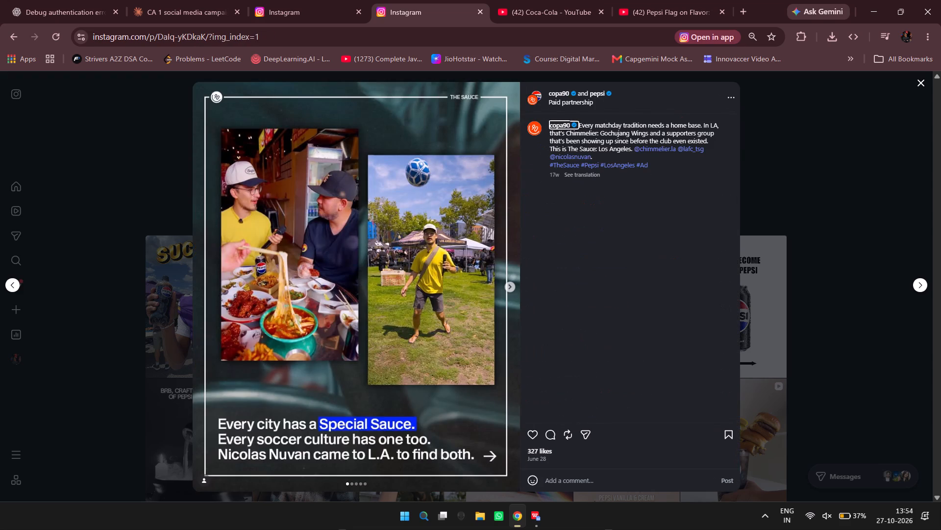
{"action": "key", "text": "Right"}
{"action": "key", "text": "Left"}
Find the copa90 "This is the Sauce: Los Angeles" video post from June 26 and view its list of collaborators.
{"action": "key", "text": "Right"}
{"action": "key", "text": "Right"}
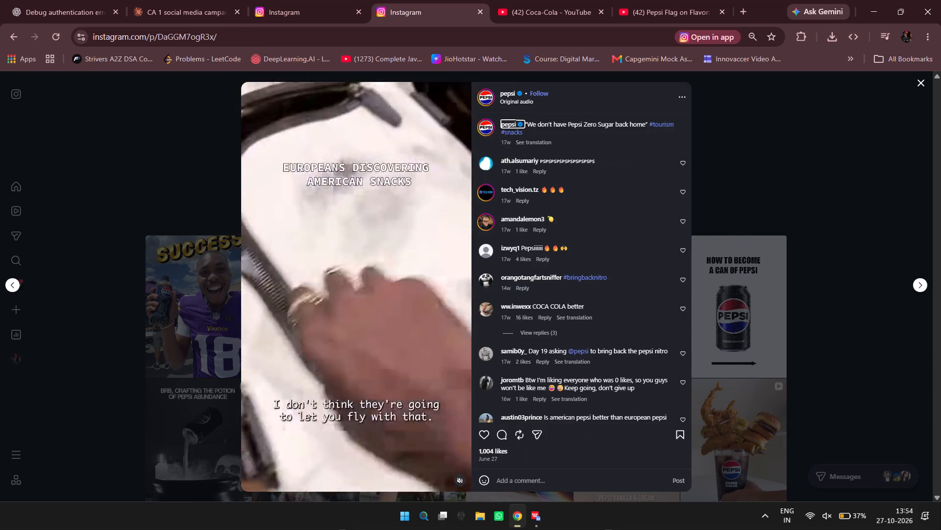
{"action": "key", "text": "Right"}
{"action": "key", "text": "Right"}
{"action": "key", "text": "Left"}
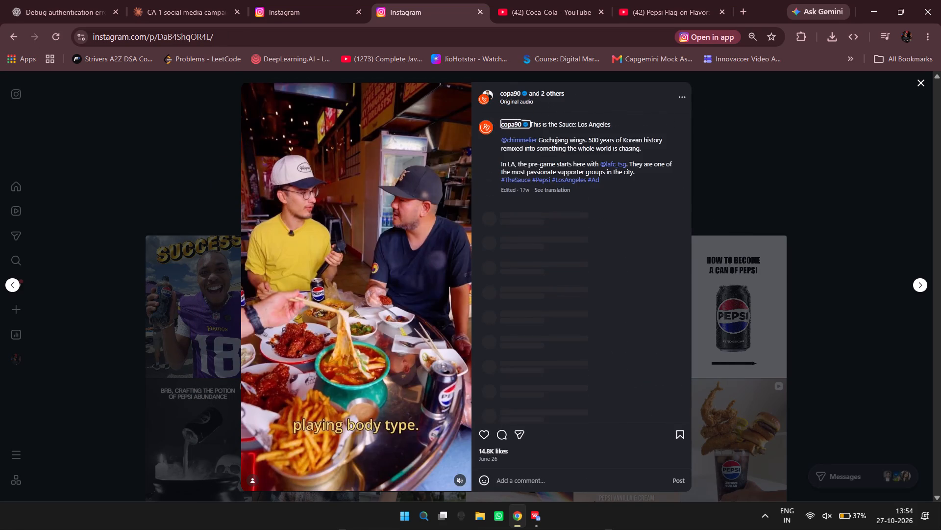
{"action": "left_click", "coordinate": [553, 98]}
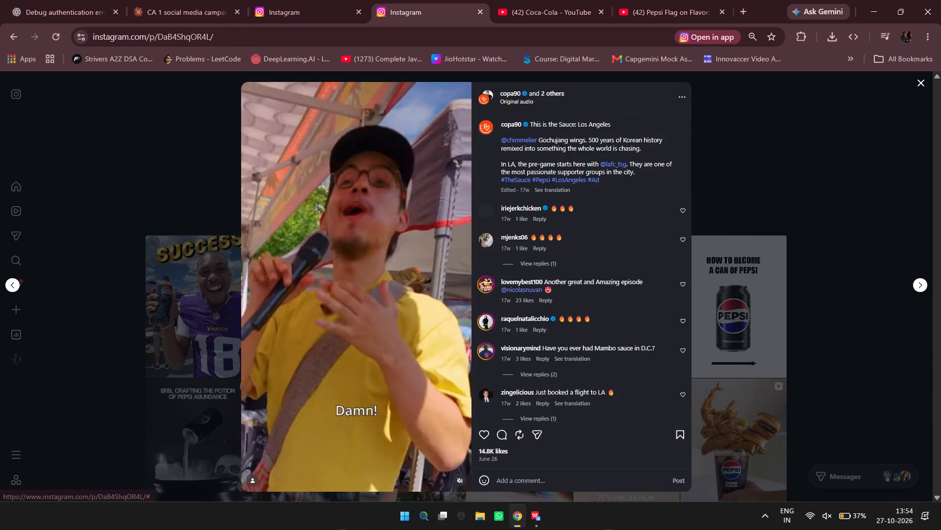
{"action": "left_click", "coordinate": [553, 95]}
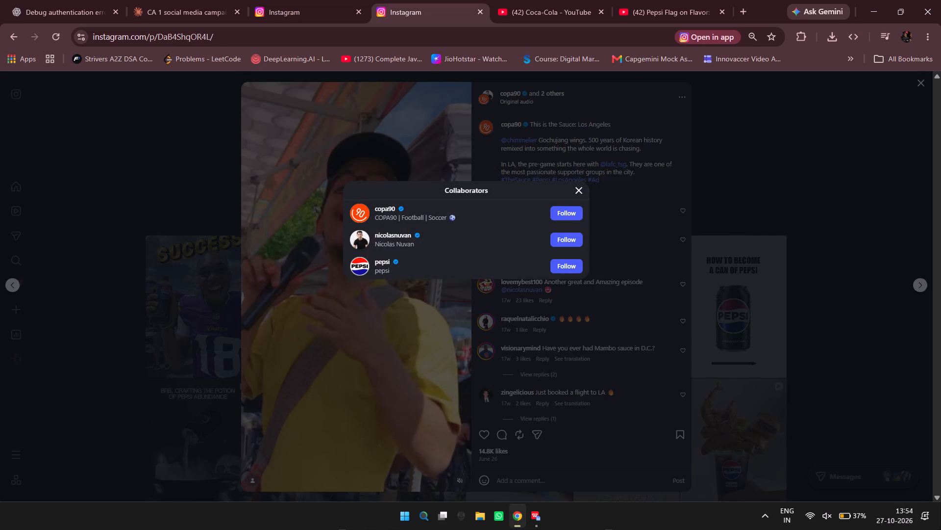
{"action": "left_click", "coordinate": [570, 144]}
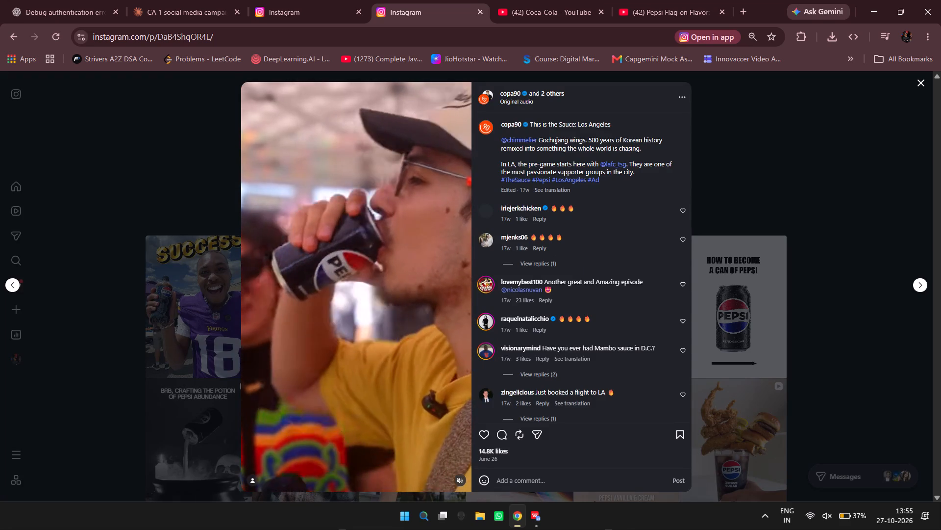
Page through Pepsi's Instagram posts from June 25 back to June 14, checking each for influencer or creator collaborations.
{"action": "key", "text": "Right"}
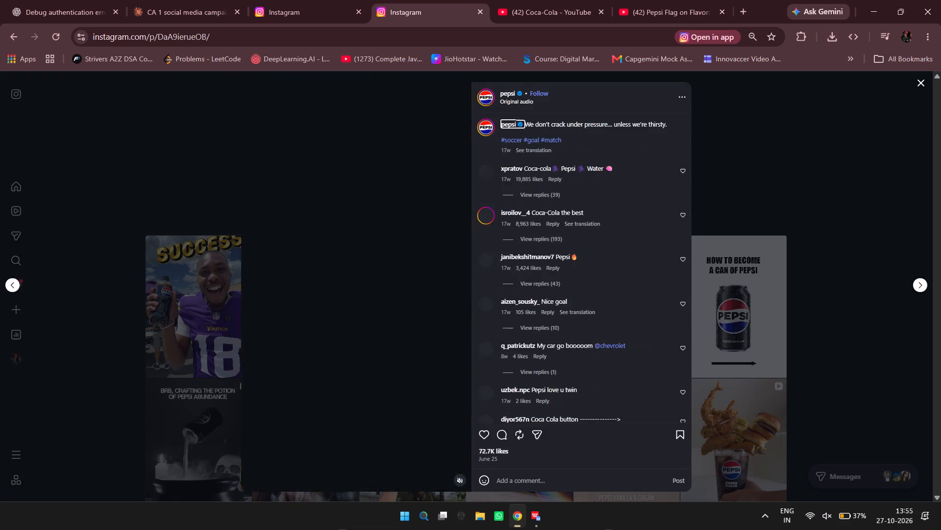
{"action": "key", "text": "Right"}
{"action": "key", "text": "Right"}
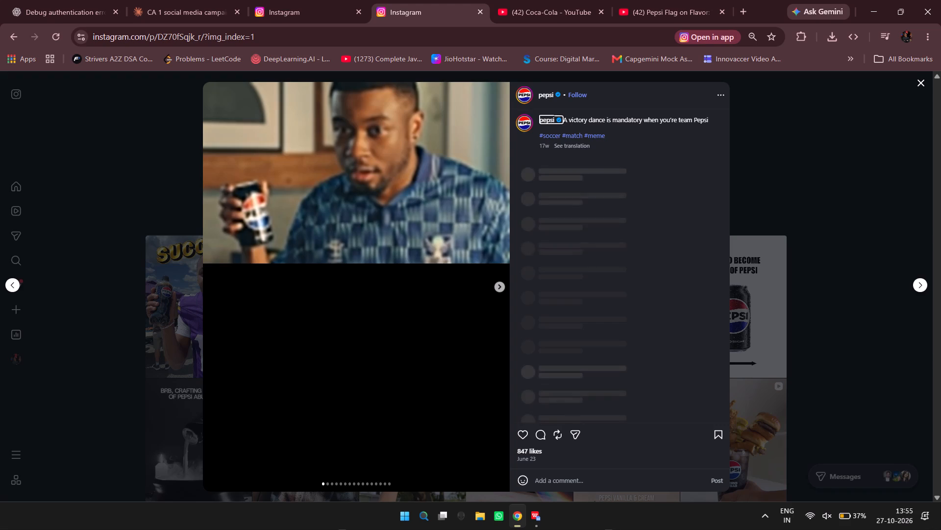
{"action": "key", "text": "Right"}
{"action": "key", "text": "Right"}
{"action": "key", "text": "Right"}
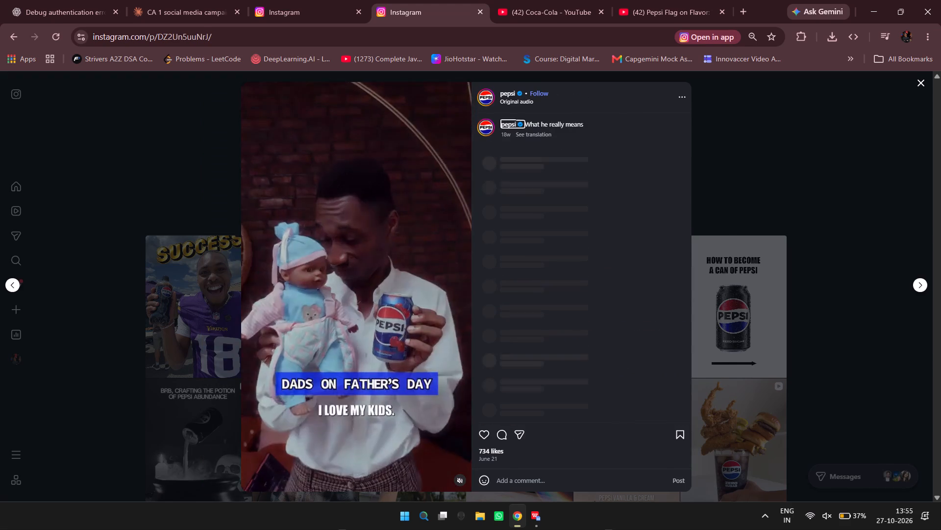
{"action": "key", "text": "Right"}
{"action": "key", "text": "Right"}
{"action": "key", "text": "Right"}
{"action": "key", "text": "Right"}
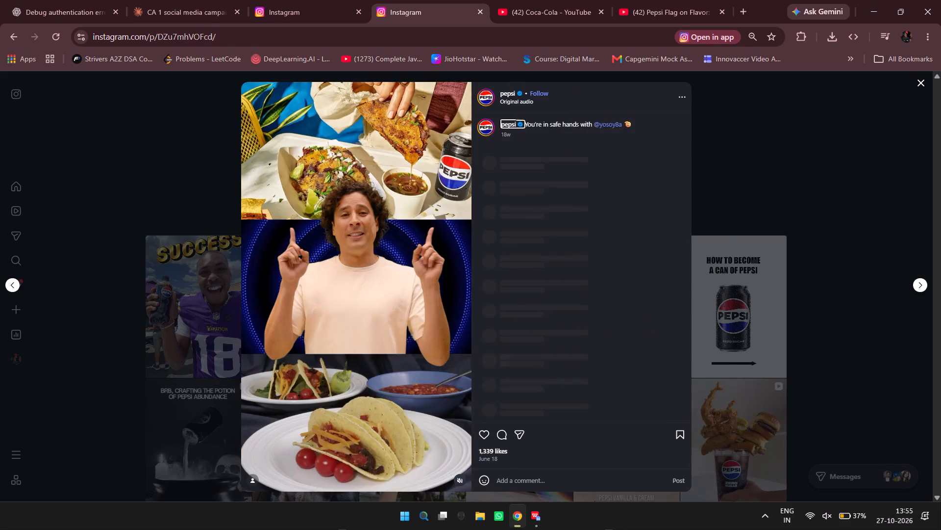
{"action": "key", "text": "Right"}
{"action": "key", "text": "Right"}
{"action": "key", "text": "Right"}
{"action": "key", "text": "Right"}
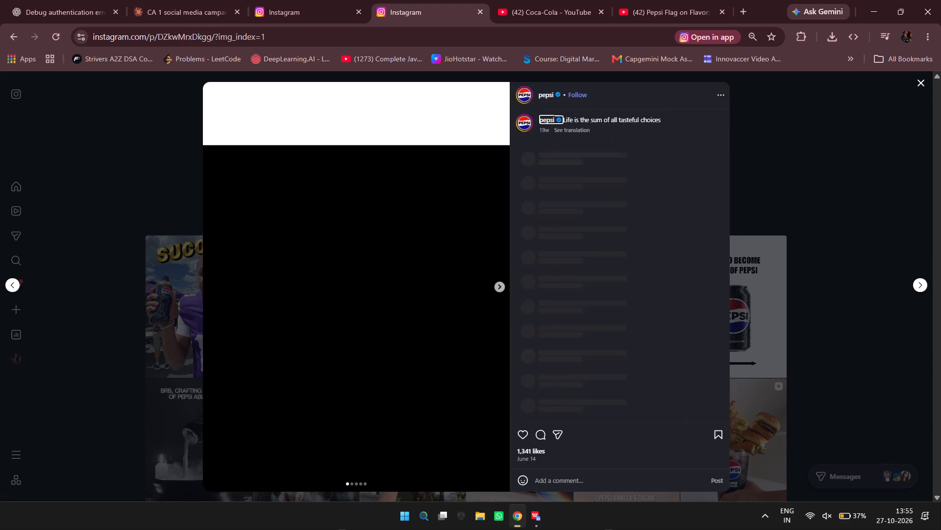
Continue through Pepsi's older June posts and find the June 1 #PepsiPartner collaboration post with cmpulisic.
{"action": "key", "text": "Right"}
{"action": "key", "text": "Right"}
{"action": "key", "text": "Right"}
{"action": "key", "text": "Right"}
{"action": "key", "text": "Right"}
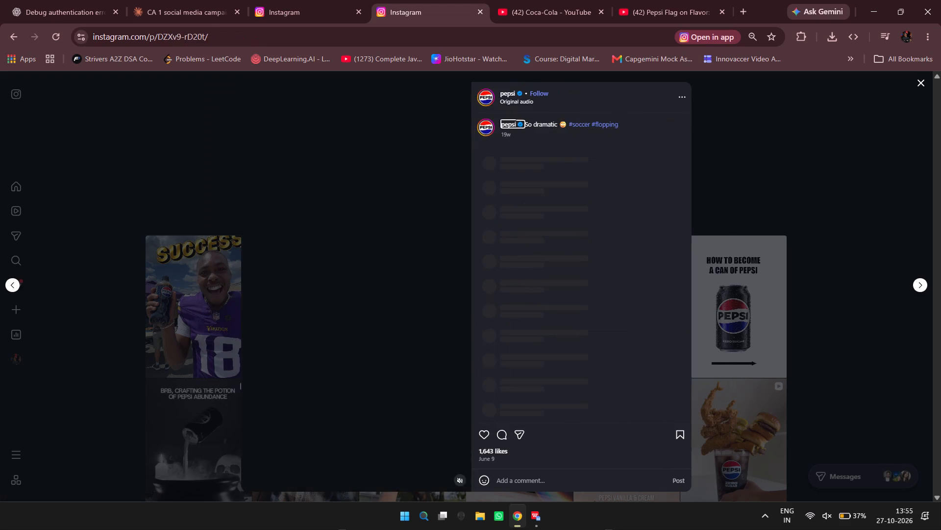
{"action": "key", "text": "Right"}
{"action": "key", "text": "Right"}
{"action": "key", "text": "Right"}
{"action": "key", "text": "Right"}
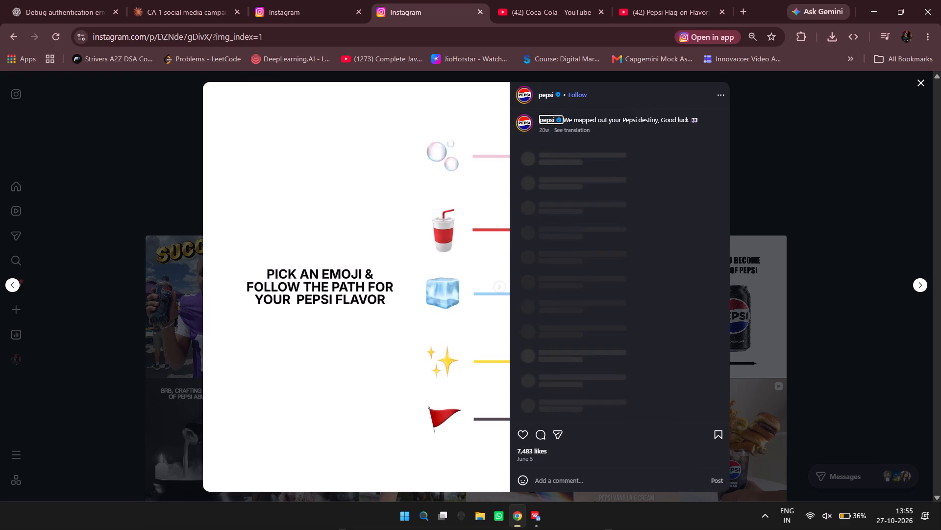
{"action": "key", "text": "Right"}
{"action": "key", "text": "Right"}
{"action": "key", "text": "Right"}
{"action": "key", "text": "Right"}
{"action": "key", "text": "Right"}
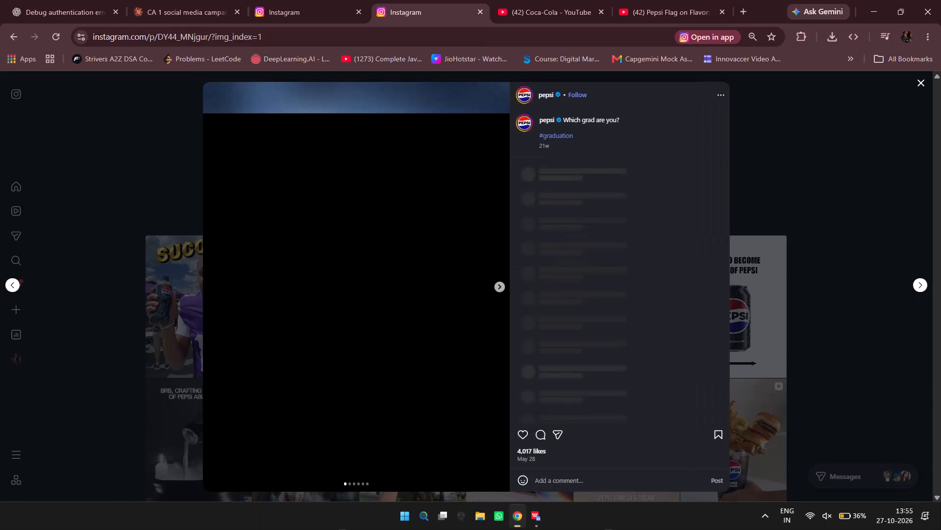
{"action": "key", "text": "Left"}
{"action": "key", "text": "Left"}
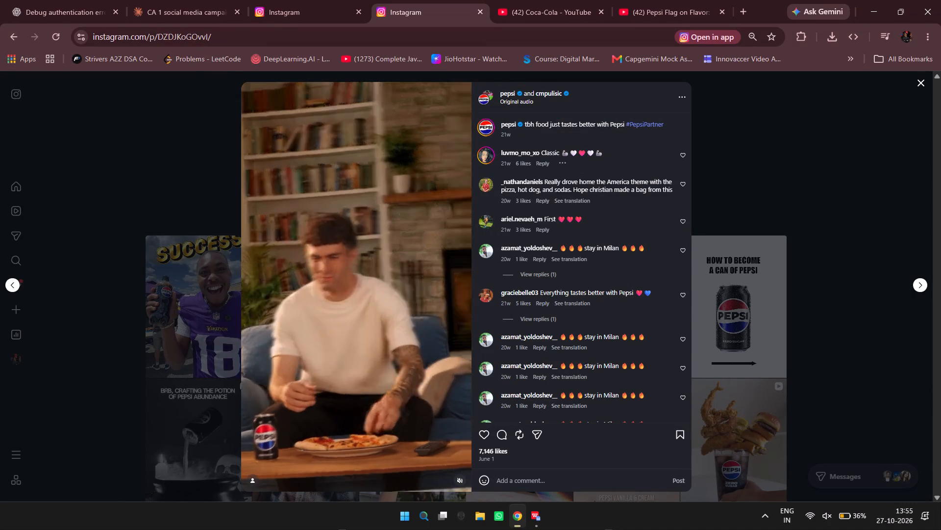
{"action": "left_click", "coordinate": [553, 95]}
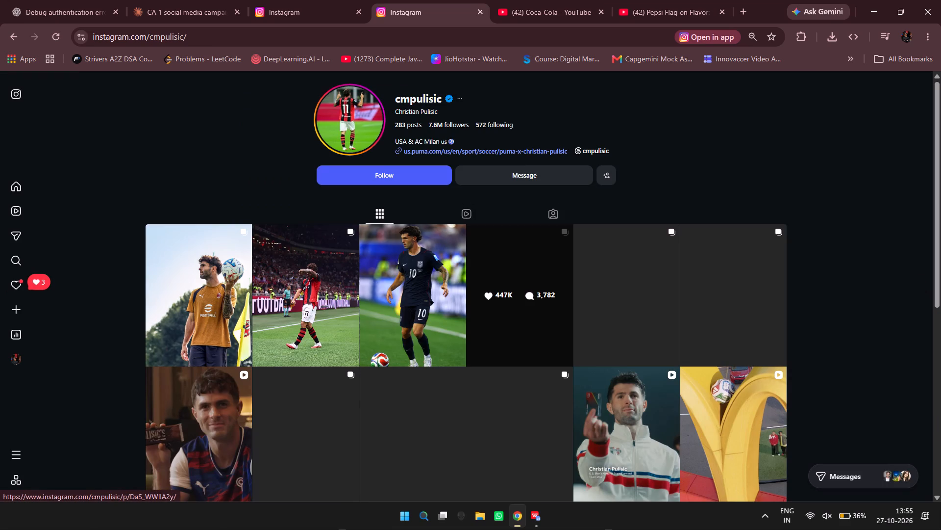
{"action": "scroll", "coordinate": [553, 250], "scroll_direction": "right", "scroll_amount": 6}
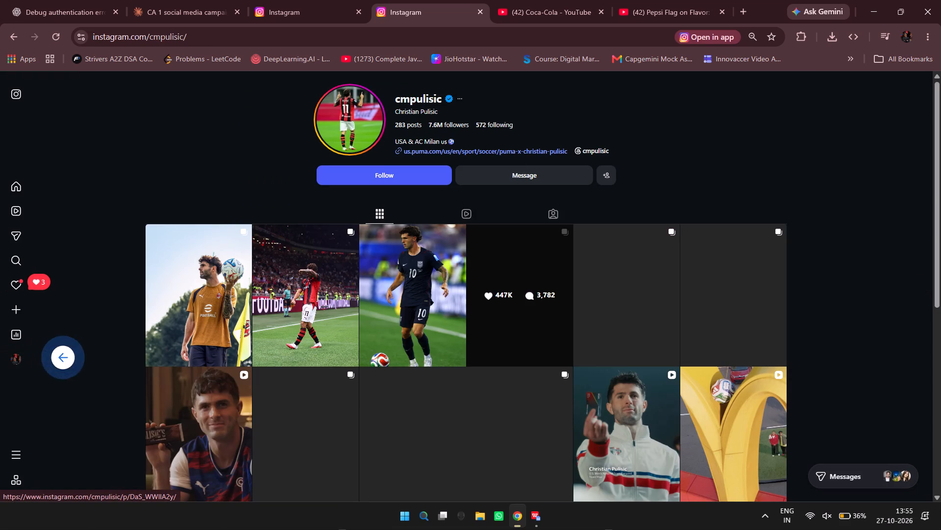
{"action": "scroll", "coordinate": [553, 250], "scroll_direction": "right", "scroll_amount": 8}
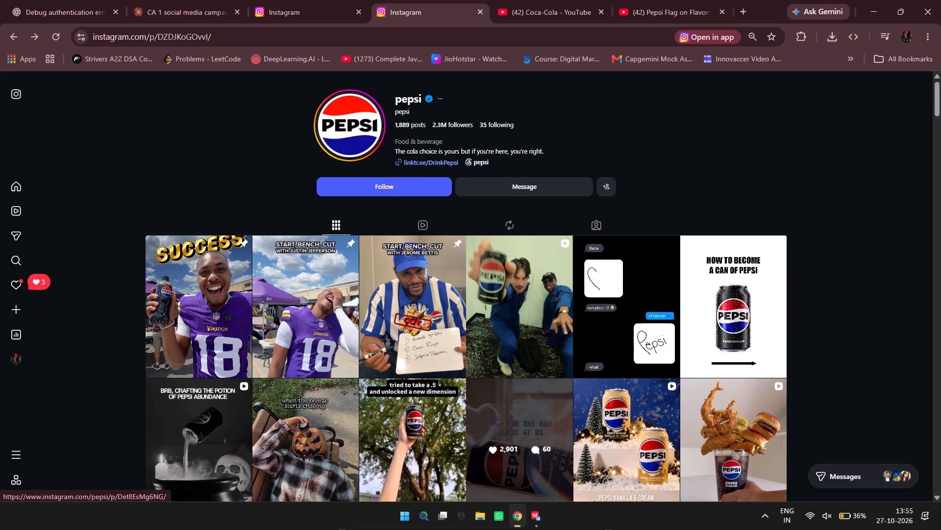
{"action": "scroll", "coordinate": [535, 416], "scroll_direction": "down", "scroll_amount": 4}
{"action": "scroll", "coordinate": [535, 416], "scroll_direction": "left", "scroll_amount": 19}
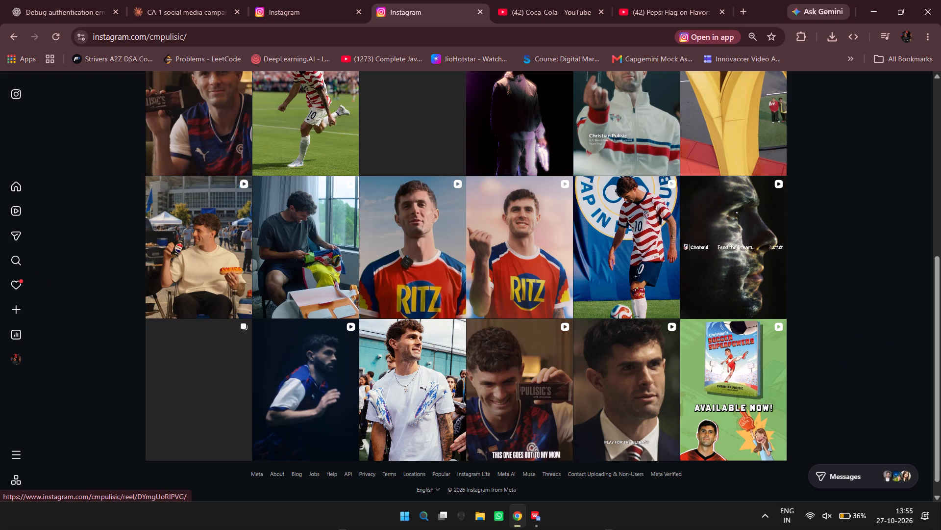
Open the reels on Christian Pulisic's Instagram profile, cmpulisic, and browse through them.
{"action": "scroll", "coordinate": [535, 416], "scroll_direction": "up", "scroll_amount": 4}
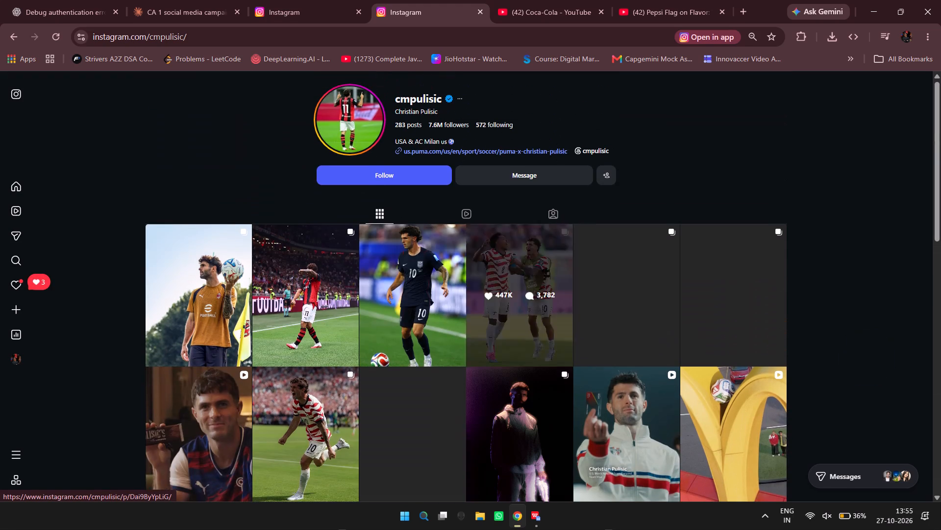
{"action": "left_click", "coordinate": [468, 206]}
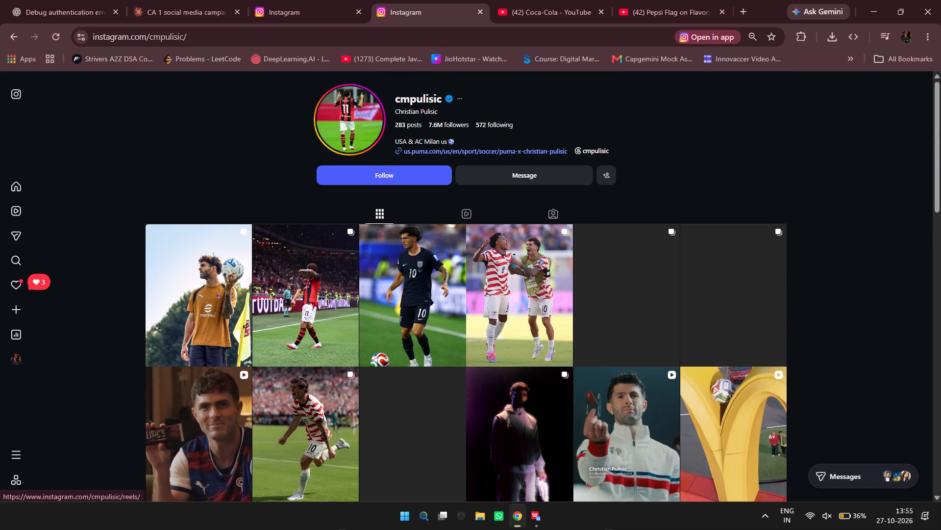
{"action": "scroll", "coordinate": [428, 395], "scroll_direction": "down", "scroll_amount": 6}
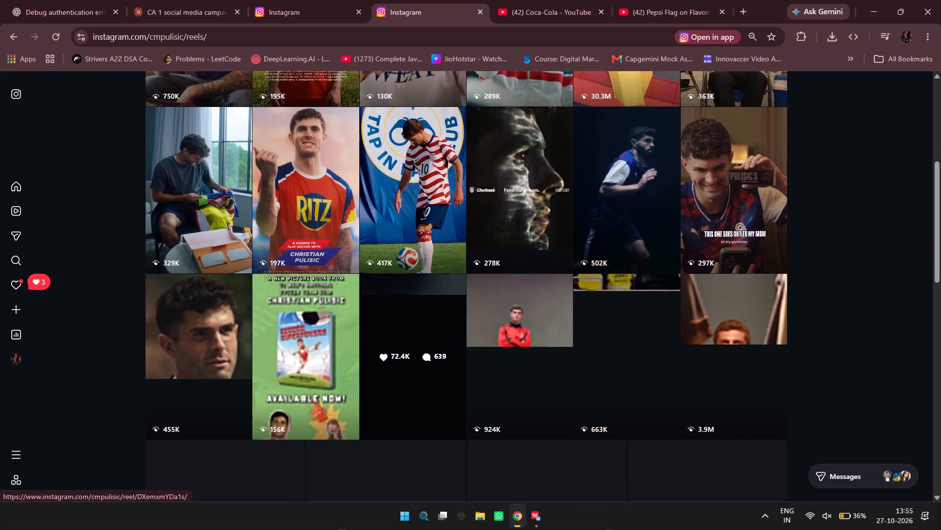
{"action": "scroll", "coordinate": [428, 395], "scroll_direction": "down", "scroll_amount": 9}
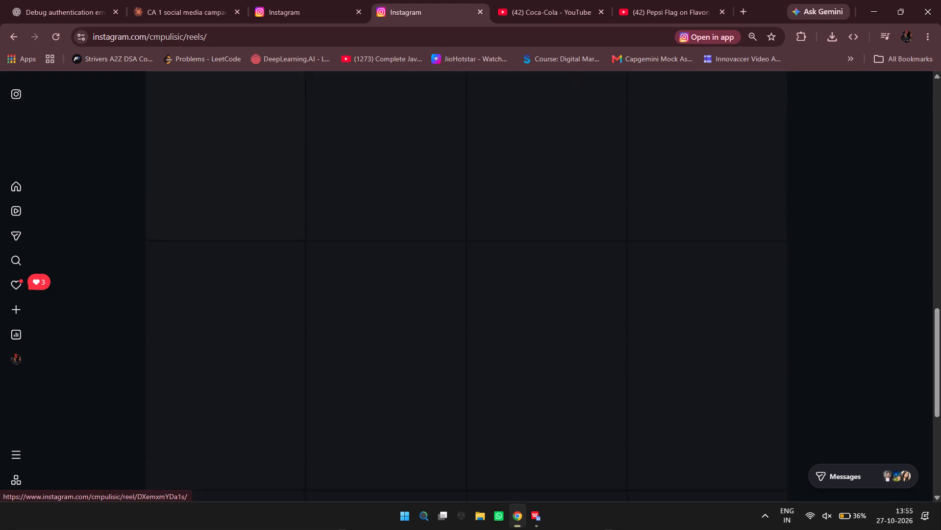
Browse cmpulisic's reels down to the oldest ones and back up to the top for Pepsi collaboration content.
{"action": "scroll", "coordinate": [428, 395], "scroll_direction": "up", "scroll_amount": 1}
{"action": "scroll", "coordinate": [428, 395], "scroll_direction": "down", "scroll_amount": 5}
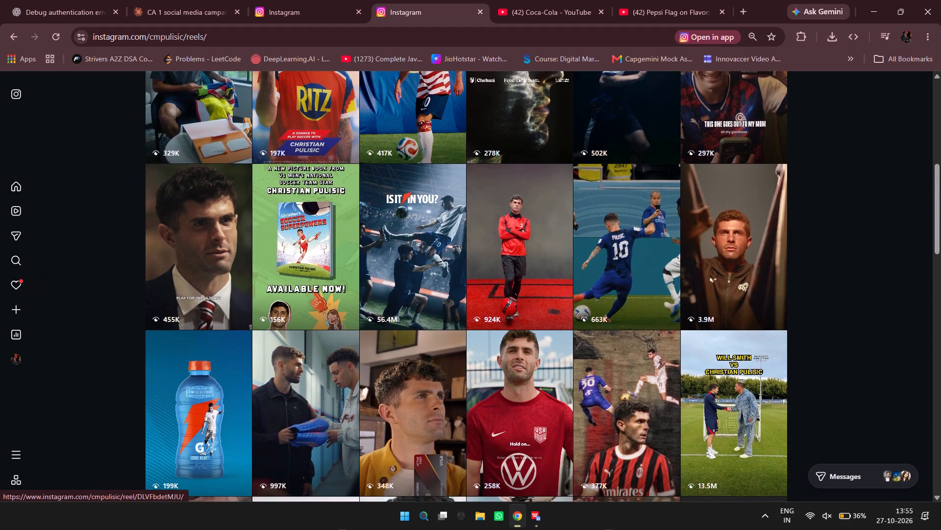
{"action": "scroll", "coordinate": [428, 395], "scroll_direction": "down", "scroll_amount": 4}
{"action": "scroll", "coordinate": [428, 395], "scroll_direction": "up", "scroll_amount": 3}
{"action": "scroll", "coordinate": [428, 395], "scroll_direction": "down", "scroll_amount": 6}
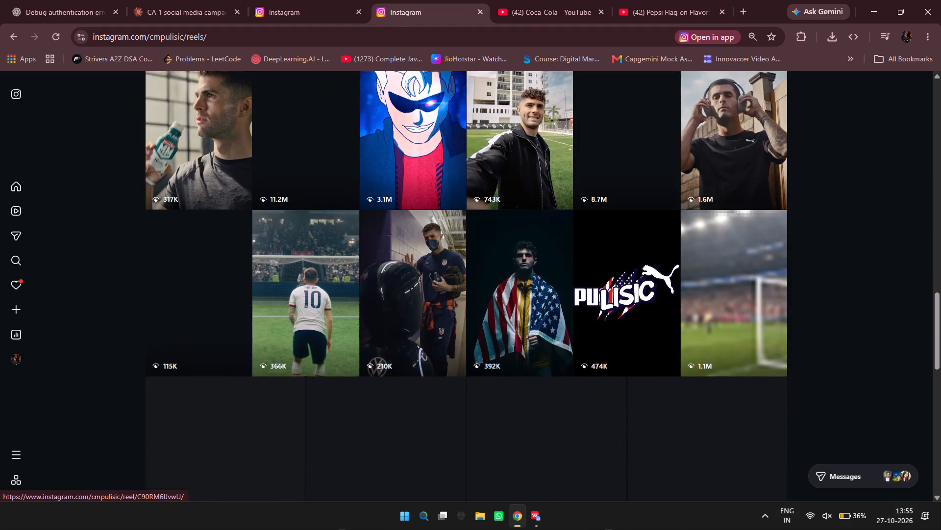
{"action": "scroll", "coordinate": [428, 395], "scroll_direction": "down", "scroll_amount": 13}
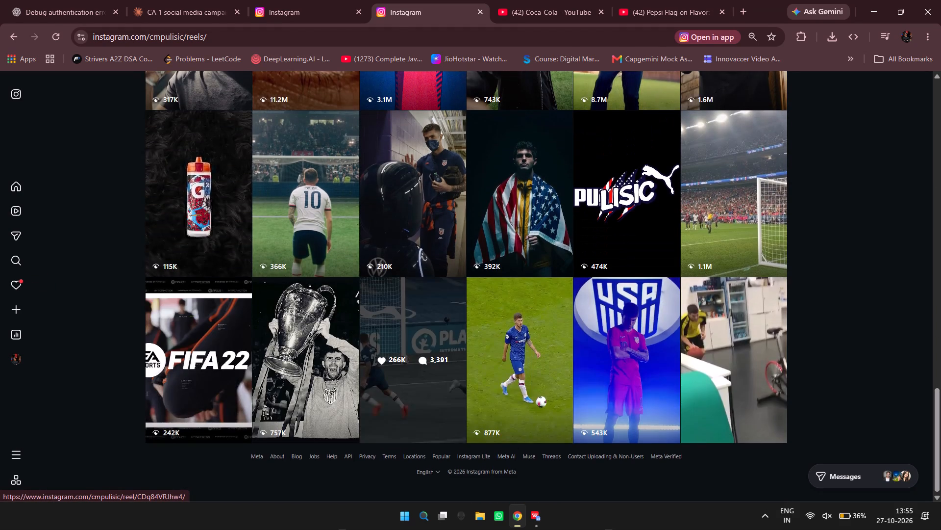
{"action": "scroll", "coordinate": [428, 395], "scroll_direction": "up", "scroll_amount": 3}
{"action": "scroll", "coordinate": [428, 395], "scroll_direction": "down", "scroll_amount": 3}
{"action": "scroll", "coordinate": [428, 395], "scroll_direction": "up", "scroll_amount": 4}
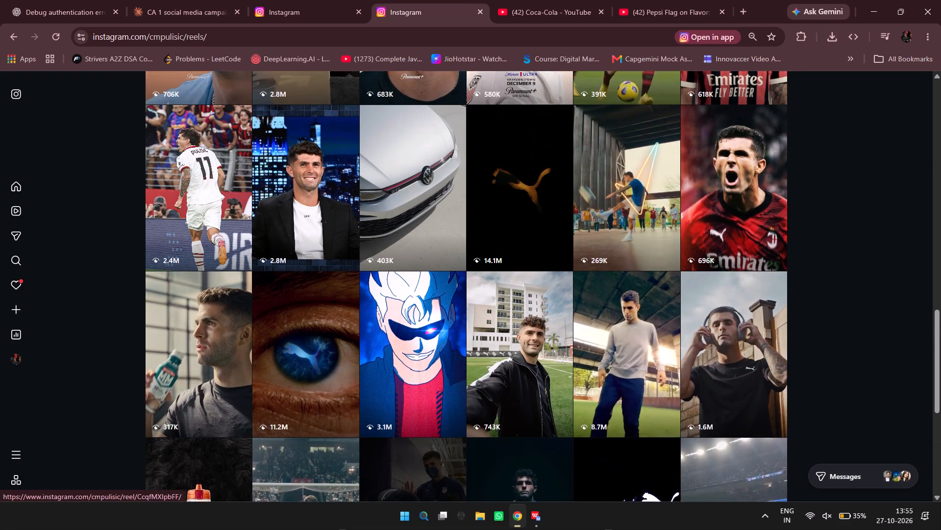
{"action": "scroll", "coordinate": [428, 395], "scroll_direction": "up", "scroll_amount": 6}
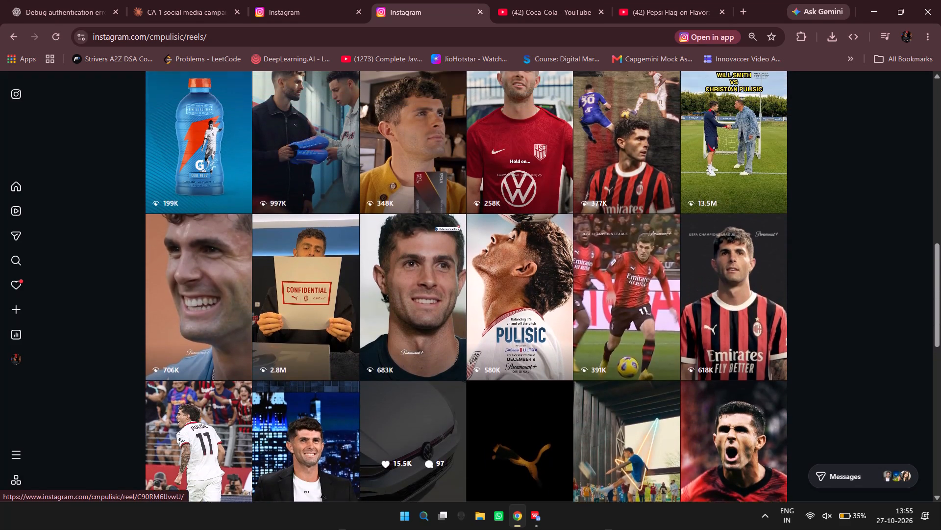
{"action": "scroll", "coordinate": [428, 395], "scroll_direction": "up", "scroll_amount": 4}
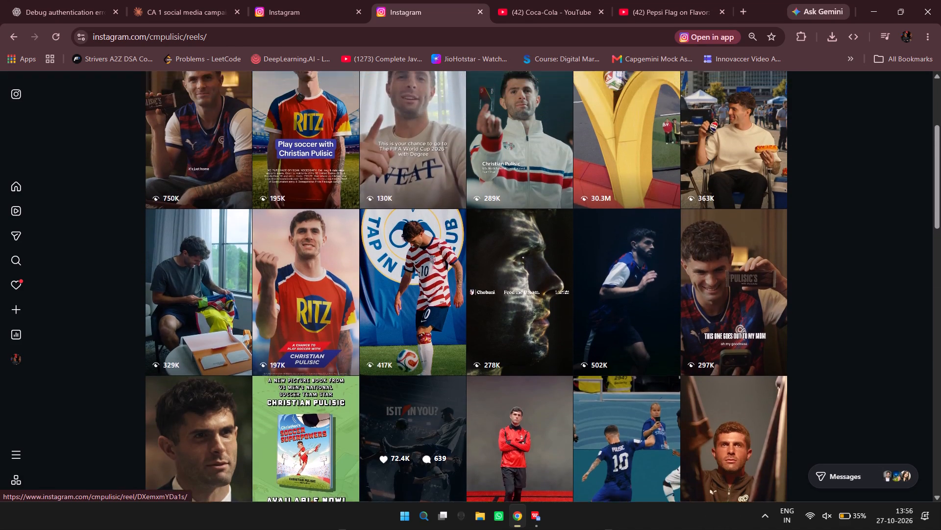
{"action": "scroll", "coordinate": [428, 395], "scroll_direction": "up", "scroll_amount": 5}
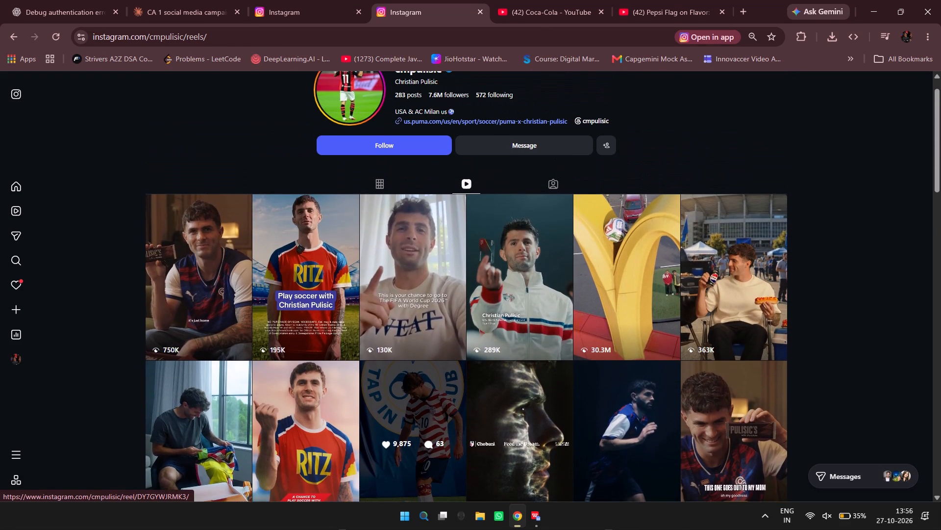
{"action": "scroll", "coordinate": [428, 395], "scroll_direction": "up", "scroll_amount": 1}
Return to Pepsi's Instagram profile and open the NFL Rookie of the Year trophy post from the older posts.
{"action": "scroll", "coordinate": [428, 395], "scroll_direction": "right", "scroll_amount": 17}
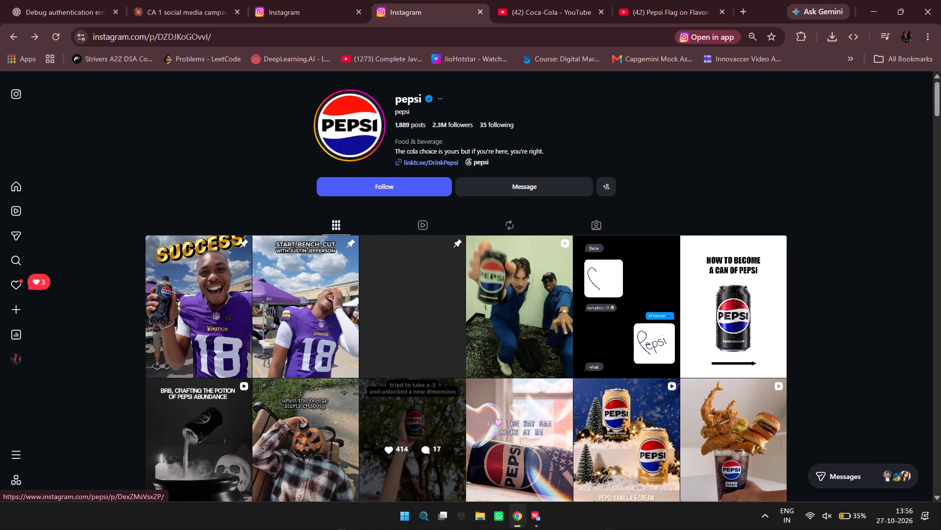
{"action": "scroll", "coordinate": [428, 395], "scroll_direction": "down", "scroll_amount": 20}
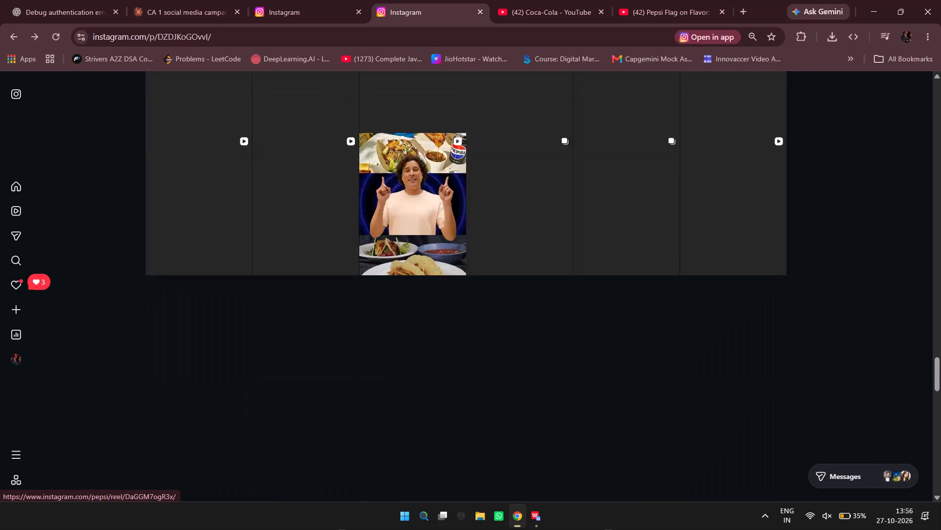
{"action": "scroll", "coordinate": [428, 395], "scroll_direction": "down", "scroll_amount": 6}
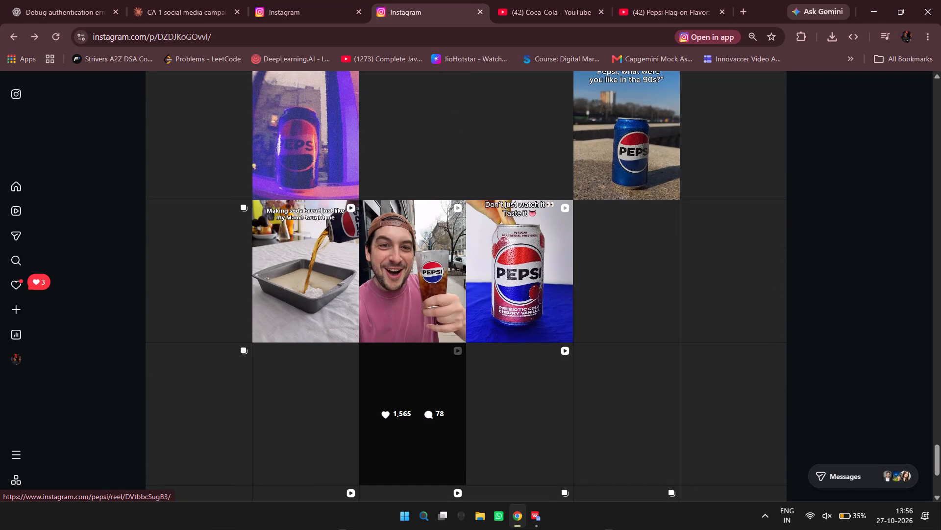
{"action": "scroll", "coordinate": [428, 395], "scroll_direction": "down", "scroll_amount": 4}
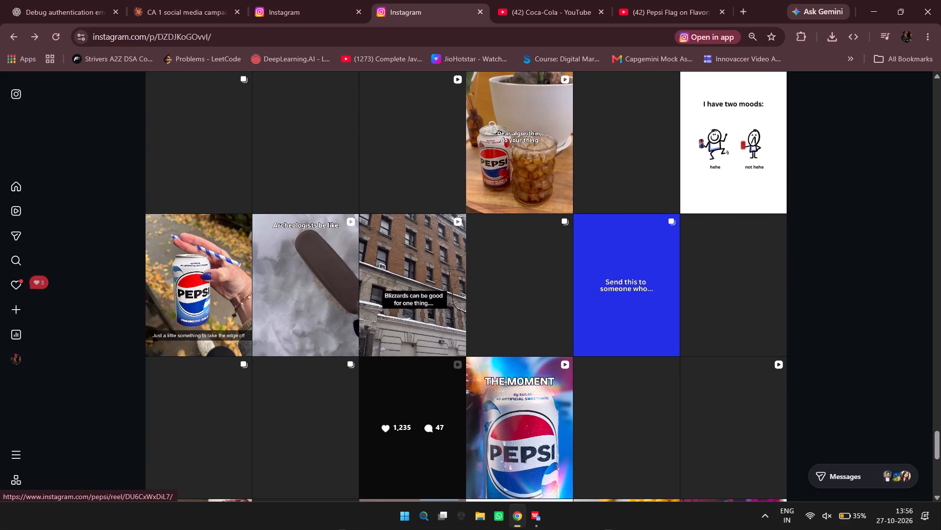
{"action": "scroll", "coordinate": [428, 395], "scroll_direction": "down", "scroll_amount": 11}
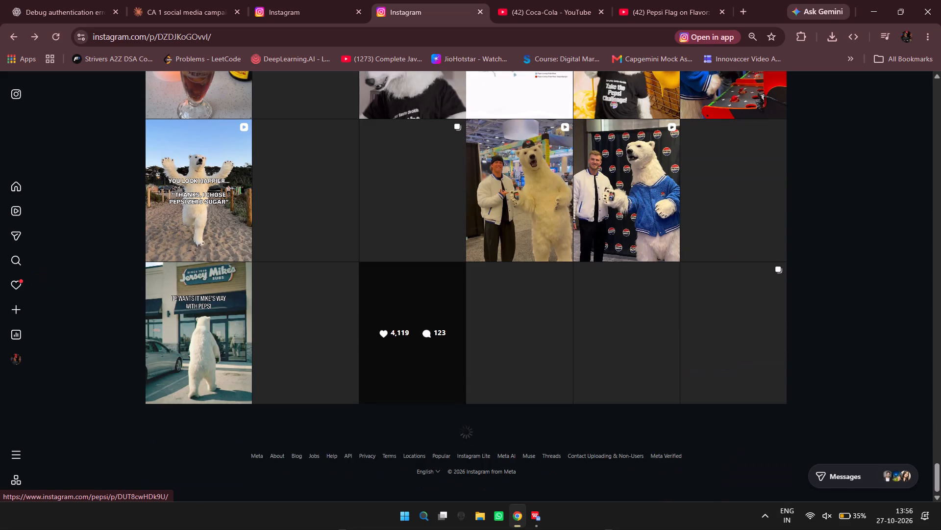
{"action": "left_click", "coordinate": [709, 201]}
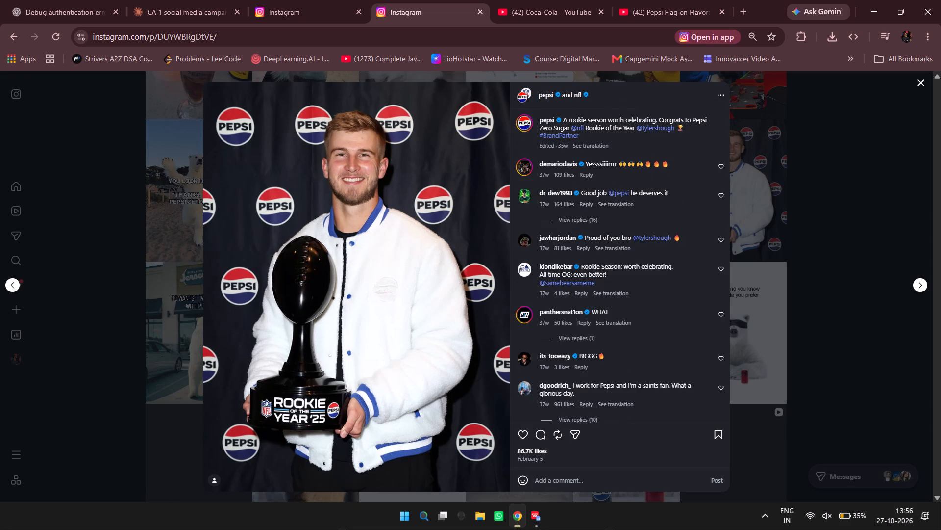
Capture a screenshot of the whole Rookie of the Year post, including its caption, comments and likes, and close the post.
{"action": "key", "text": "shift+super+s"}
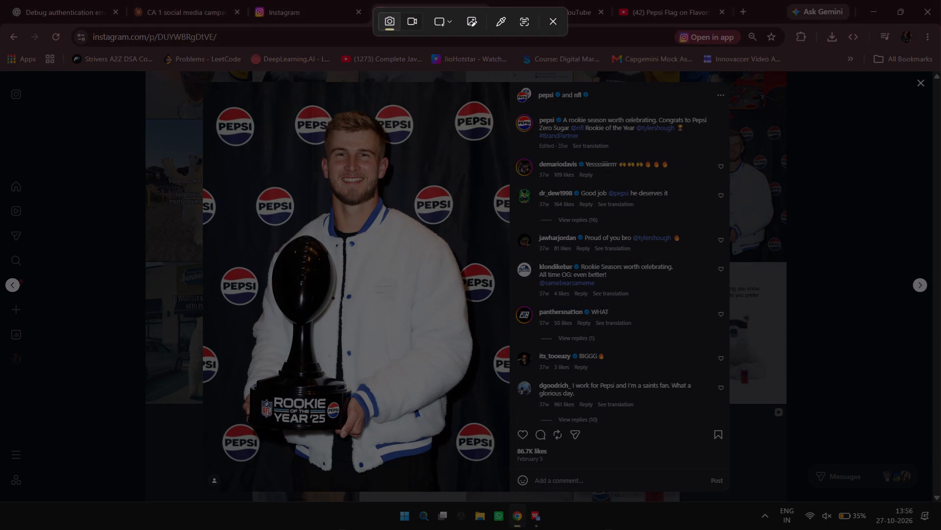
{"action": "left_click", "coordinate": [203, 85]}
{"action": "left_click_drag", "start_coordinate": [203, 85], "coordinate": [411, 115]}
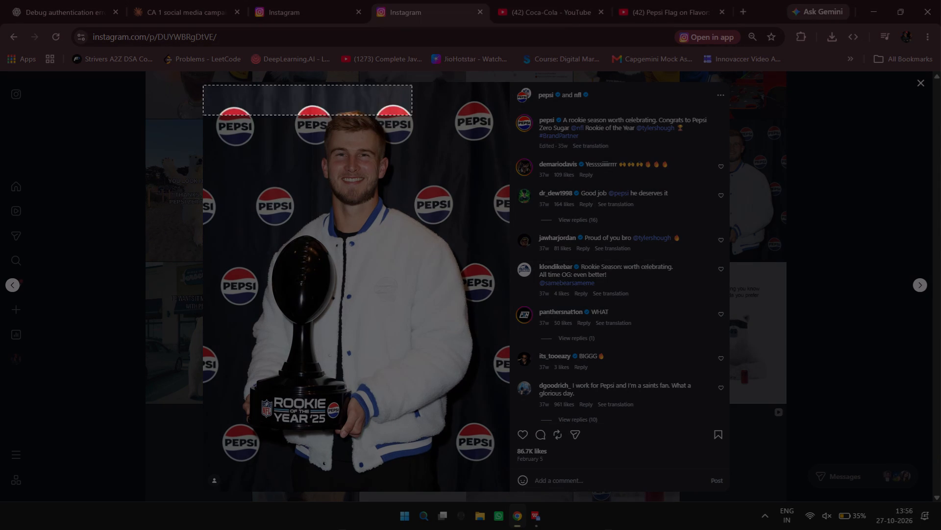
{"action": "left_click_drag", "start_coordinate": [411, 115], "coordinate": [738, 431]}
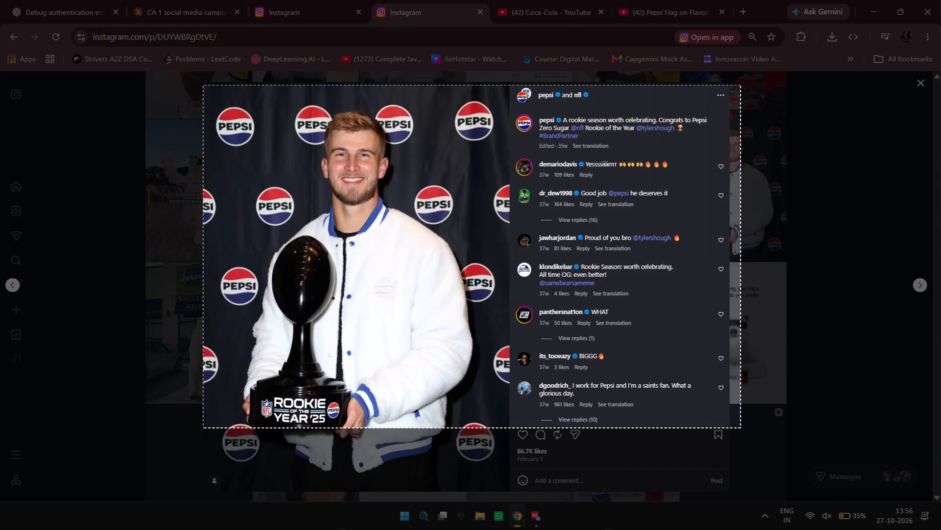
{"action": "left_click_drag", "start_coordinate": [738, 431], "coordinate": [711, 461]}
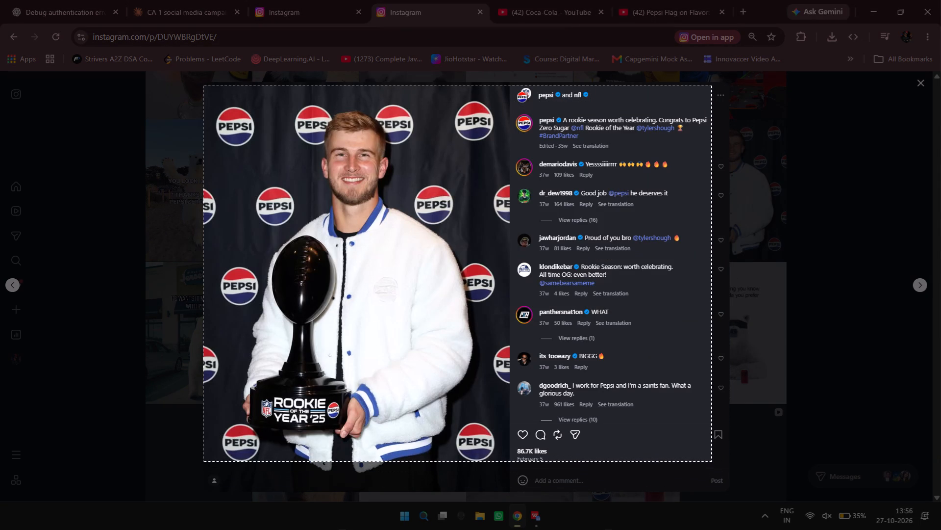
{"action": "left_click_drag", "start_coordinate": [711, 461], "coordinate": [713, 473]}
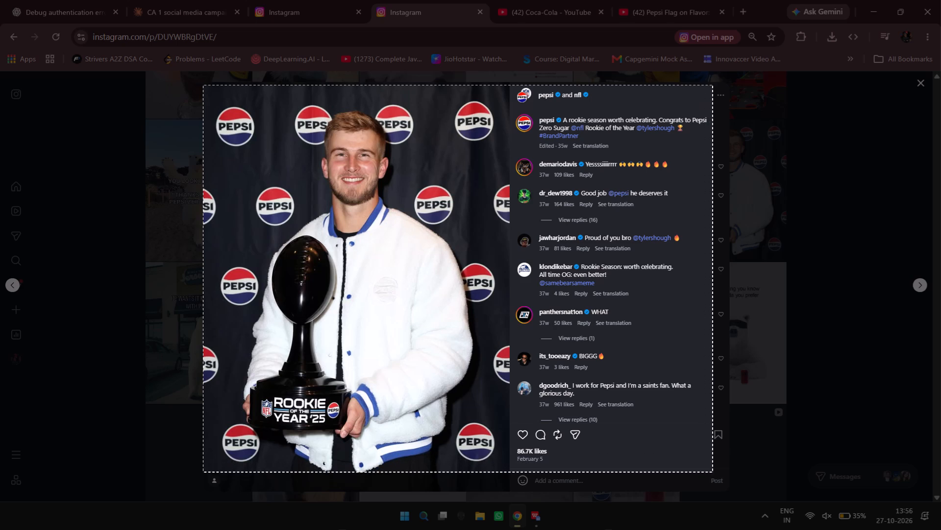
{"action": "left_click_drag", "start_coordinate": [713, 473], "coordinate": [733, 490]}
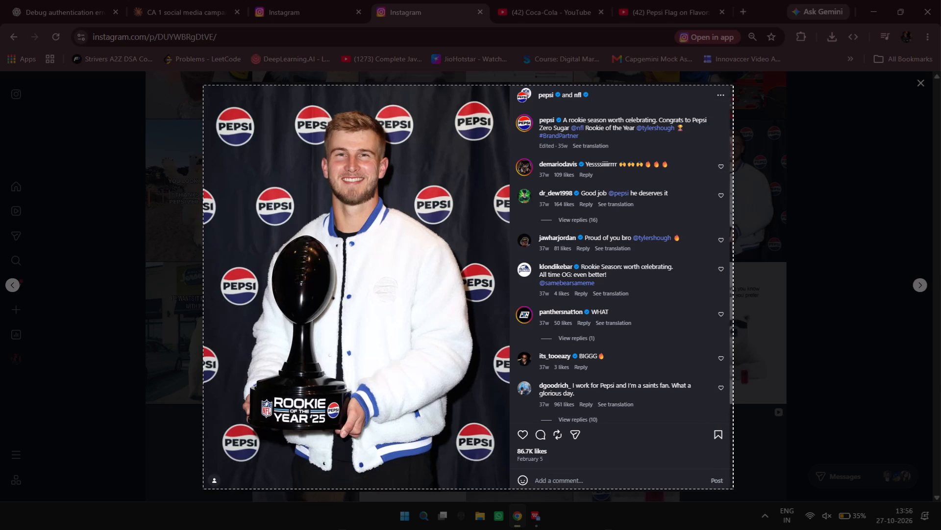
{"action": "left_click_drag", "start_coordinate": [733, 490], "coordinate": [728, 491]}
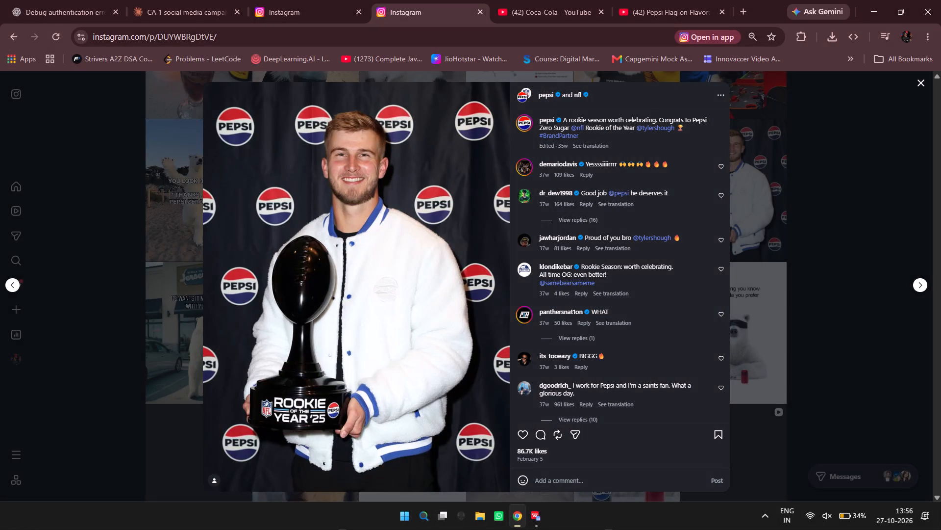
{"action": "left_click", "coordinate": [796, 422]}
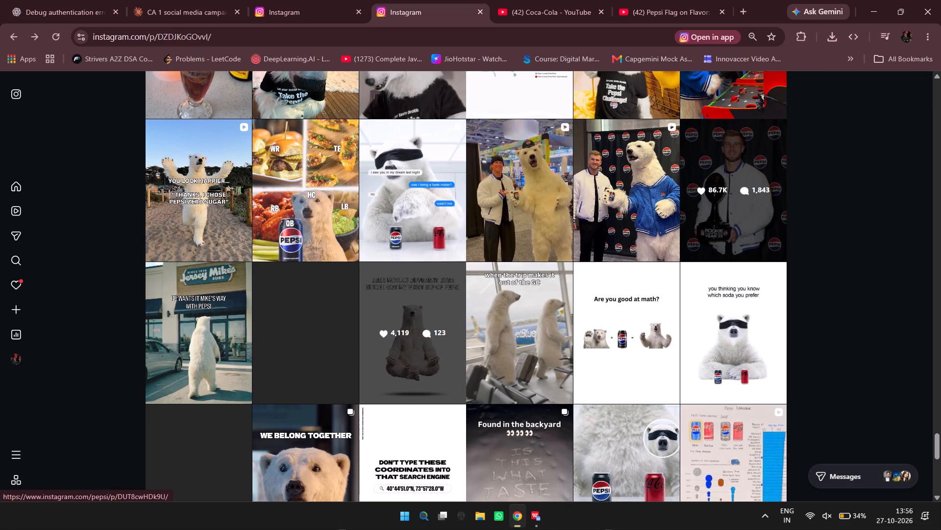
Browse Pepsi's older and more recent posts and check the #manonthestreet mini Pepsi reel for influencer content.
{"action": "scroll", "coordinate": [463, 351], "scroll_direction": "down", "scroll_amount": 8}
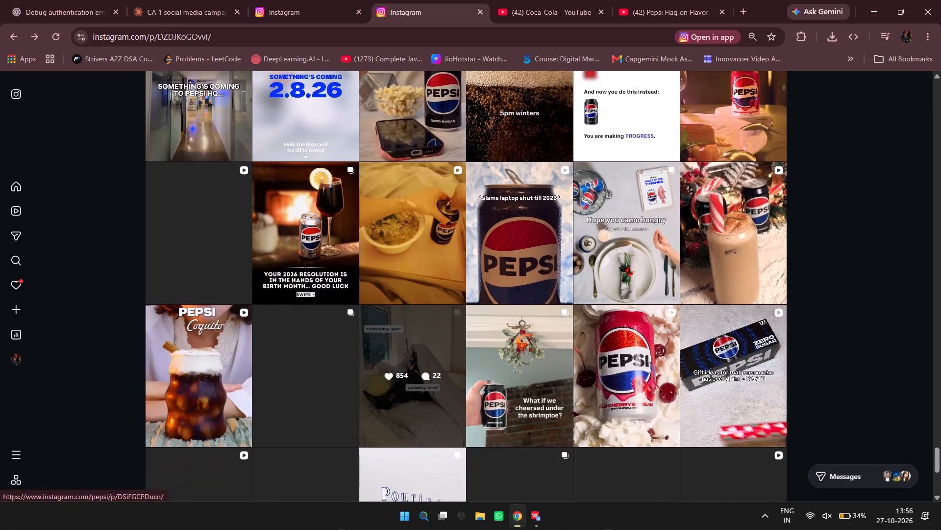
{"action": "scroll", "coordinate": [463, 351], "scroll_direction": "down", "scroll_amount": 3}
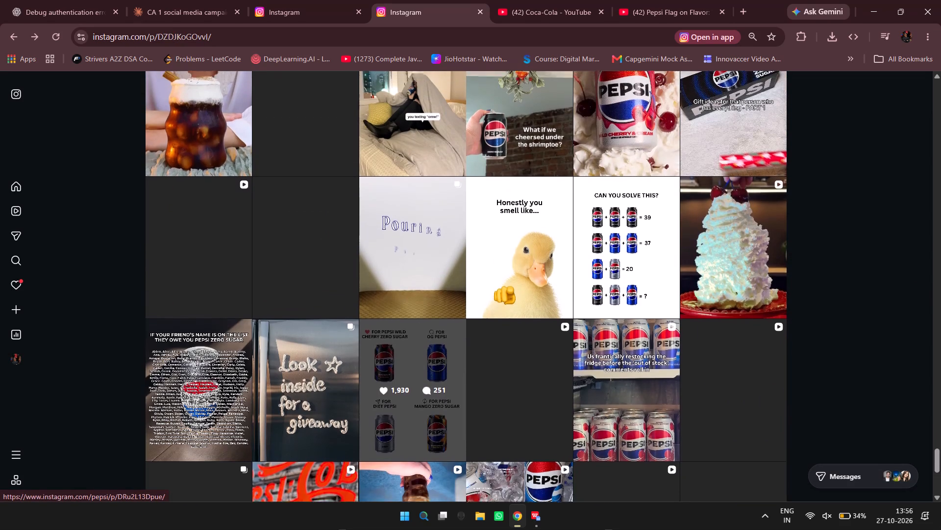
{"action": "scroll", "coordinate": [463, 351], "scroll_direction": "down", "scroll_amount": 5}
{"action": "scroll", "coordinate": [463, 351], "scroll_direction": "up", "scroll_amount": 3}
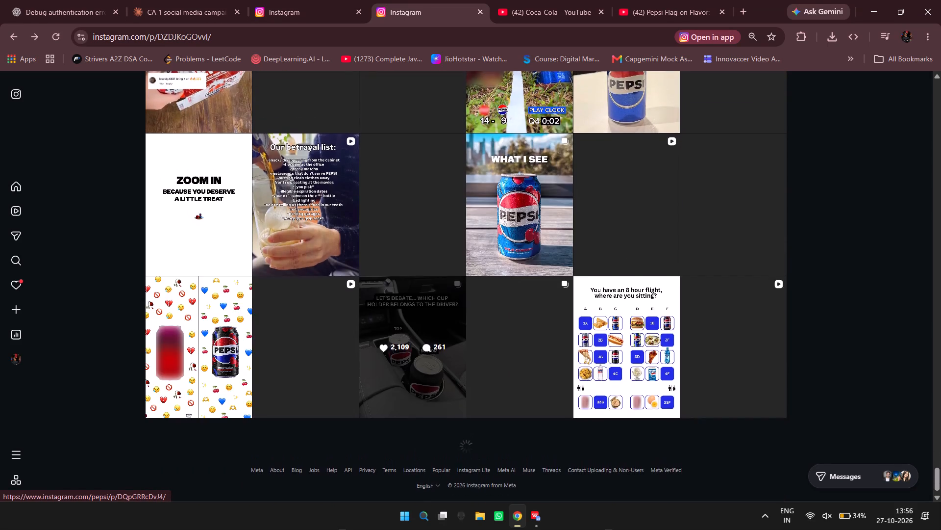
{"action": "scroll", "coordinate": [463, 351], "scroll_direction": "up", "scroll_amount": 14}
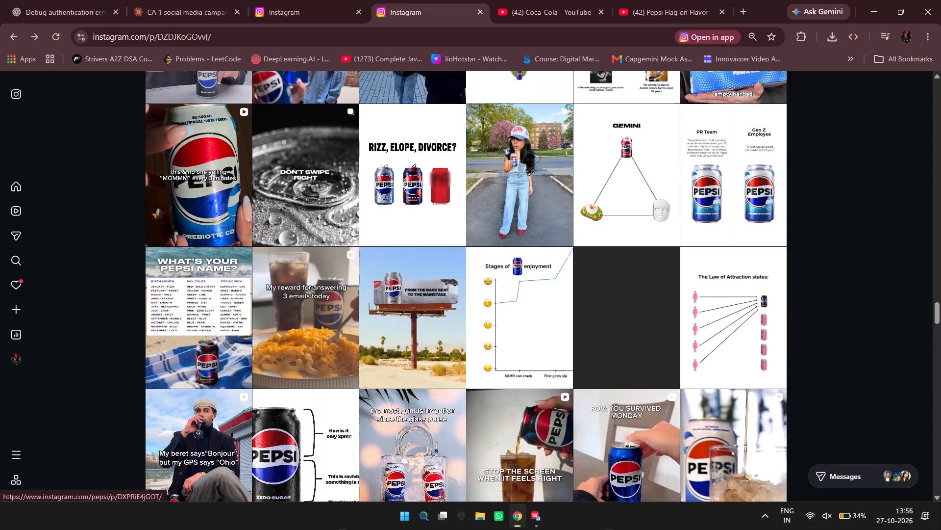
{"action": "scroll", "coordinate": [463, 351], "scroll_direction": "up", "scroll_amount": 2}
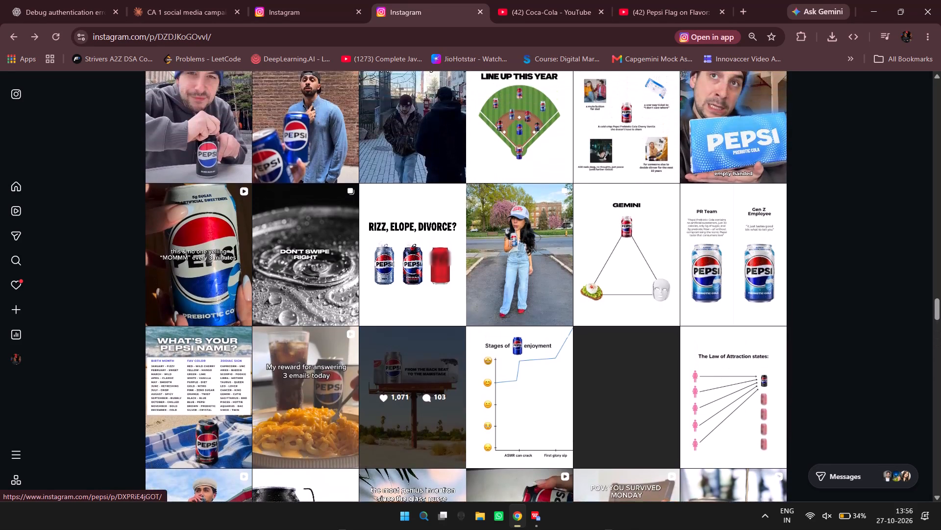
{"action": "scroll", "coordinate": [463, 351], "scroll_direction": "up", "scroll_amount": 1}
{"action": "left_click", "coordinate": [313, 168]}
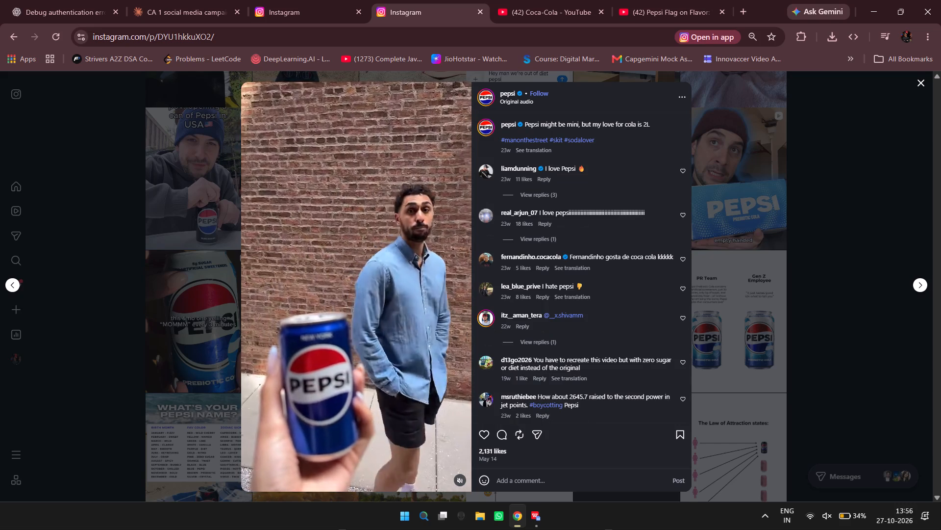
{"action": "left_click", "coordinate": [762, 213]}
Open the Pepsi Challenge reel featuring Guillermo Ochoa and view the collaborator's profile, yosoy8a.
{"action": "scroll", "coordinate": [762, 213], "scroll_direction": "up", "scroll_amount": 5}
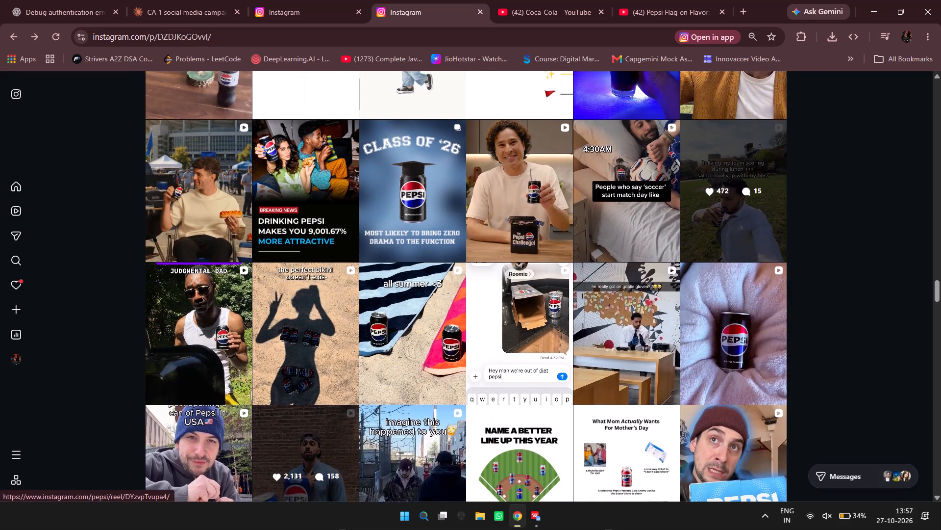
{"action": "scroll", "coordinate": [762, 213], "scroll_direction": "up", "scroll_amount": 1}
{"action": "left_click", "coordinate": [526, 220]}
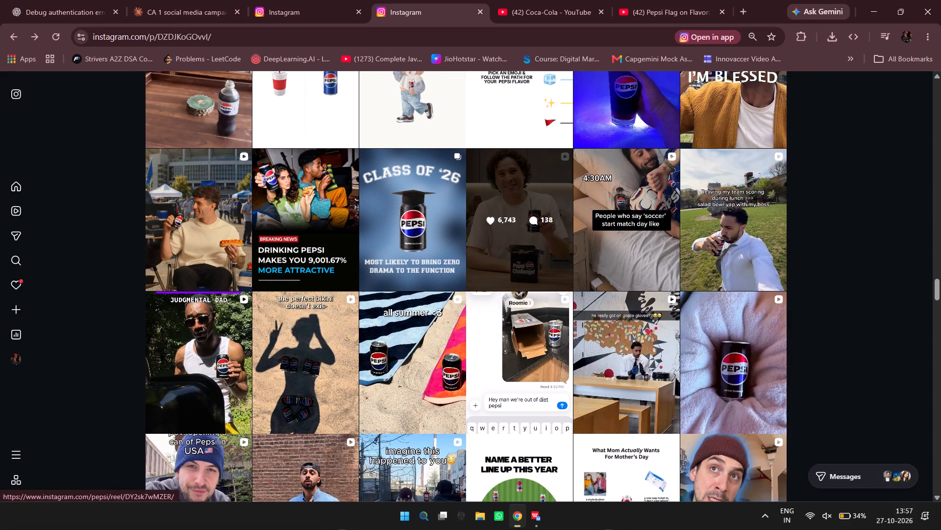
{"action": "left_click", "coordinate": [546, 93]}
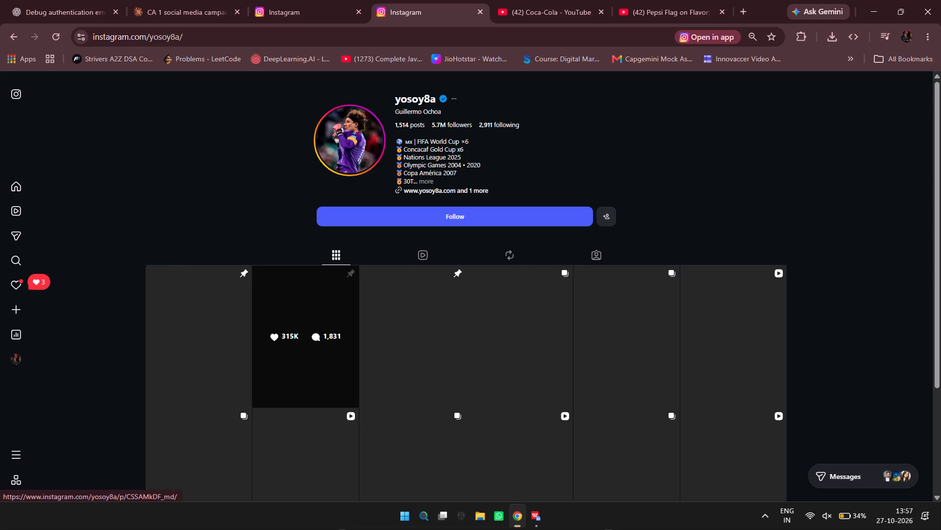
Return to Pepsi's Instagram profile and reopen the Pepsi Challenge reel featuring Guillermo Ochoa.
{"action": "scroll", "coordinate": [297, 303], "scroll_direction": "right", "scroll_amount": 8}
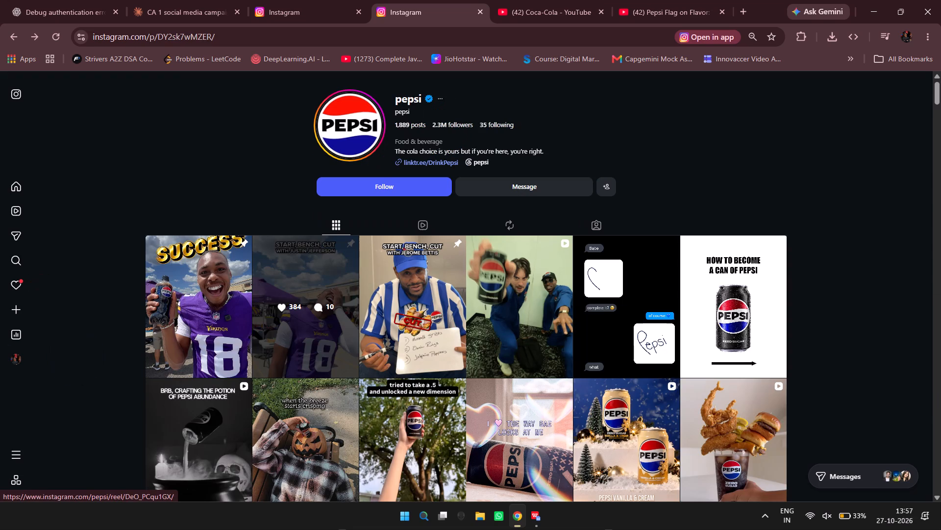
{"action": "scroll", "coordinate": [297, 303], "scroll_direction": "down", "scroll_amount": 7}
{"action": "scroll", "coordinate": [297, 303], "scroll_direction": "down", "scroll_amount": 15}
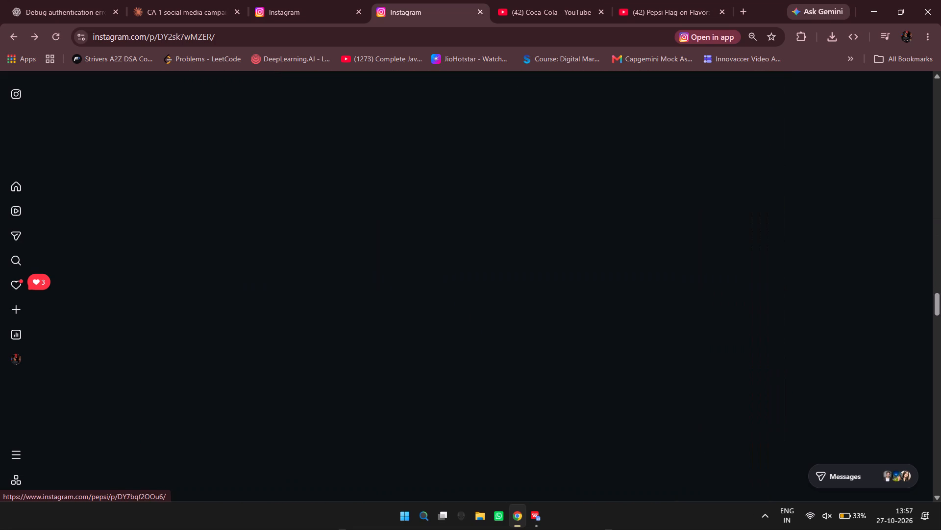
{"action": "scroll", "coordinate": [297, 303], "scroll_direction": "down", "scroll_amount": 8}
{"action": "scroll", "coordinate": [297, 303], "scroll_direction": "up", "scroll_amount": 6}
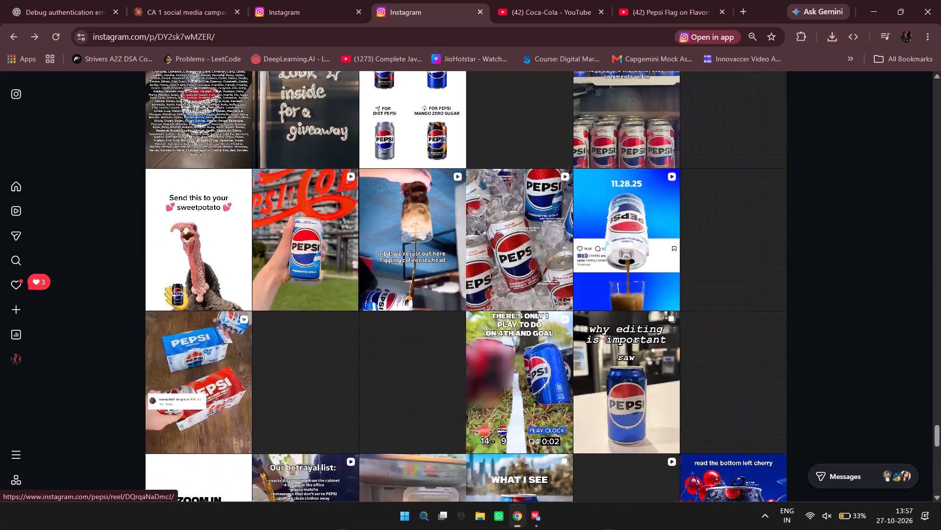
{"action": "scroll", "coordinate": [297, 303], "scroll_direction": "up", "scroll_amount": 9}
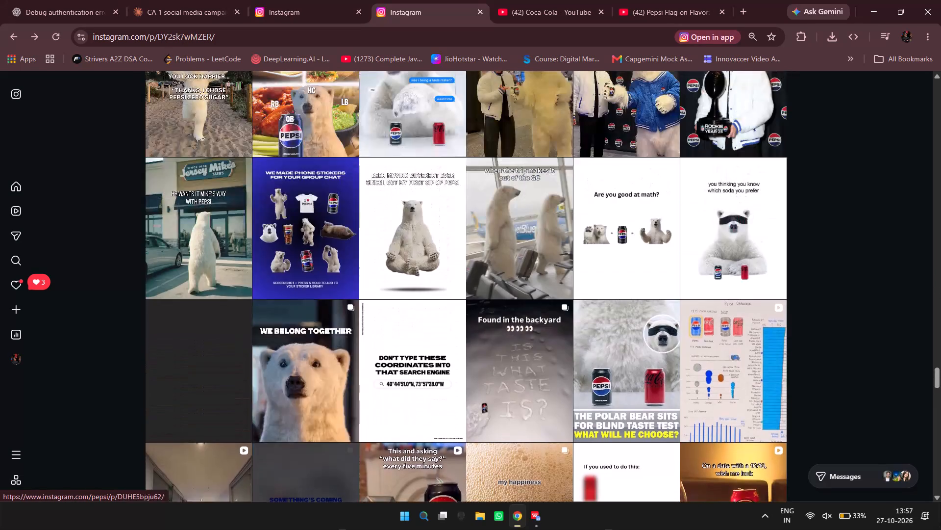
{"action": "scroll", "coordinate": [297, 303], "scroll_direction": "up", "scroll_amount": 8}
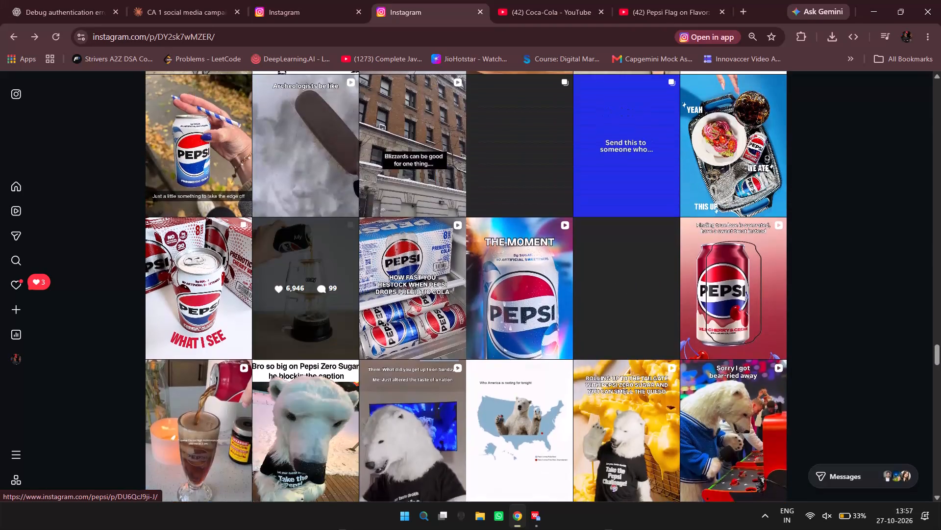
{"action": "scroll", "coordinate": [297, 303], "scroll_direction": "up", "scroll_amount": 7}
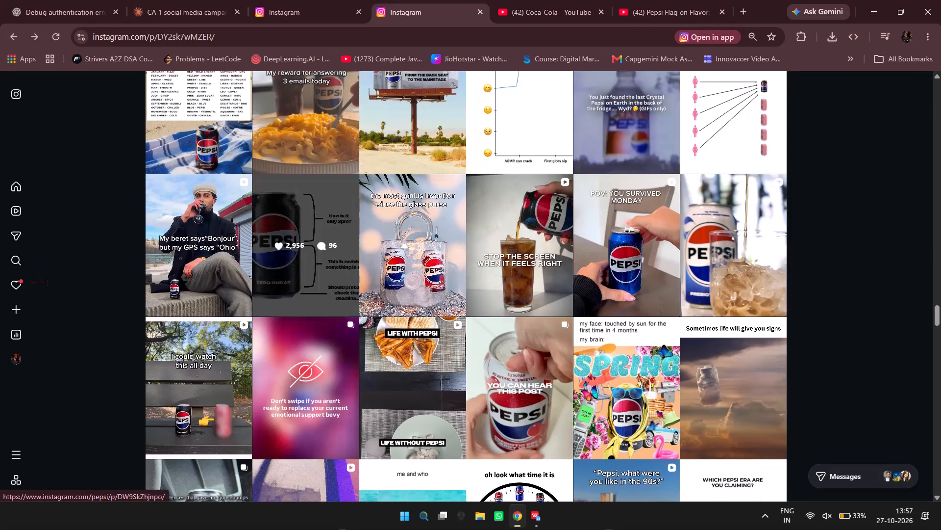
{"action": "scroll", "coordinate": [297, 303], "scroll_direction": "up", "scroll_amount": 7}
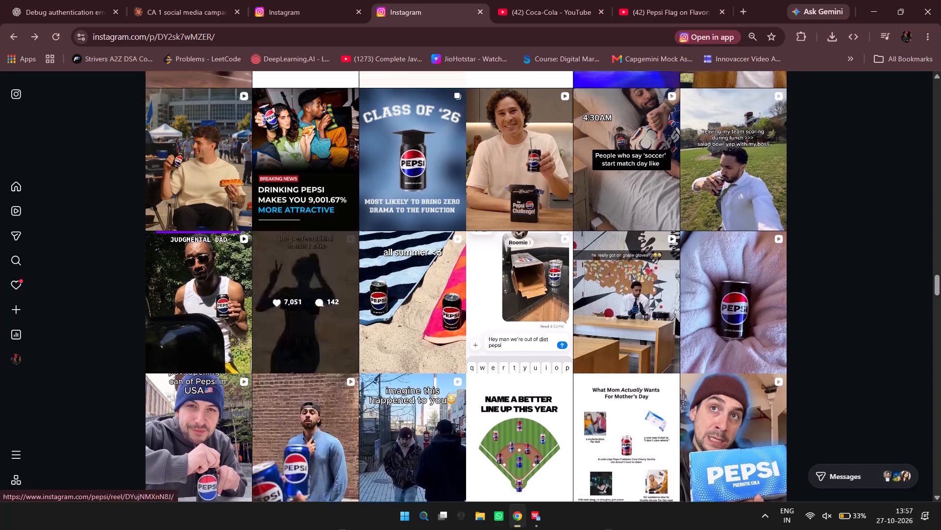
{"action": "left_click", "coordinate": [551, 179]}
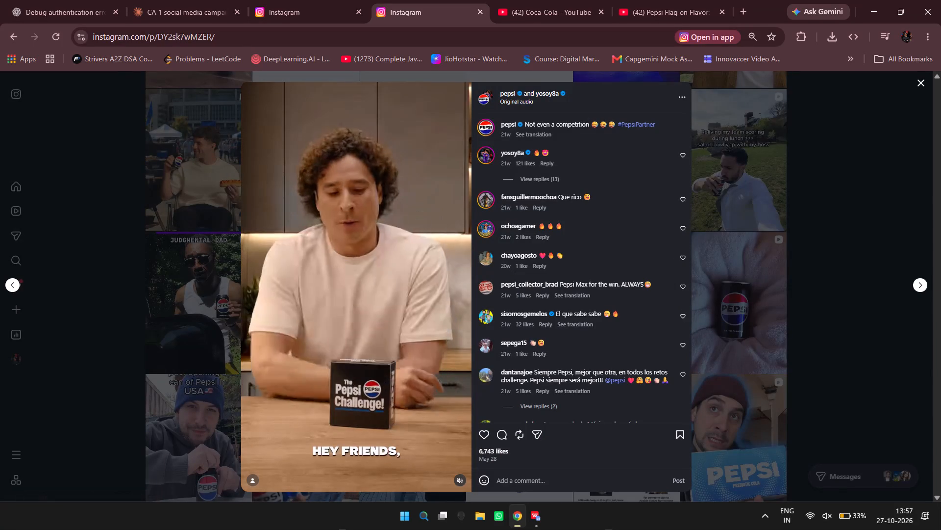
Pause the reel while Ochoa holds the Pepsi Challenge box and capture a screenshot of the whole post, including caption, comments and likes.
{"action": "left_click", "coordinate": [370, 367]}
{"action": "left_click", "coordinate": [370, 367]}
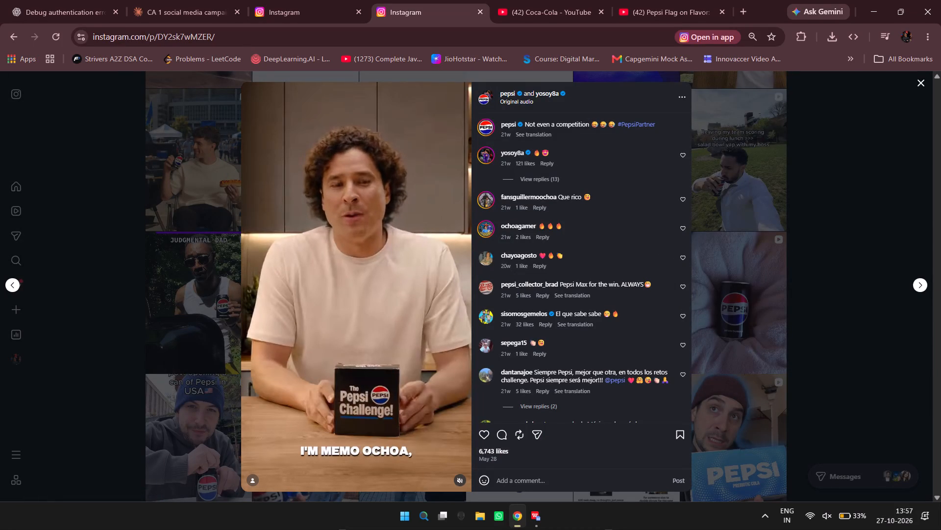
{"action": "left_click", "coordinate": [370, 367]}
{"action": "double_click", "coordinate": [370, 367]}
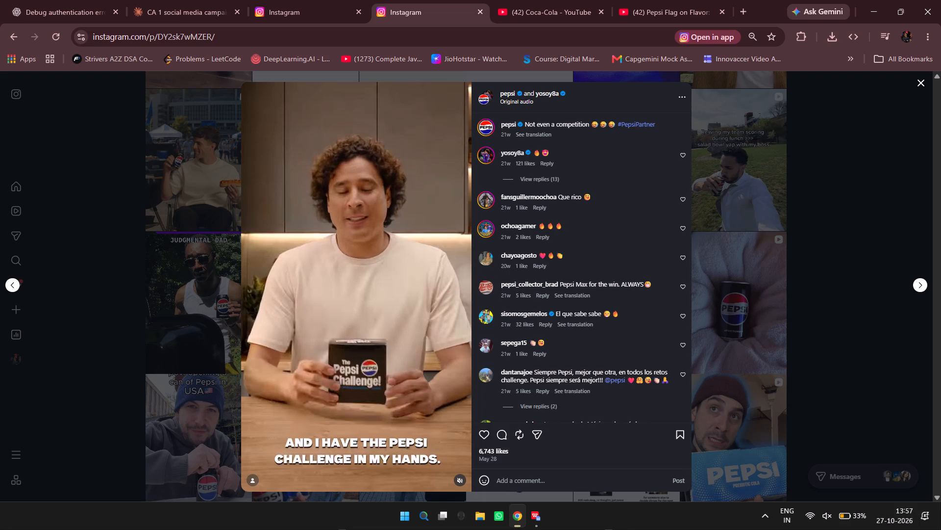
{"action": "key", "text": "shift+super+s"}
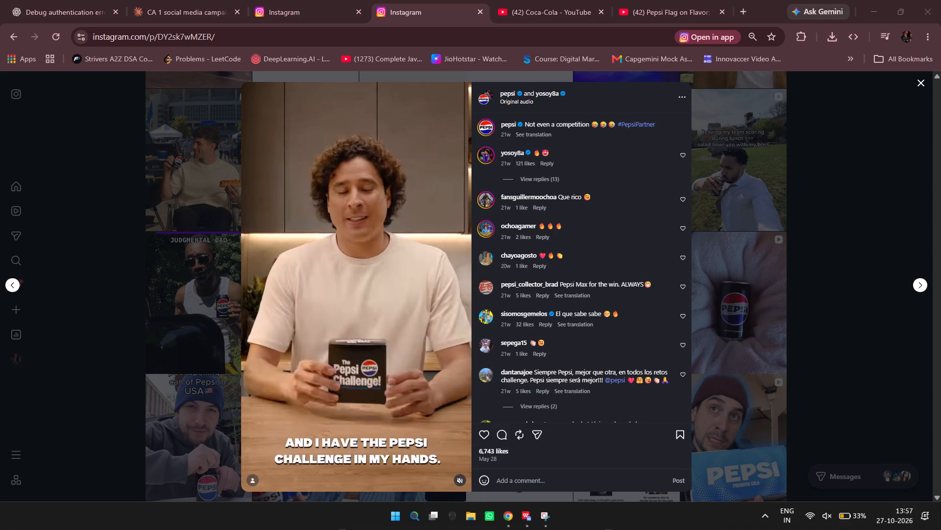
{"action": "left_click_drag", "start_coordinate": [242, 82], "coordinate": [786, 508]}
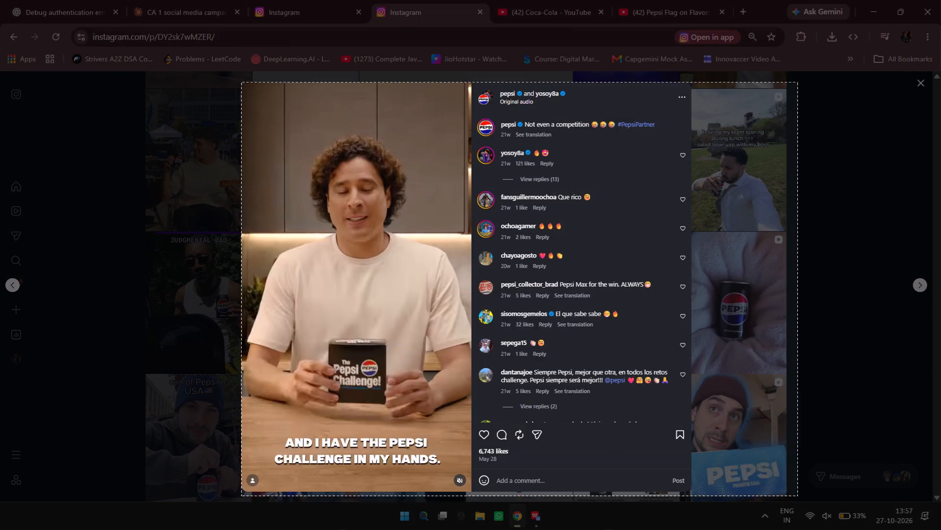
{"action": "left_click_drag", "start_coordinate": [786, 508], "coordinate": [687, 490]}
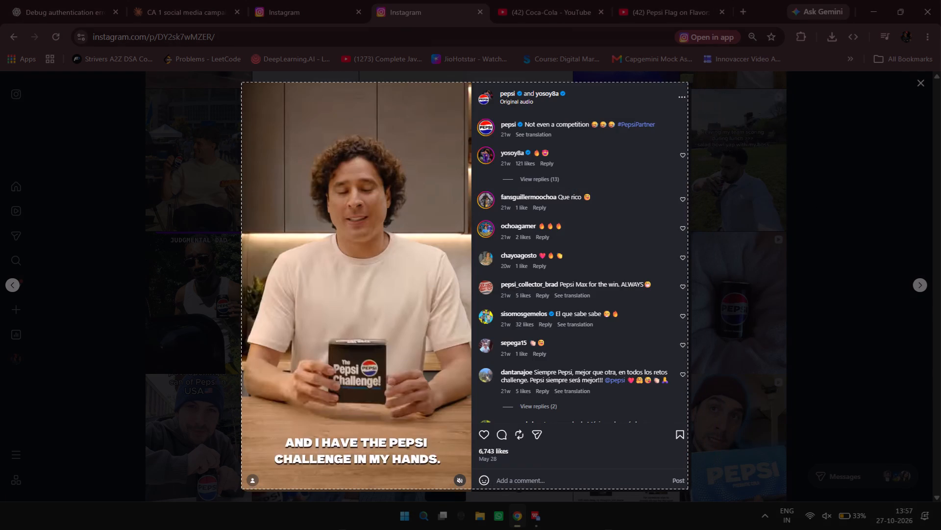
{"action": "left_click_drag", "start_coordinate": [687, 490], "coordinate": [688, 491]}
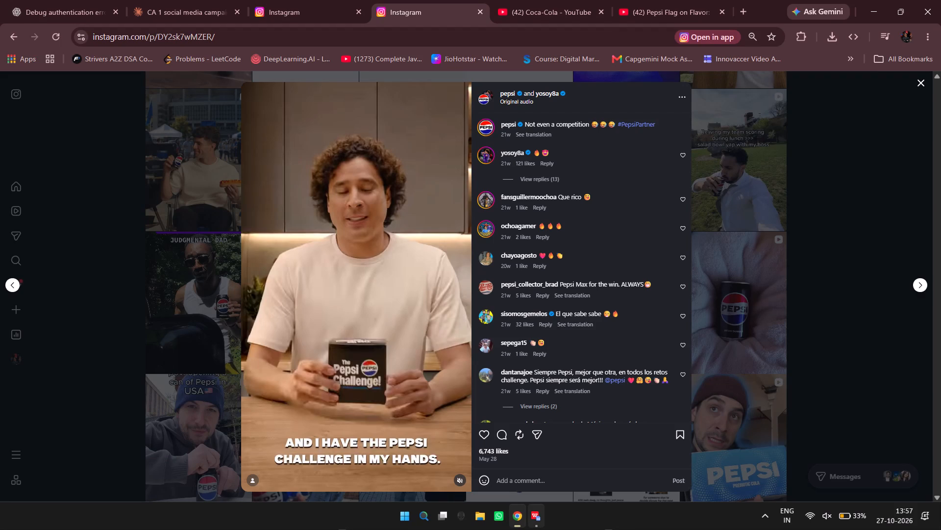
In the WPS report, replace the Pepsi placeholder text under section 4.6 Influencer Marketing Activities with the captured screenshot.
{"action": "left_click", "coordinate": [534, 522]}
{"action": "left_click_drag", "start_coordinate": [583, 371], "coordinate": [559, 371]}
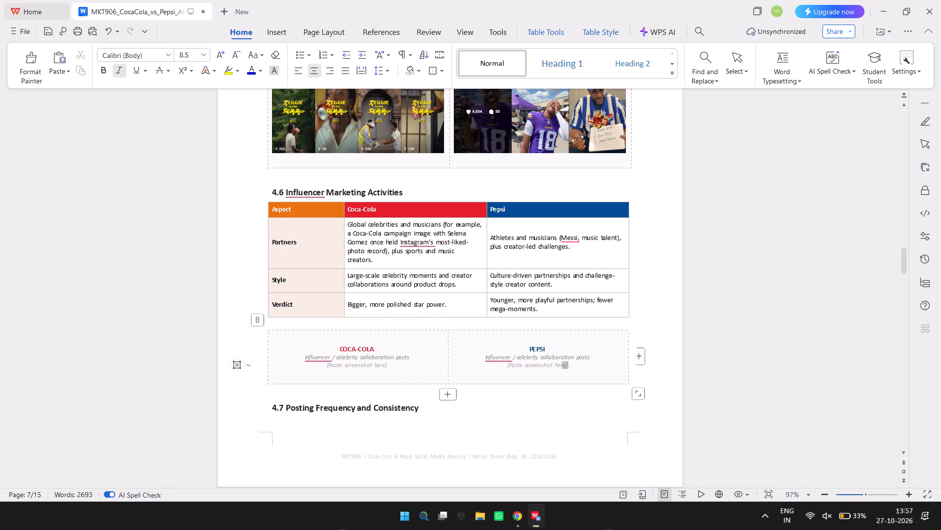
{"action": "left_click_drag", "start_coordinate": [559, 371], "coordinate": [483, 359]}
{"action": "key", "text": "ctrl+v"}
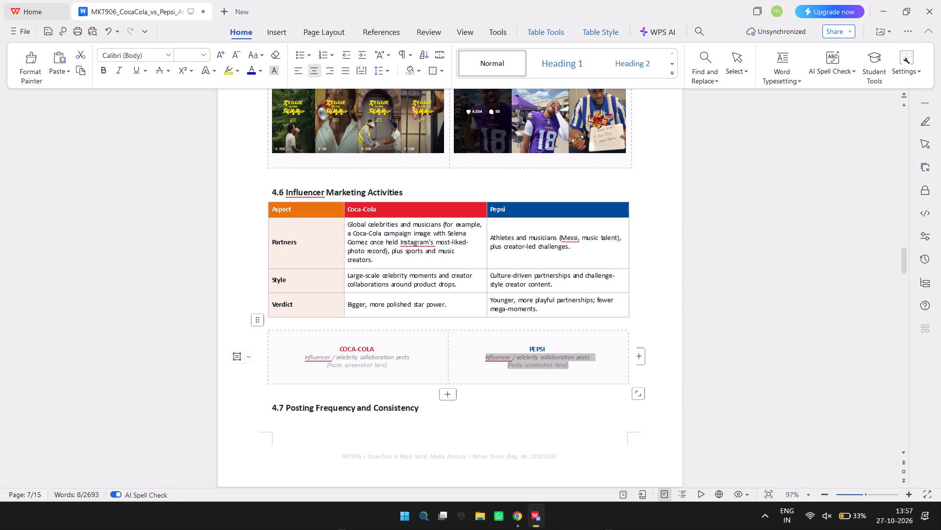
Unlock the aspect ratio of the pasted Pepsi Challenge screenshot and set its height to 8 cm.
{"action": "left_click", "coordinate": [504, 341]}
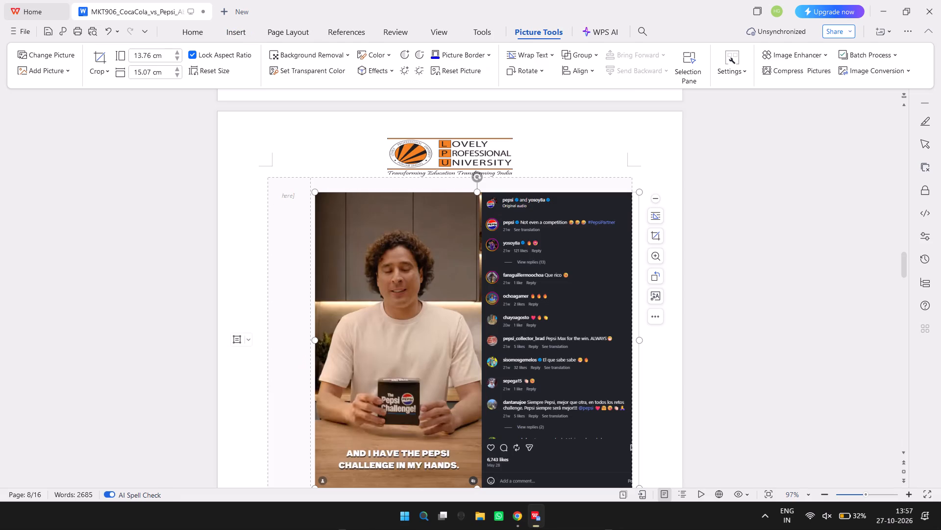
{"action": "left_click", "coordinate": [191, 52]}
{"action": "left_click", "coordinate": [150, 56]}
{"action": "key", "text": "BackSpace"}
{"action": "key", "text": "BackSpace"}
{"action": "key", "text": "BackSpace"}
{"action": "key", "text": "BackSpace"}
{"action": "key", "text": "BackSpace"}
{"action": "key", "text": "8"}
{"action": "key", "text": "Return"}
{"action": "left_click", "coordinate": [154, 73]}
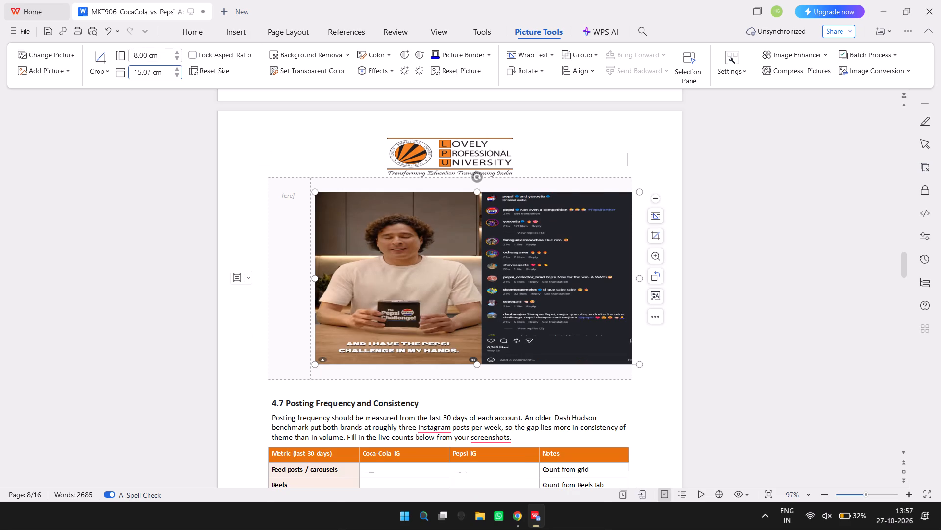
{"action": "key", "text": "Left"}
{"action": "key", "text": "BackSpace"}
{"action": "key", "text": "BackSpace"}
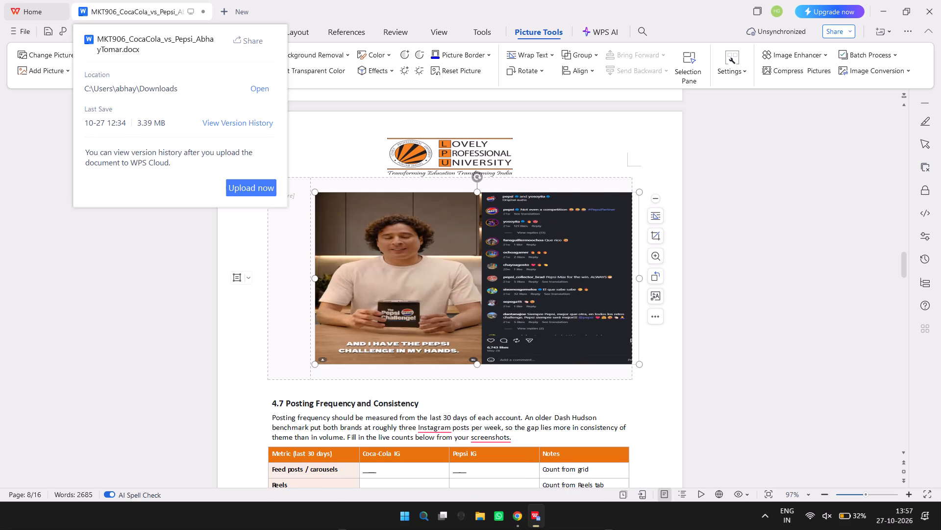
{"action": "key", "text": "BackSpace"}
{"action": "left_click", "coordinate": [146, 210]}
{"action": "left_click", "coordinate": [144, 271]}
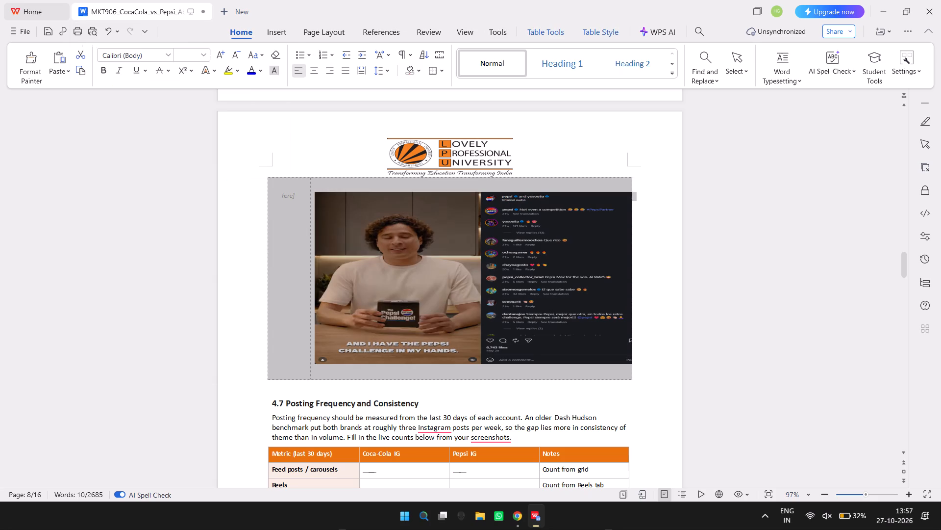
Set the Pepsi Challenge screenshot's width to 6 cm.
{"action": "left_click", "coordinate": [515, 251]}
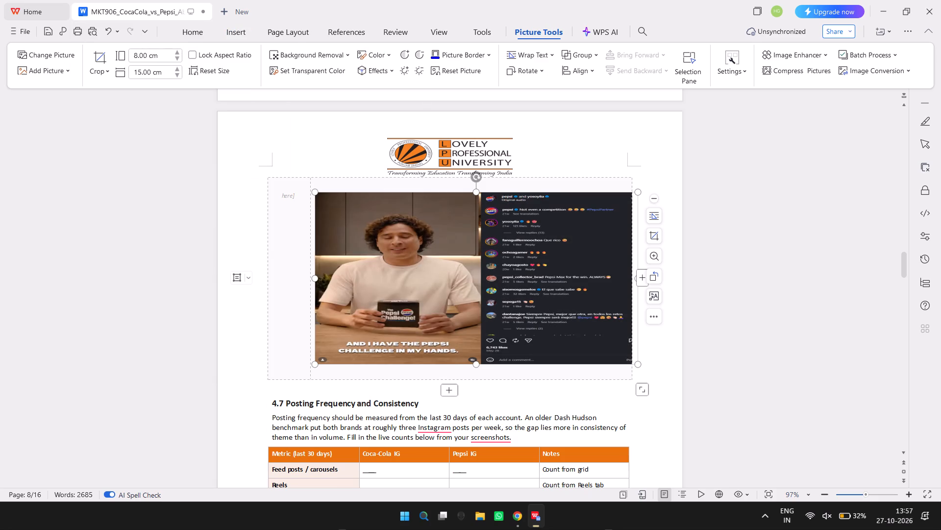
{"action": "left_click", "coordinate": [149, 69]}
{"action": "key", "text": "BackSpace"}
{"action": "key", "text": "BackSpace"}
{"action": "key", "text": "BackSpace"}
{"action": "key", "text": "BackSpace"}
{"action": "key", "text": "BackSpace"}
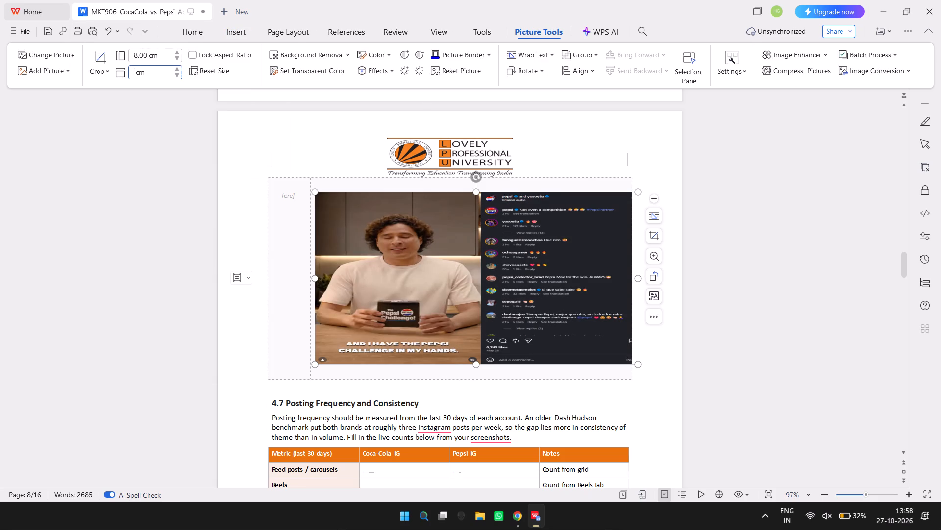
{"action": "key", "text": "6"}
{"action": "key", "text": "Return"}
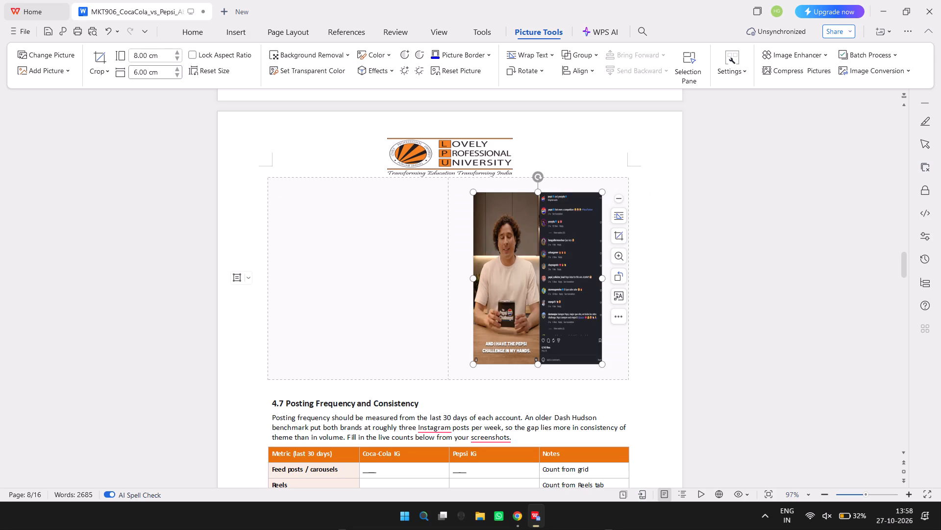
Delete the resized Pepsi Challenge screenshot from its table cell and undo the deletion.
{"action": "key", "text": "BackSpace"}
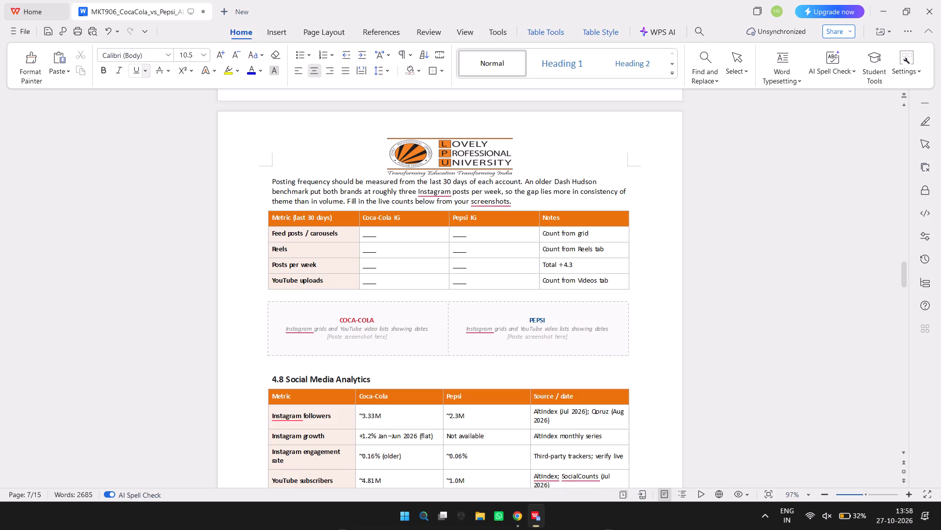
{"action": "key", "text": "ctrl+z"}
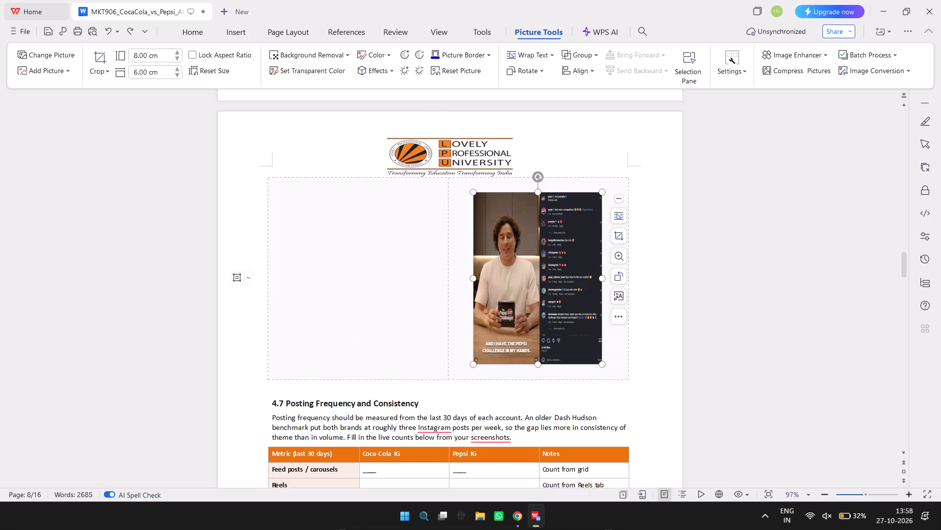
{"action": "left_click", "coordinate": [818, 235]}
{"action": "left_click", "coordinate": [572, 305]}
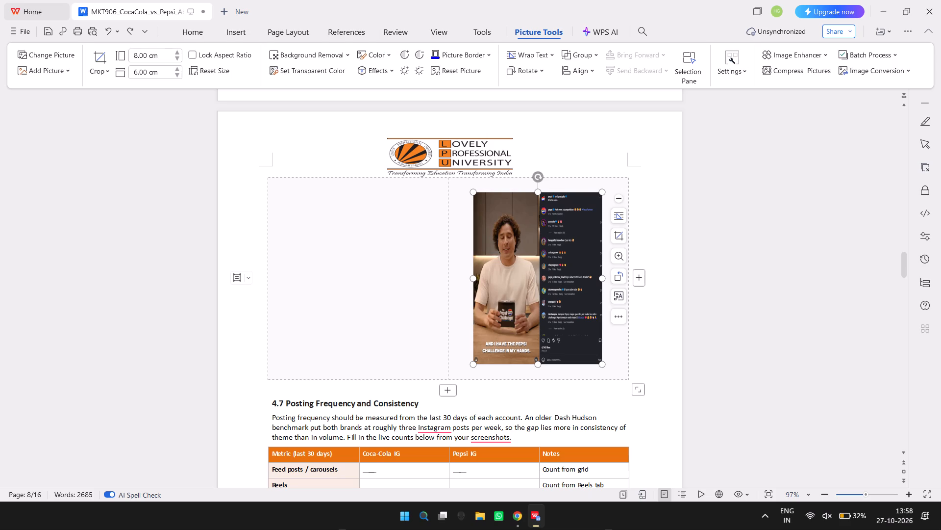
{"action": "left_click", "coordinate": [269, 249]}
Switch to Coca-Cola's Instagram reels, open the vending machine collaboration reel with lamineyamal and view the collaborator's profile.
{"action": "scroll", "coordinate": [393, 314], "scroll_direction": "up", "scroll_amount": 7}
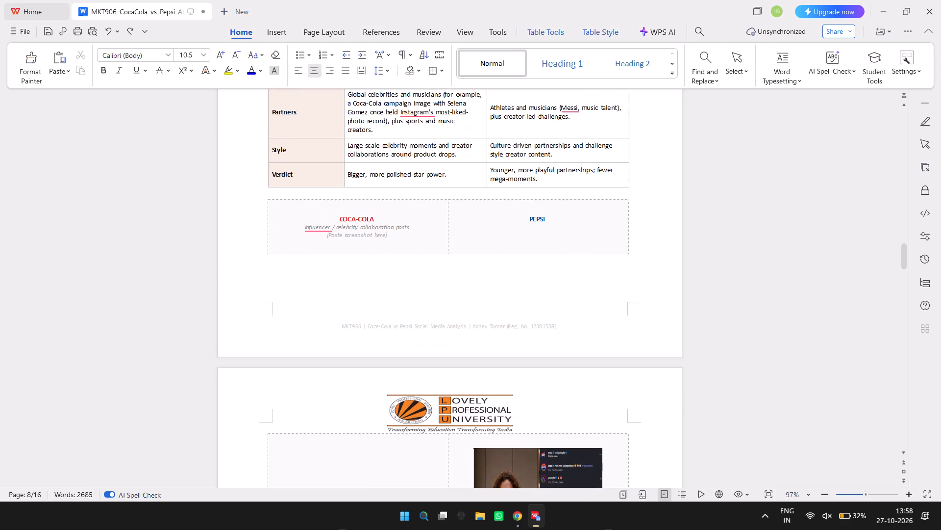
{"action": "left_click", "coordinate": [520, 518]}
{"action": "left_click", "coordinate": [308, 0]}
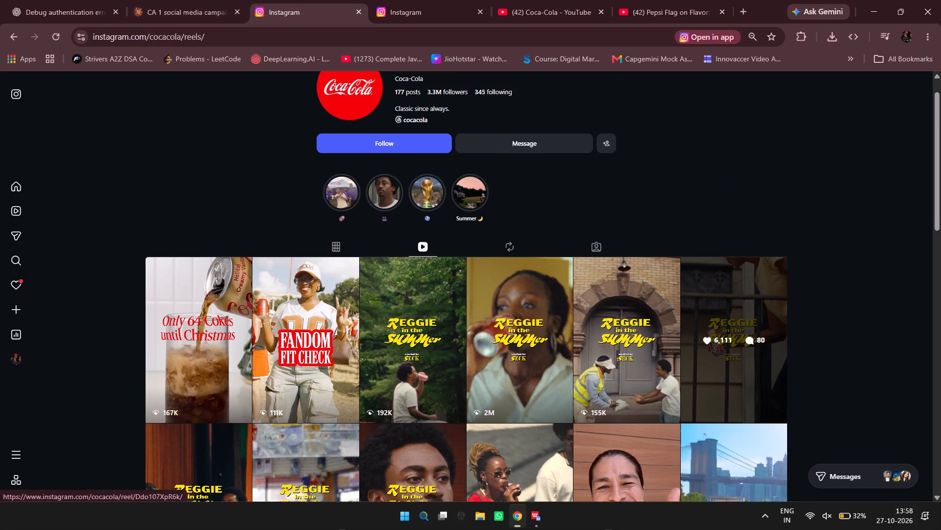
{"action": "scroll", "coordinate": [688, 252], "scroll_direction": "down", "scroll_amount": 3}
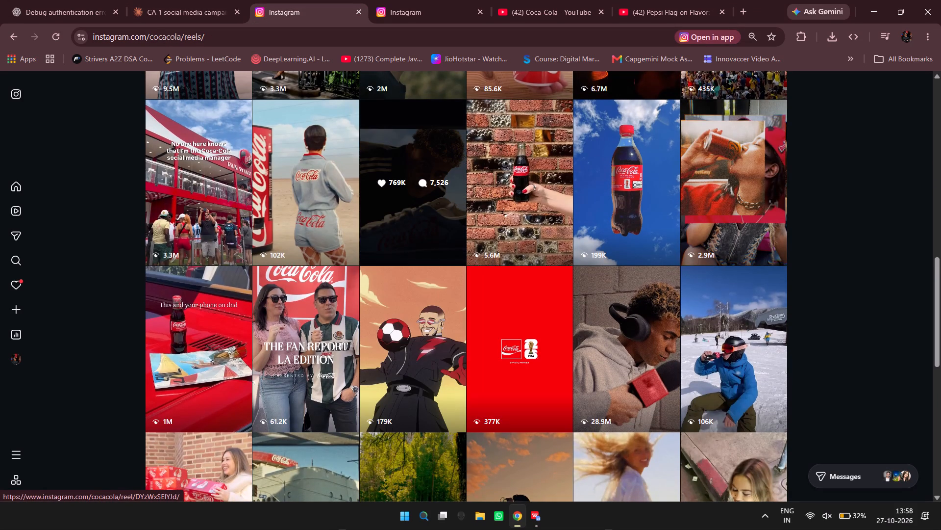
{"action": "left_click", "coordinate": [418, 190]}
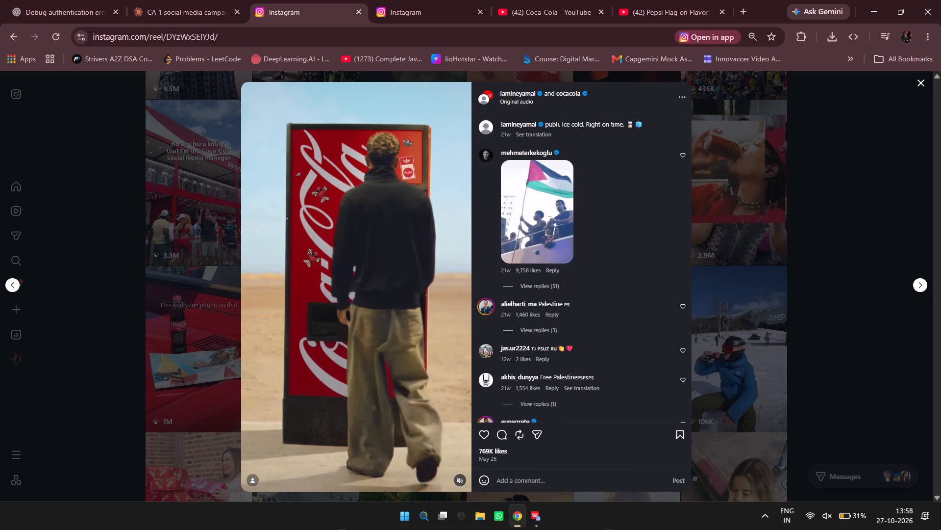
{"action": "left_click", "coordinate": [520, 91]}
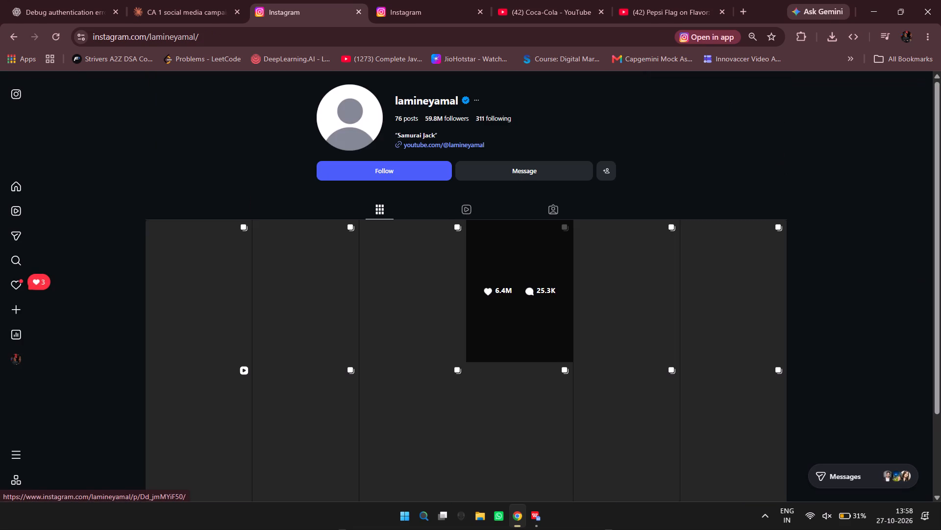
Return to Coca-Cola's Instagram reels and look through the grid down to the older reels for influencer collaboration posts.
{"action": "scroll", "coordinate": [483, 253], "scroll_direction": "right", "scroll_amount": 7}
{"action": "scroll", "coordinate": [388, 423], "scroll_direction": "down", "scroll_amount": 1}
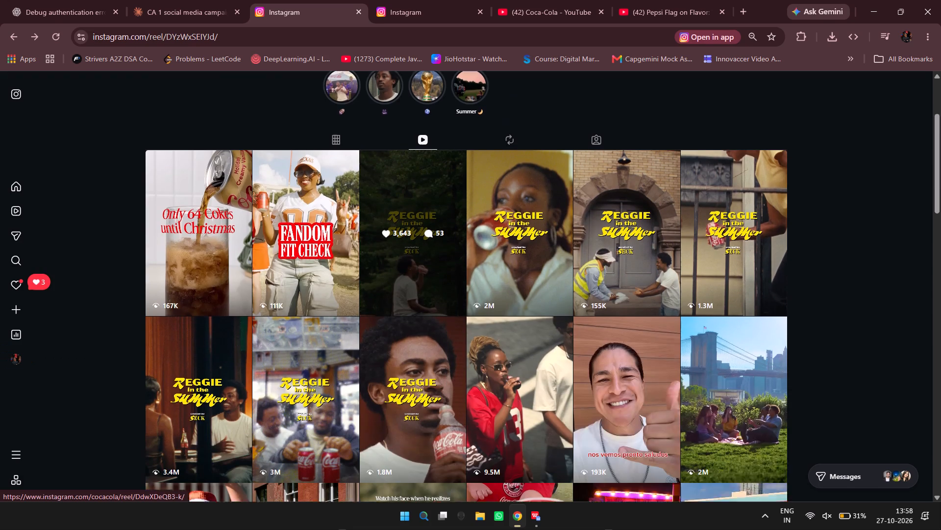
{"action": "scroll", "coordinate": [388, 423], "scroll_direction": "down", "scroll_amount": 3}
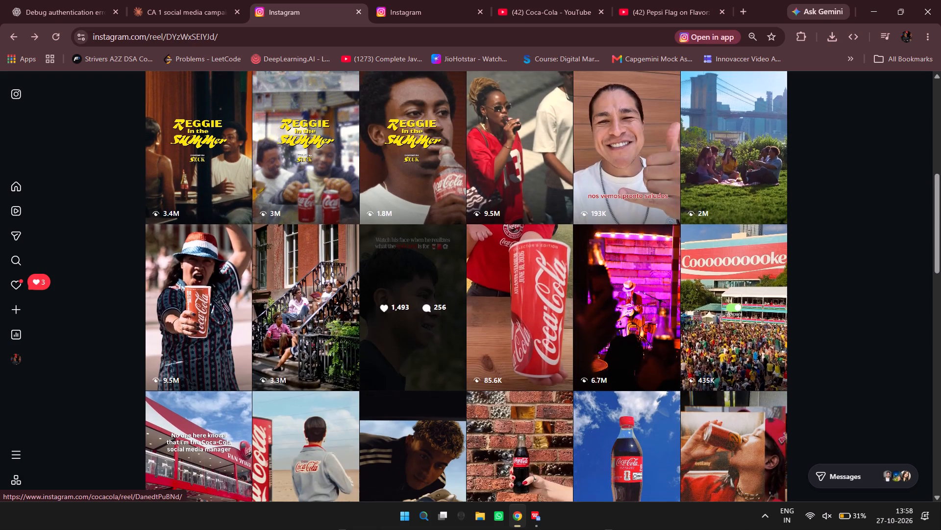
{"action": "scroll", "coordinate": [388, 423], "scroll_direction": "down", "scroll_amount": 6}
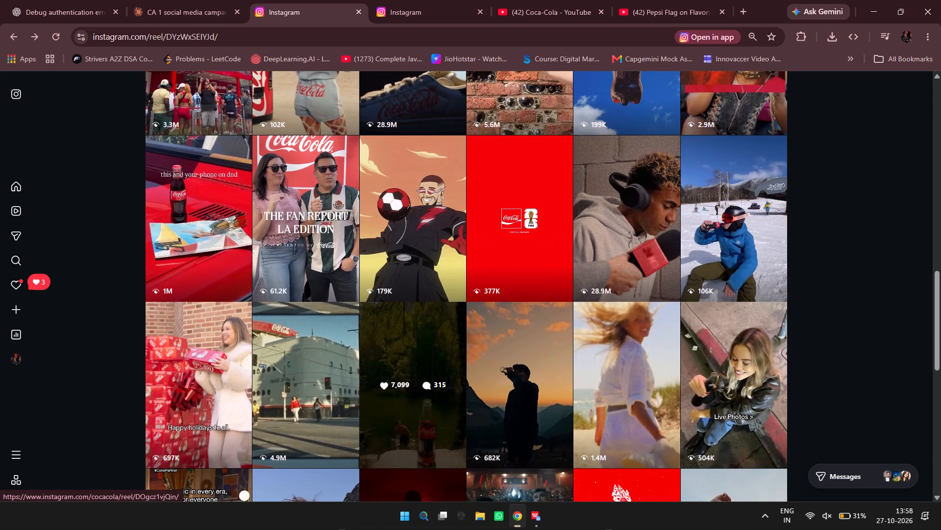
{"action": "scroll", "coordinate": [388, 423], "scroll_direction": "down", "scroll_amount": 4}
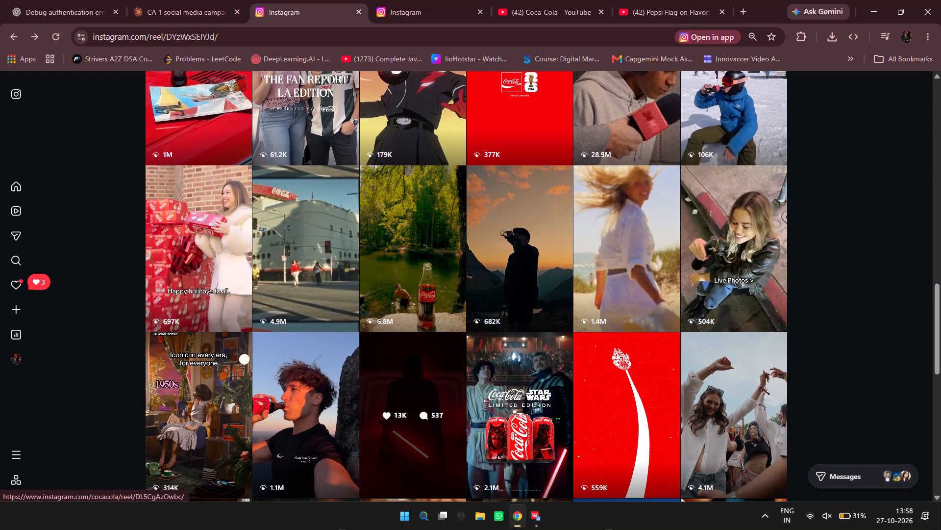
{"action": "scroll", "coordinate": [388, 423], "scroll_direction": "down", "scroll_amount": 6}
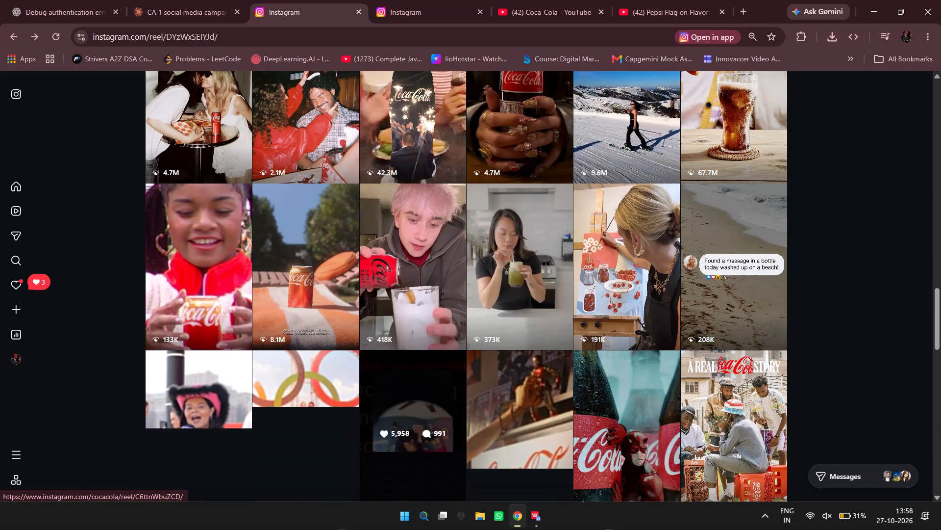
{"action": "scroll", "coordinate": [388, 423], "scroll_direction": "down", "scroll_amount": 8}
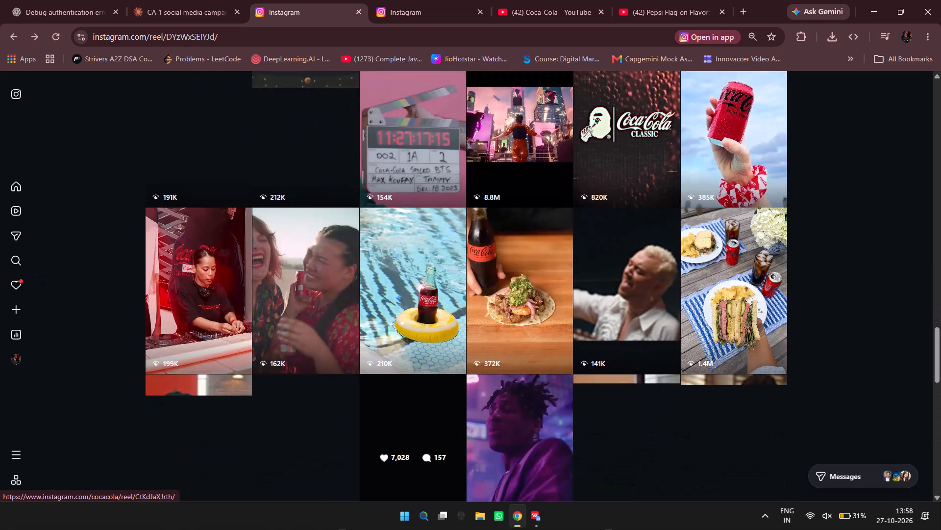
{"action": "scroll", "coordinate": [388, 423], "scroll_direction": "down", "scroll_amount": 2}
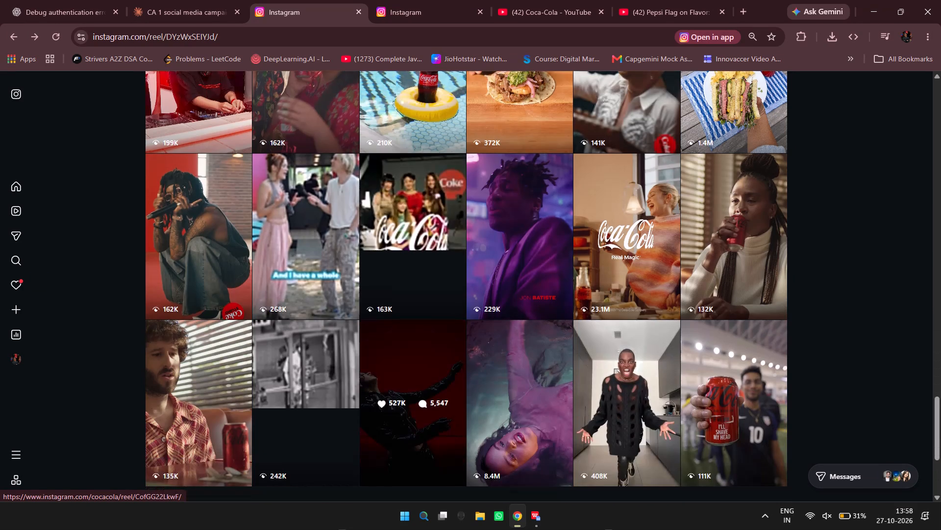
Check the Jon Batiste "Be Who You Are" reel and the FIFA World Cup kickoff reel for an influencer collaboration.
{"action": "left_click", "coordinate": [529, 232]}
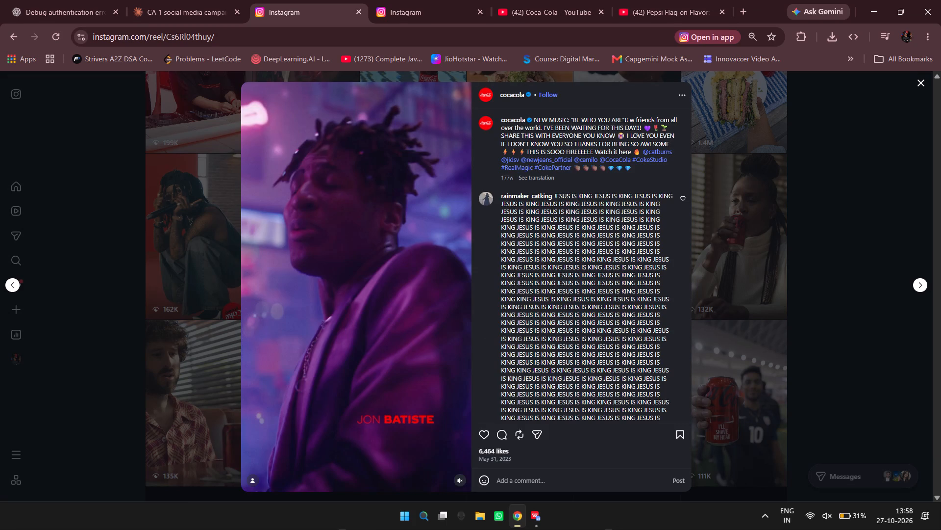
{"action": "key", "text": "Right"}
{"action": "left_click", "coordinate": [700, 214]}
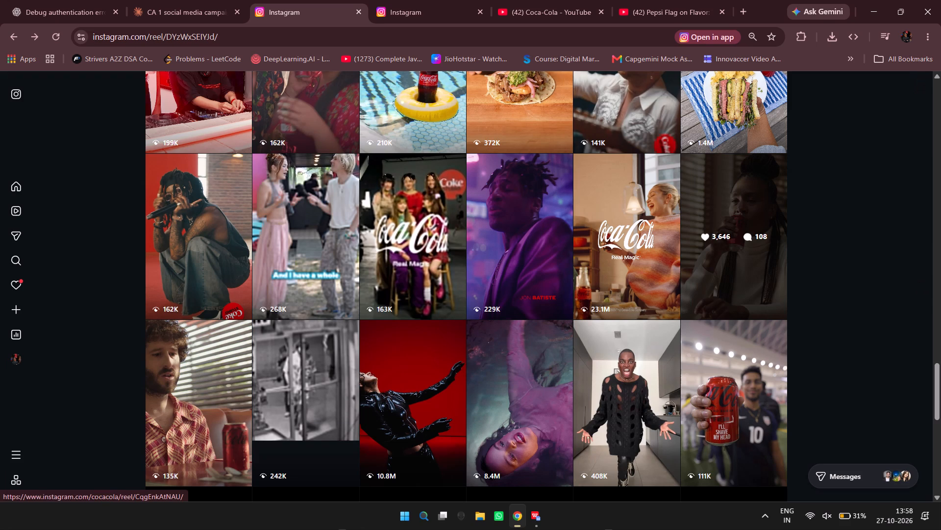
{"action": "scroll", "coordinate": [639, 387], "scroll_direction": "down", "scroll_amount": 3}
{"action": "left_click", "coordinate": [761, 225]}
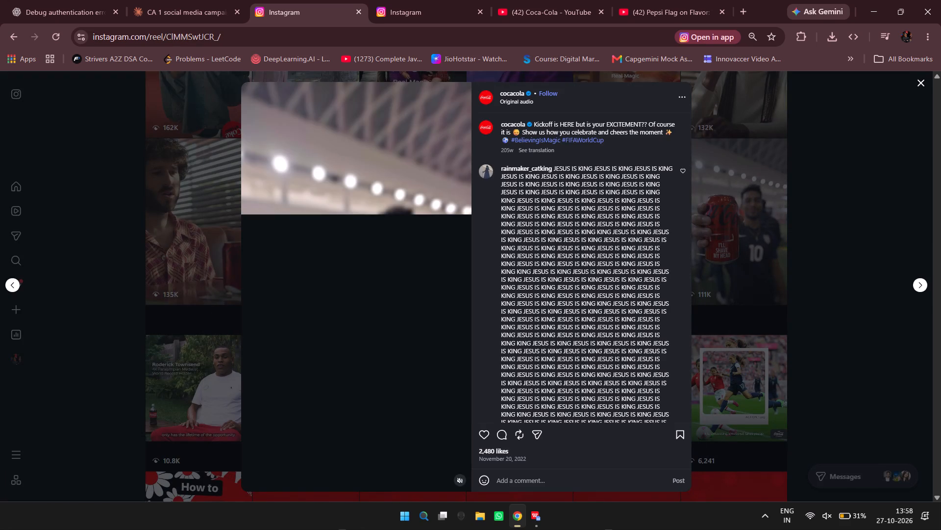
{"action": "left_click", "coordinate": [747, 379]}
Open the soccer match reel and go through Coca-Cola's older reels to the oldest one, checking for influencer collaborations.
{"action": "left_click", "coordinate": [747, 379]}
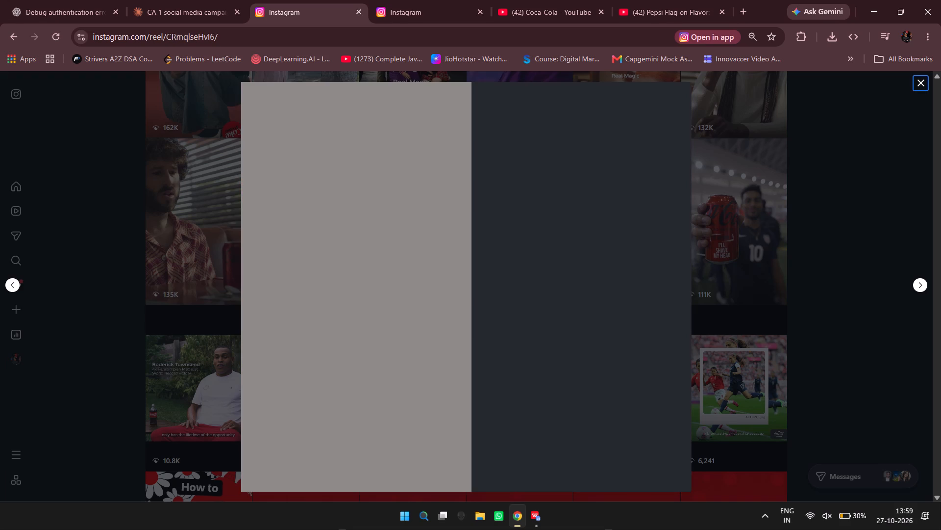
{"action": "key", "text": "Right"}
{"action": "key", "text": "Right"}
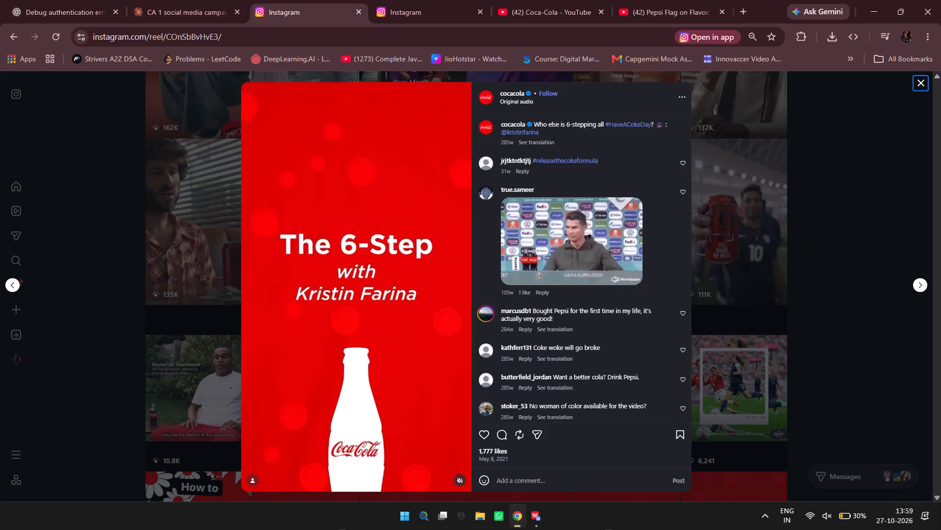
{"action": "key", "text": "Right"}
{"action": "key", "text": "Right"}
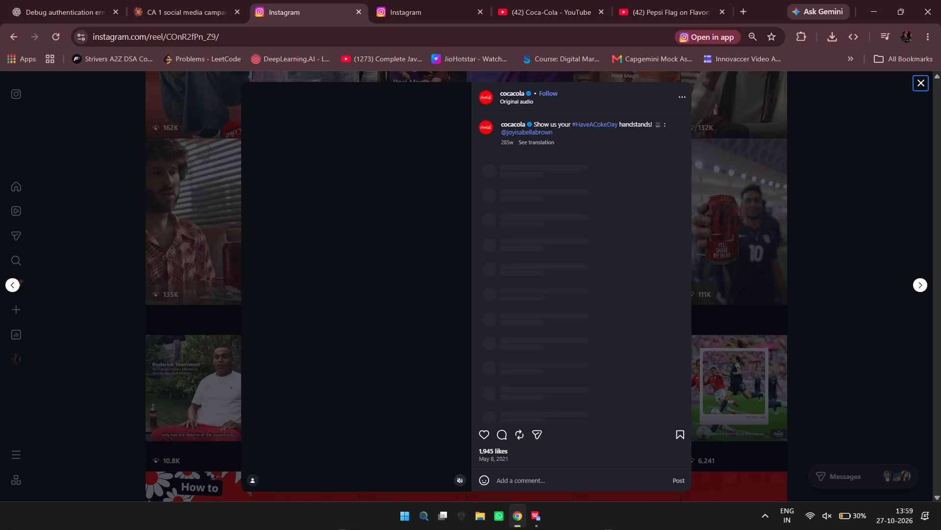
{"action": "key", "text": "Left"}
{"action": "key", "text": "Right"}
{"action": "key", "text": "Right"}
{"action": "key", "text": "Right"}
{"action": "key", "text": "Right"}
{"action": "key", "text": "Right"}
{"action": "key", "text": "Right"}
{"action": "key", "text": "Right"}
{"action": "key", "text": "Right"}
{"action": "key", "text": "Right"}
{"action": "key", "text": "Right"}
{"action": "key", "text": "Right"}
{"action": "key", "text": "Right"}
{"action": "key", "text": "Right"}
{"action": "key", "text": "Right"}
{"action": "key", "text": "Right"}
{"action": "key", "text": "Right"}
{"action": "key", "text": "Right"}
{"action": "key", "text": "Right"}
{"action": "key", "text": "Right"}
{"action": "key", "text": "Right"}
{"action": "key", "text": "Right"}
{"action": "key", "text": "Right"}
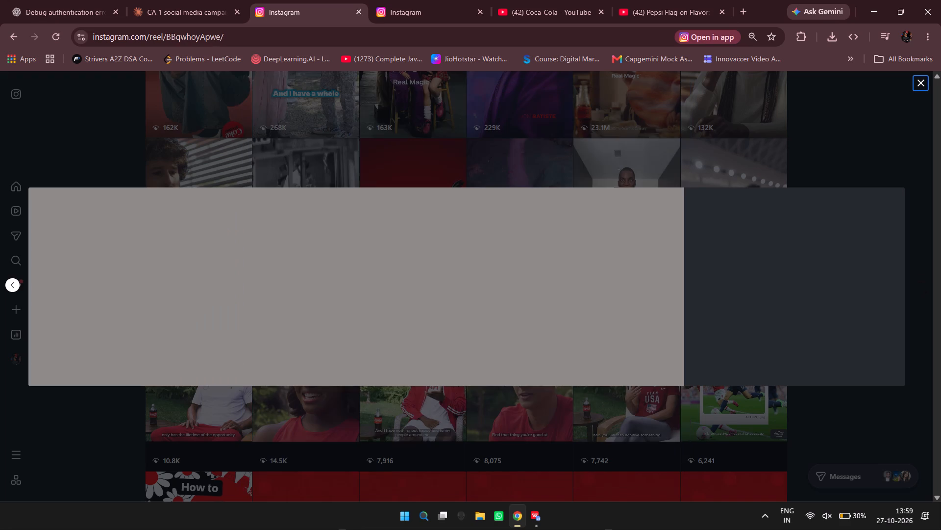
Go back through the newer reels to the Coke Zero Sugar collaboration with magicjohnson and view the collaborator's profile.
{"action": "key", "text": "Left"}
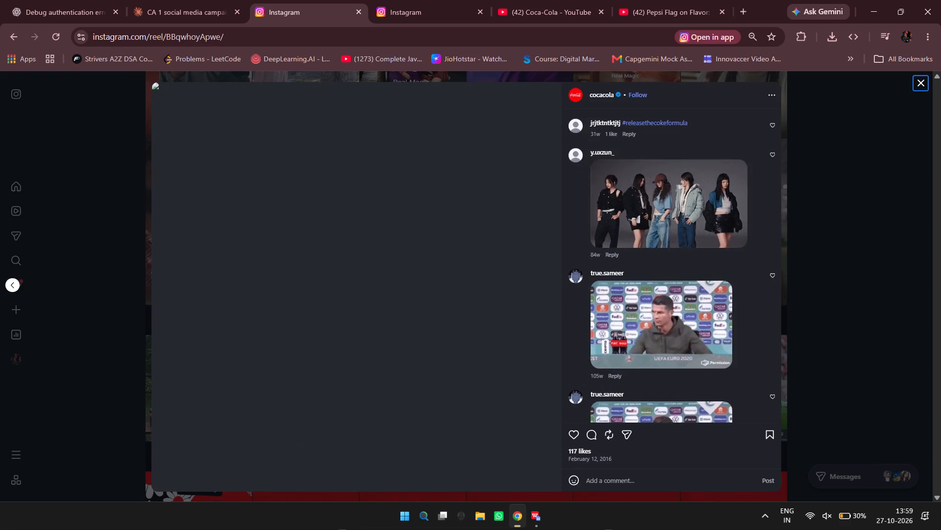
{"action": "key", "text": "Left"}
{"action": "key", "text": "Left"}
{"action": "key", "text": "Left"}
{"action": "key", "text": "Left"}
{"action": "key", "text": "Left"}
{"action": "key", "text": "Left"}
{"action": "key", "text": "Left"}
{"action": "key", "text": "Left"}
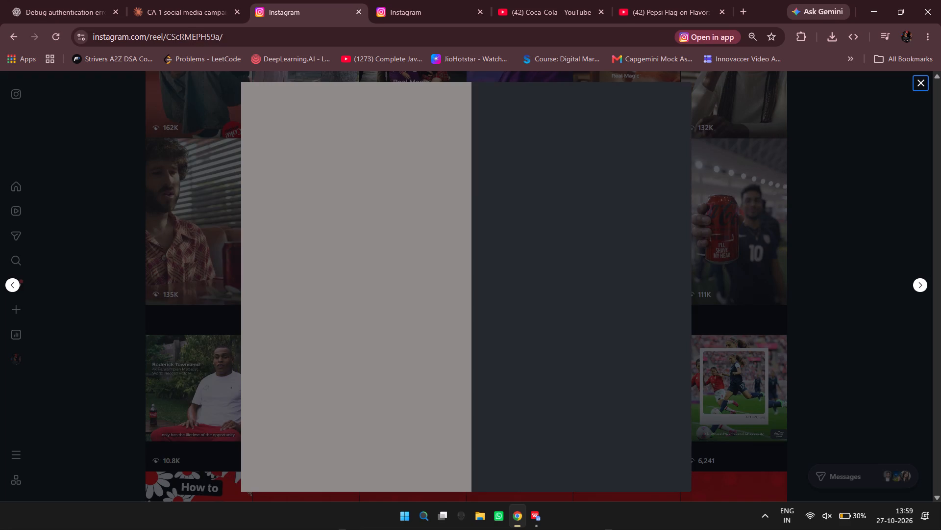
{"action": "key", "text": "Right"}
{"action": "key", "text": "Left"}
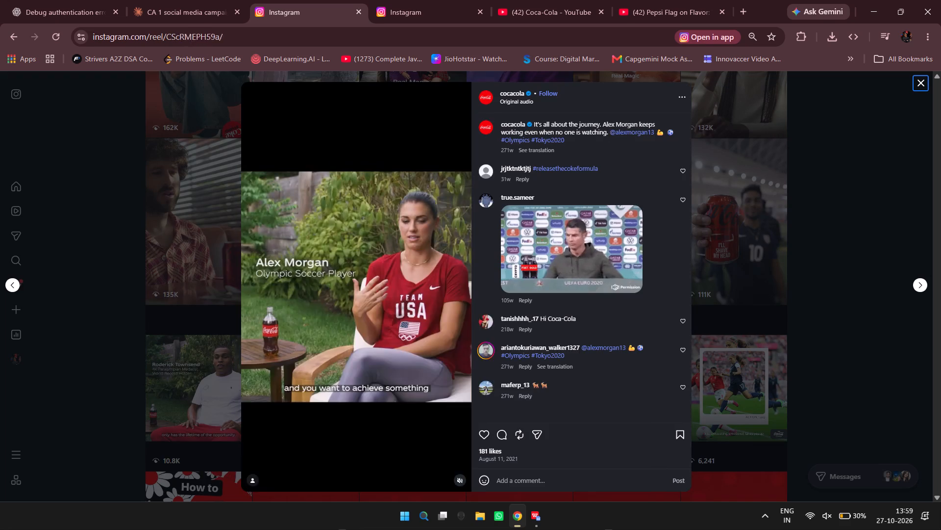
{"action": "key", "text": "Left"}
{"action": "key", "text": "Left"}
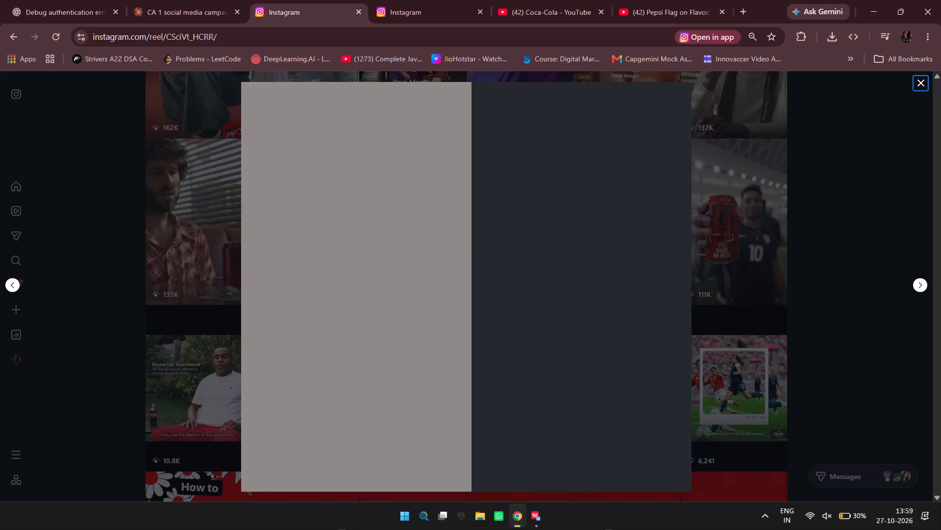
{"action": "key", "text": "Left"}
{"action": "key", "text": "Left"}
{"action": "key", "text": "Left"}
{"action": "key", "text": "Left"}
{"action": "key", "text": "Left"}
{"action": "key", "text": "Left"}
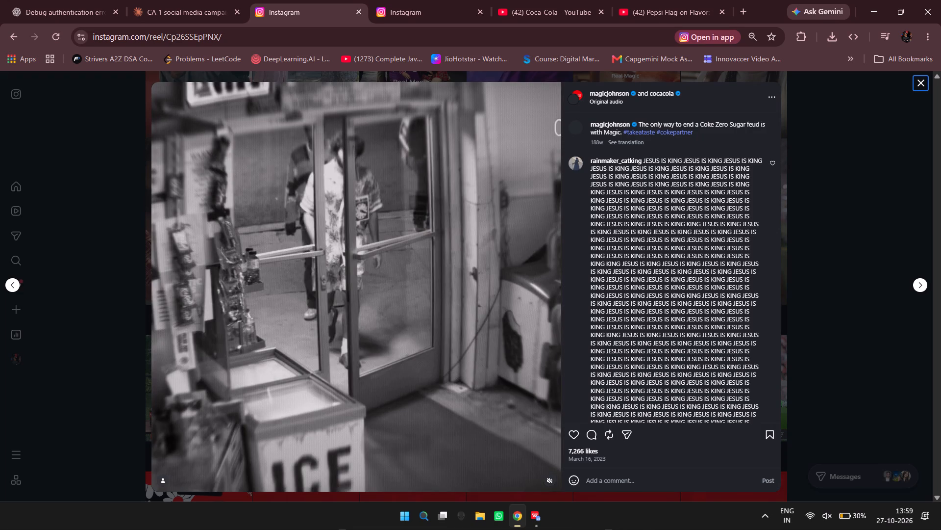
{"action": "left_click", "coordinate": [614, 91]}
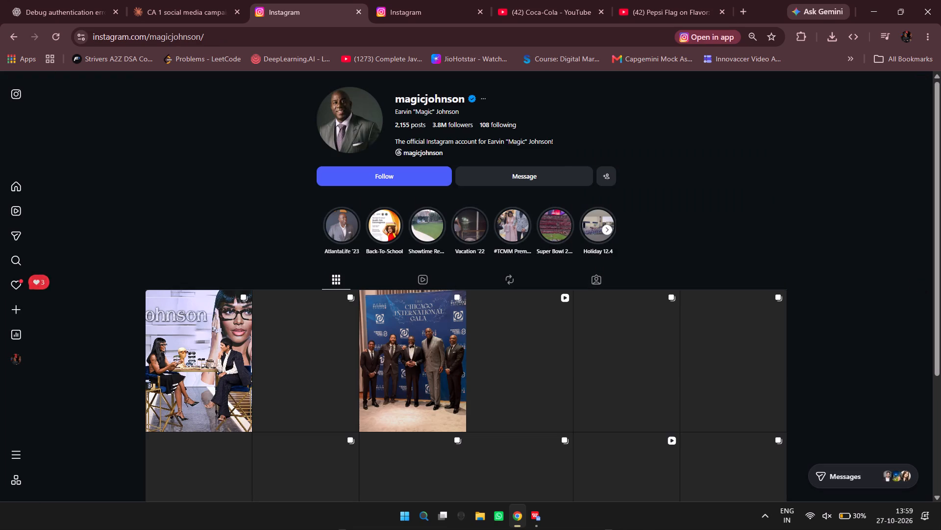
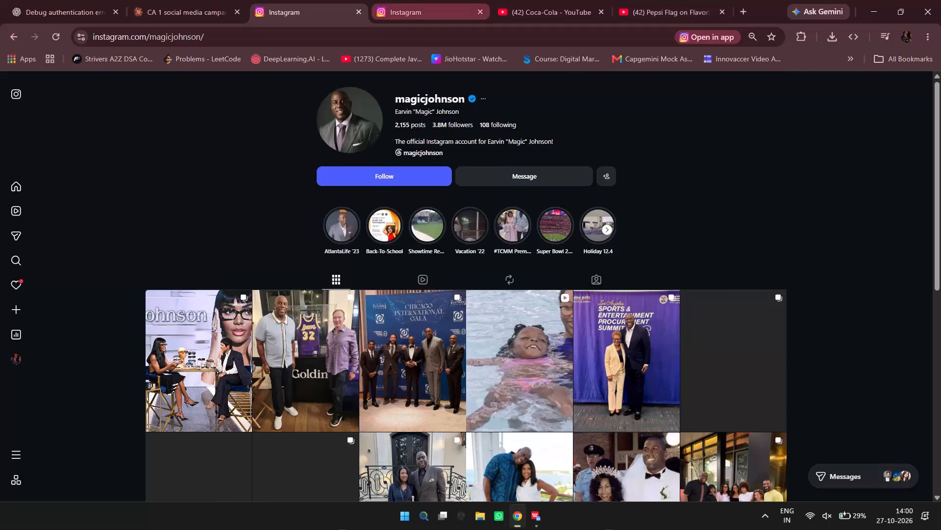
Browse the post grid on Magic Johnson's Instagram profile, magicjohnson, for Coca-Cola collaboration content.
{"action": "left_click", "coordinate": [433, 0]}
{"action": "left_click", "coordinate": [319, 0]}
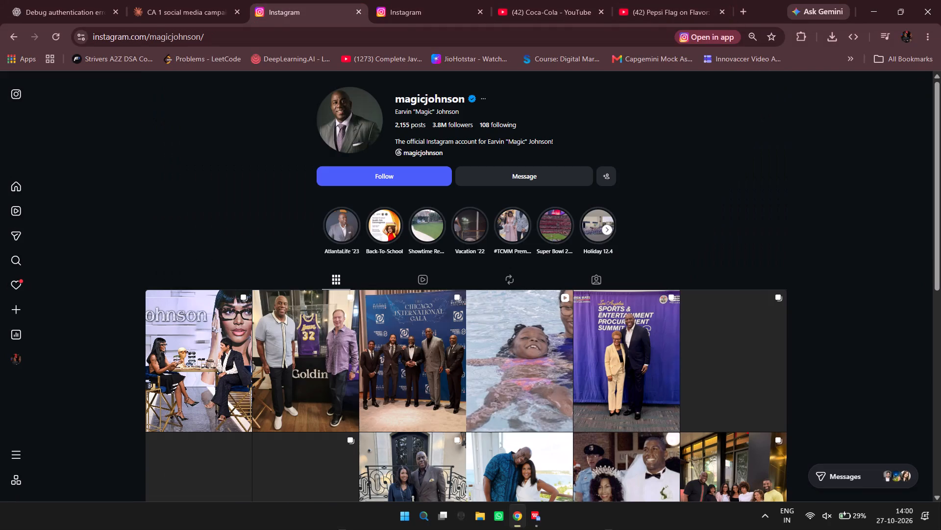
{"action": "scroll", "coordinate": [362, 352], "scroll_direction": "down", "scroll_amount": 3}
{"action": "scroll", "coordinate": [362, 352], "scroll_direction": "right", "scroll_amount": 1}
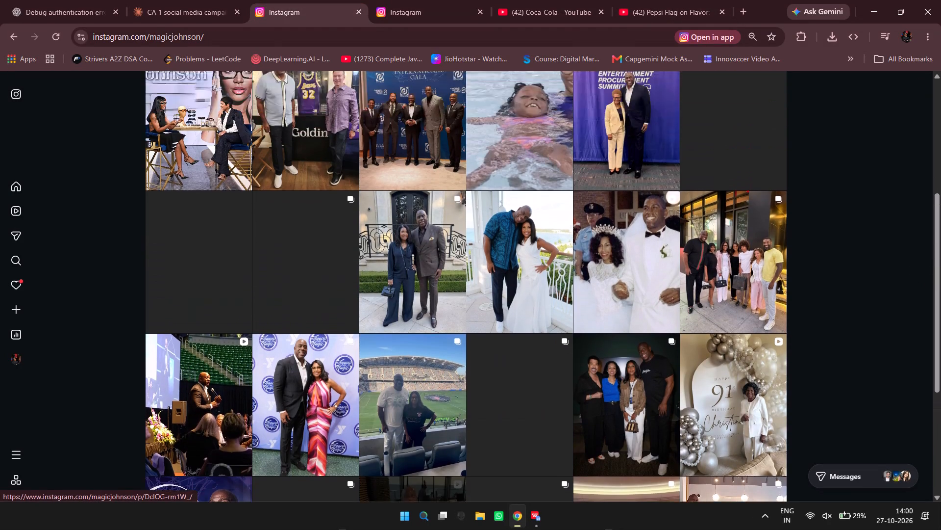
{"action": "scroll", "coordinate": [362, 352], "scroll_direction": "right", "scroll_amount": 1}
{"action": "scroll", "coordinate": [362, 352], "scroll_direction": "down", "scroll_amount": 2}
{"action": "scroll", "coordinate": [362, 352], "scroll_direction": "up", "scroll_amount": 2}
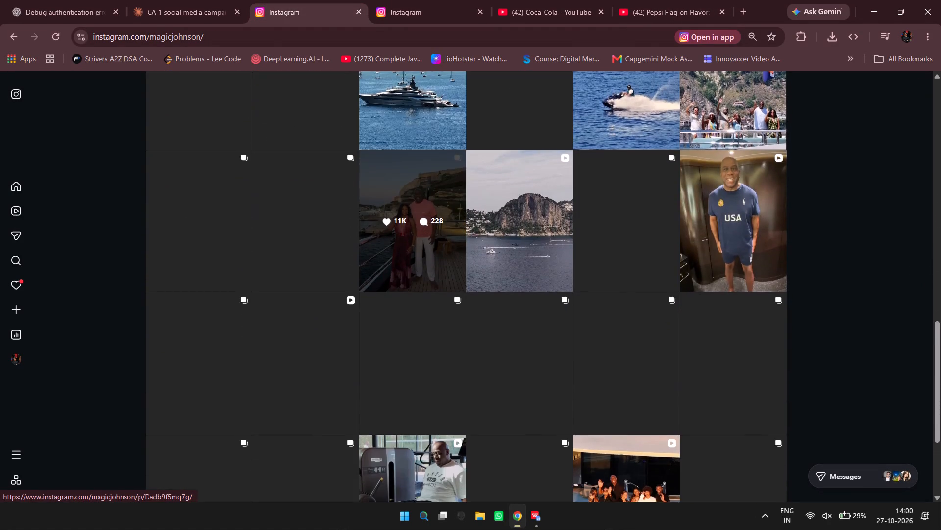
{"action": "scroll", "coordinate": [362, 352], "scroll_direction": "up", "scroll_amount": 2}
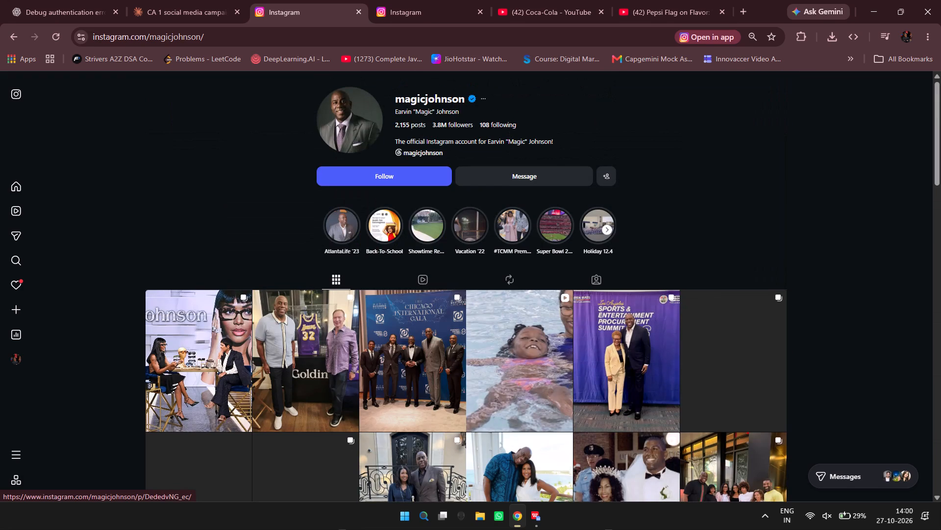
Return to Coca-Cola's Instagram reels, open the Star Wars limited edition collaboration reel, and pause it on the Darth Vader cinema scene.
{"action": "scroll", "coordinate": [251, 148], "scroll_direction": "right", "scroll_amount": 8}
{"action": "scroll", "coordinate": [660, 284], "scroll_direction": "down", "scroll_amount": 2}
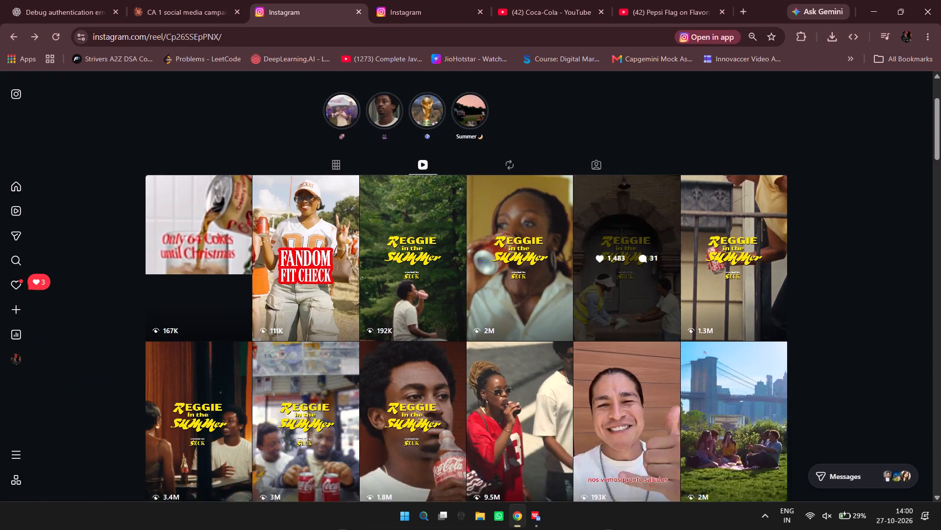
{"action": "scroll", "coordinate": [660, 284], "scroll_direction": "down", "scroll_amount": 4}
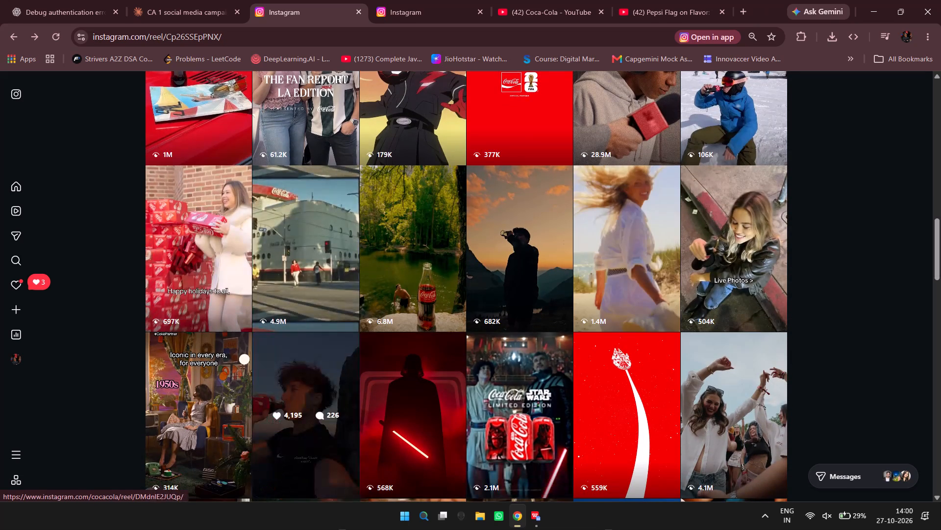
{"action": "left_click", "coordinate": [529, 390]}
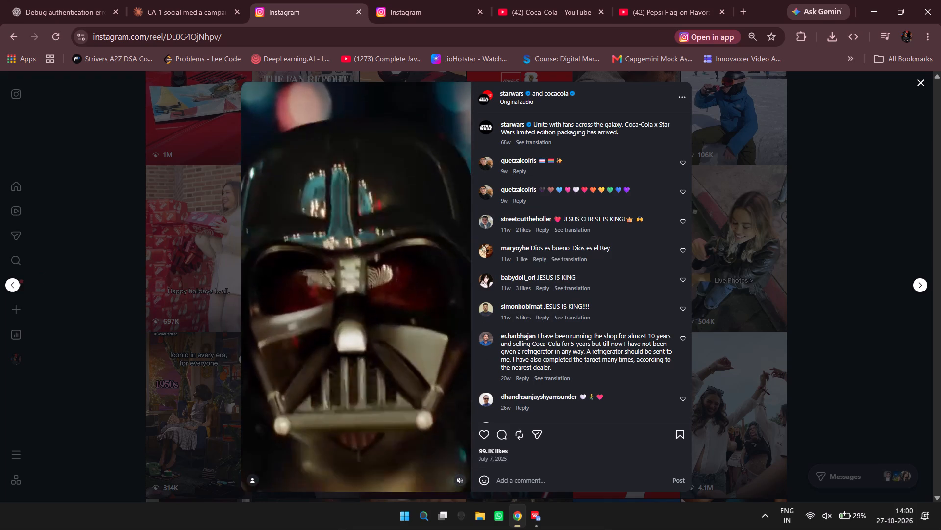
{"action": "left_click", "coordinate": [381, 225]}
{"action": "left_click", "coordinate": [381, 225]}
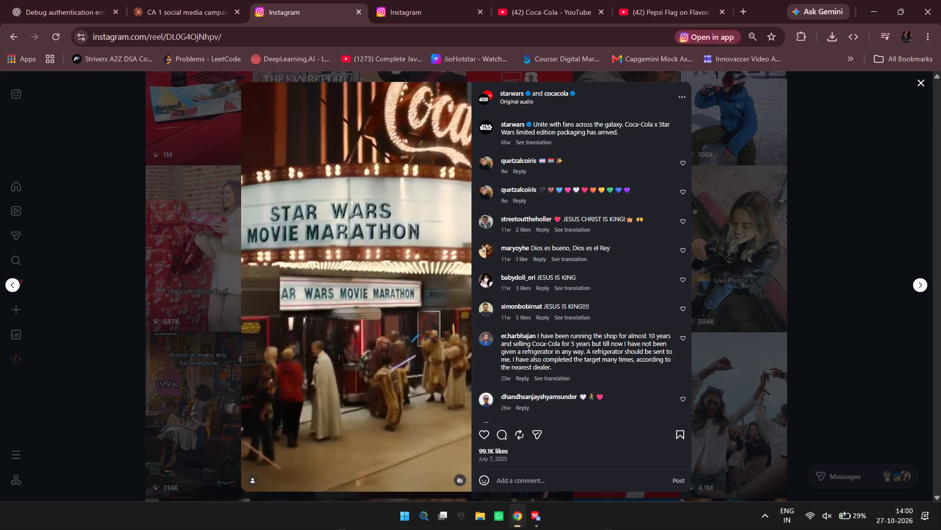
{"action": "left_click", "coordinate": [381, 225]}
{"action": "left_click", "coordinate": [381, 225]}
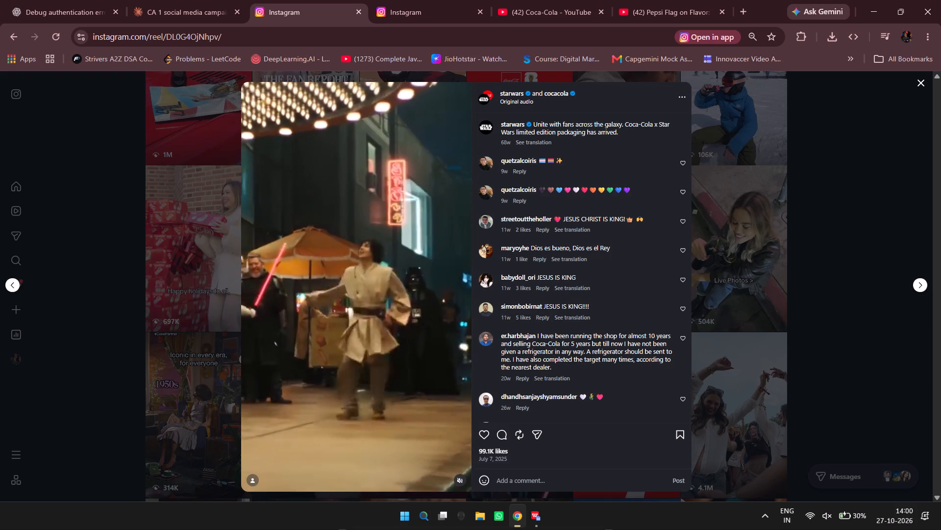
{"action": "left_click", "coordinate": [381, 225]}
{"action": "left_click", "coordinate": [381, 225]}
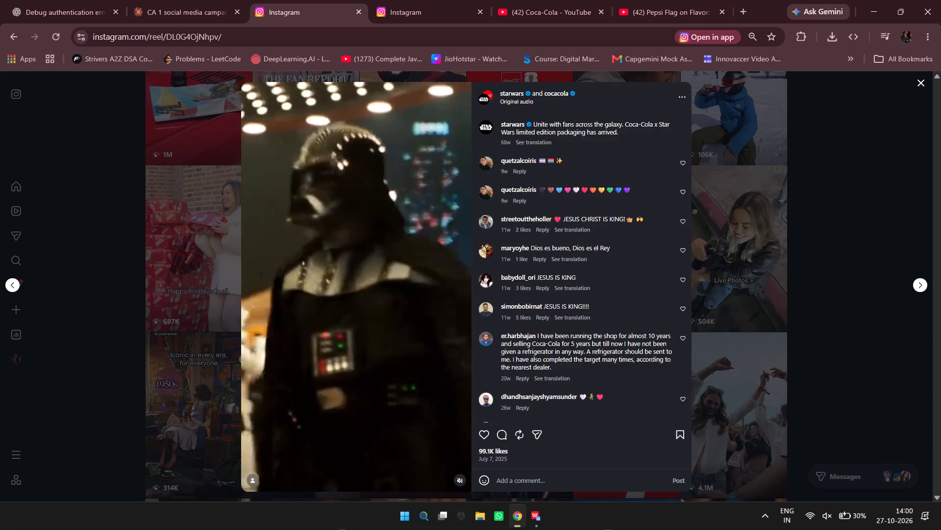
{"action": "left_click", "coordinate": [381, 225]}
{"action": "left_click", "coordinate": [381, 225]}
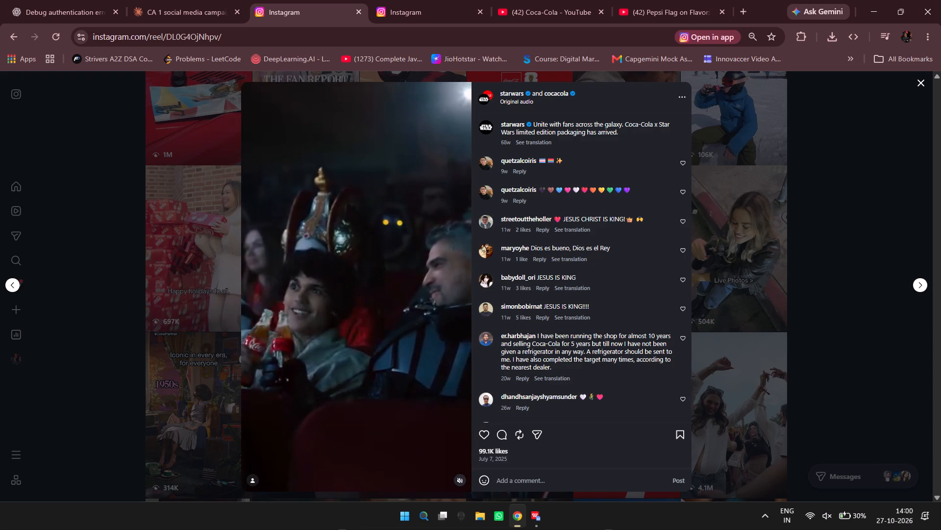
{"action": "left_click", "coordinate": [381, 225]}
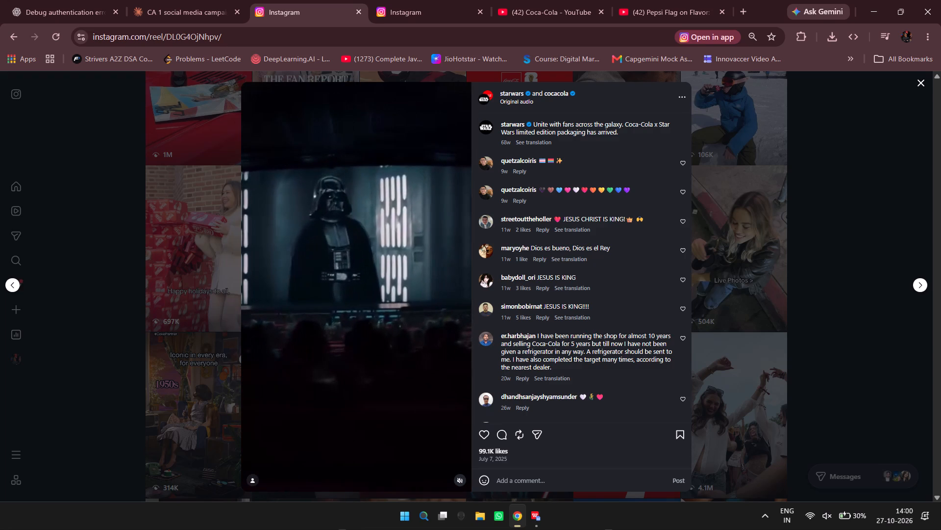
Capture a screenshot of the whole Star Wars and Coca-Cola reel, including its video and comments.
{"action": "key", "text": "shift+super+s"}
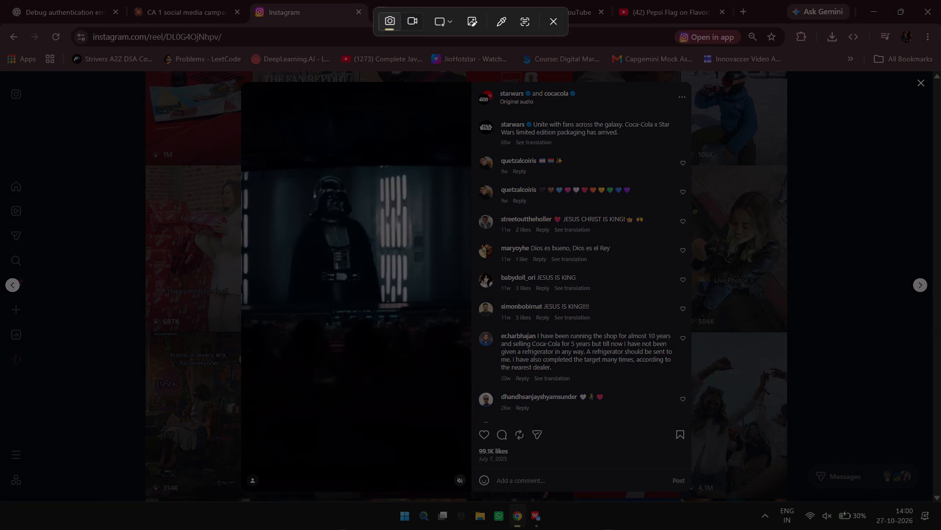
{"action": "left_click_drag", "start_coordinate": [242, 82], "coordinate": [692, 491]}
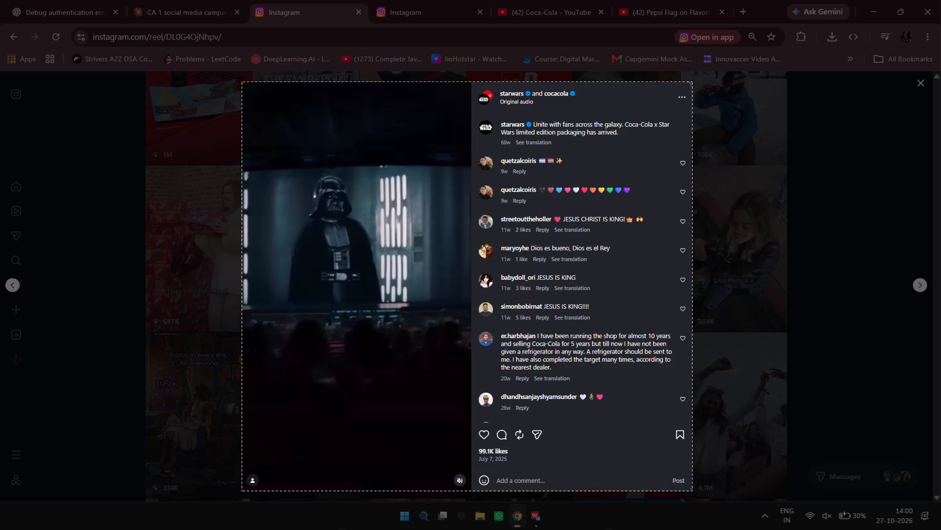
{"action": "left_click_drag", "start_coordinate": [692, 491], "coordinate": [687, 489]}
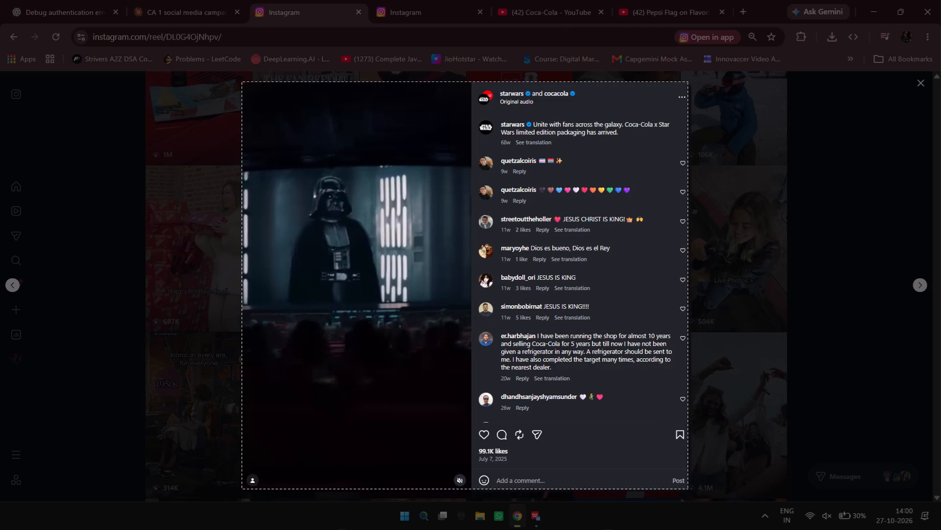
{"action": "left_click_drag", "start_coordinate": [687, 489], "coordinate": [694, 489]}
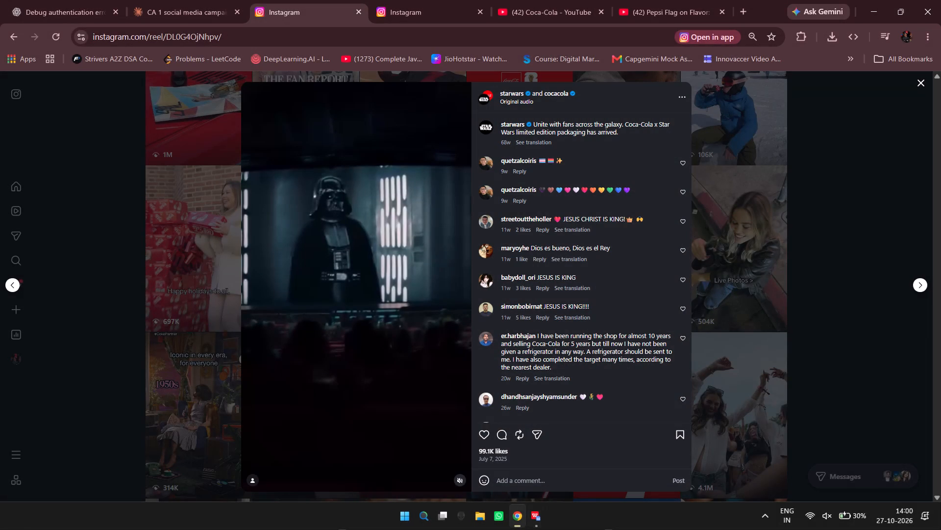
In the WPS report, paste the captured reel over the Coca-Cola influencer / celebrity collaboration placeholder text in section 4.6.
{"action": "left_click", "coordinate": [534, 515]}
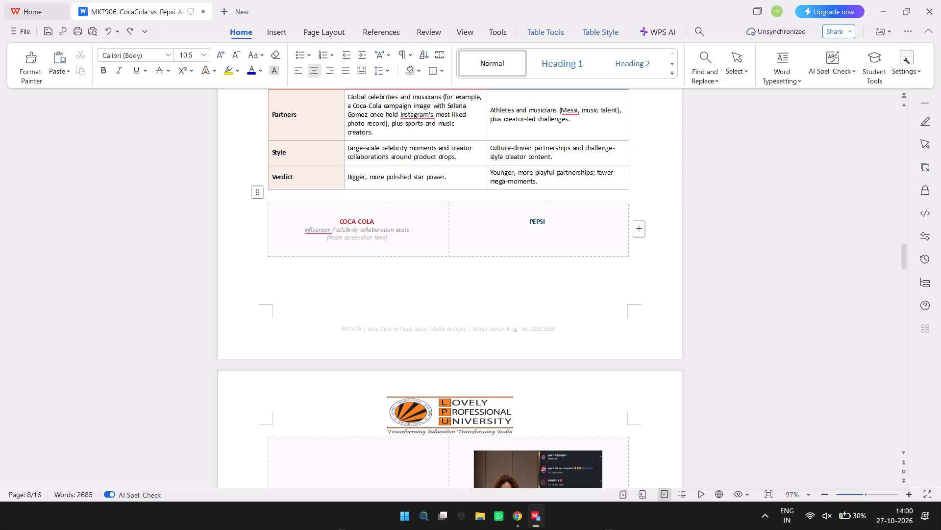
{"action": "left_click_drag", "start_coordinate": [390, 238], "coordinate": [301, 230]}
{"action": "key", "text": "ctrl+v"}
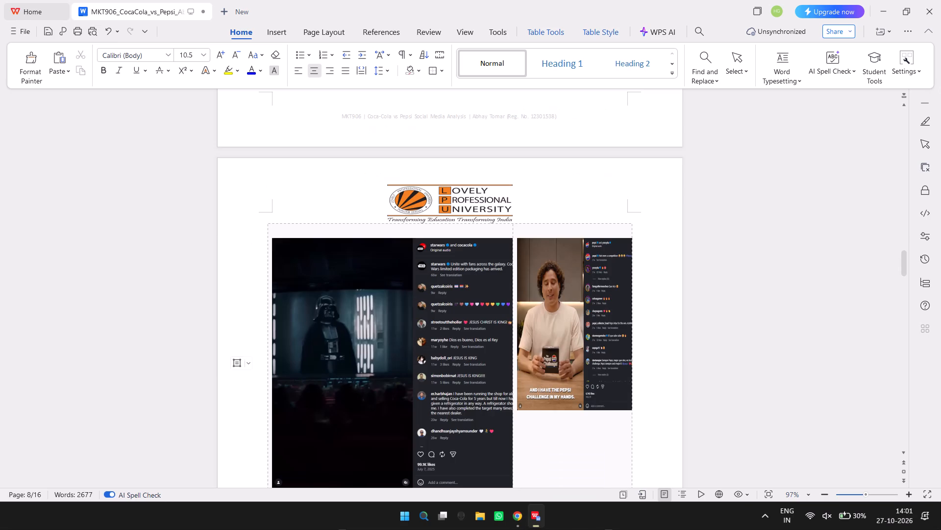
Set the pasted Star Wars screenshot's height to 8 cm with the aspect ratio locked.
{"action": "scroll", "coordinate": [301, 230], "scroll_direction": "down", "scroll_amount": 1}
{"action": "left_click", "coordinate": [570, 277]}
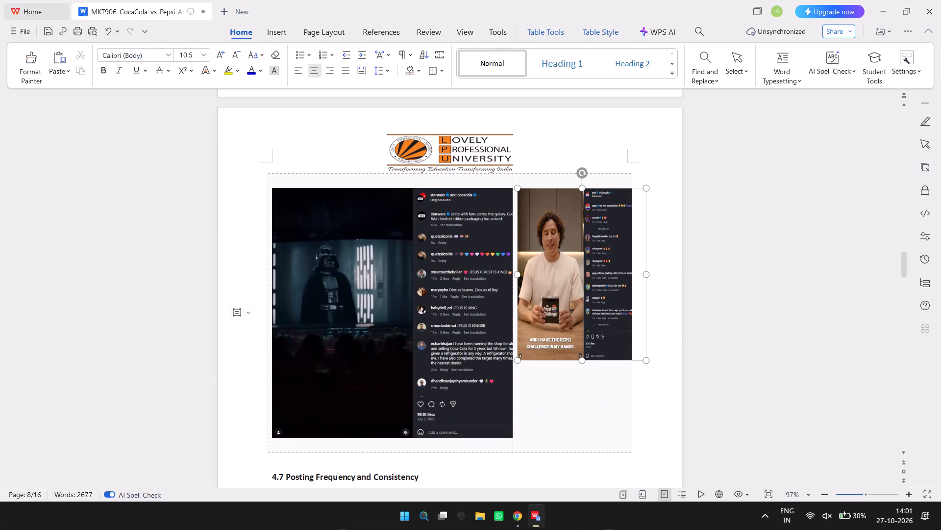
{"action": "left_click", "coordinate": [355, 286]}
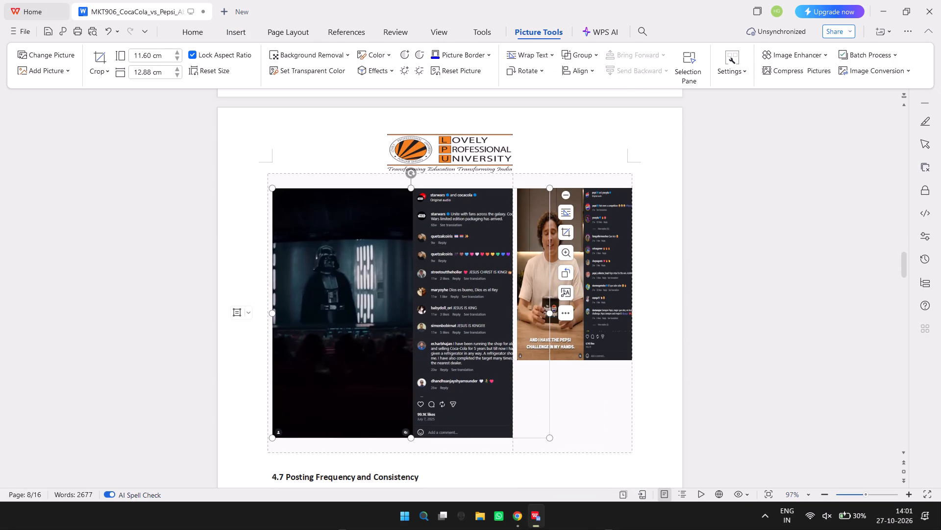
{"action": "left_click", "coordinate": [149, 54]}
{"action": "key", "text": "BackSpace"}
{"action": "key", "text": "BackSpace"}
{"action": "key", "text": "BackSpace"}
{"action": "key", "text": "BackSpace"}
{"action": "key", "text": "BackSpace"}
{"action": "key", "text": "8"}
{"action": "key", "text": "Return"}
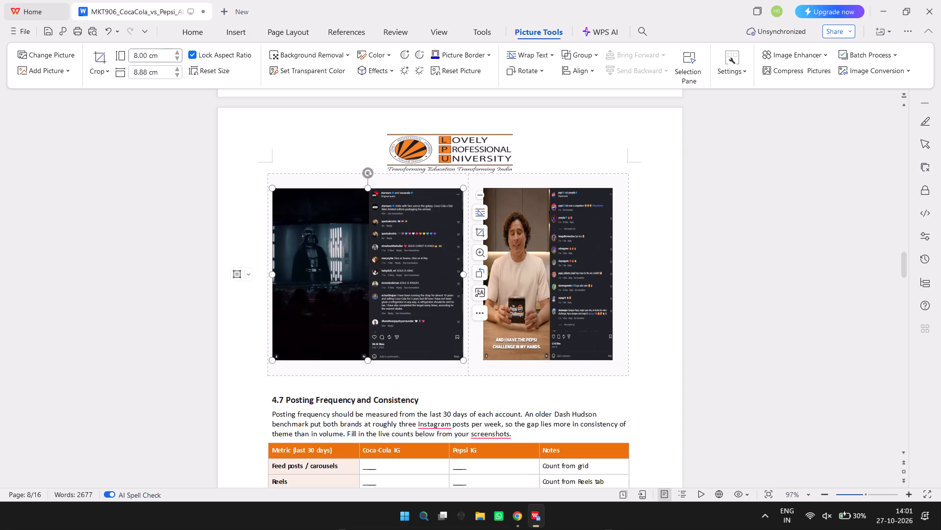
Unlock the Star Wars screenshot's aspect ratio and set its width to 7 cm.
{"action": "left_click", "coordinate": [197, 55]}
{"action": "left_click", "coordinate": [147, 72]}
{"action": "key", "text": "BackSpace"}
{"action": "key", "text": "BackSpace"}
{"action": "key", "text": "BackSpace"}
{"action": "key", "text": "BackSpace"}
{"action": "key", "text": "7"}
{"action": "key", "text": "Return"}
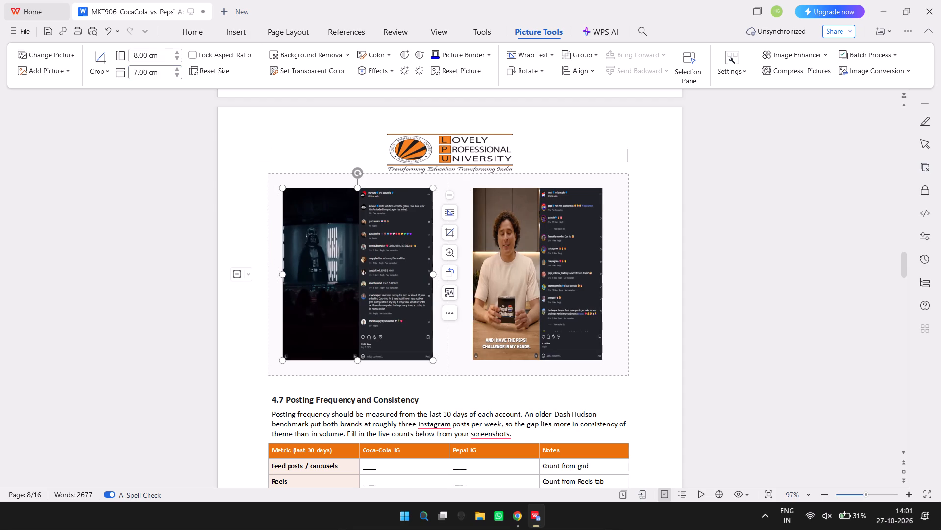
Set the width of the Pepsi collaboration screenshot beside it to 7 cm.
{"action": "left_click", "coordinate": [528, 250]}
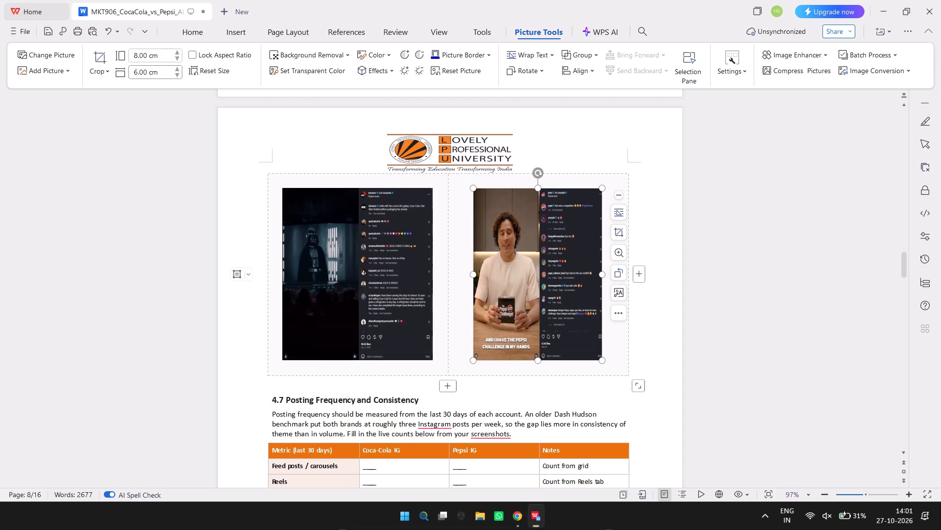
{"action": "left_click", "coordinate": [148, 70]}
{"action": "key", "text": "BackSpace"}
{"action": "key", "text": "BackSpace"}
{"action": "key", "text": "BackSpace"}
{"action": "key", "text": "BackSpace"}
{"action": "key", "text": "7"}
{"action": "key", "text": "Return"}
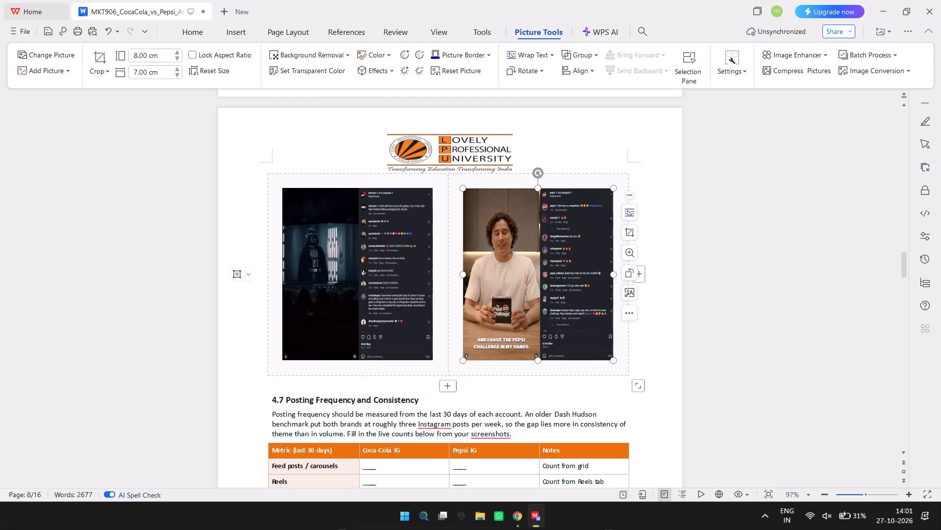
{"action": "left_click", "coordinate": [810, 331]}
Examine the section 4.7 posting frequency table and its Coca-Cola and Pepsi screenshot placeholders.
{"action": "scroll", "coordinate": [810, 331], "scroll_direction": "down", "scroll_amount": 1}
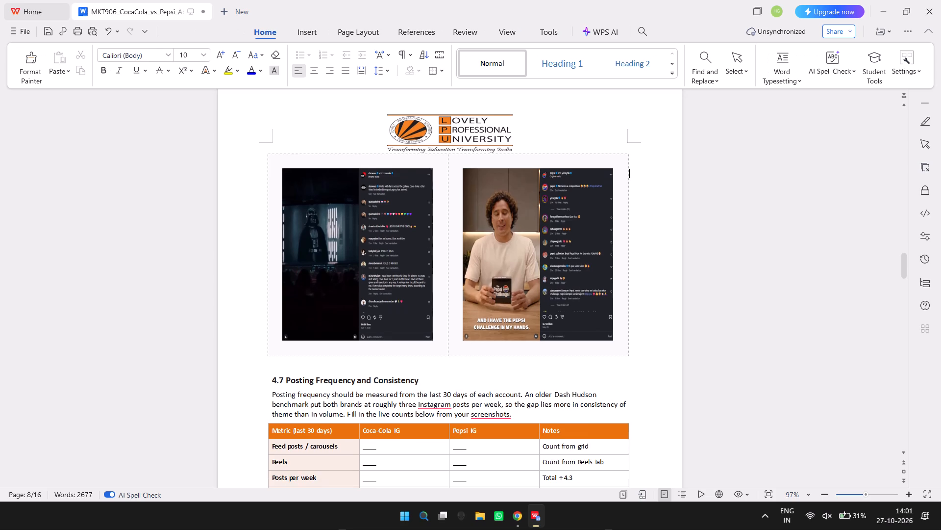
{"action": "scroll", "coordinate": [811, 321], "scroll_direction": "down", "scroll_amount": 3}
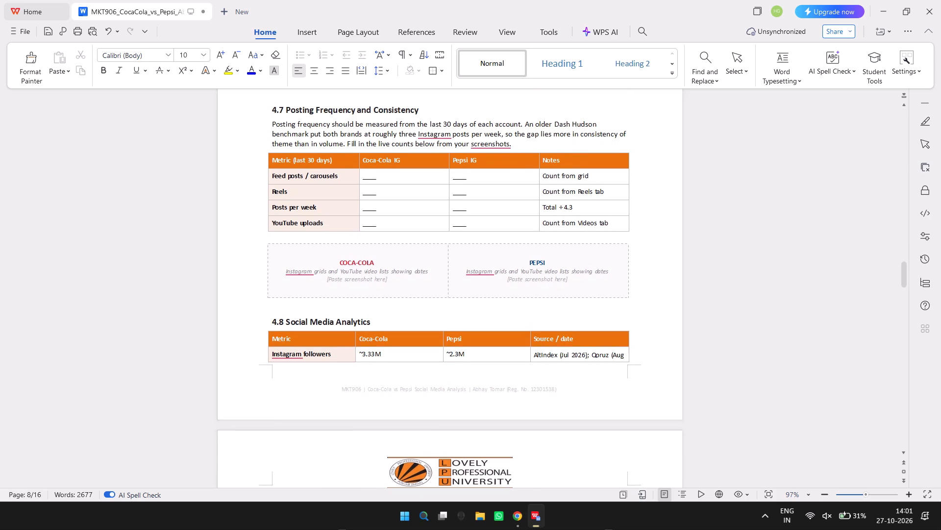
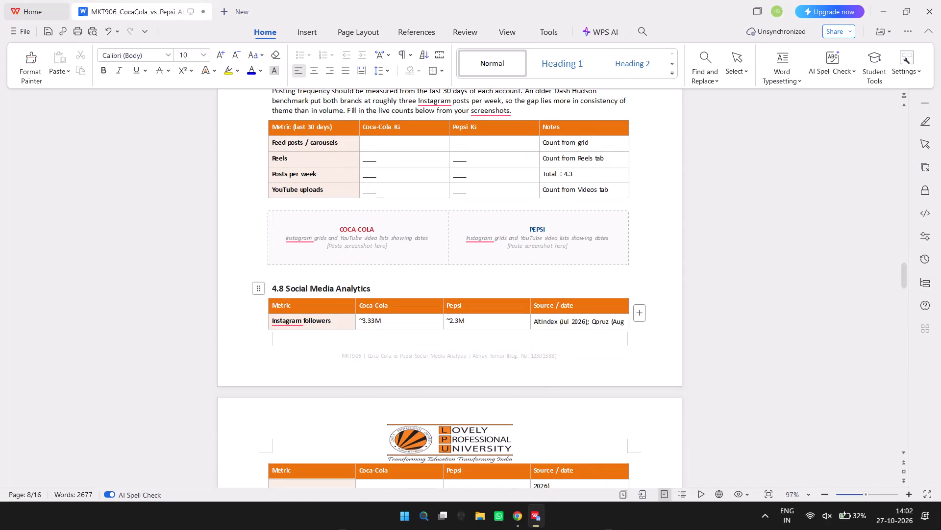
Change the month of the SocialCounts source date to Sept in the YouTube subscribers row of the section 4.8 analytics table.
{"action": "scroll", "coordinate": [406, 354], "scroll_direction": "down", "scroll_amount": 1}
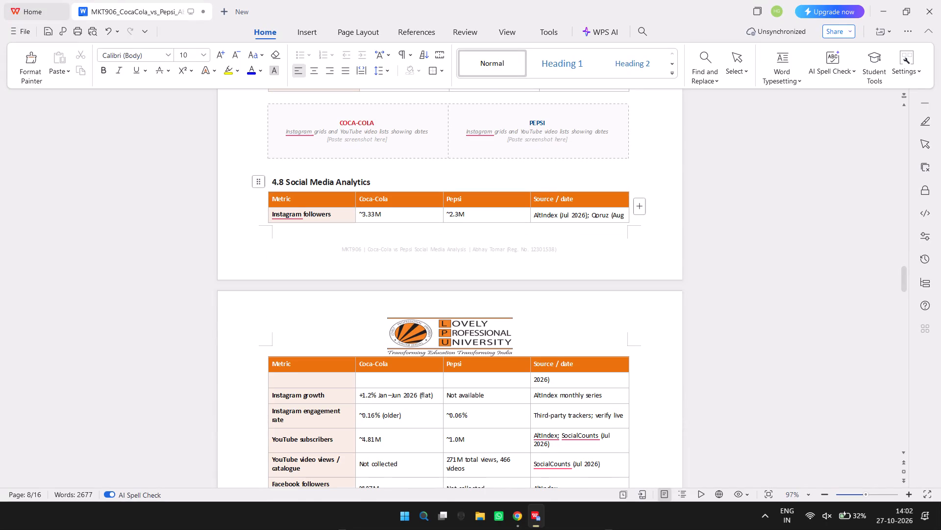
{"action": "scroll", "coordinate": [406, 354], "scroll_direction": "down", "scroll_amount": 1}
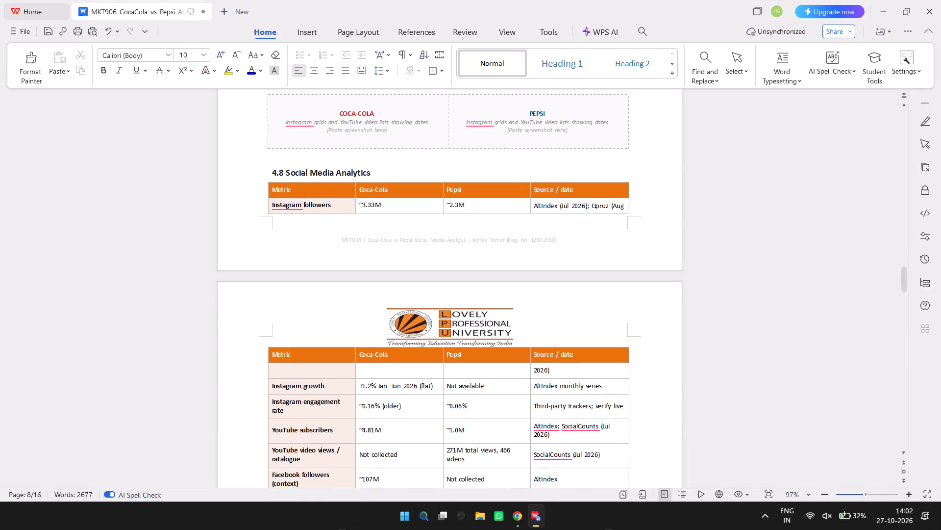
{"action": "scroll", "coordinate": [406, 354], "scroll_direction": "down", "scroll_amount": 1}
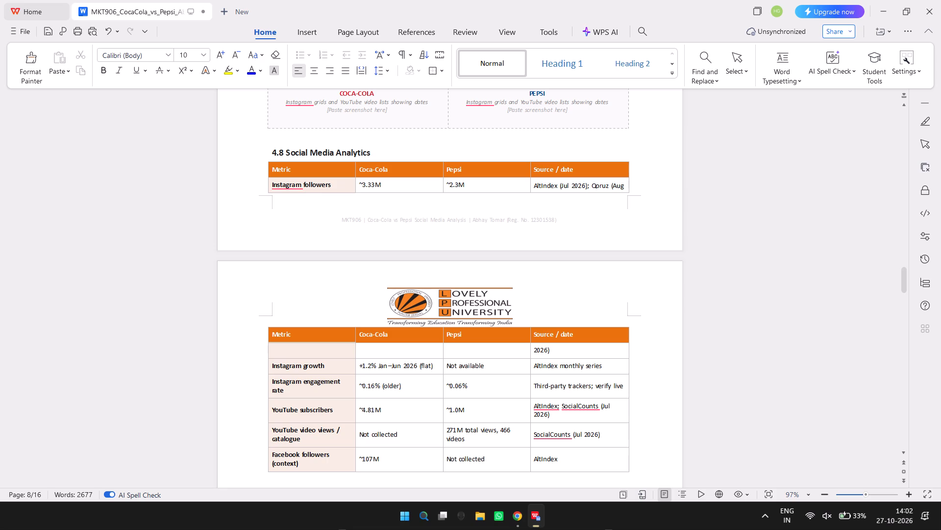
{"action": "scroll", "coordinate": [406, 354], "scroll_direction": "down", "scroll_amount": 2}
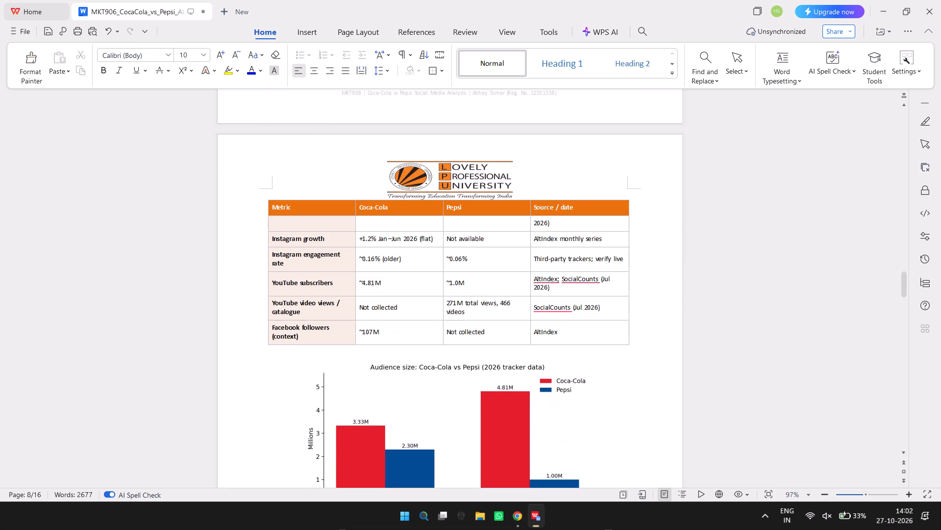
{"action": "scroll", "coordinate": [406, 354], "scroll_direction": "down", "scroll_amount": 2}
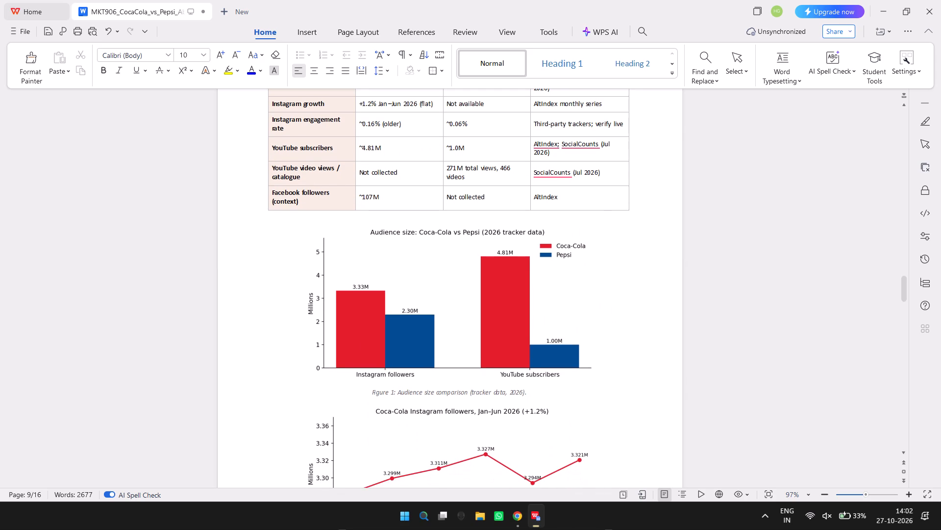
{"action": "scroll", "coordinate": [406, 354], "scroll_direction": "up", "scroll_amount": 1}
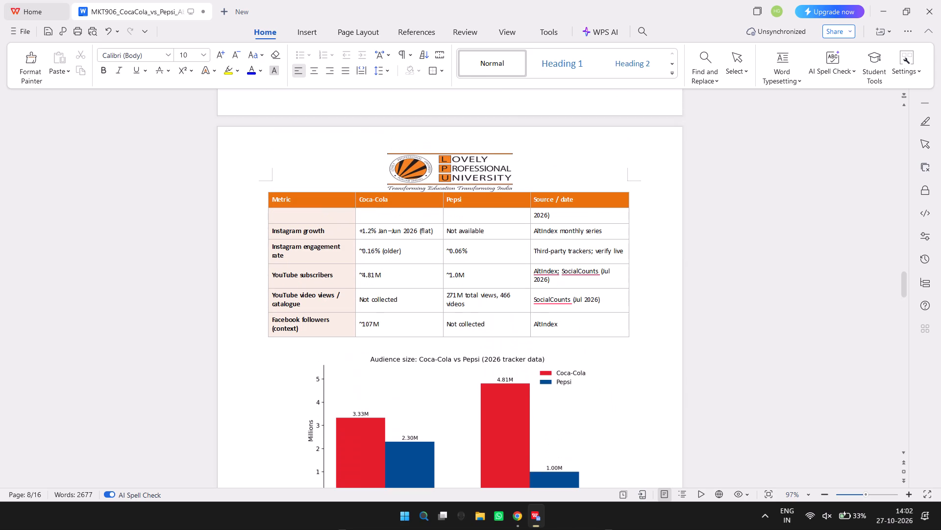
{"action": "scroll", "coordinate": [406, 354], "scroll_direction": "up", "scroll_amount": 2}
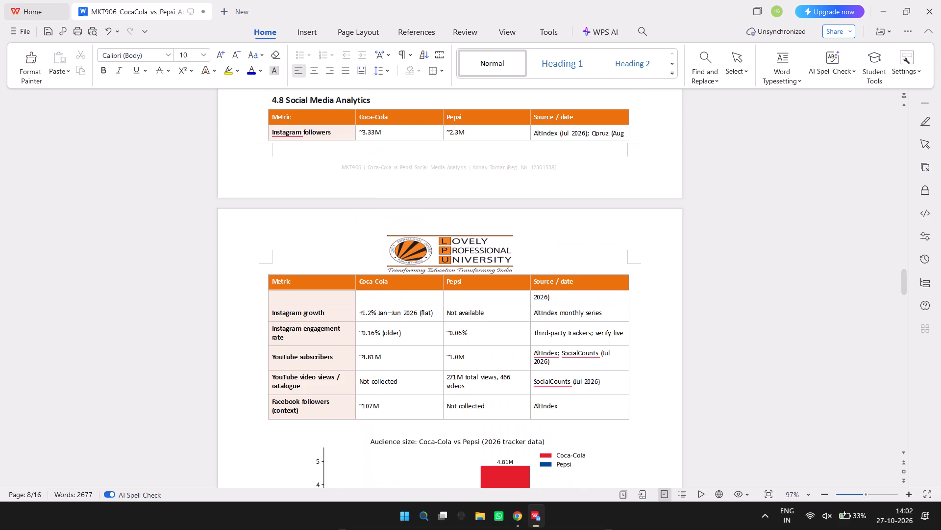
{"action": "left_click", "coordinate": [610, 353]}
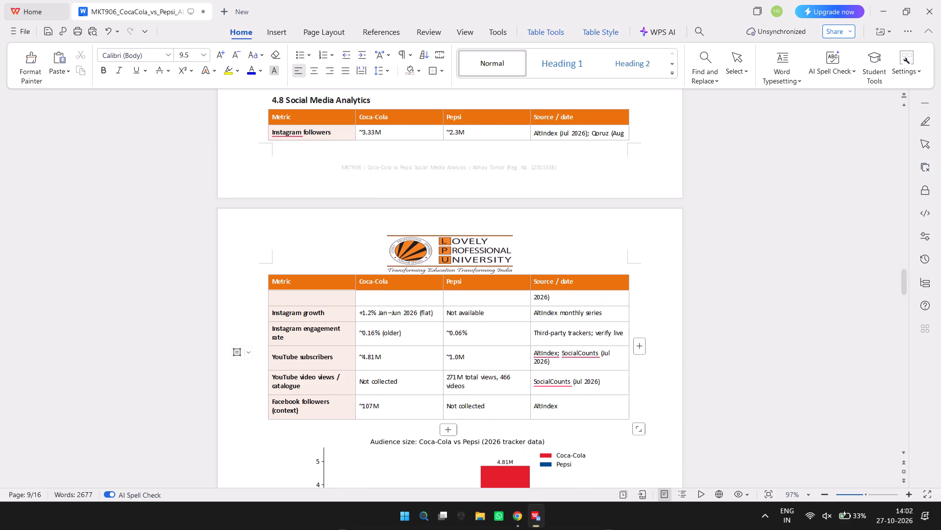
{"action": "key", "text": "BackSpace"}
{"action": "key", "text": "BackSpace"}
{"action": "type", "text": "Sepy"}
Change the source dates for YouTube subscribers and YouTube video views in the section 4.8 table to Sept.
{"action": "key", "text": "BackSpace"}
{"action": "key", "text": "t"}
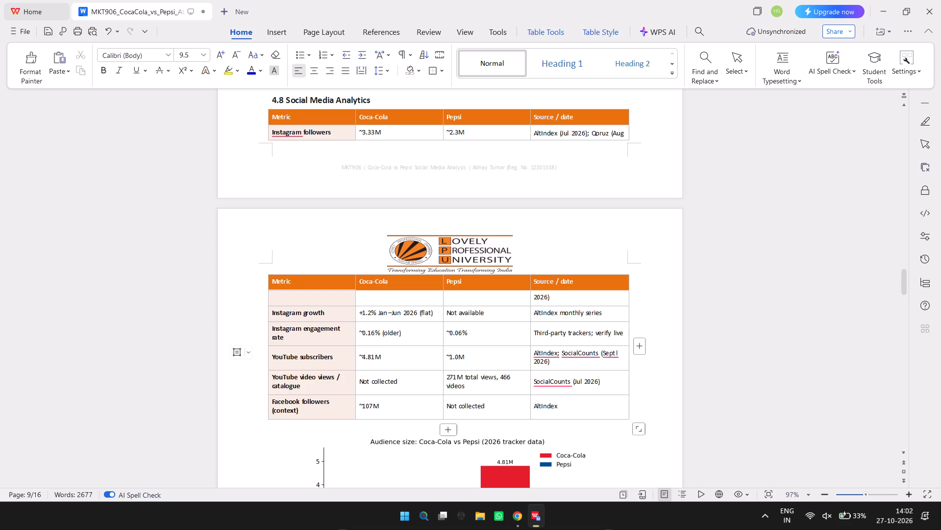
{"action": "left_click", "coordinate": [583, 381]}
{"action": "key", "text": "backslash"}
{"action": "key", "text": "BackSpace"}
{"action": "key", "text": "BackSpace"}
{"action": "key", "text": "BackSpace"}
{"action": "key", "text": "BackSpace"}
{"action": "type", "text": "Sept"}
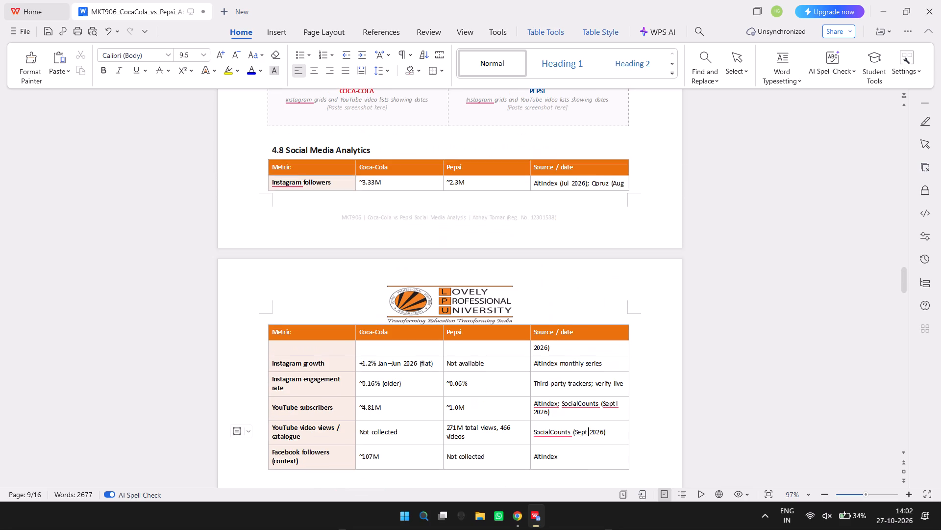
{"action": "left_click", "coordinate": [623, 185]}
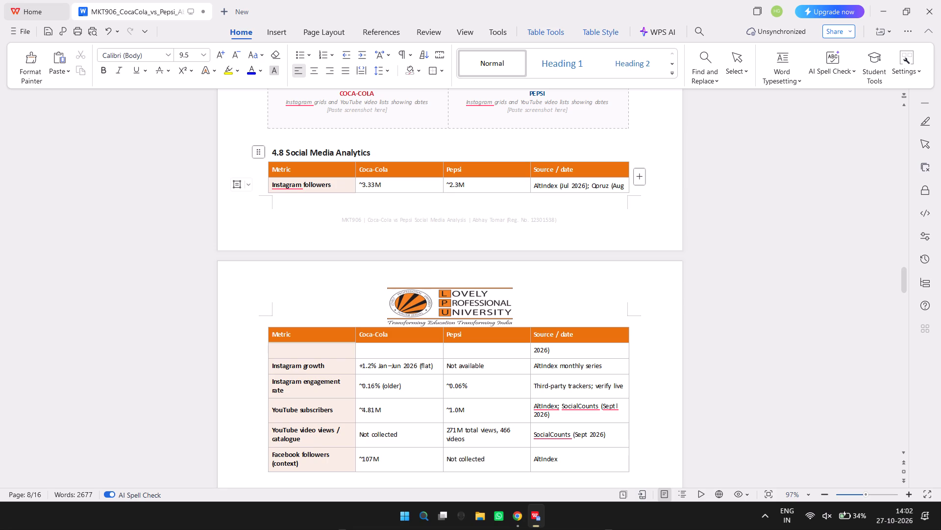
Change the AltIndex and Qoruz source months for Instagram followers in the section 4.8 table to Sept.
{"action": "key", "text": "Right"}
{"action": "key", "text": "BackSpace"}
{"action": "key", "text": "BackSpace"}
{"action": "key", "text": "BackSpace"}
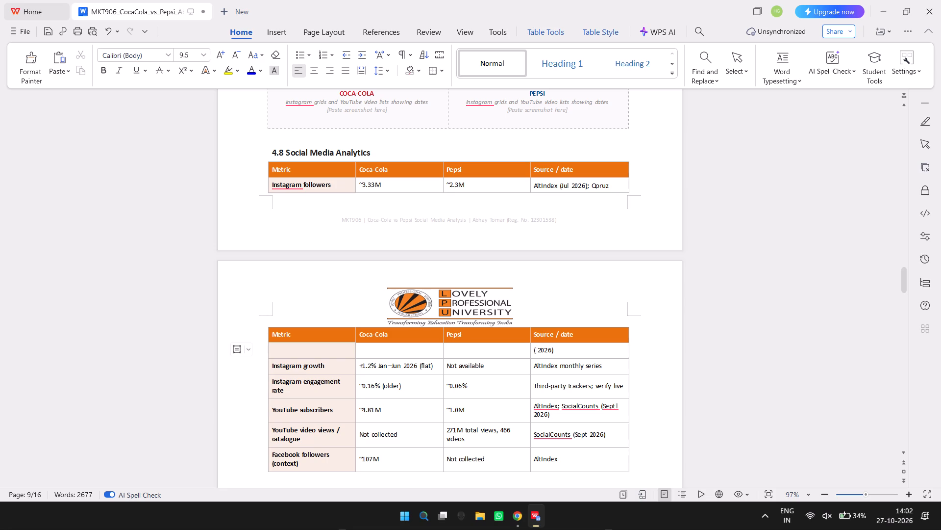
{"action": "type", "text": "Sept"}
{"action": "left_click", "coordinate": [569, 185]}
{"action": "key", "text": "BackSpace"}
{"action": "key", "text": "BackSpace"}
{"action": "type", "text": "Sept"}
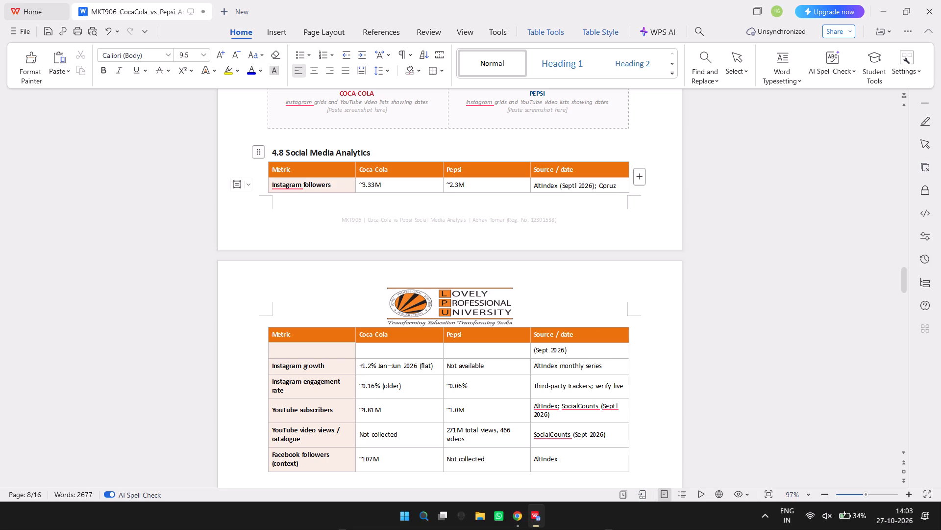
{"action": "left_click", "coordinate": [763, 167]}
Review section 4.7's posting frequency placeholders, switch to Chrome and examine the latest videos and upload dates on Coca-Cola's YouTube channel.
{"action": "scroll", "coordinate": [764, 195], "scroll_direction": "up", "scroll_amount": 3}
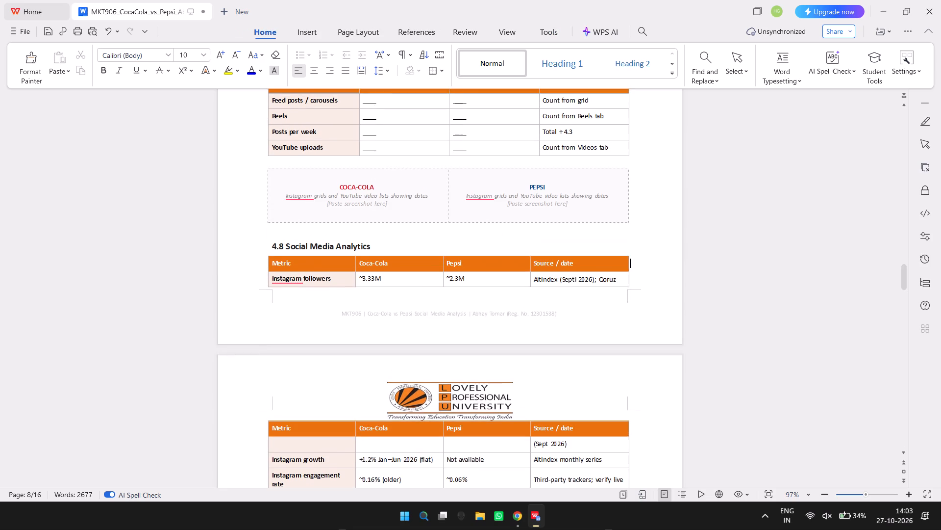
{"action": "scroll", "coordinate": [764, 195], "scroll_direction": "up", "scroll_amount": 1}
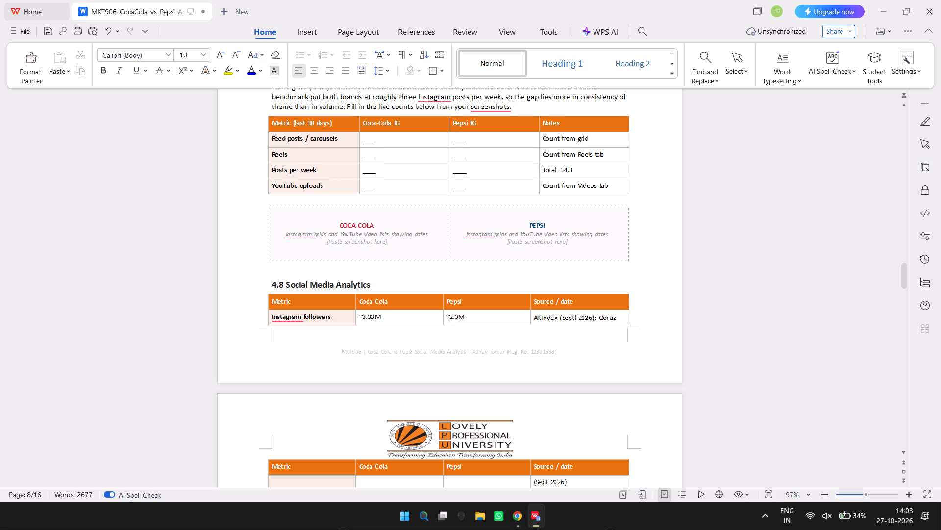
{"action": "scroll", "coordinate": [764, 195], "scroll_direction": "up", "scroll_amount": 1}
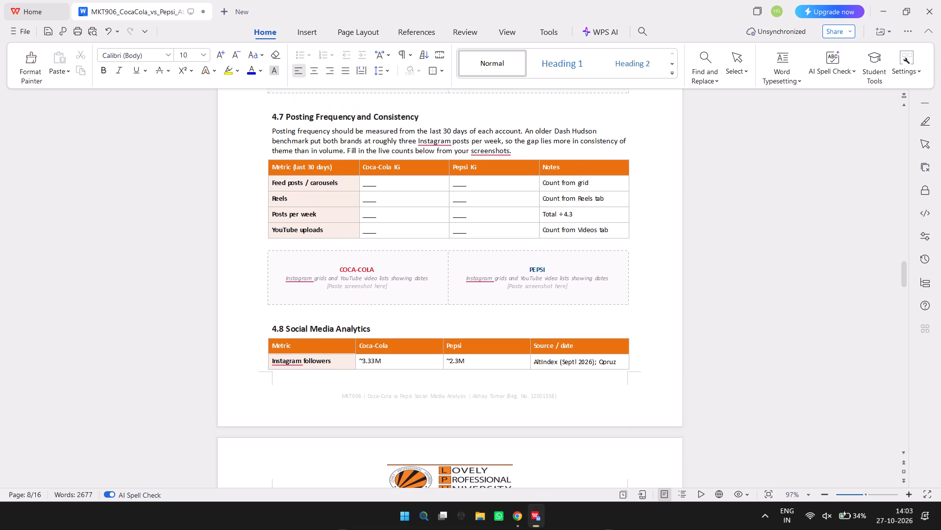
{"action": "left_click", "coordinate": [513, 518]}
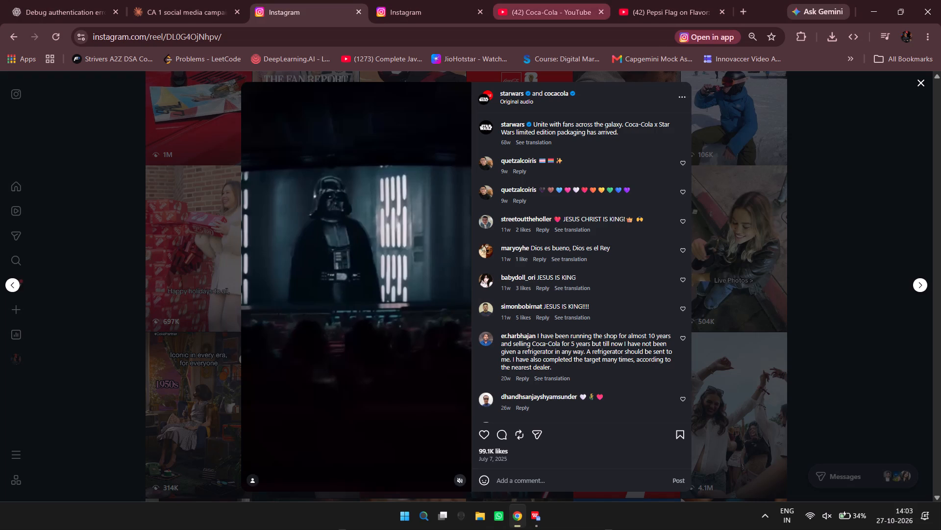
{"action": "left_click", "coordinate": [513, 0]}
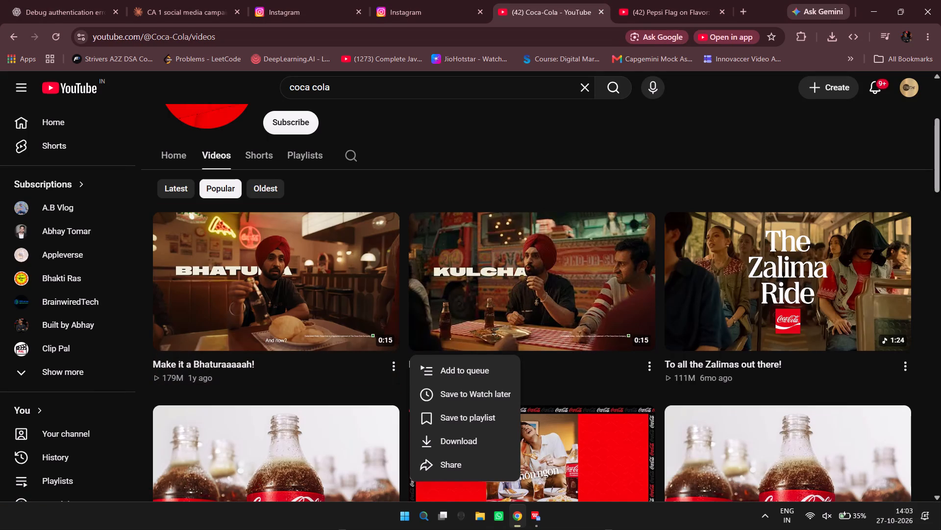
{"action": "left_click", "coordinate": [209, 158]}
{"action": "left_click", "coordinate": [182, 188]}
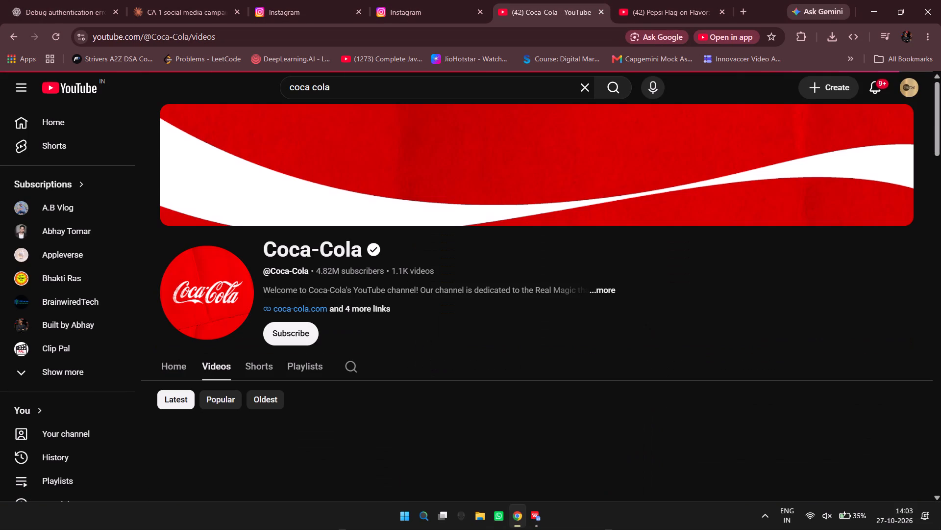
{"action": "scroll", "coordinate": [280, 369], "scroll_direction": "down", "scroll_amount": 3}
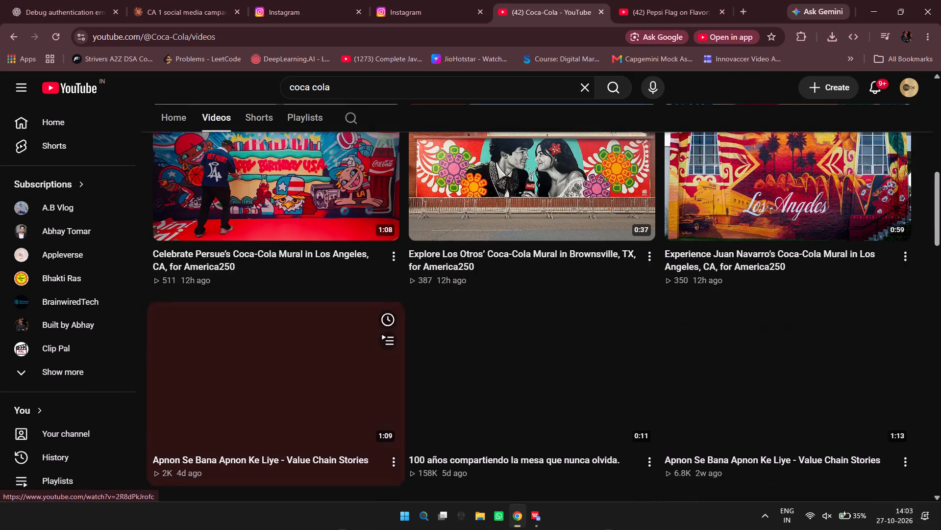
{"action": "scroll", "coordinate": [280, 369], "scroll_direction": "down", "scroll_amount": 1}
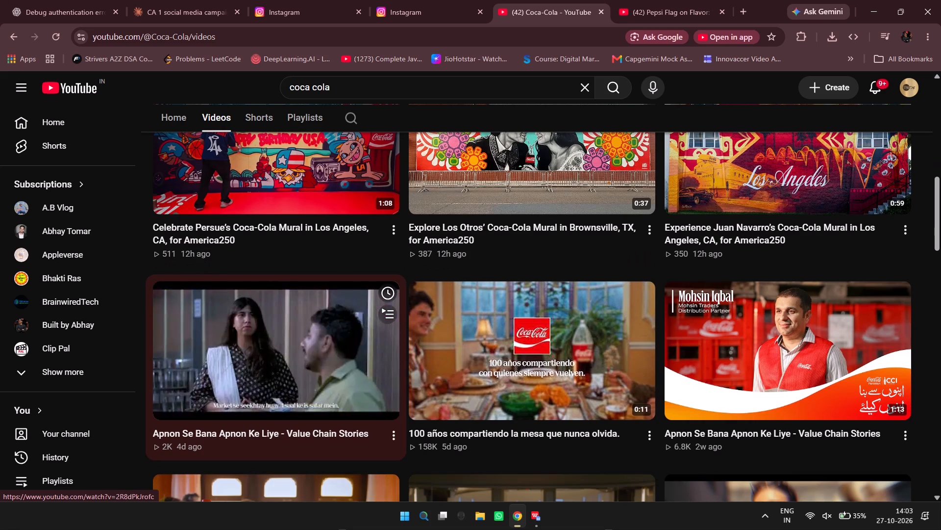
{"action": "scroll", "coordinate": [280, 369], "scroll_direction": "up", "scroll_amount": 2}
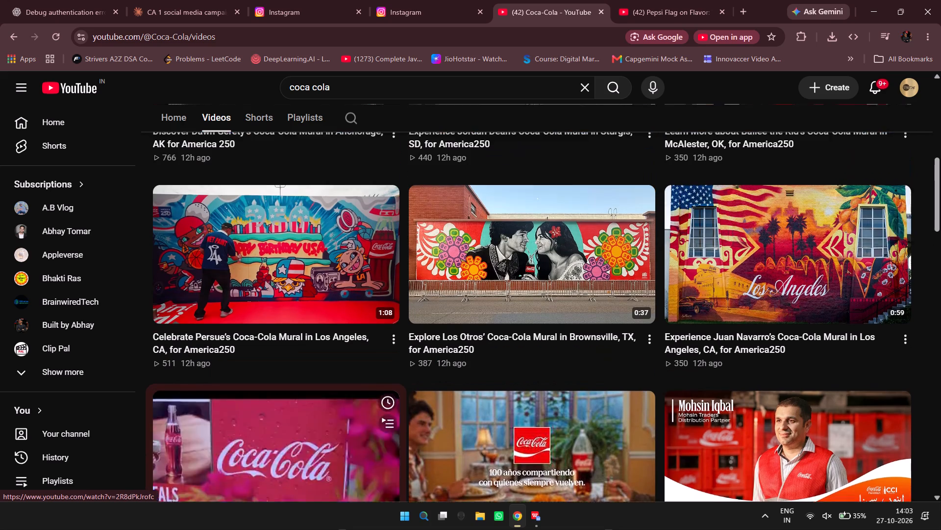
{"action": "scroll", "coordinate": [280, 369], "scroll_direction": "up", "scroll_amount": 6}
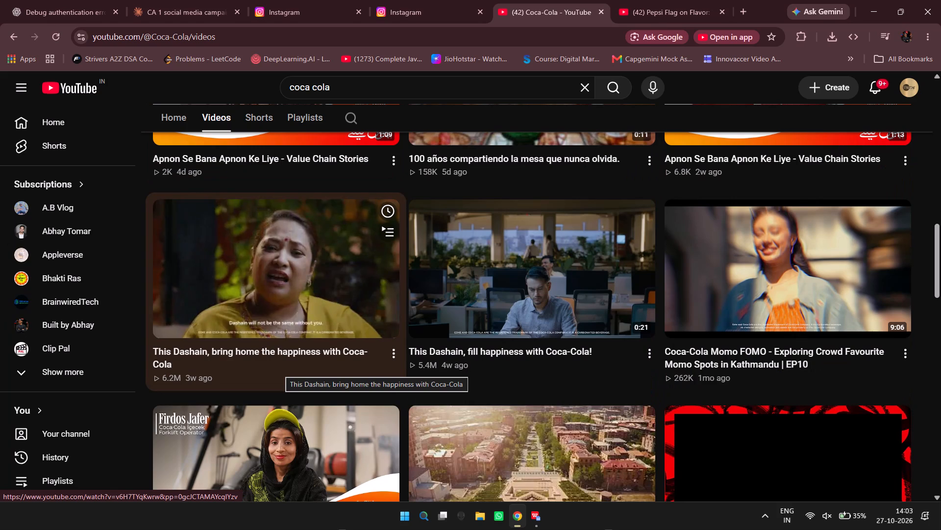
{"action": "scroll", "coordinate": [280, 369], "scroll_direction": "down", "scroll_amount": 1}
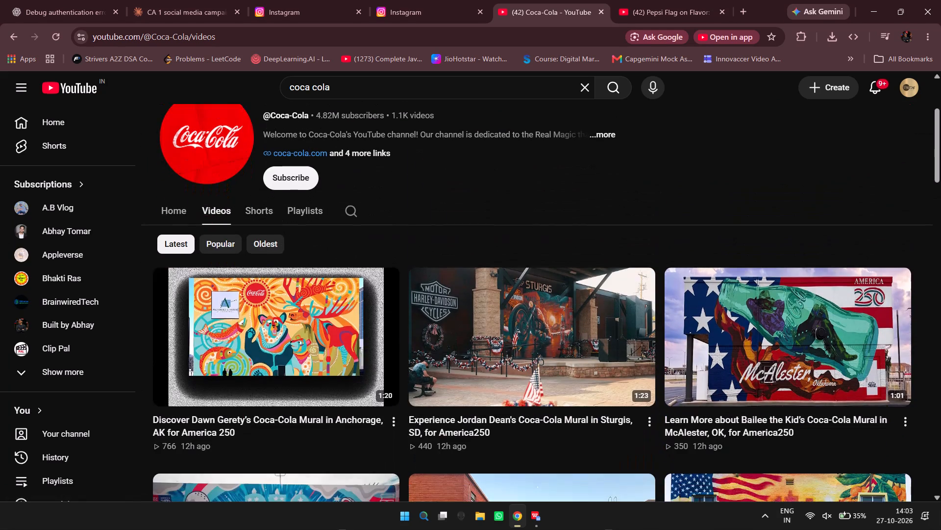
Switch to Chrome and capture Coca-Cola's YouTube Videos page from the channel header through the first four rows of videos.
{"action": "key", "text": "ctrl+minus"}
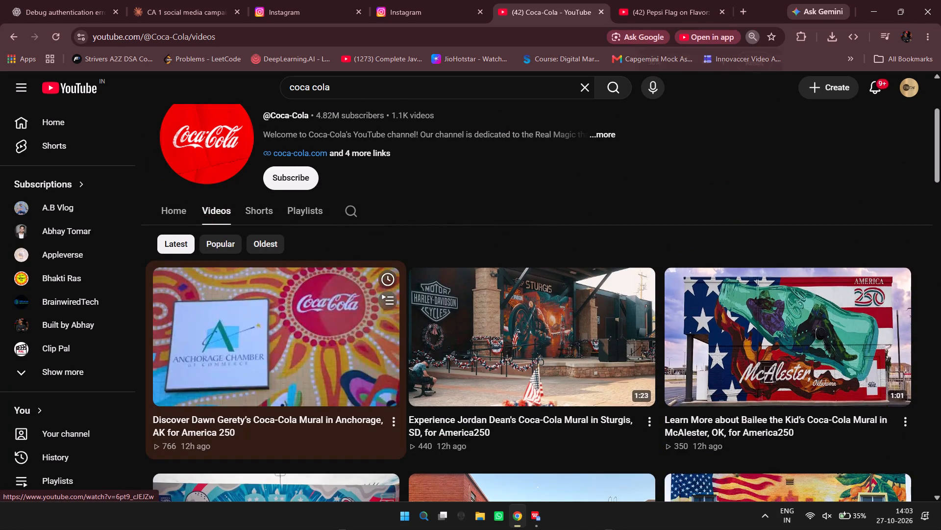
{"action": "key", "text": "ctrl+minus"}
{"action": "key", "text": "ctrl+minus"}
{"action": "key", "text": "ctrl+minus"}
{"action": "key", "text": "ctrl+minus"}
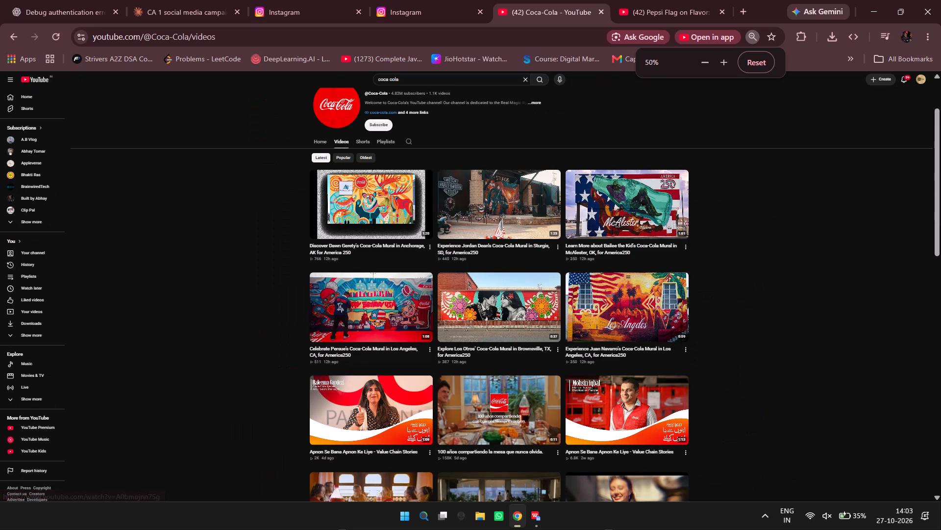
{"action": "scroll", "coordinate": [280, 369], "scroll_direction": "up", "scroll_amount": 1}
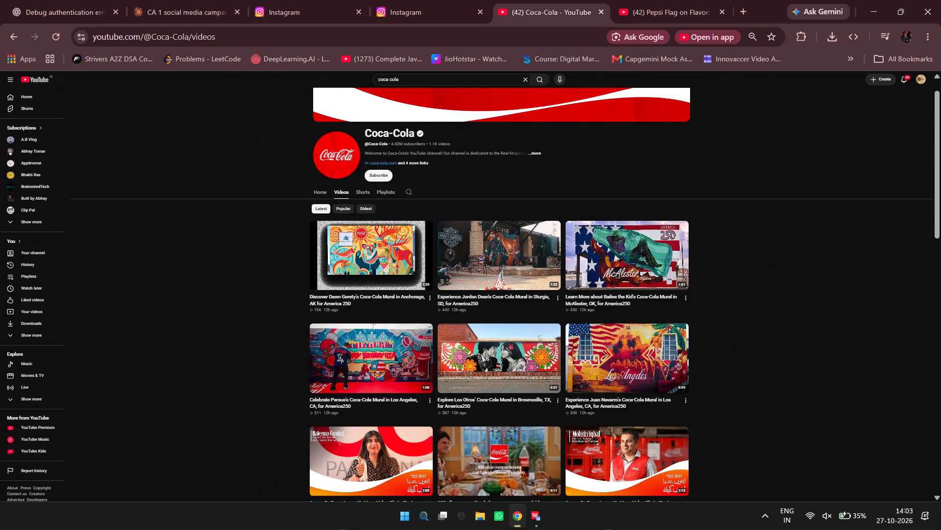
{"action": "left_click", "coordinate": [533, 197]}
{"action": "key", "text": "Escape"}
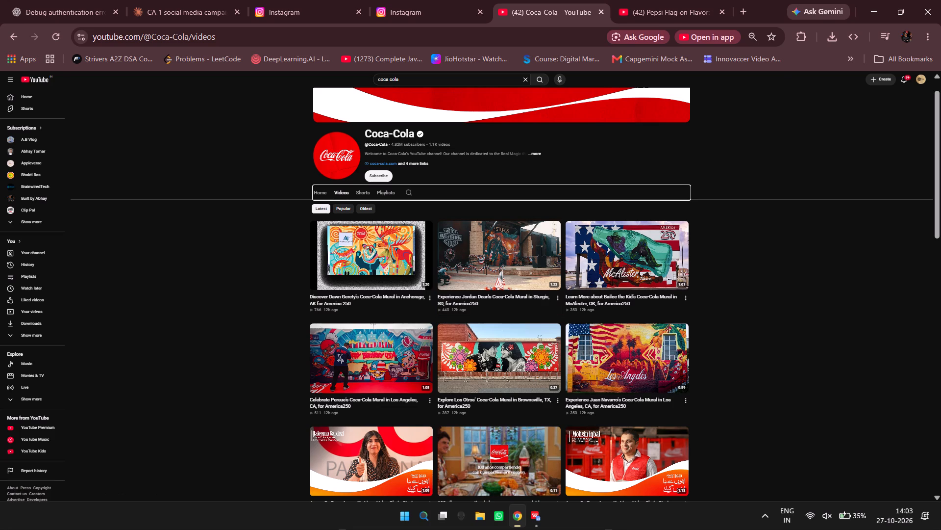
{"action": "key", "text": "ctrl+minus"}
{"action": "key", "text": "ctrl+minus"}
{"action": "key", "text": "ctrl+minus"}
{"action": "key", "text": "ctrl+plus"}
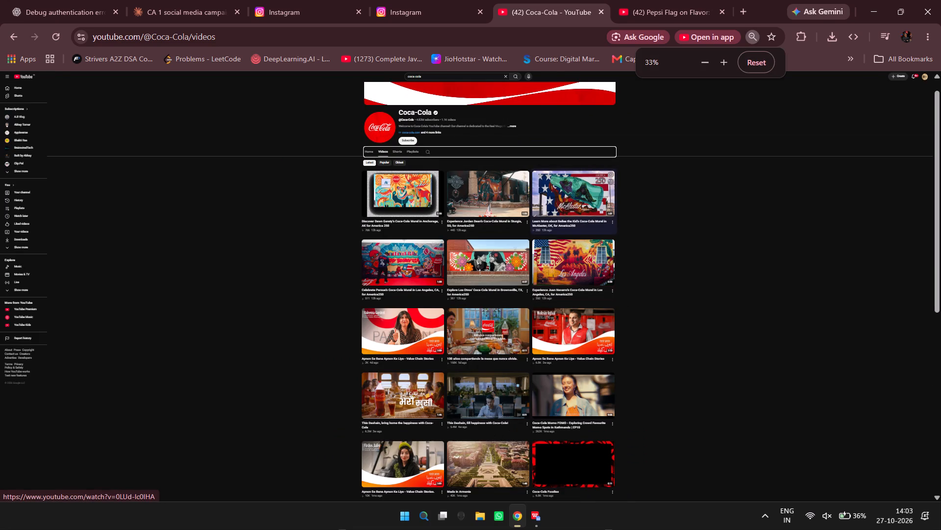
{"action": "scroll", "coordinate": [533, 197], "scroll_direction": "up", "scroll_amount": 1}
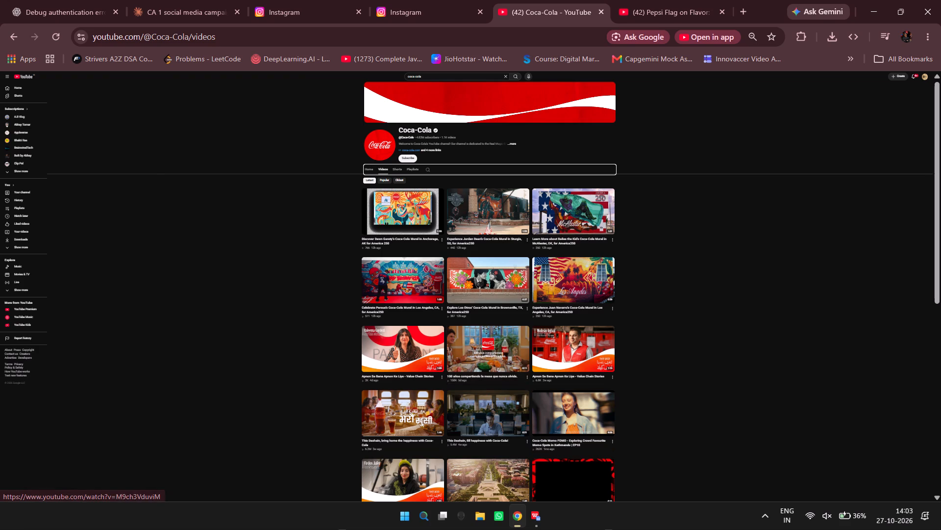
{"action": "key", "text": "shift+super+s"}
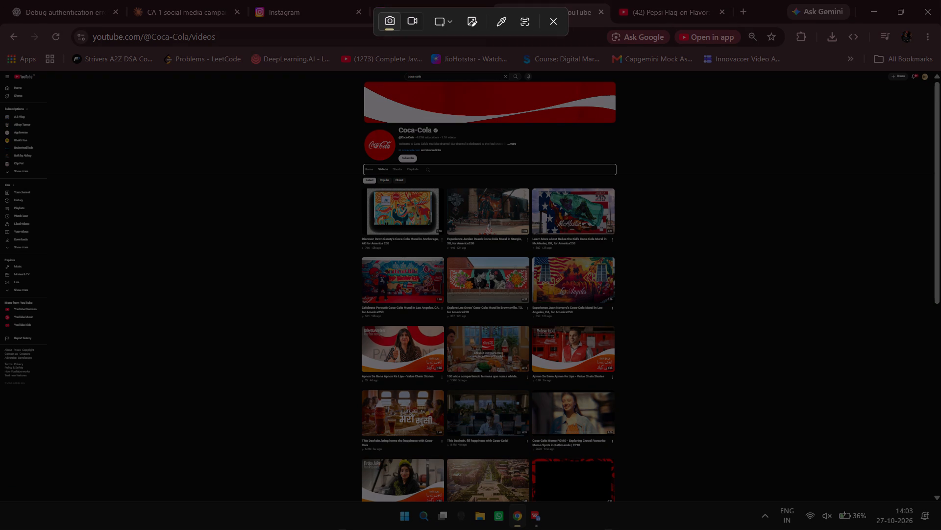
{"action": "key", "text": "Escape"}
{"action": "left_click", "coordinate": [337, 157]}
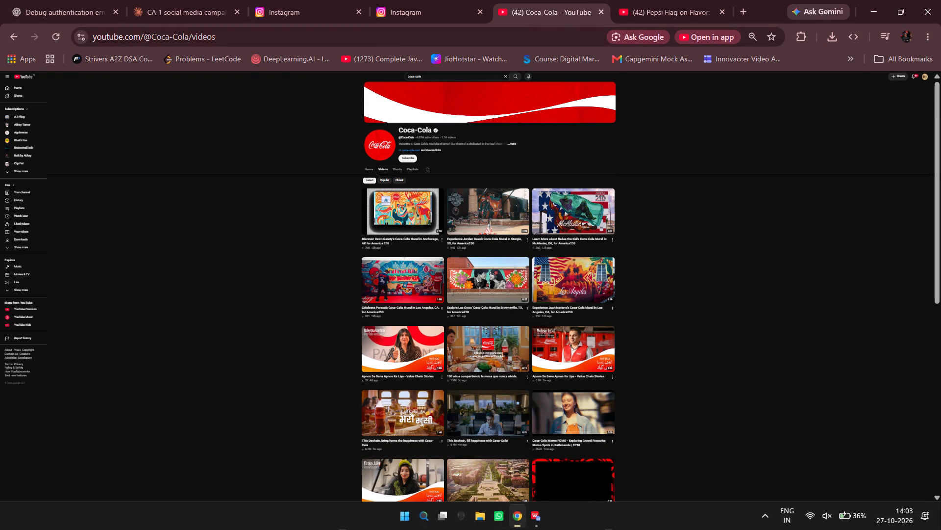
{"action": "key", "text": "shift+super+s"}
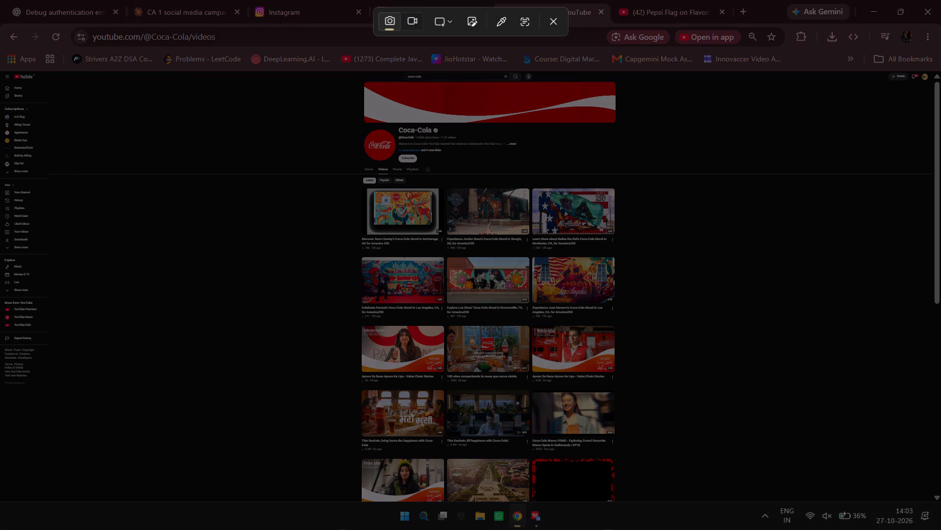
{"action": "left_click_drag", "start_coordinate": [363, 123], "coordinate": [619, 457]}
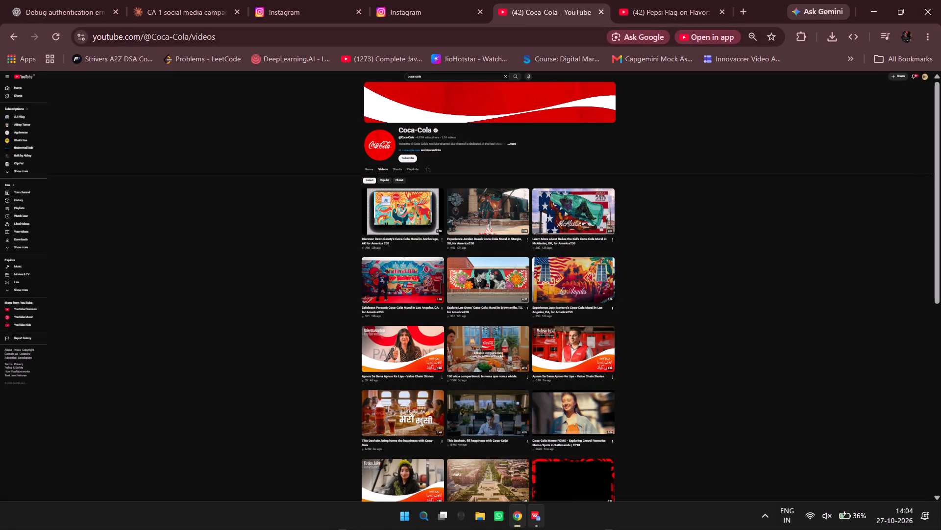
Switch to the WPS report and paste the capture over the Coca-Cola Instagram grid and YouTube video list placeholder text in section 4.7.
{"action": "left_click", "coordinate": [536, 516]}
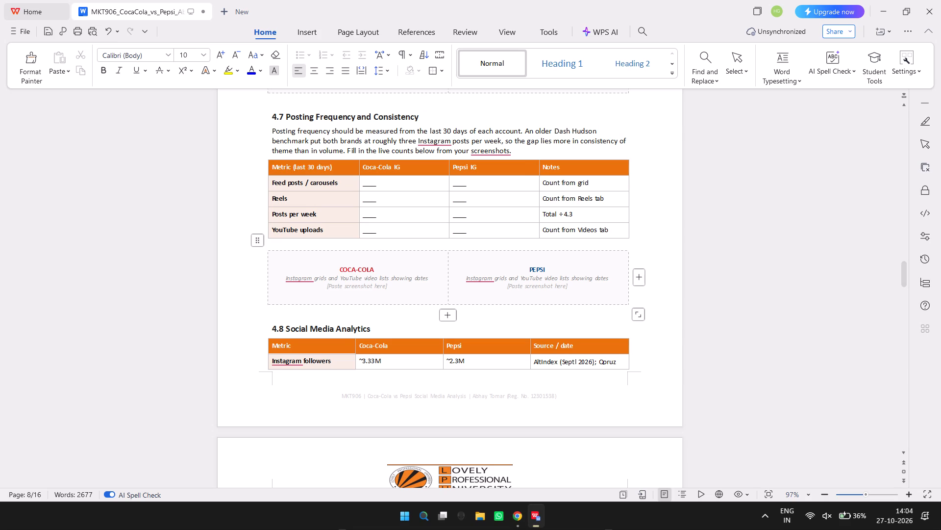
{"action": "left_click_drag", "start_coordinate": [389, 291], "coordinate": [283, 278]}
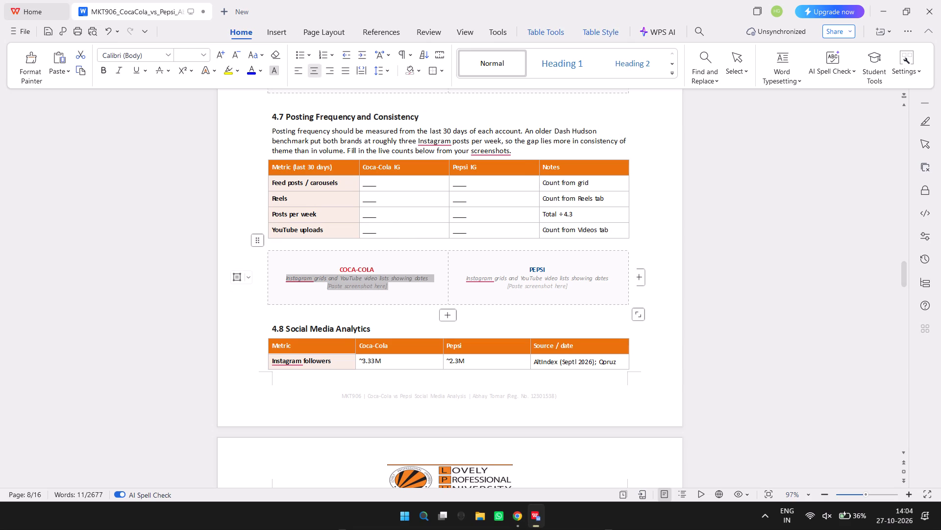
{"action": "left_click_drag", "start_coordinate": [283, 278], "coordinate": [285, 277]}
{"action": "key", "text": "ctrl+v"}
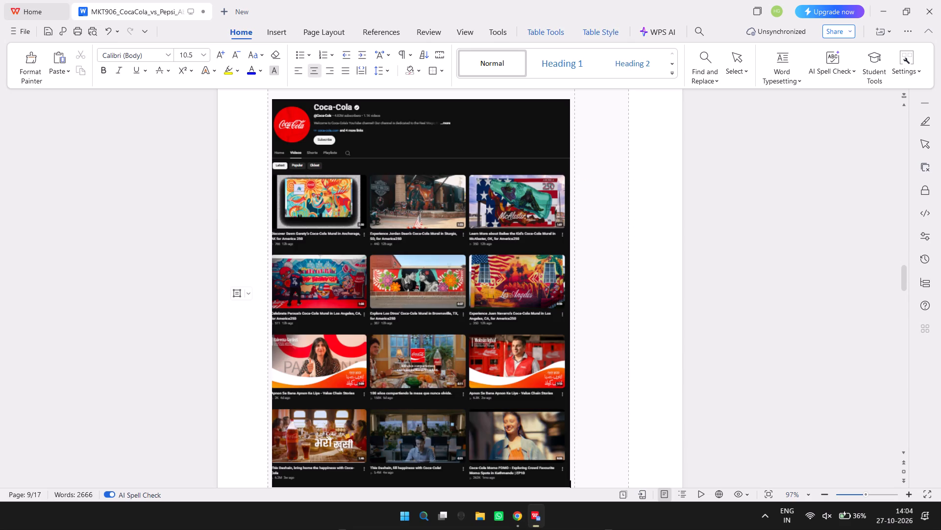
{"action": "left_click", "coordinate": [402, 232]}
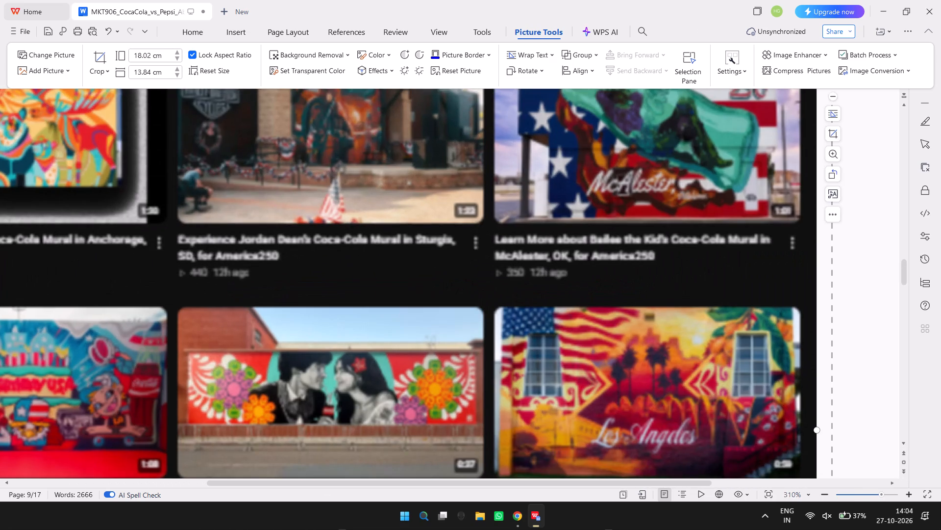
{"action": "scroll", "coordinate": [402, 232], "scroll_direction": "down", "scroll_amount": 1}
{"action": "left_click", "coordinate": [402, 232]}
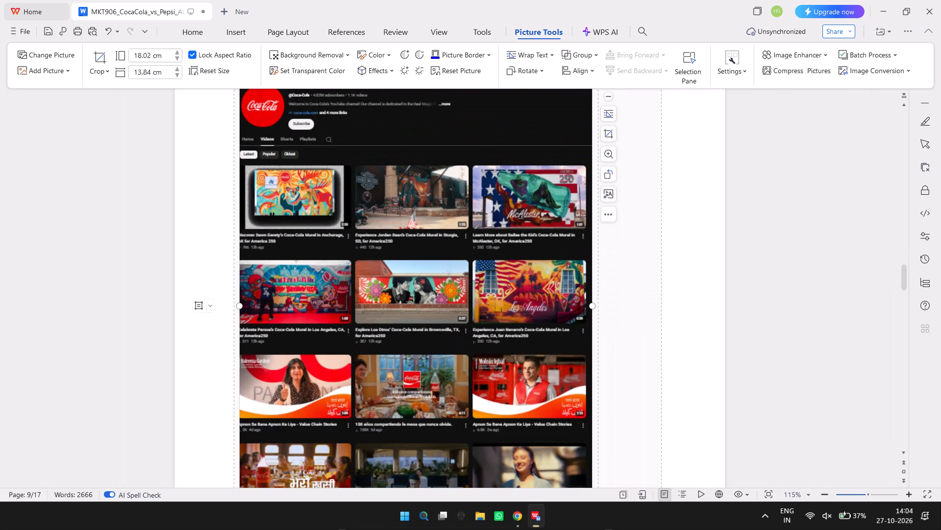
Return to Coca-Cola's YouTube Videos page in Chrome and recapture the channel header with three rows of videos at a larger zoom.
{"action": "left_click", "coordinate": [516, 523]}
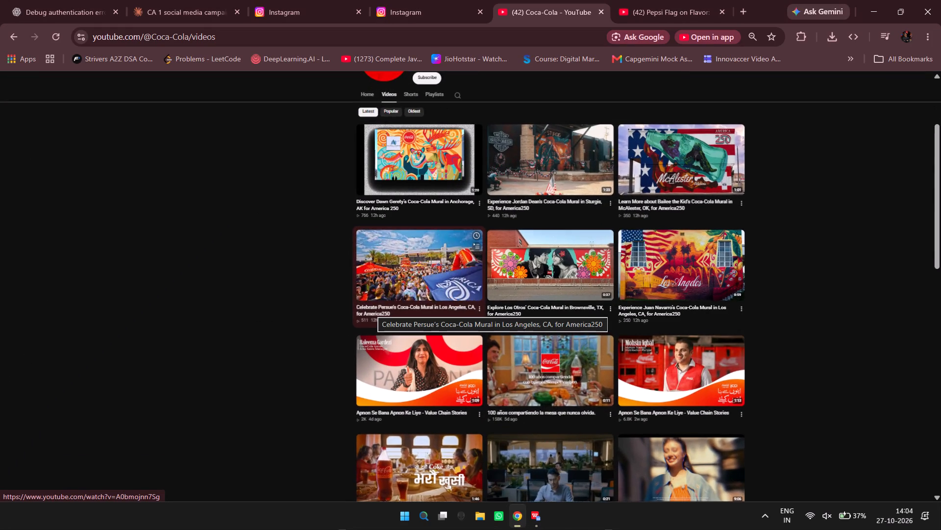
{"action": "scroll", "coordinate": [372, 308], "scroll_direction": "left", "scroll_amount": 2}
{"action": "scroll", "coordinate": [372, 308], "scroll_direction": "down", "scroll_amount": 1}
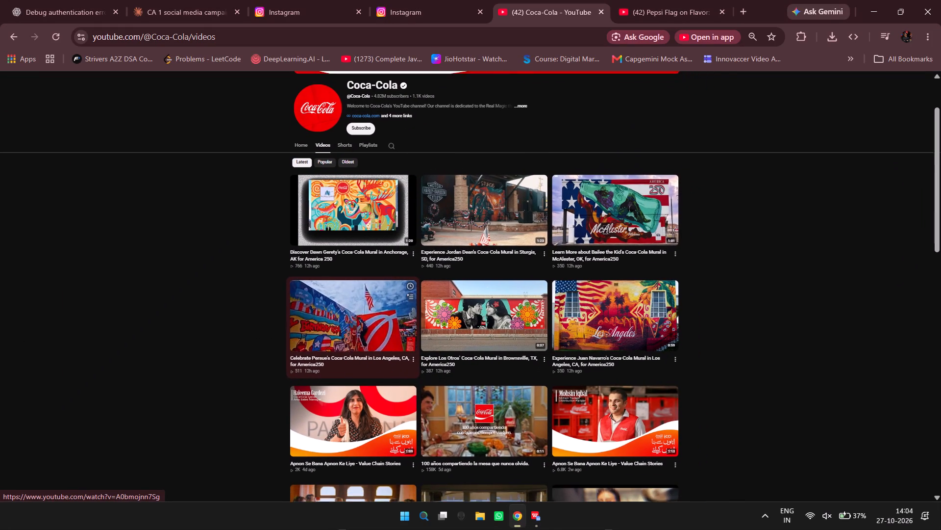
{"action": "scroll", "coordinate": [372, 308], "scroll_direction": "down", "scroll_amount": 1}
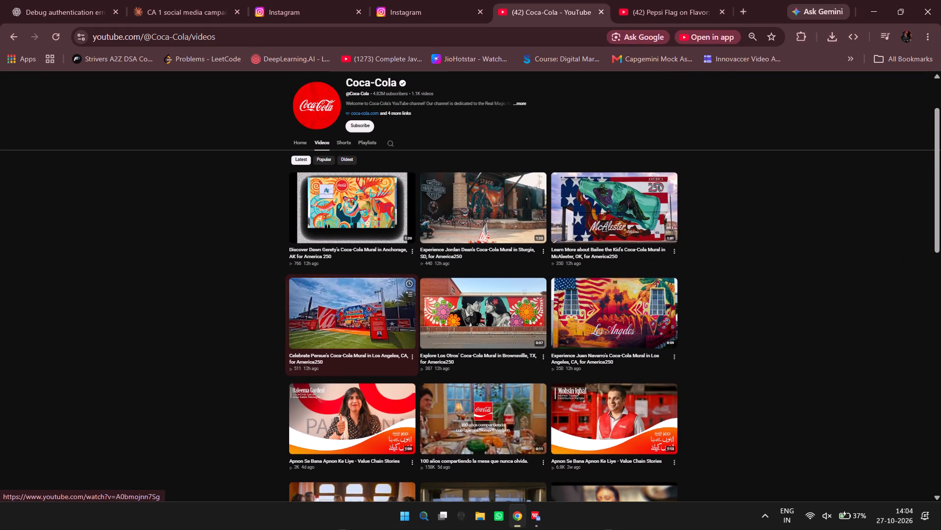
{"action": "key", "text": "shift+super+s"}
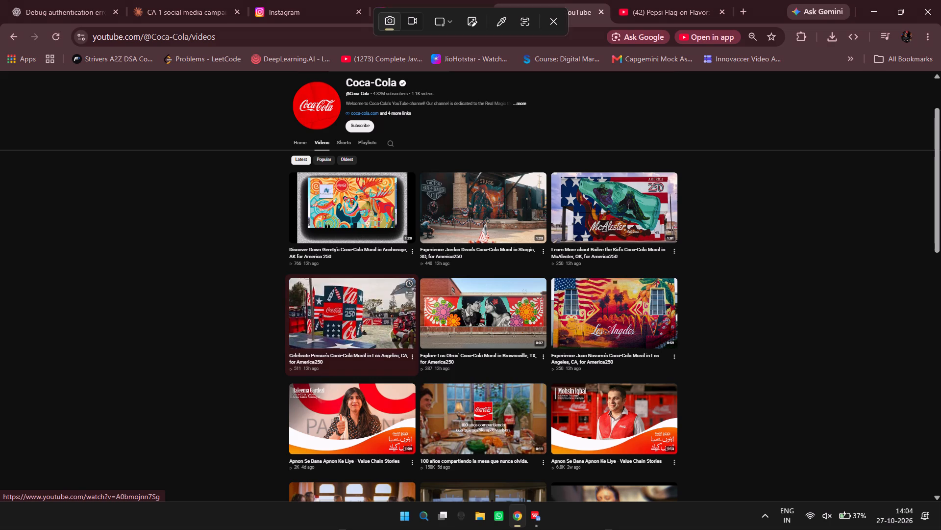
{"action": "left_click_drag", "start_coordinate": [281, 72], "coordinate": [689, 464]}
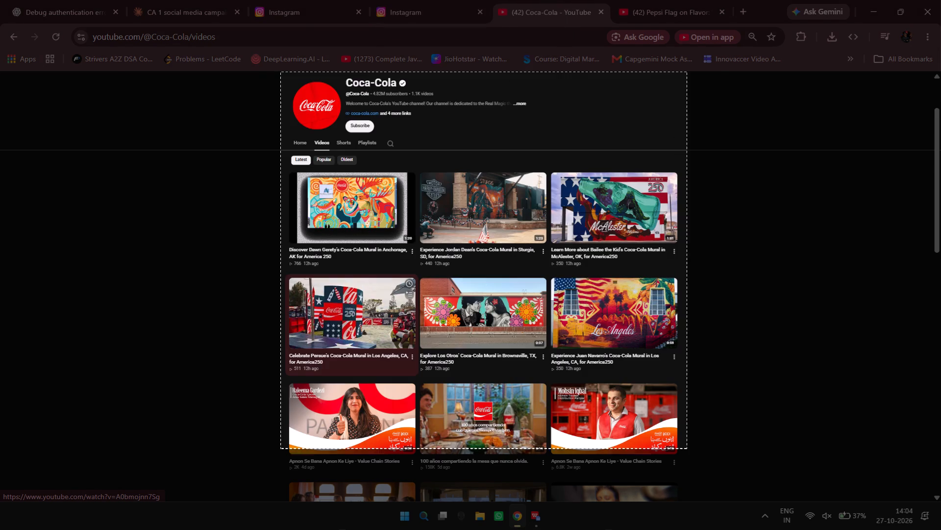
{"action": "left_click_drag", "start_coordinate": [689, 464], "coordinate": [681, 480]}
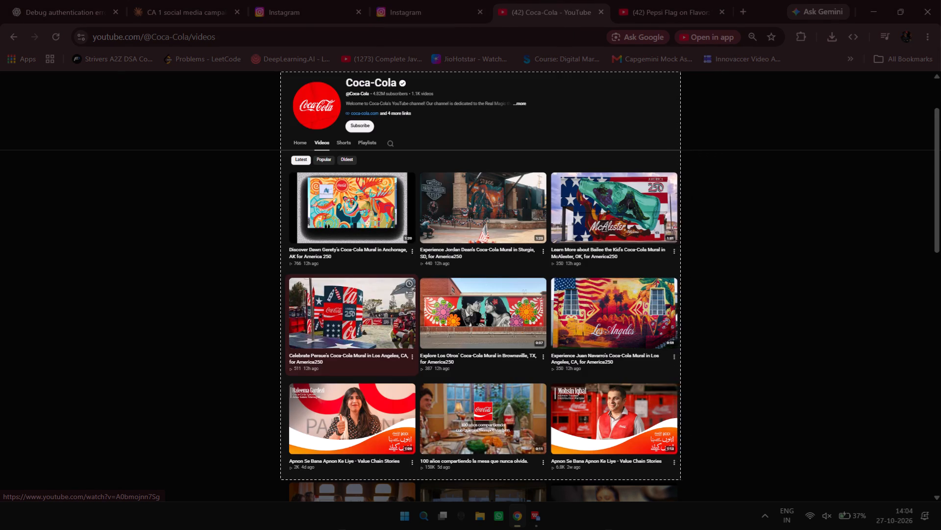
{"action": "left_click_drag", "start_coordinate": [681, 480], "coordinate": [685, 479]}
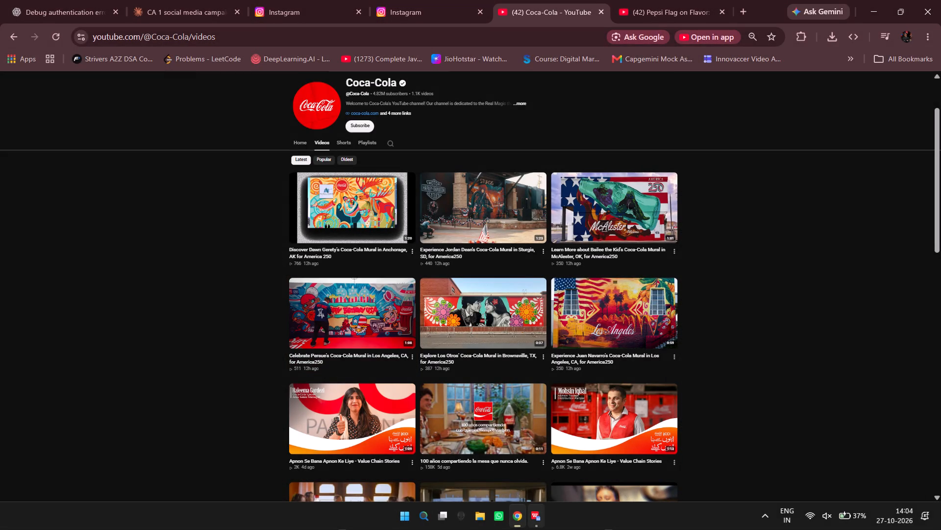
Paste the new three-row YouTube capture into the same Coca-Cola placeholder cell of the WPS report.
{"action": "left_click", "coordinate": [543, 519]}
{"action": "left_click", "coordinate": [384, 339]}
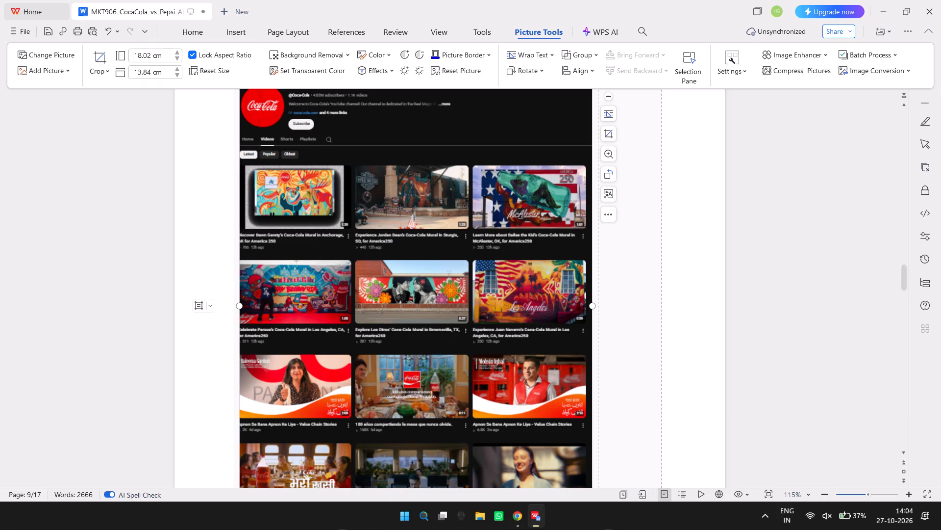
{"action": "key", "text": "ctrl+v"}
{"action": "scroll", "coordinate": [384, 339], "scroll_direction": "down", "scroll_amount": 2}
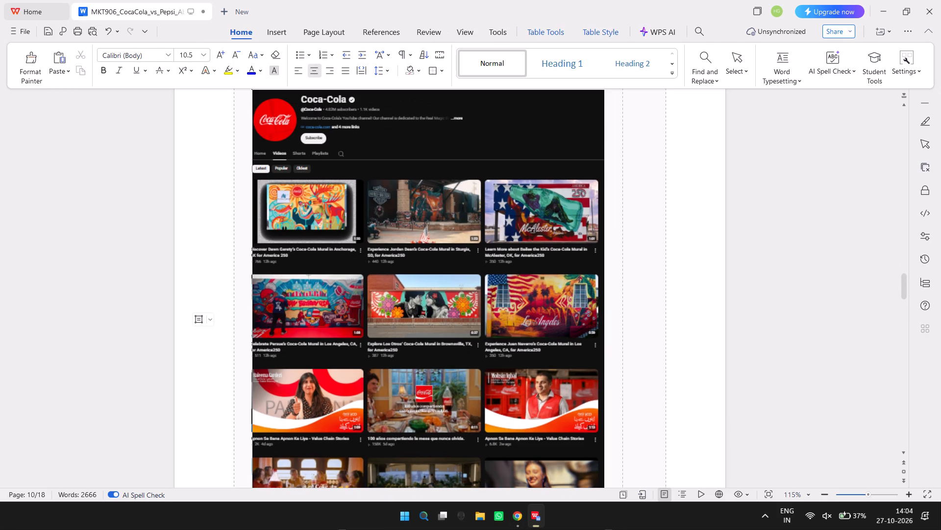
{"action": "scroll", "coordinate": [384, 339], "scroll_direction": "down", "scroll_amount": 4}
{"action": "scroll", "coordinate": [384, 339], "scroll_direction": "up", "scroll_amount": 1}
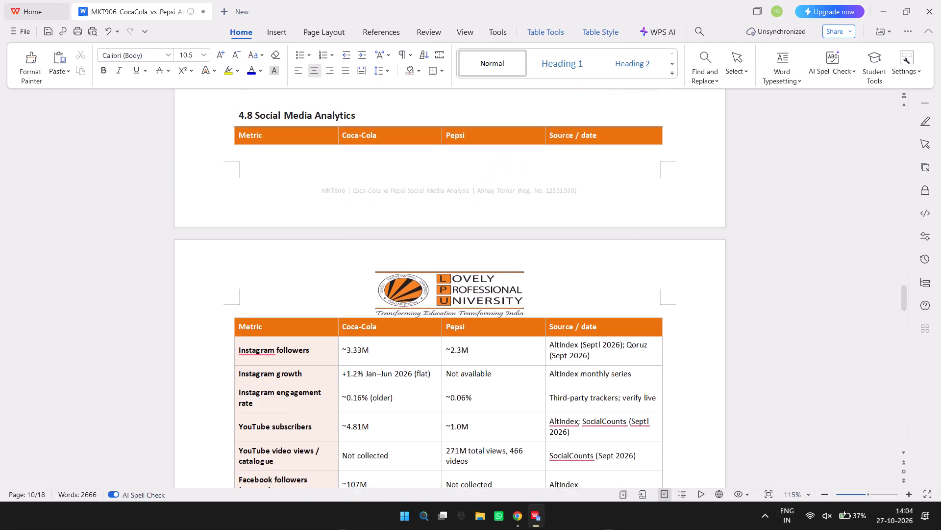
Delete the earlier four-row Coca-Cola YouTube screenshot above section 4.8.
{"action": "scroll", "coordinate": [384, 339], "scroll_direction": "up", "scroll_amount": 6}
{"action": "left_click", "coordinate": [384, 339]}
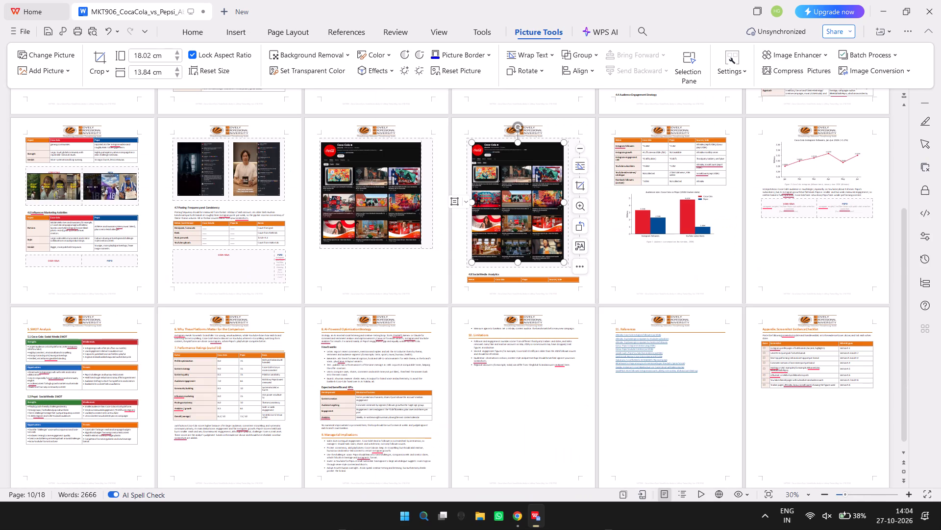
{"action": "left_click", "coordinate": [509, 200]}
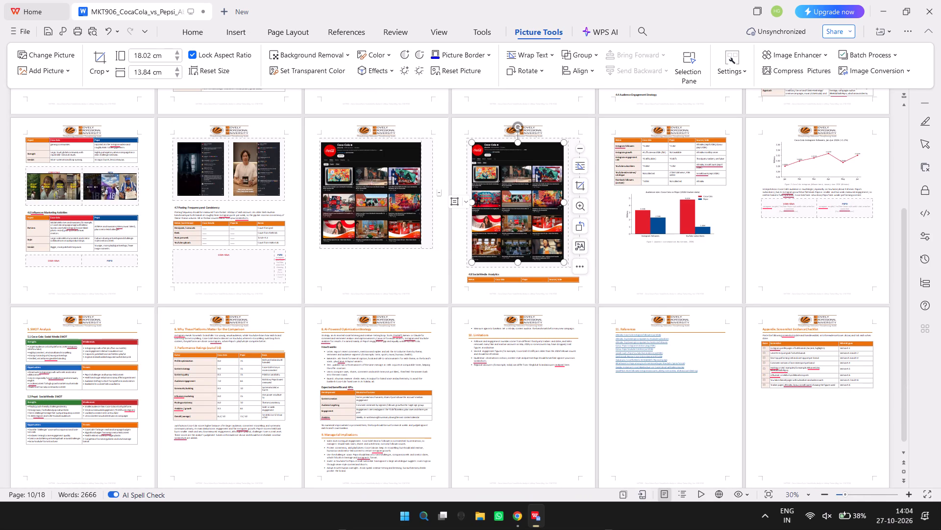
{"action": "left_click", "coordinate": [514, 212]}
{"action": "key", "text": "Delete"}
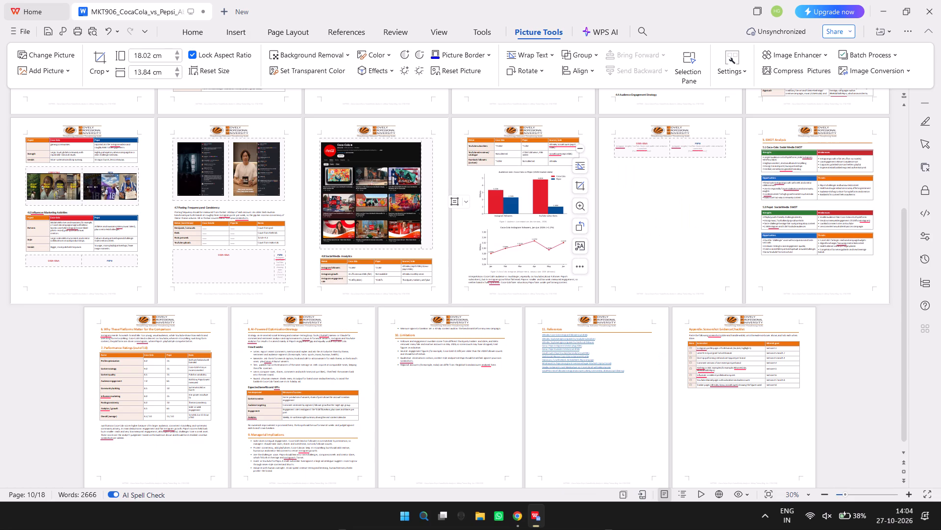
Unlock the aspect ratio of the Coca-Cola YouTube videos screenshot above section 4.8 and set its height to 10 cm.
{"action": "left_click", "coordinate": [383, 212]}
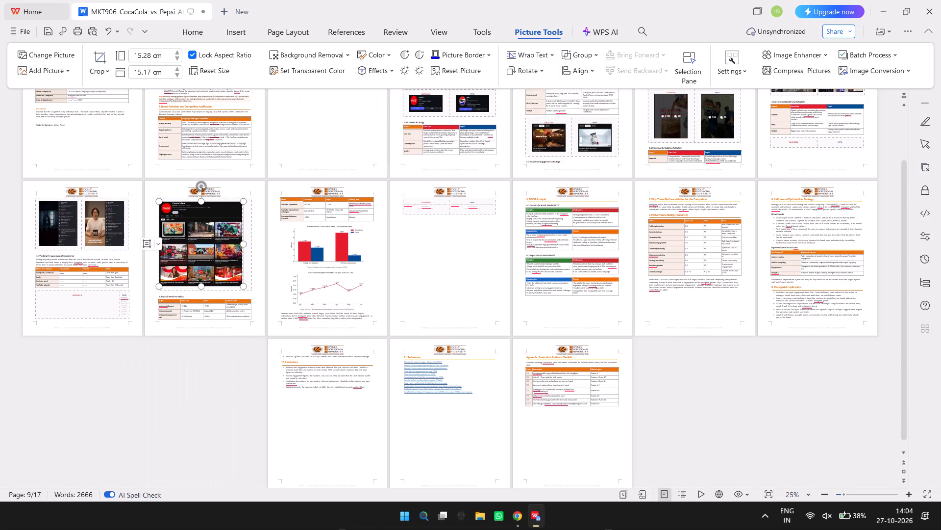
{"action": "scroll", "coordinate": [383, 212], "scroll_direction": "left", "scroll_amount": 1}
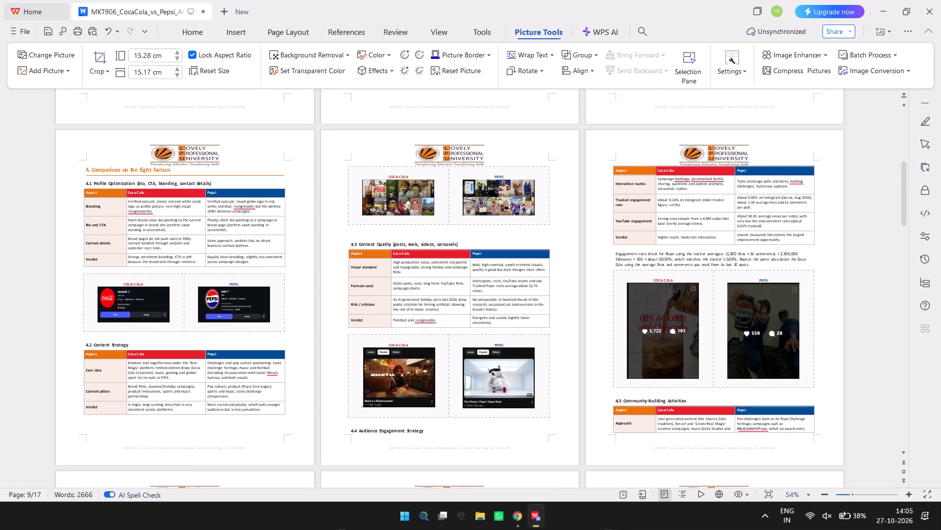
{"action": "scroll", "coordinate": [597, 252], "scroll_direction": "down", "scroll_amount": 4}
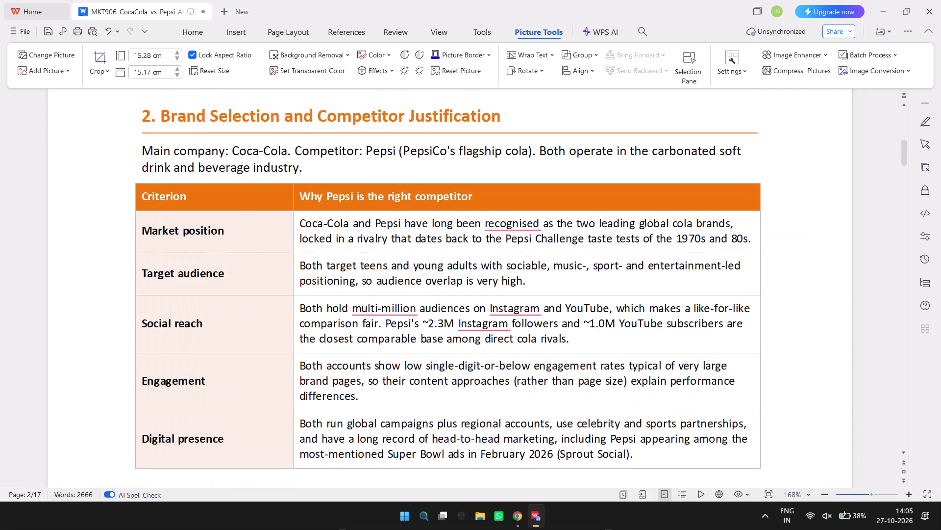
{"action": "scroll", "coordinate": [597, 252], "scroll_direction": "down", "scroll_amount": 10}
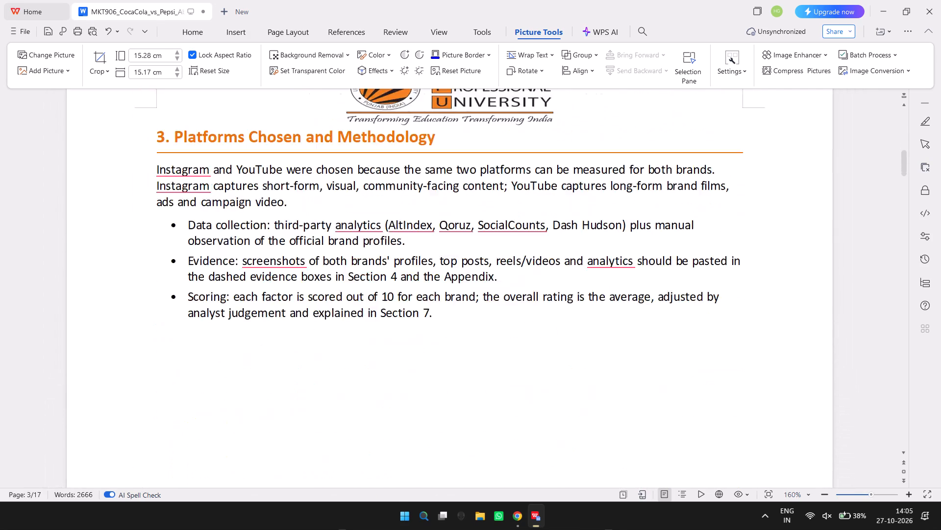
{"action": "scroll", "coordinate": [597, 252], "scroll_direction": "down", "scroll_amount": 1}
{"action": "triple_click", "coordinate": [819, 489]}
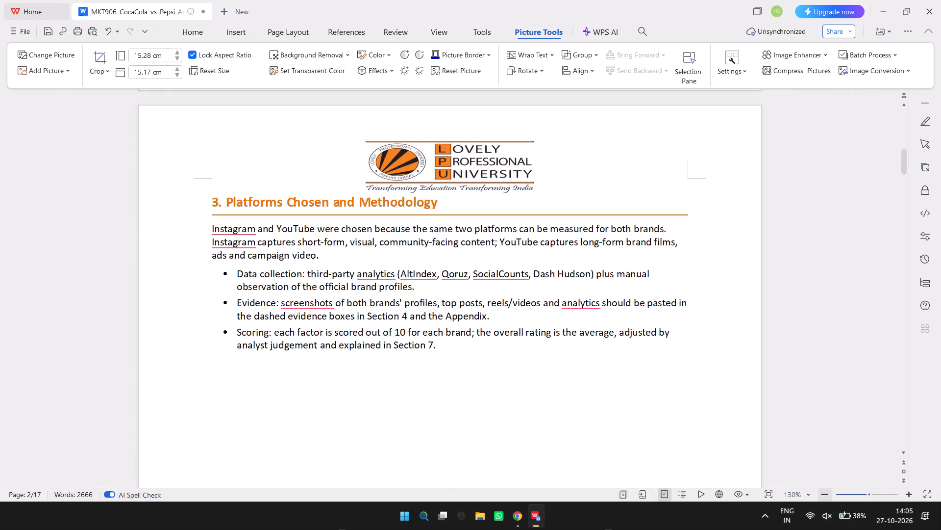
{"action": "double_click", "coordinate": [819, 489]}
{"action": "left_click", "coordinate": [819, 489]}
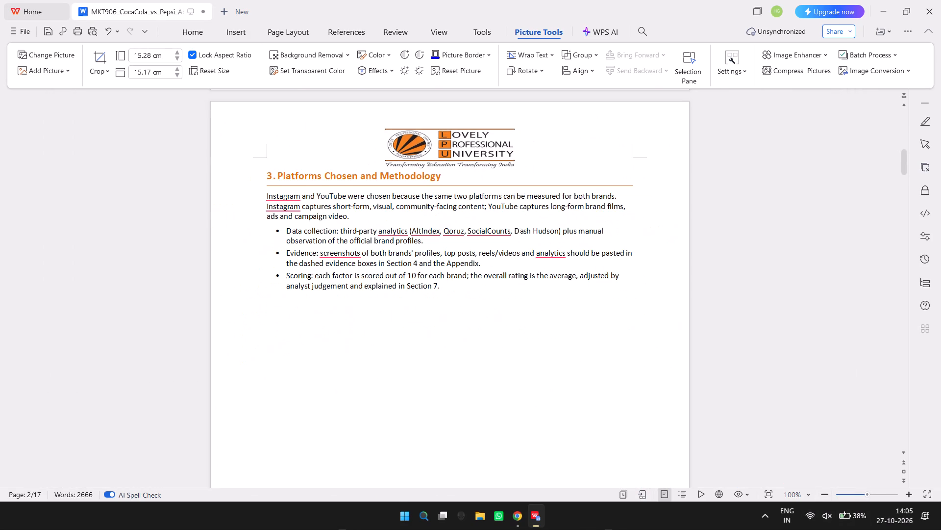
{"action": "scroll", "coordinate": [760, 348], "scroll_direction": "down", "scroll_amount": 8}
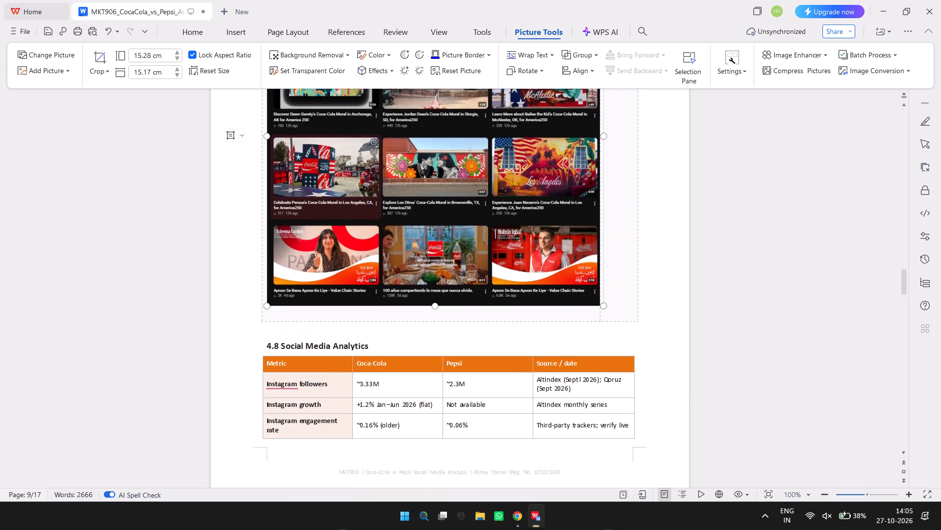
{"action": "scroll", "coordinate": [760, 348], "scroll_direction": "down", "scroll_amount": 7}
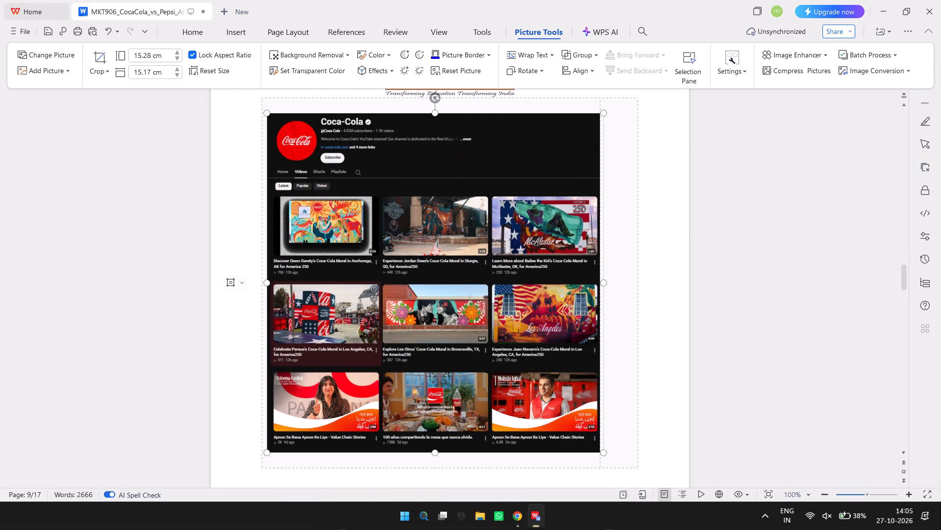
{"action": "left_click", "coordinate": [565, 371]}
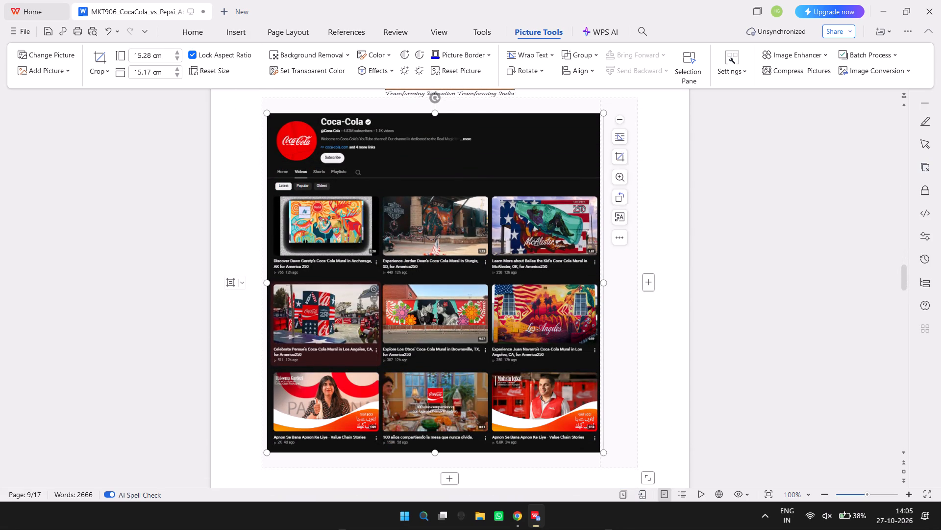
{"action": "left_click", "coordinate": [193, 52]}
{"action": "left_click", "coordinate": [148, 57]}
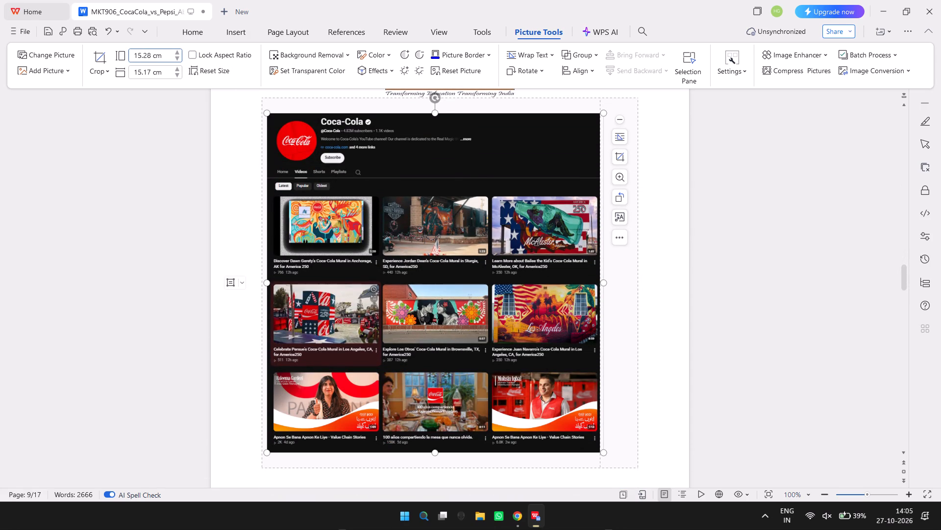
{"action": "left_click", "coordinate": [151, 53]}
{"action": "key", "text": "BackSpace"}
{"action": "key", "text": "BackSpace"}
{"action": "key", "text": "BackSpace"}
{"action": "key", "text": "BackSpace"}
{"action": "key", "text": "BackSpace"}
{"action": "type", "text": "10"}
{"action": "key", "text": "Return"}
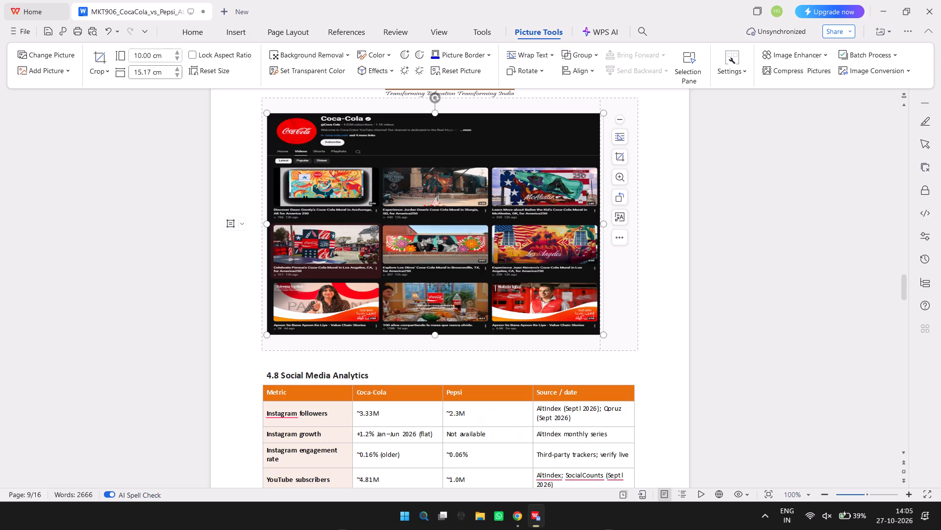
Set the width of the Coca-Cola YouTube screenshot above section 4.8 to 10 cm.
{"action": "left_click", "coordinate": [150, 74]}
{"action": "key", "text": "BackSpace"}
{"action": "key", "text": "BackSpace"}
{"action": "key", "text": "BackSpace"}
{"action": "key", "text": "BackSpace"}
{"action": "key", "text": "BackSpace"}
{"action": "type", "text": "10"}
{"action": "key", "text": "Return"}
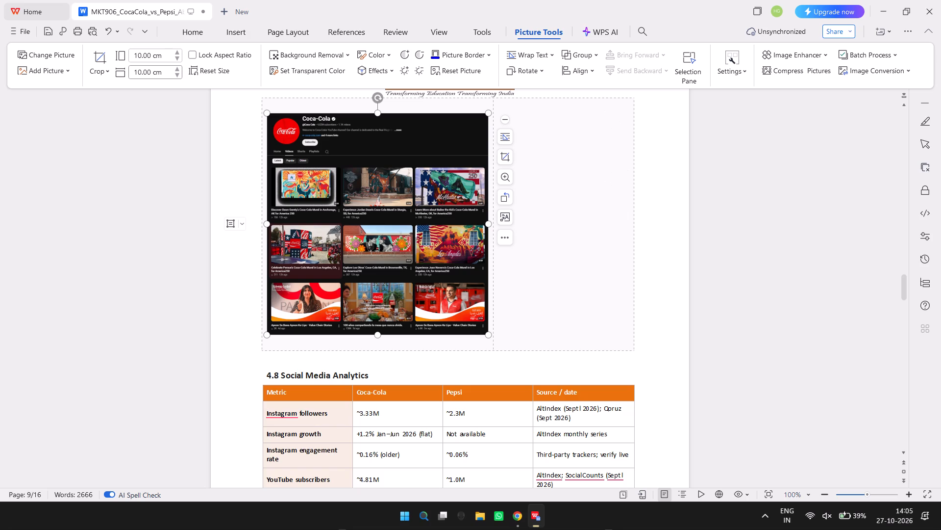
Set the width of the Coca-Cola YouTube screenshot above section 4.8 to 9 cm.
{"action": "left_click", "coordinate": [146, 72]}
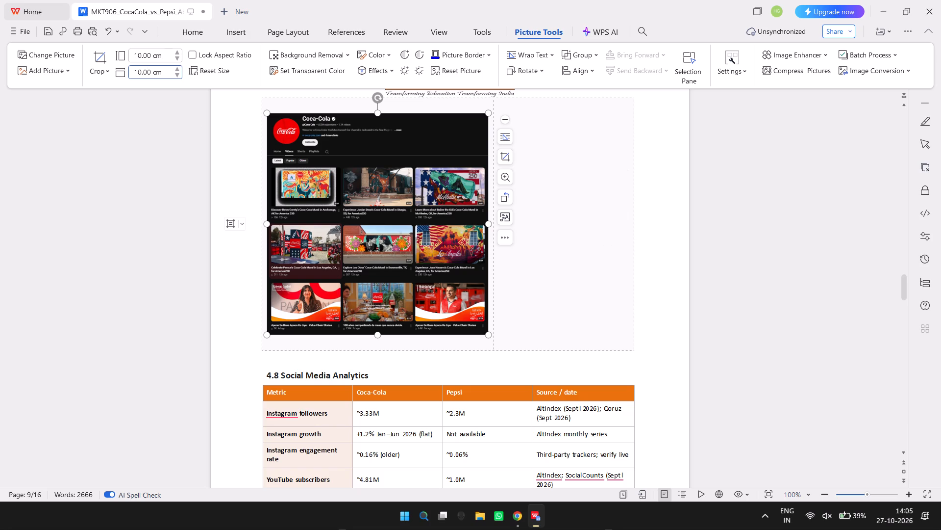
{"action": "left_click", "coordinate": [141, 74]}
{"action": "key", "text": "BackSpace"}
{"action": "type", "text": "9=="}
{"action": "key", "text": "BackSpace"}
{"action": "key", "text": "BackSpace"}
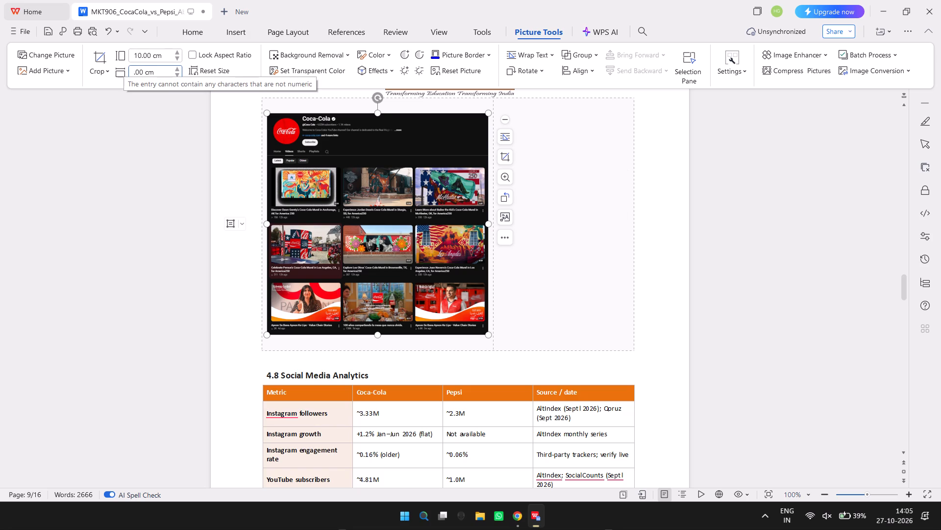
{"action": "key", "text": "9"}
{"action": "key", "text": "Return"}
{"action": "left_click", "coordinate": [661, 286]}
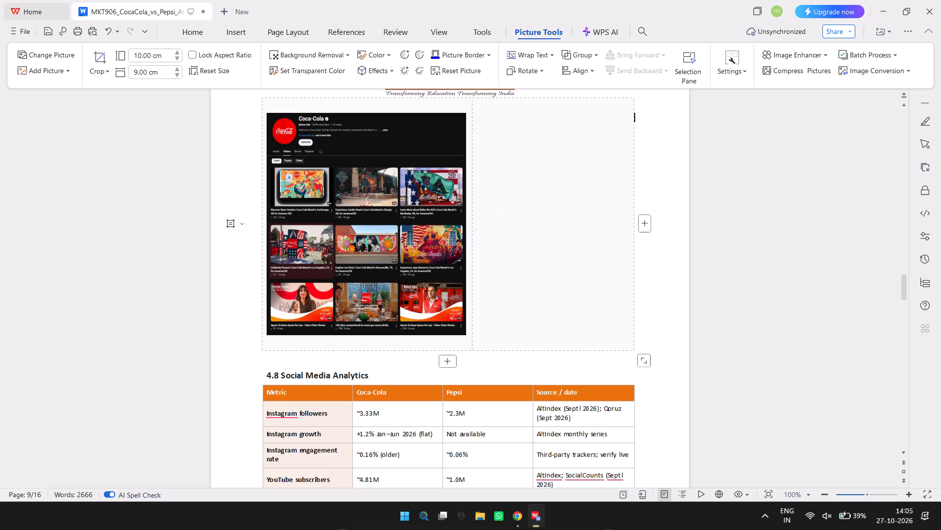
Set the width of the Coca-Cola YouTube screenshot above section 4.8 to 8 cm.
{"action": "scroll", "coordinate": [661, 286], "scroll_direction": "up", "scroll_amount": 6}
{"action": "scroll", "coordinate": [661, 286], "scroll_direction": "down", "scroll_amount": 1}
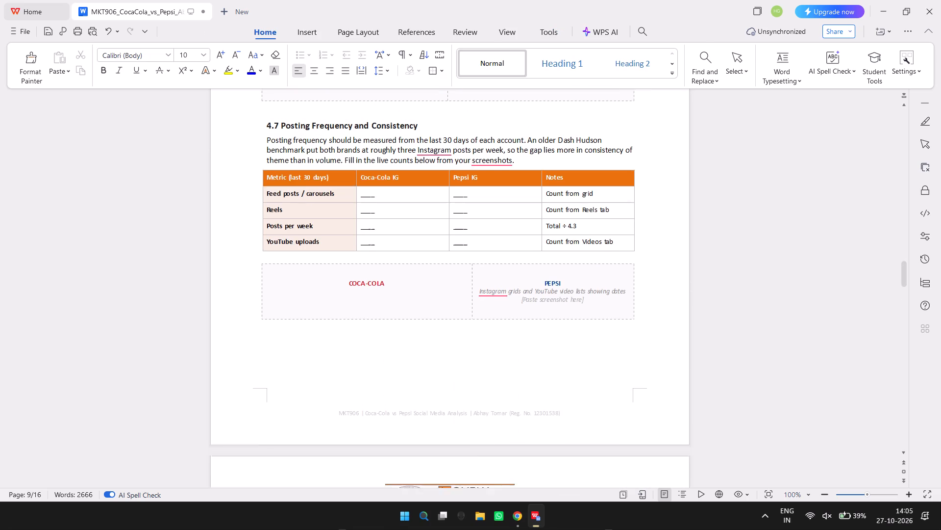
{"action": "scroll", "coordinate": [661, 286], "scroll_direction": "down", "scroll_amount": 5}
{"action": "left_click", "coordinate": [448, 400]}
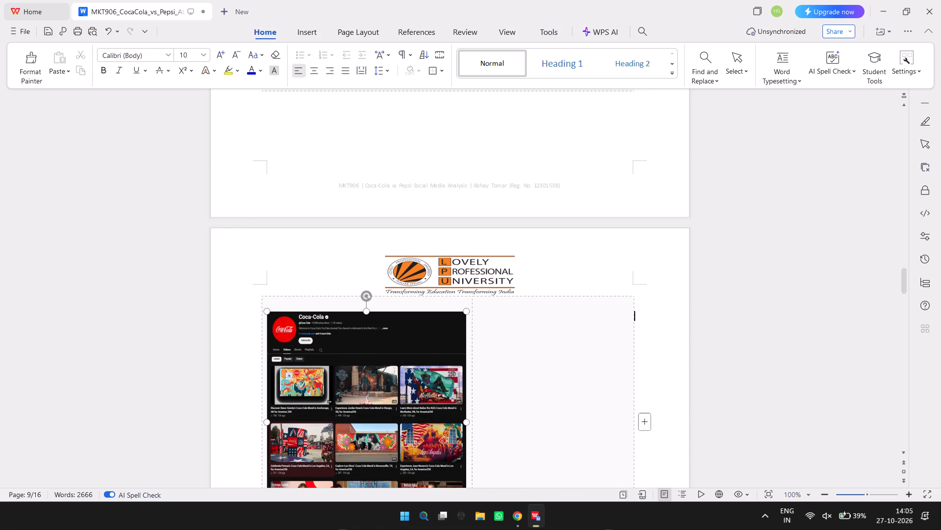
{"action": "left_click", "coordinate": [146, 69]}
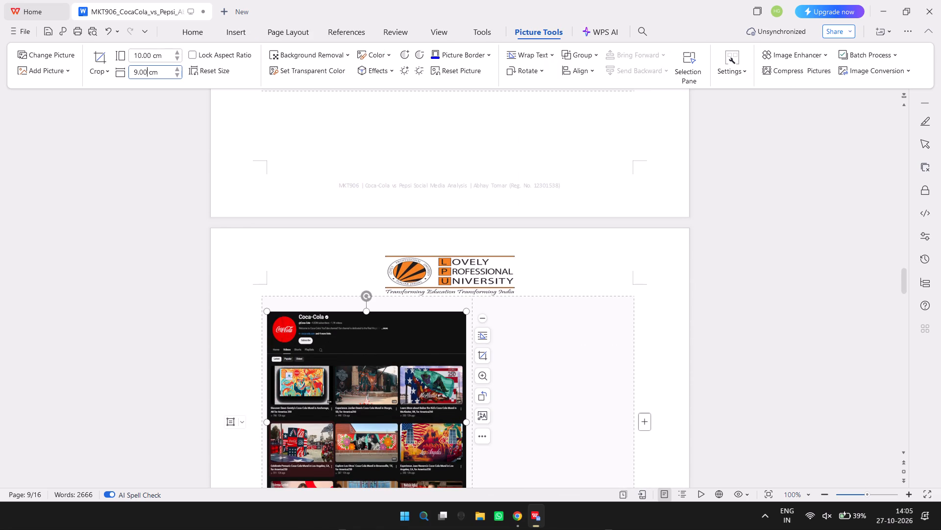
{"action": "key", "text": "BackSpace"}
{"action": "key", "text": "BackSpace"}
{"action": "key", "text": "BackSpace"}
{"action": "key", "text": "BackSpace"}
{"action": "key", "text": "BackSpace"}
{"action": "key", "text": "8"}
{"action": "key", "text": "Return"}
{"action": "left_click", "coordinate": [866, 349]}
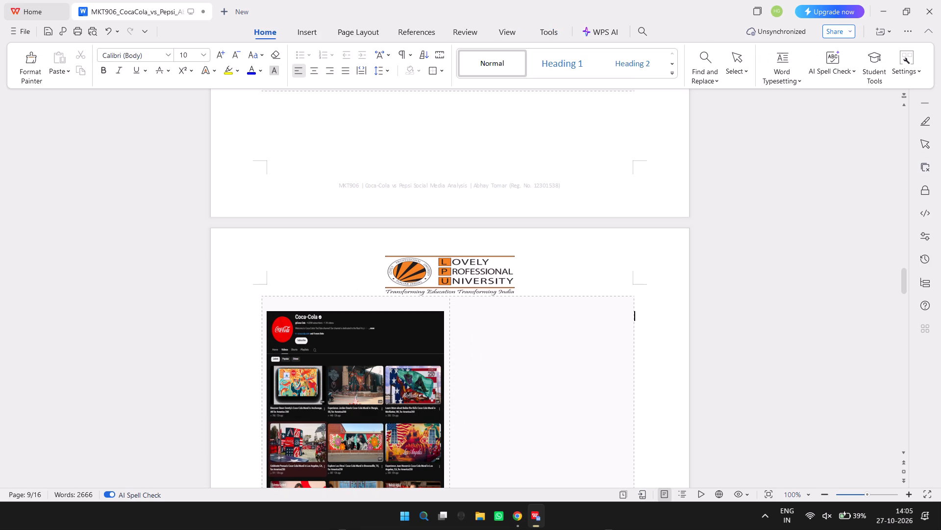
Set the height of the Coca-Cola YouTube screenshot above section 4.8 to 8 cm.
{"action": "left_click", "coordinate": [278, 361]}
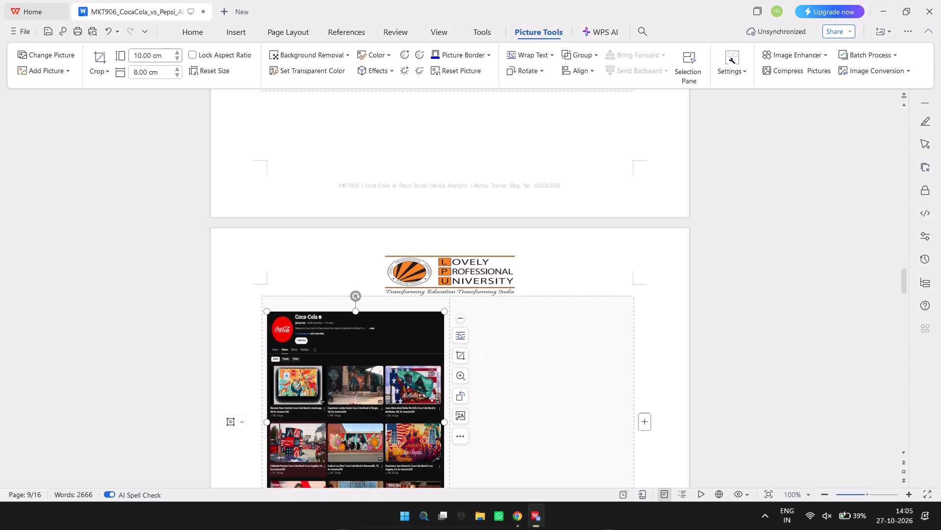
{"action": "left_click", "coordinate": [150, 52]}
{"action": "key", "text": "BackSpace"}
{"action": "key", "text": "BackSpace"}
{"action": "key", "text": "BackSpace"}
{"action": "key", "text": "BackSpace"}
{"action": "key", "text": "BackSpace"}
{"action": "key", "text": "8"}
{"action": "key", "text": "Return"}
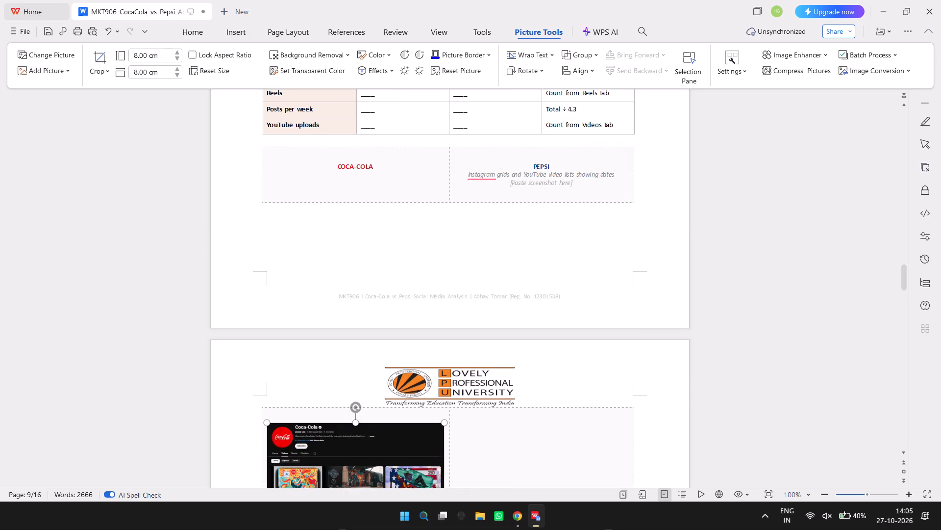
Switch to Chrome, go back to Pepsi's YouTube Videos page, and capture the channel header with three rows of videos.
{"action": "scroll", "coordinate": [446, 296], "scroll_direction": "down", "scroll_amount": 6}
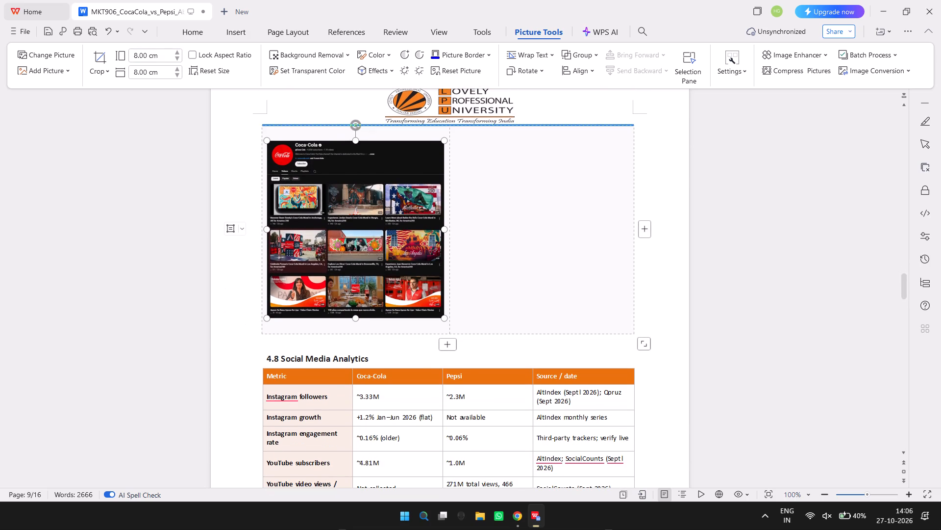
{"action": "left_click", "coordinate": [501, 223]}
{"action": "scroll", "coordinate": [501, 223], "scroll_direction": "up", "scroll_amount": 5}
{"action": "left_click", "coordinate": [511, 511]}
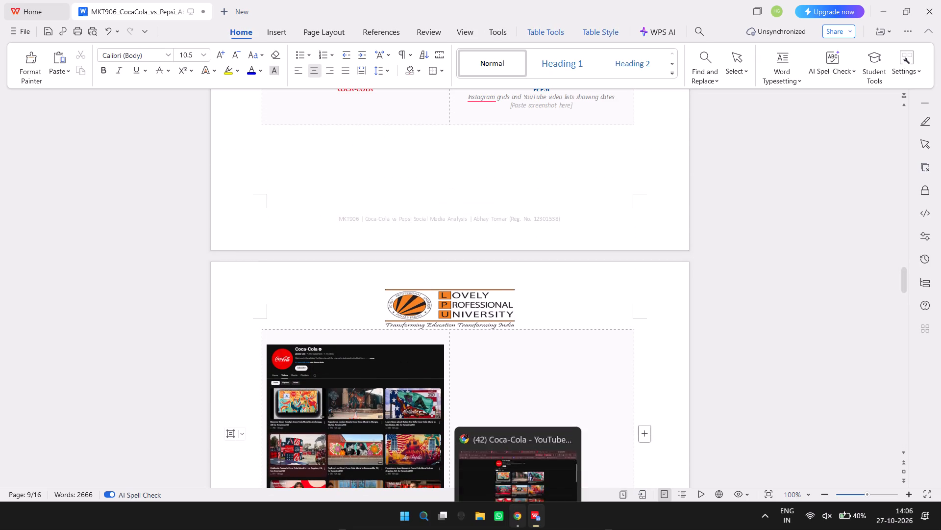
{"action": "left_click", "coordinate": [654, 0]}
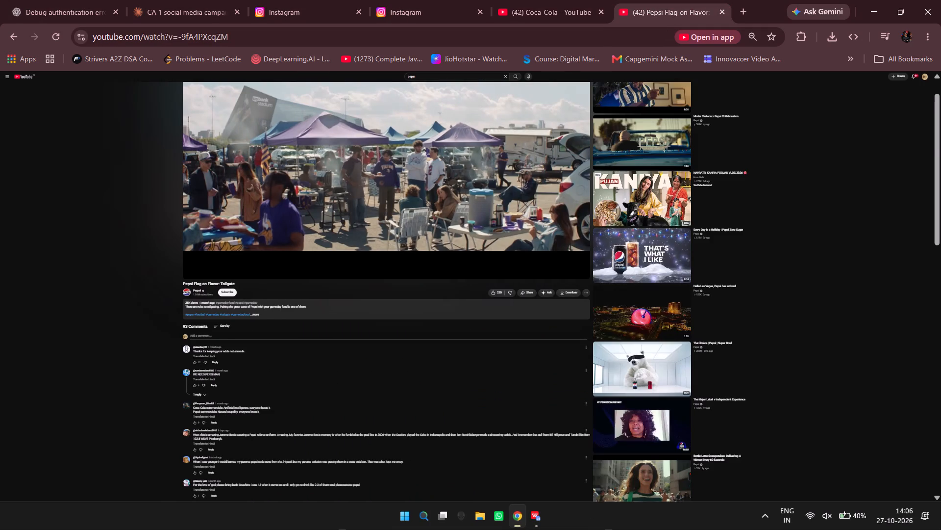
{"action": "scroll", "coordinate": [152, 384], "scroll_direction": "right", "scroll_amount": 9}
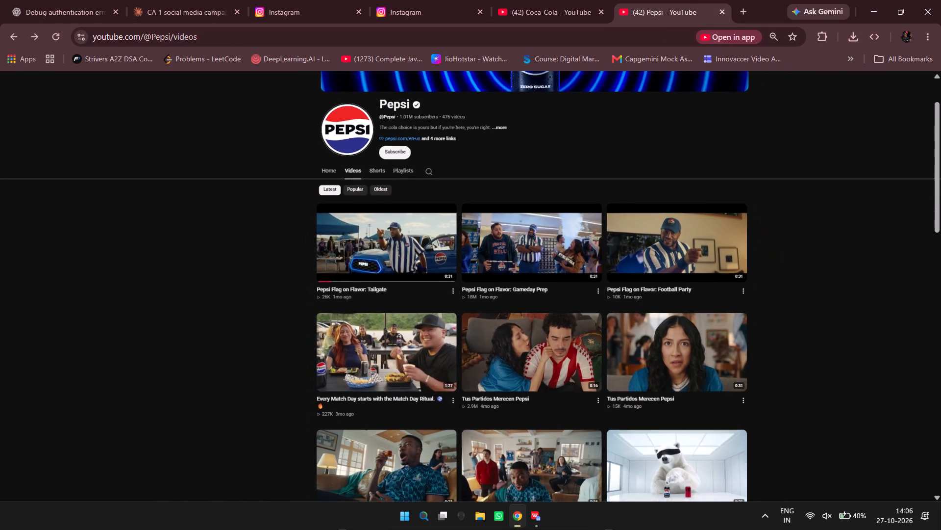
{"action": "scroll", "coordinate": [402, 161], "scroll_direction": "down", "scroll_amount": 1}
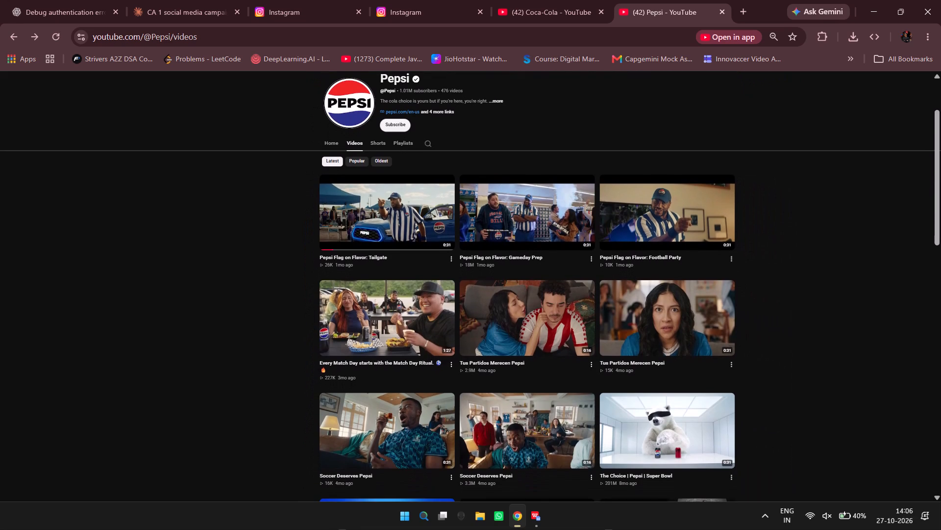
{"action": "key", "text": "shift+super+s"}
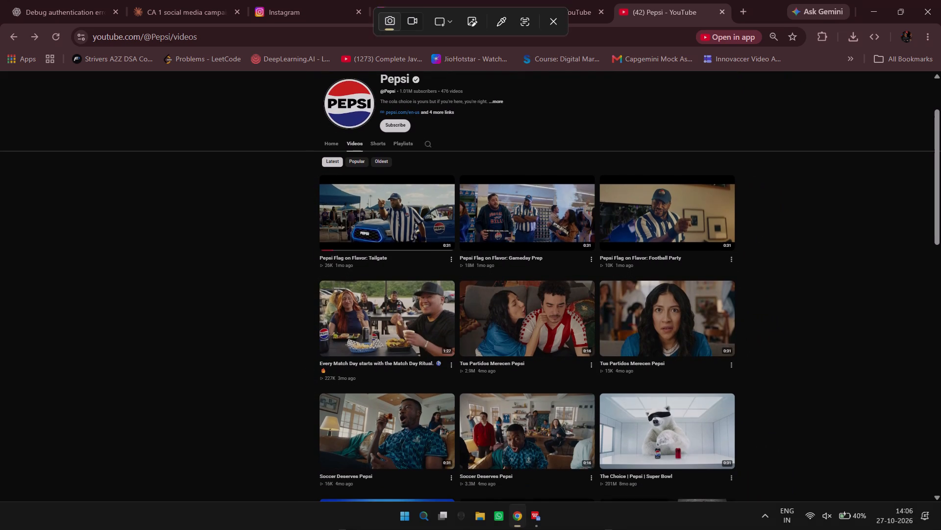
{"action": "left_click_drag", "start_coordinate": [316, 70], "coordinate": [748, 479]}
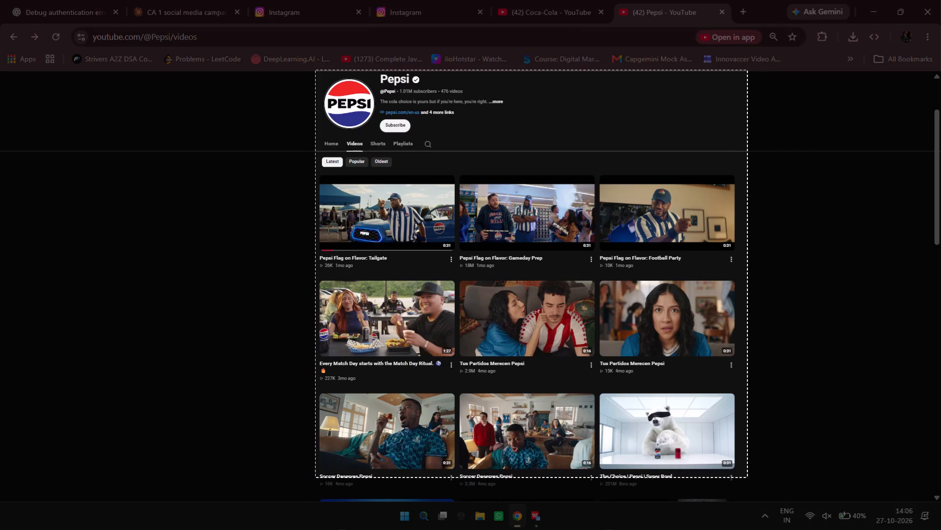
{"action": "left_click_drag", "start_coordinate": [748, 479], "coordinate": [743, 492]}
Return to the WPS report and replace the Pepsi placeholder text below the section 4.7 table with the new YouTube capture.
{"action": "left_click", "coordinate": [529, 517]}
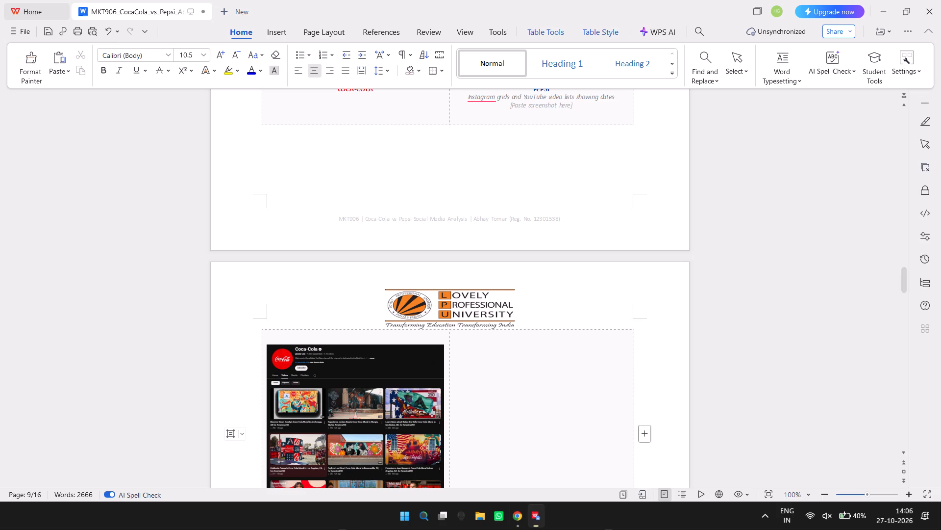
{"action": "scroll", "coordinate": [533, 195], "scroll_direction": "up", "scroll_amount": 2}
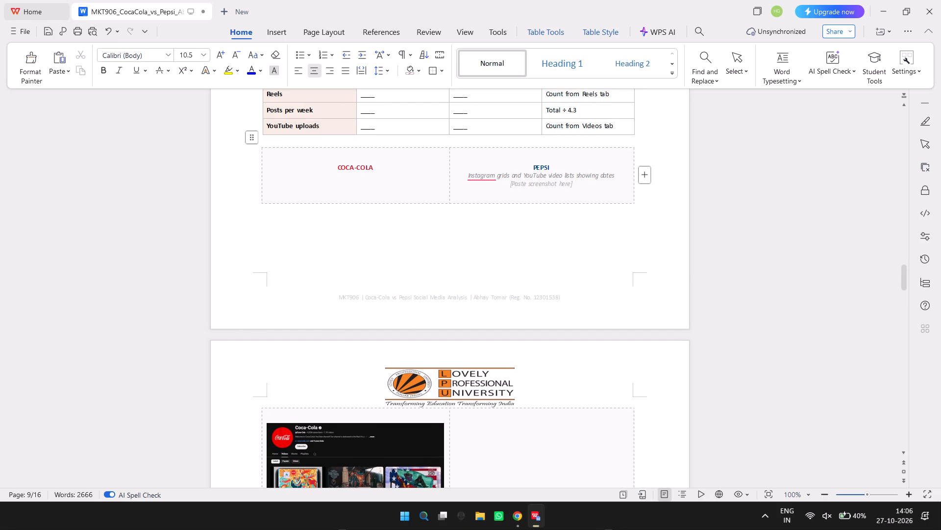
{"action": "left_click_drag", "start_coordinate": [575, 183], "coordinate": [468, 179]}
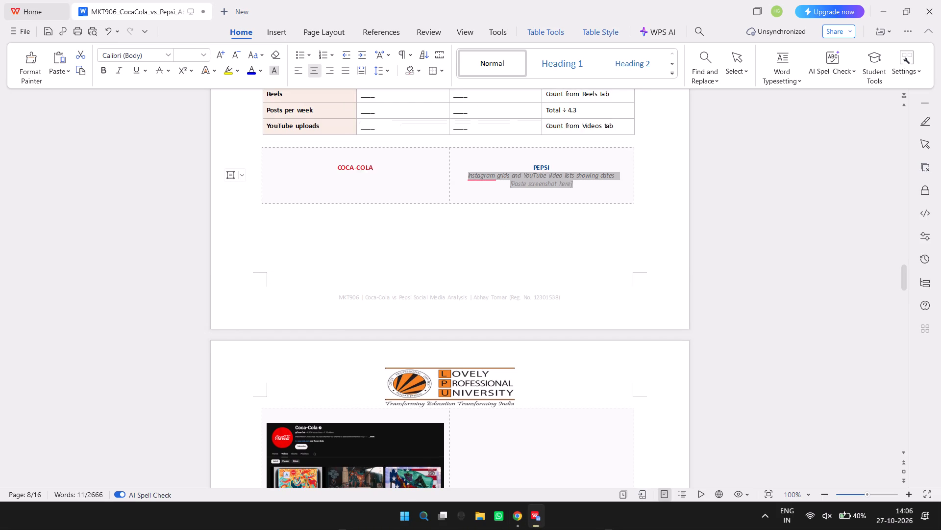
{"action": "key", "text": "ctrl+v"}
Unlock the aspect ratio of the pasted Pepsi YouTube screenshot and set its height to 8 cm.
{"action": "left_click", "coordinate": [508, 255]}
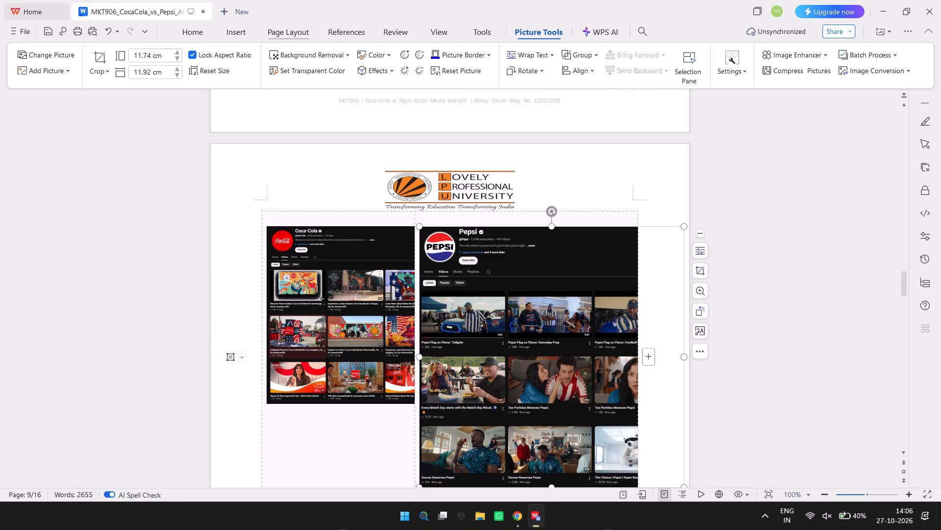
{"action": "left_click", "coordinate": [194, 56]}
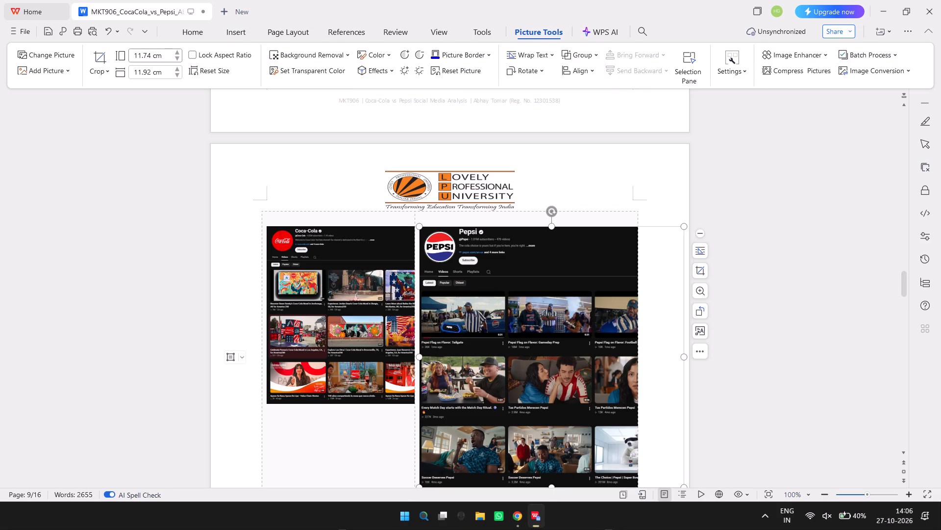
{"action": "left_click", "coordinate": [152, 58]}
{"action": "key", "text": "BackSpace"}
{"action": "key", "text": "BackSpace"}
{"action": "key", "text": "BackSpace"}
{"action": "key", "text": "BackSpace"}
{"action": "key", "text": "BackSpace"}
{"action": "key", "text": "8"}
{"action": "key", "text": "Return"}
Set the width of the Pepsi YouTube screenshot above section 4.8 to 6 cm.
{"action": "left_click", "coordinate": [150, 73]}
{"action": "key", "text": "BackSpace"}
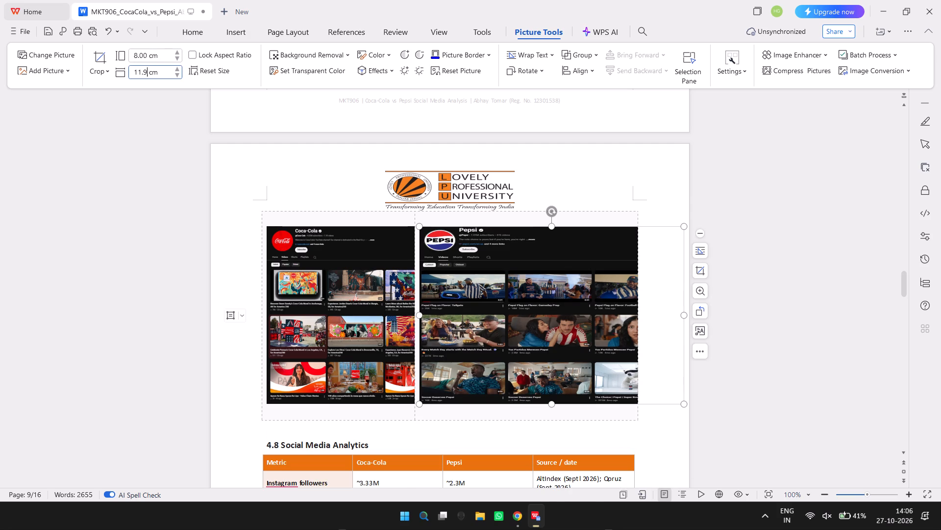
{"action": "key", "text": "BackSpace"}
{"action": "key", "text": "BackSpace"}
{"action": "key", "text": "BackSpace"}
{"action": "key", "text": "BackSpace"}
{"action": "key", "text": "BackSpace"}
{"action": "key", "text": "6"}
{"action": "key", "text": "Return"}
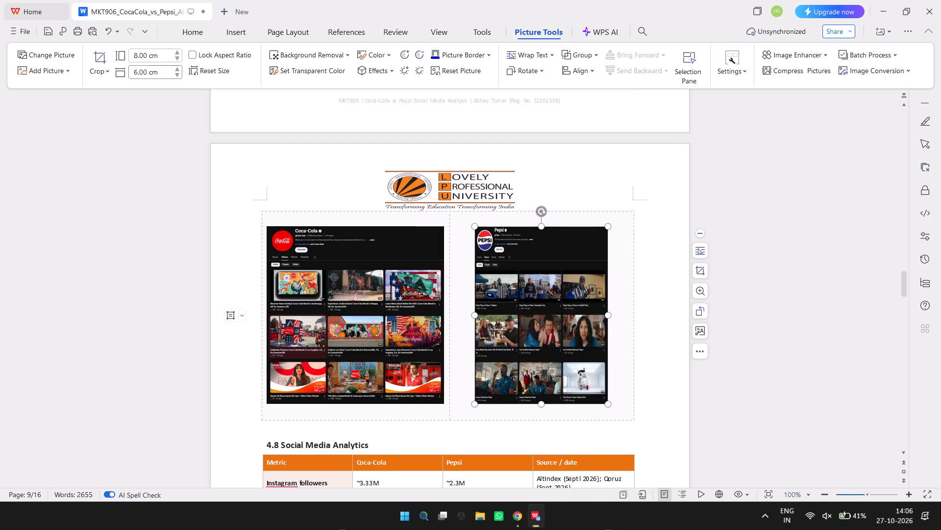
Set the width of the Pepsi YouTube screenshot to 8 cm, matching the Coca-Cola screenshot beside it.
{"action": "left_click", "coordinate": [328, 254]}
{"action": "left_click", "coordinate": [515, 274]}
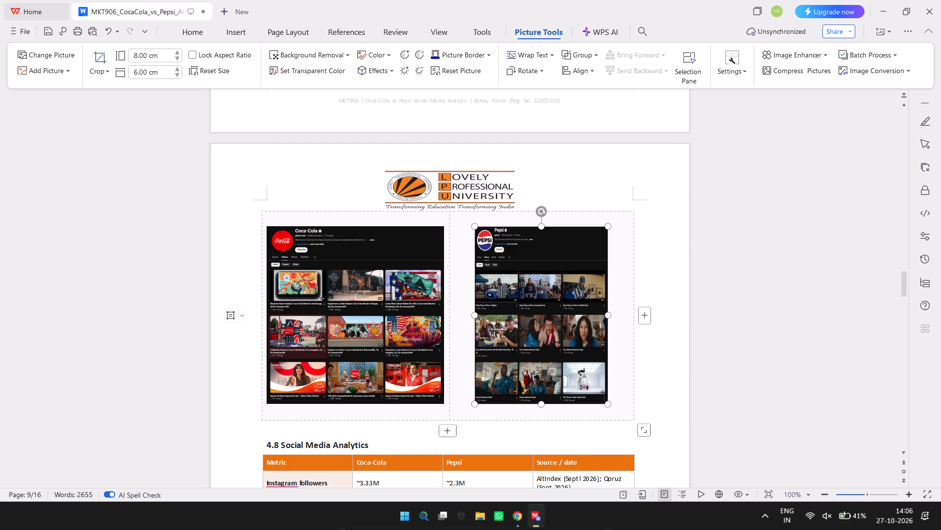
{"action": "left_click", "coordinate": [147, 74]}
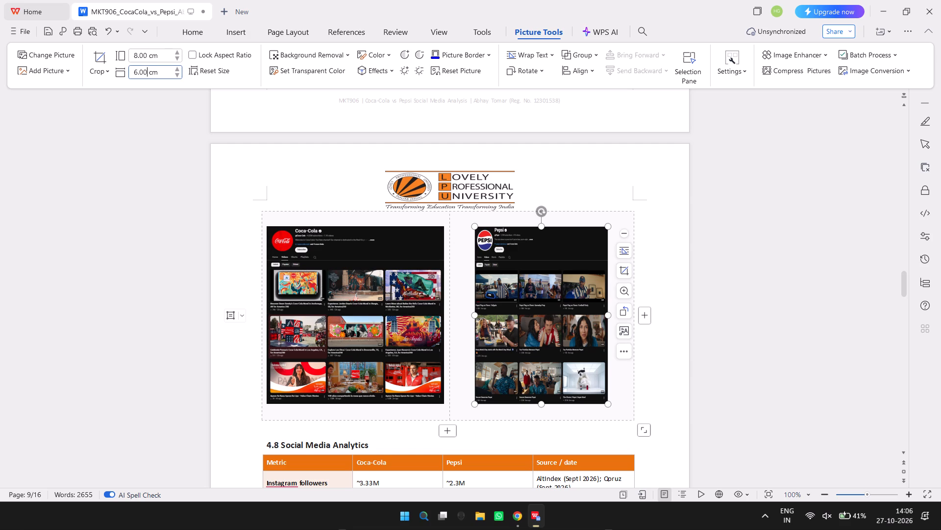
{"action": "key", "text": "BackSpace"}
{"action": "key", "text": "BackSpace"}
{"action": "key", "text": "BackSpace"}
{"action": "key", "text": "BackSpace"}
{"action": "key", "text": "8"}
{"action": "key", "text": "Return"}
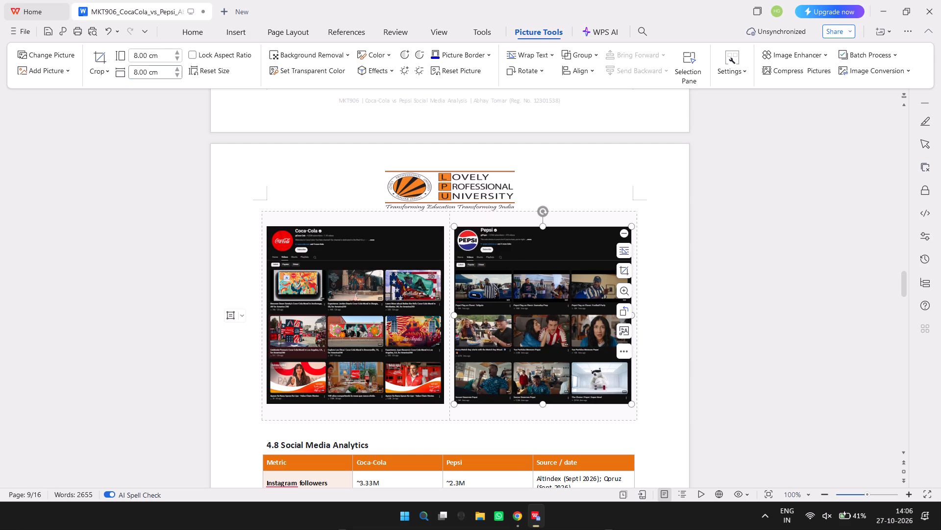
{"action": "left_click", "coordinate": [764, 269]}
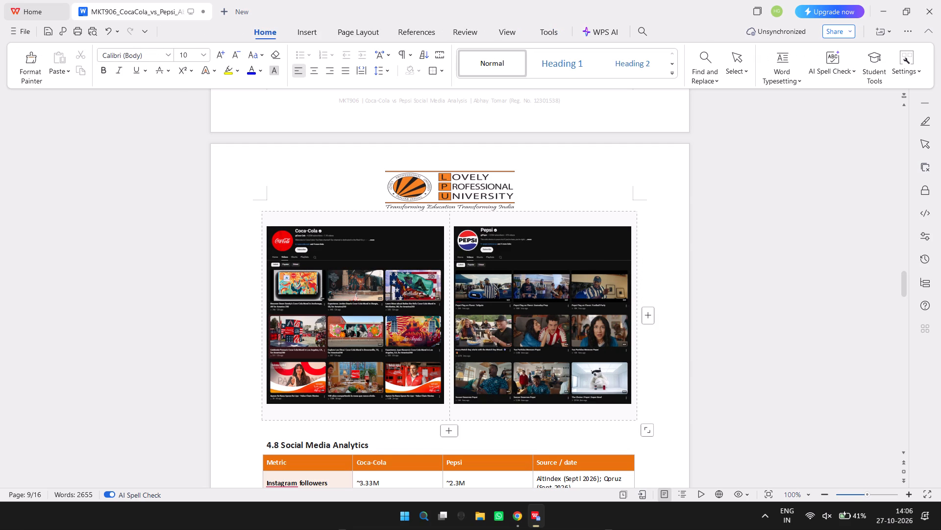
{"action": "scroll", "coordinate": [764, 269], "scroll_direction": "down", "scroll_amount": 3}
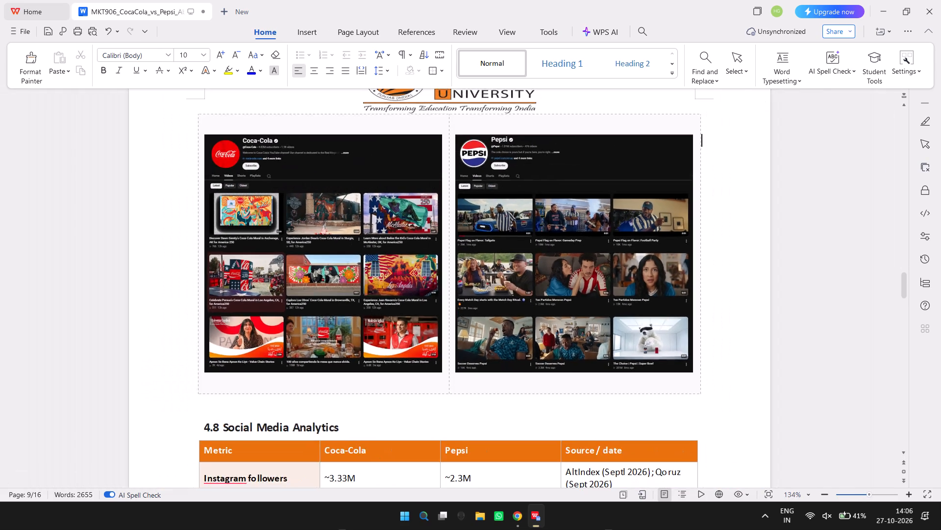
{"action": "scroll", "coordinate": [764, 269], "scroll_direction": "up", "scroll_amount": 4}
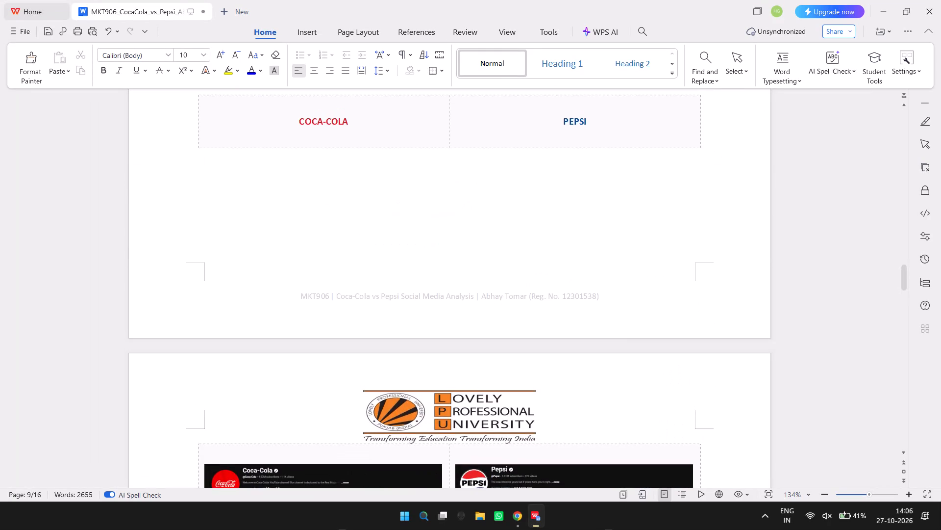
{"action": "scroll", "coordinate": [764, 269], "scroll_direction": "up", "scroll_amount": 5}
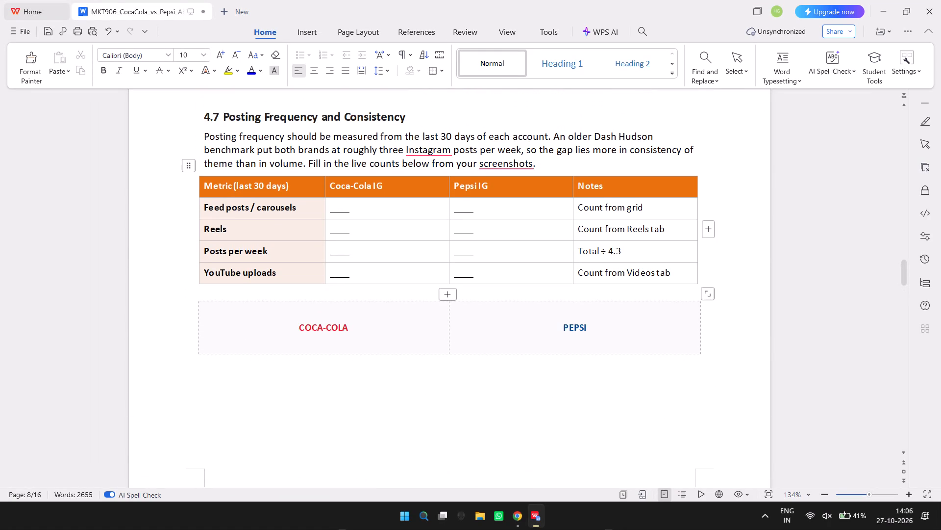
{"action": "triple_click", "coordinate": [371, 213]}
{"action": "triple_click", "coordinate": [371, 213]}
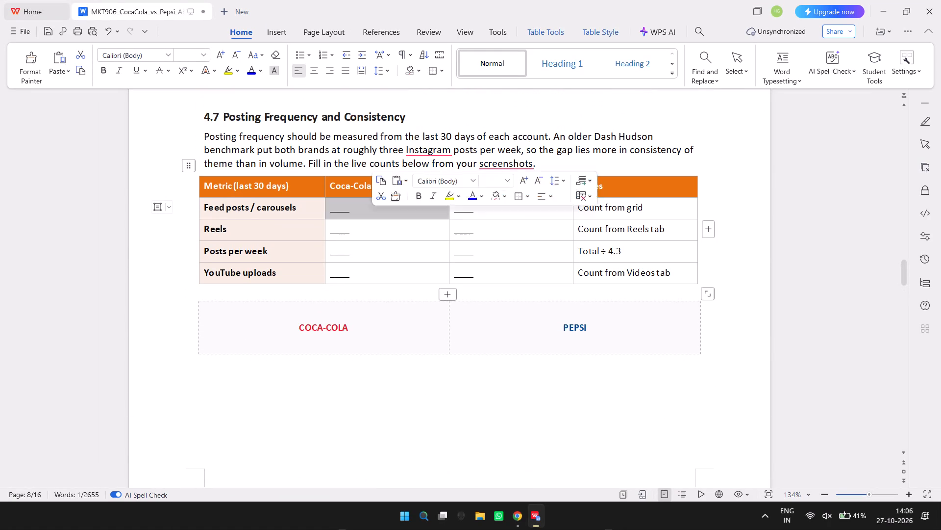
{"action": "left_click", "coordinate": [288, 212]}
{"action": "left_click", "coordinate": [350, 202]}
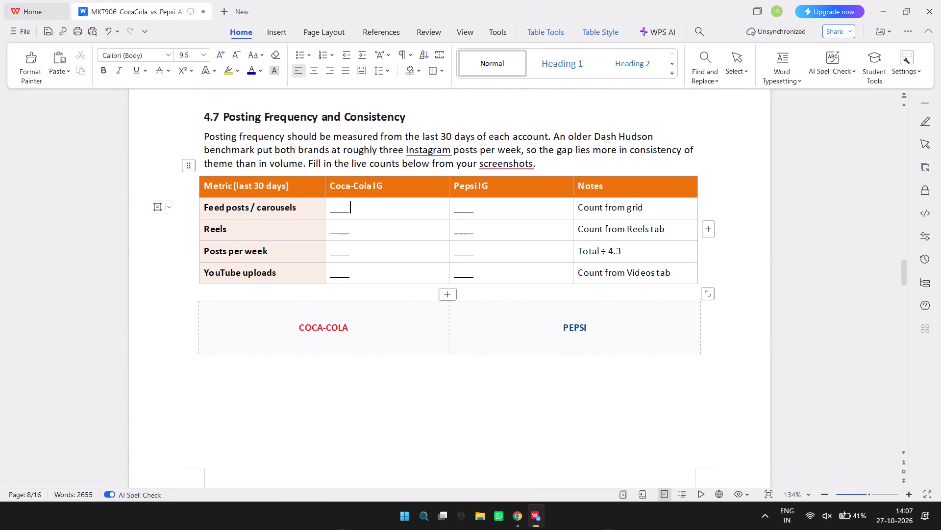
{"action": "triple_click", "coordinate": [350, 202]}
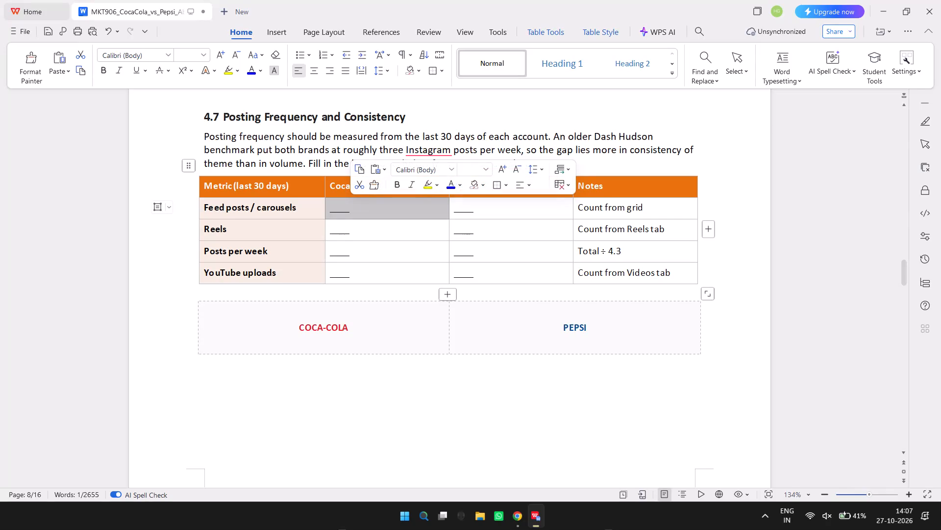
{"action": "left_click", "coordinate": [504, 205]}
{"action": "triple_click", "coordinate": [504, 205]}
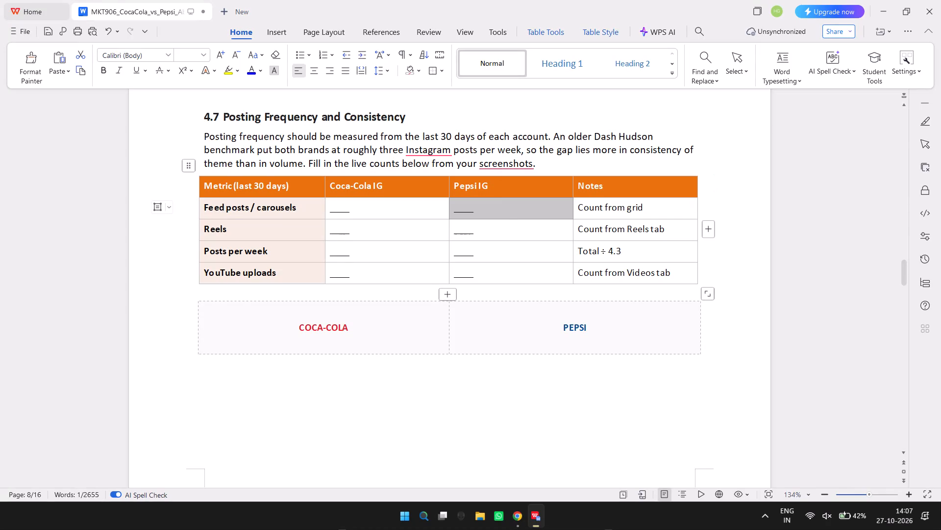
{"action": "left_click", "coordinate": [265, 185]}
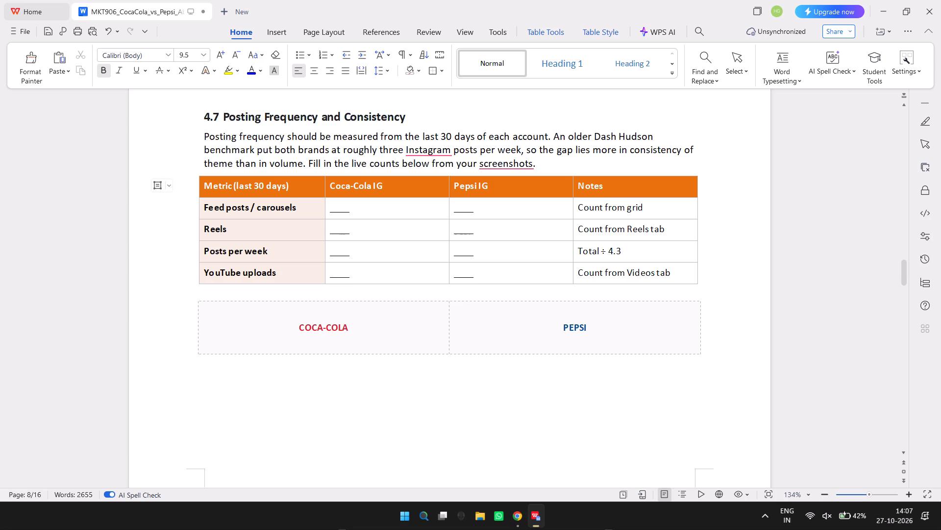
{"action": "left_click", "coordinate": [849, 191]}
Switch to Chrome and search Google in a new tab for "posting frequency of coco cola on instagram from last 30 days".
{"action": "left_click", "coordinate": [523, 514]}
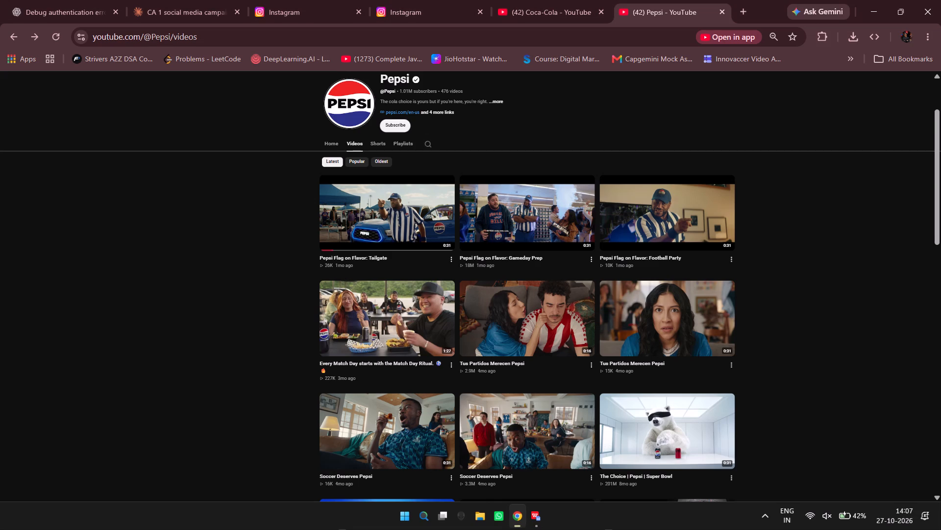
{"action": "left_click", "coordinate": [362, 6]}
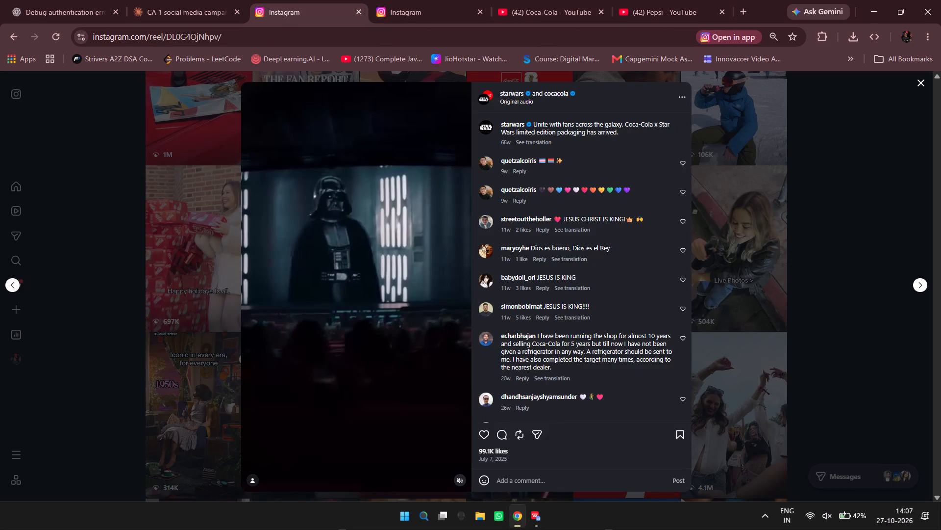
{"action": "left_click", "coordinate": [745, 4]}
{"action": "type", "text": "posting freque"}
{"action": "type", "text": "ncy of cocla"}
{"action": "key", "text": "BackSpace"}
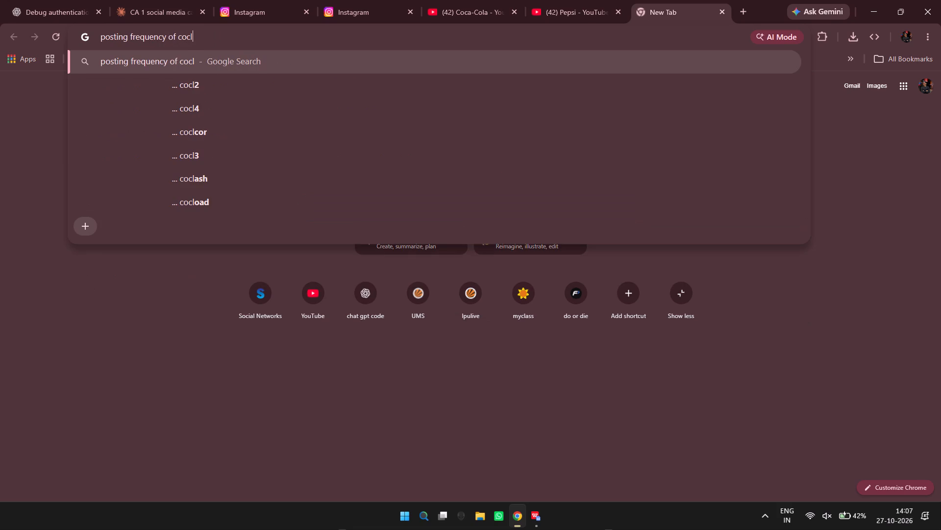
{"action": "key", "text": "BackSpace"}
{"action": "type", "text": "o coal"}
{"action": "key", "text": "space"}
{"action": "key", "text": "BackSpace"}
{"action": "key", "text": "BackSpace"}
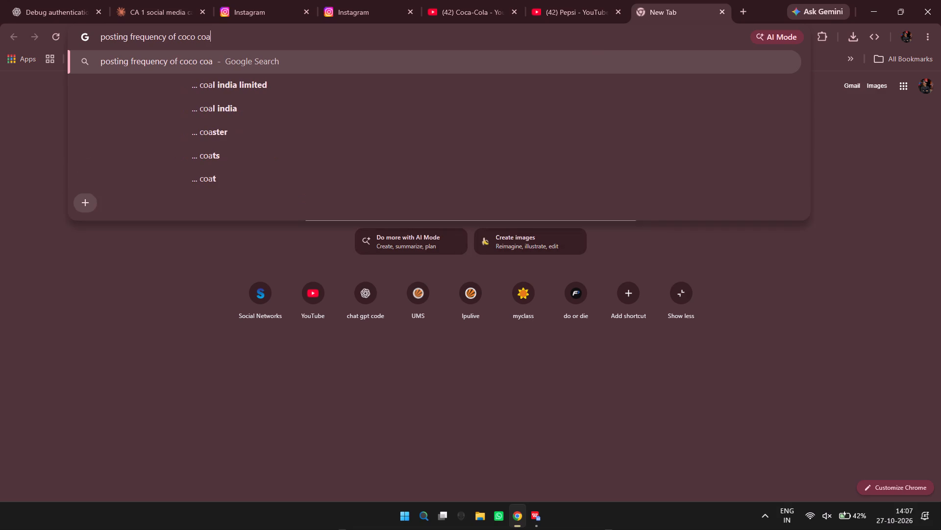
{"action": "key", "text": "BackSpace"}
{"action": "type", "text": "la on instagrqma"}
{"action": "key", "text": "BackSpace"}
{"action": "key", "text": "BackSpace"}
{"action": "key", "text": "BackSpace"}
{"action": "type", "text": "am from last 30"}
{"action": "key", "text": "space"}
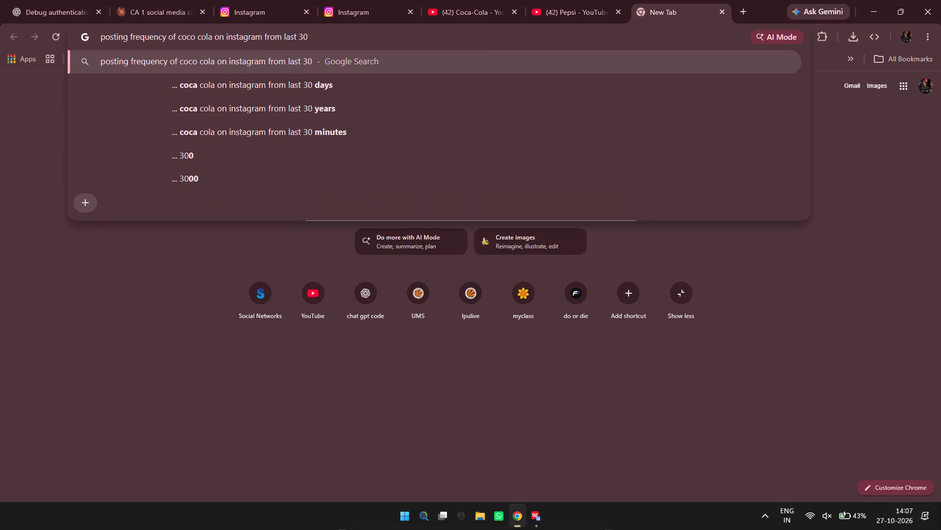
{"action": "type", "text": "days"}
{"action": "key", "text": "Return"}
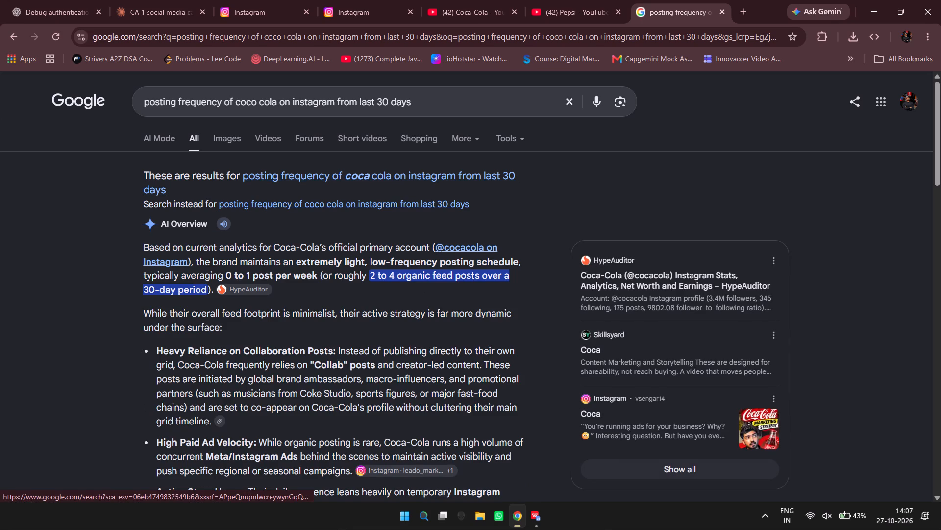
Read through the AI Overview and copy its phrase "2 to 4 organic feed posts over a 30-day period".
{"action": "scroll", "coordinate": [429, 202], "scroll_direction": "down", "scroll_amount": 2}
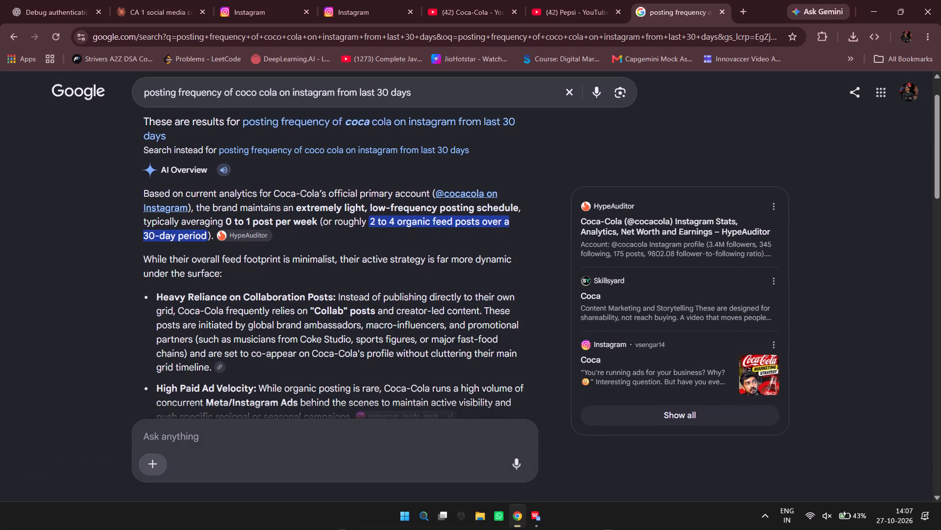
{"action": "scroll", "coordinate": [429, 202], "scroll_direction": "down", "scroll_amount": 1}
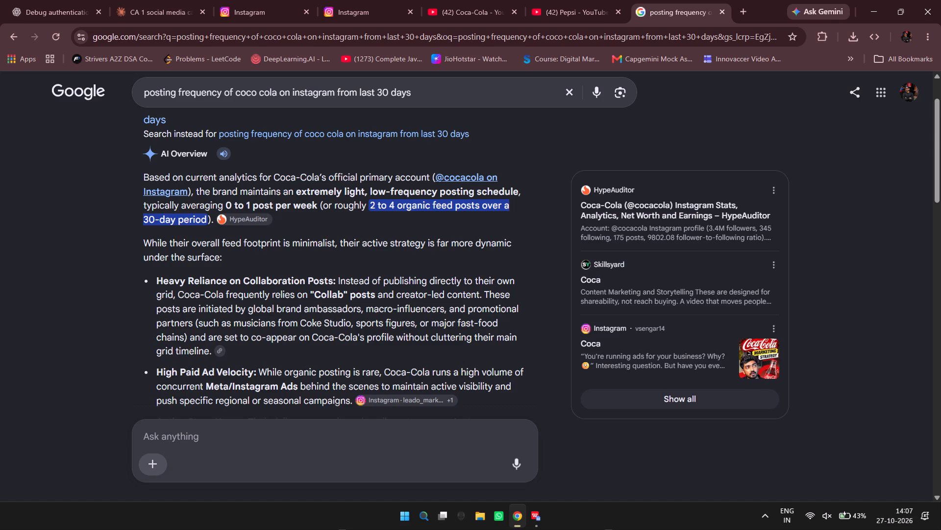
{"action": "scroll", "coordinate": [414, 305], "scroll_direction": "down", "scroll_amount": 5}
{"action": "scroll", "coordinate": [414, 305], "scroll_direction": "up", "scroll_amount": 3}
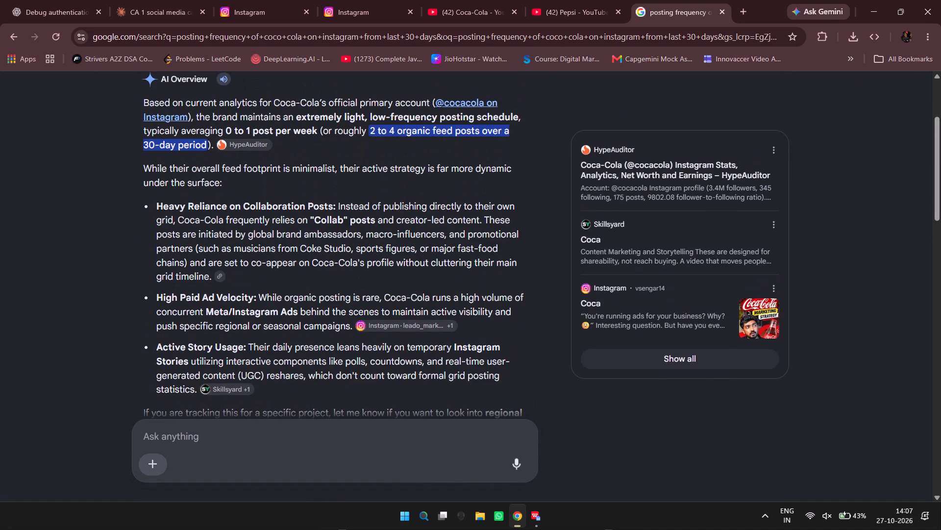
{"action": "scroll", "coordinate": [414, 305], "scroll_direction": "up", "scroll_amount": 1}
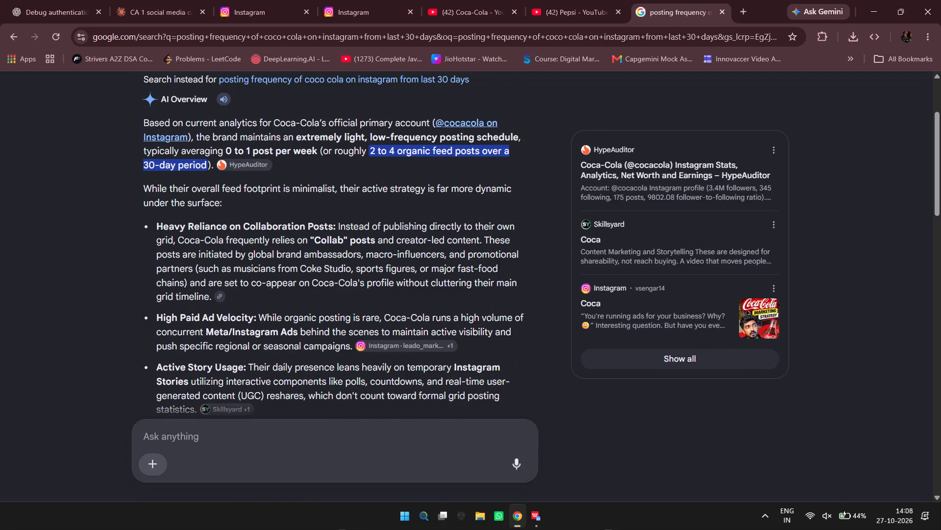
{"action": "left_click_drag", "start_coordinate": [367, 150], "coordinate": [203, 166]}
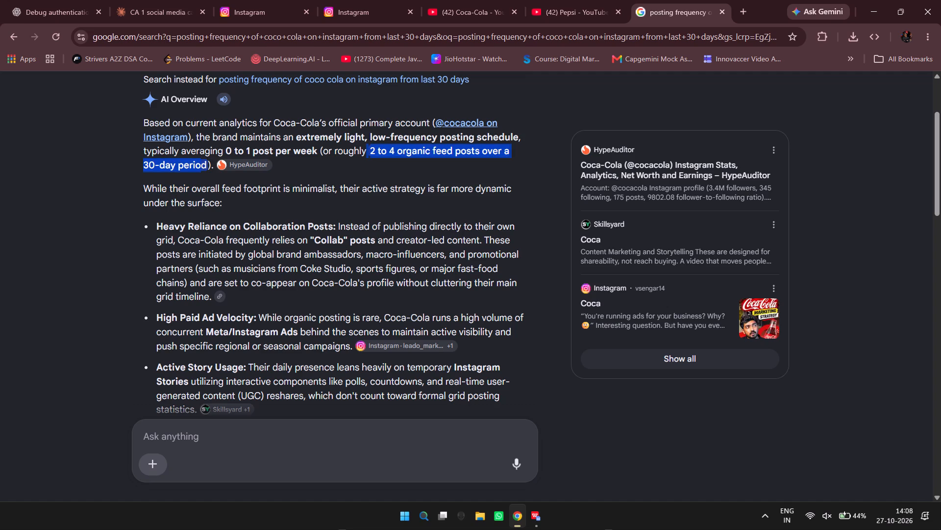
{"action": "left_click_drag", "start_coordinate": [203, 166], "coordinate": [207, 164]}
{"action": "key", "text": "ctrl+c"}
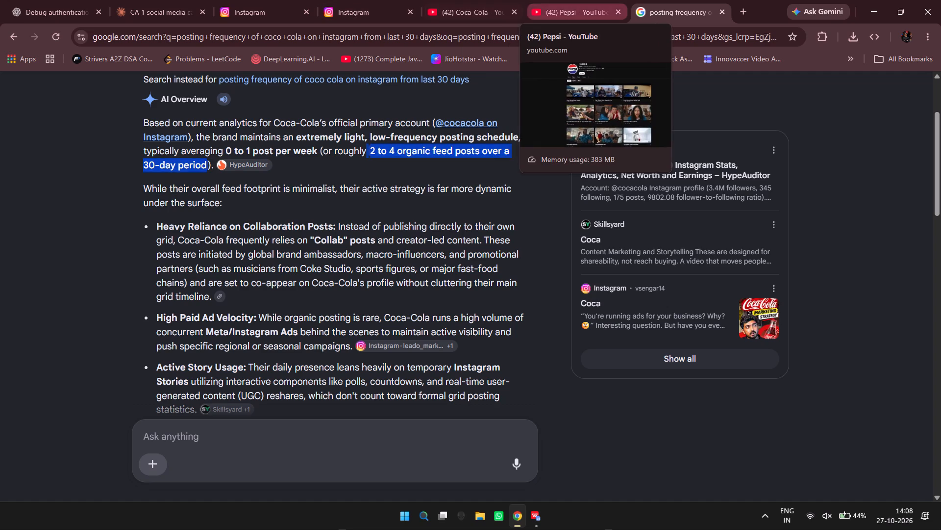
Copy the four metric labels from section 4.7's table in WPS and paste them into Google's AI follow-up question in Chrome.
{"action": "left_click", "coordinate": [534, 529]}
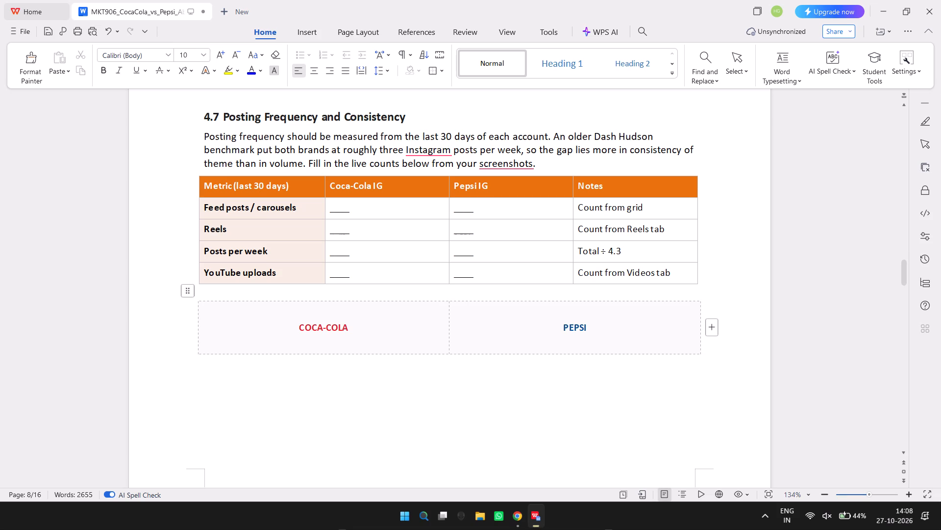
{"action": "left_click_drag", "start_coordinate": [202, 207], "coordinate": [288, 275]}
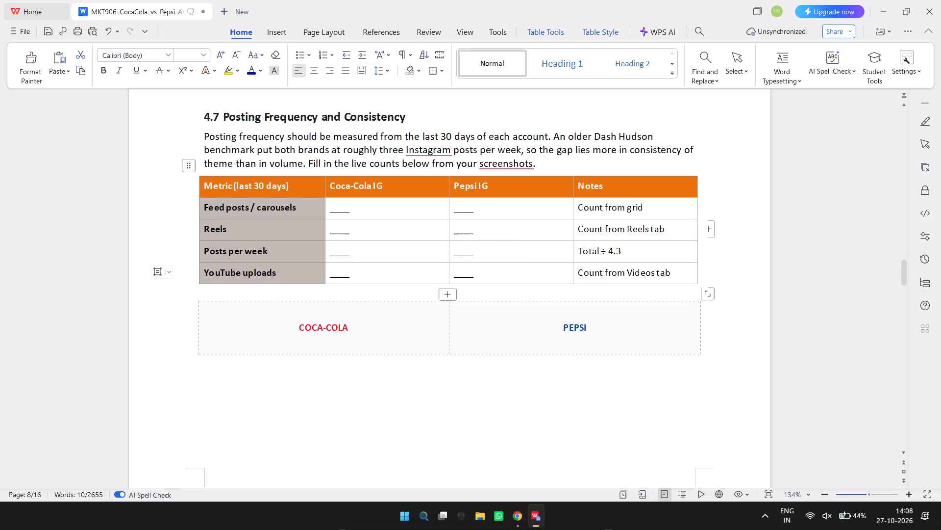
{"action": "key", "text": "ctrl+c"}
{"action": "left_click", "coordinate": [520, 525]}
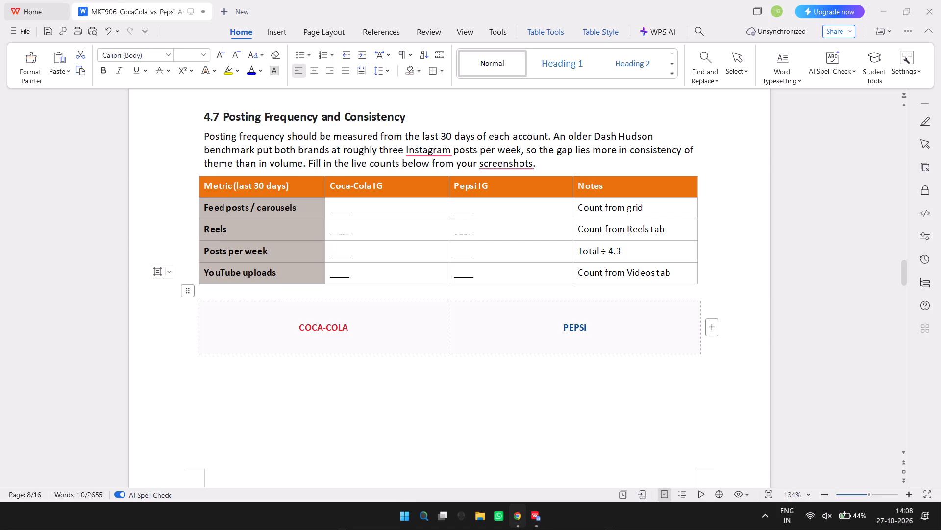
{"action": "left_click", "coordinate": [345, 438]}
{"action": "key", "text": "ctrl+v"}
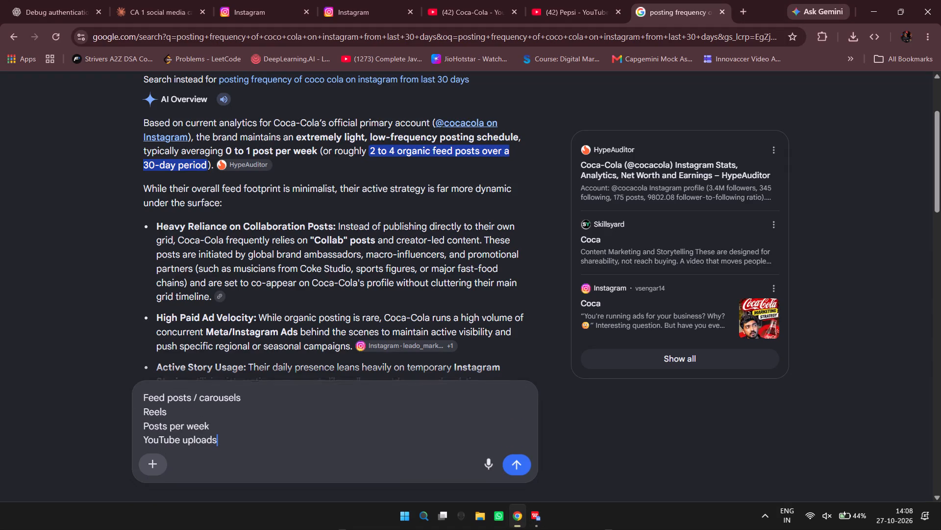
Append "all these three for coco cola and pepsui" after the pasted metric labels in the follow-up question.
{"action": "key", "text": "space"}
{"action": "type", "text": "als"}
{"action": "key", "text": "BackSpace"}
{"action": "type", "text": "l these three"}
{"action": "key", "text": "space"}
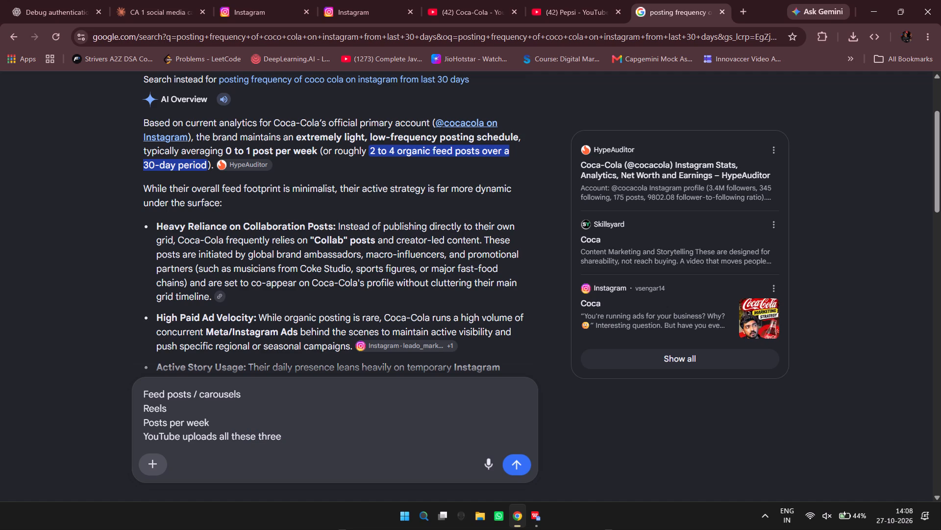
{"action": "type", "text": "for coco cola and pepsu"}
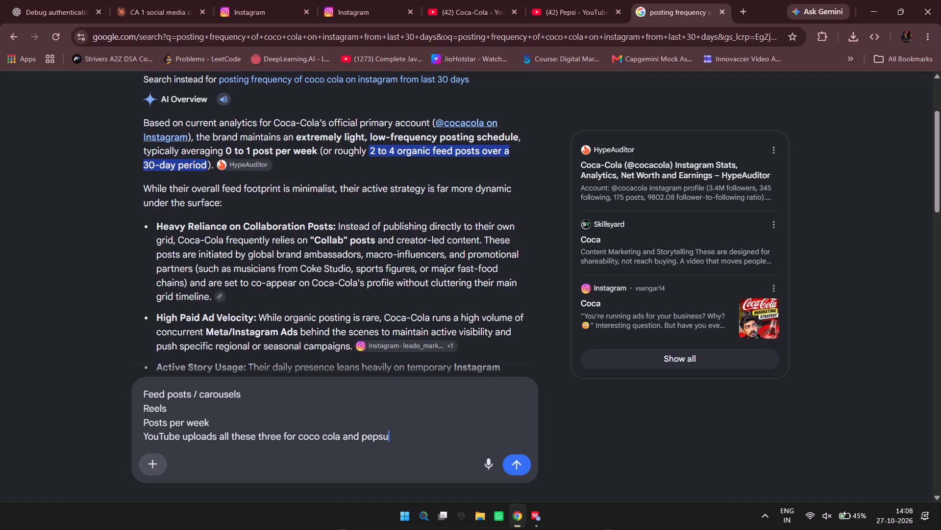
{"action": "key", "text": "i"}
Separate the metric list from the request, change "three" to "four", submit the Coca-Cola and Pepsi question, and read the comparison table.
{"action": "left_click", "coordinate": [217, 436]}
{"action": "key", "text": "space"}
{"action": "key", "text": "space"}
{"action": "key", "text": "space"}
{"action": "key", "text": "space"}
{"action": "key", "text": "space"}
{"action": "key", "text": "space"}
{"action": "key", "text": "space"}
{"action": "key", "text": "space"}
{"action": "key", "text": "space"}
{"action": "key", "text": "space"}
{"action": "key", "text": "space"}
{"action": "key", "text": "space"}
{"action": "key", "text": "space"}
{"action": "key", "text": "space"}
{"action": "key", "text": "space"}
{"action": "key", "text": "space"}
{"action": "key", "text": "space"}
{"action": "key", "text": "space"}
{"action": "key", "text": "space"}
{"action": "key", "text": "space"}
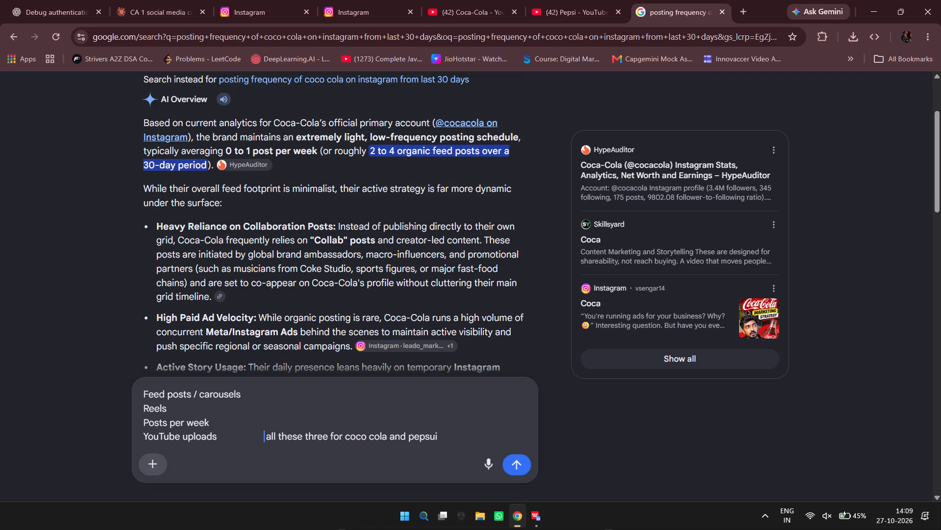
{"action": "left_click", "coordinate": [332, 438]}
{"action": "key", "text": "BackSpace"}
{"action": "key", "text": "BackSpace"}
{"action": "key", "text": "BackSpace"}
{"action": "key", "text": "BackSpace"}
{"action": "key", "text": "BackSpace"}
{"action": "key", "text": "BackSpace"}
{"action": "type", "text": "fout"}
{"action": "key", "text": "BackSpace"}
{"action": "type", "text": "r \\"}
{"action": "key", "text": "Return"}
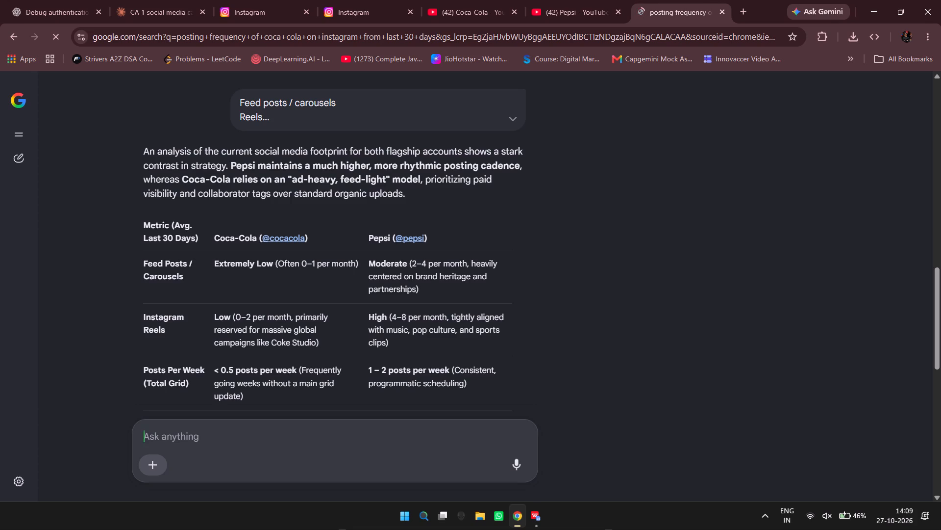
{"action": "scroll", "coordinate": [302, 459], "scroll_direction": "down", "scroll_amount": 1}
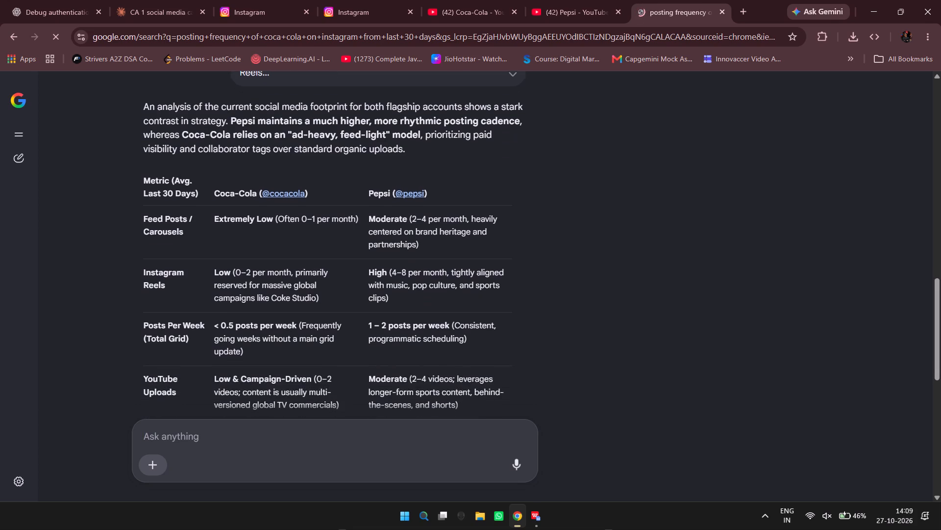
{"action": "scroll", "coordinate": [302, 459], "scroll_direction": "down", "scroll_amount": 1}
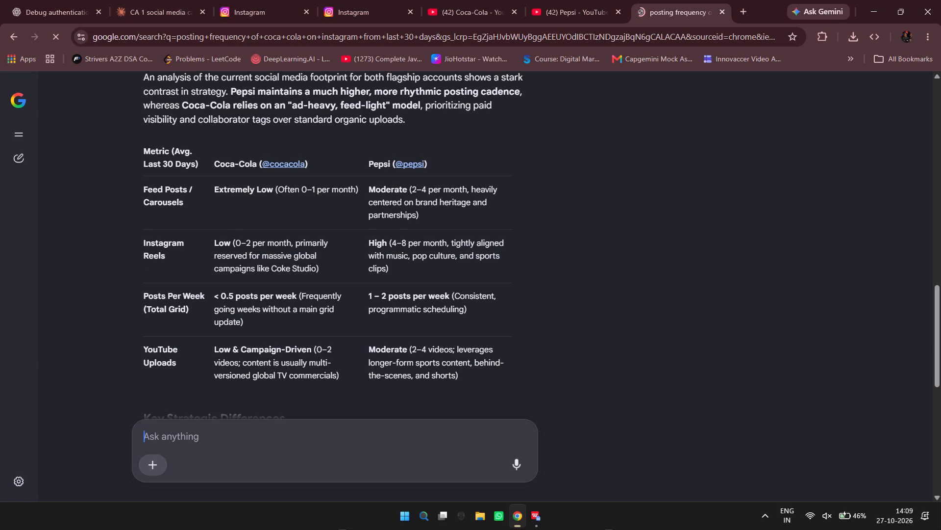
{"action": "scroll", "coordinate": [420, 355], "scroll_direction": "down", "scroll_amount": 1}
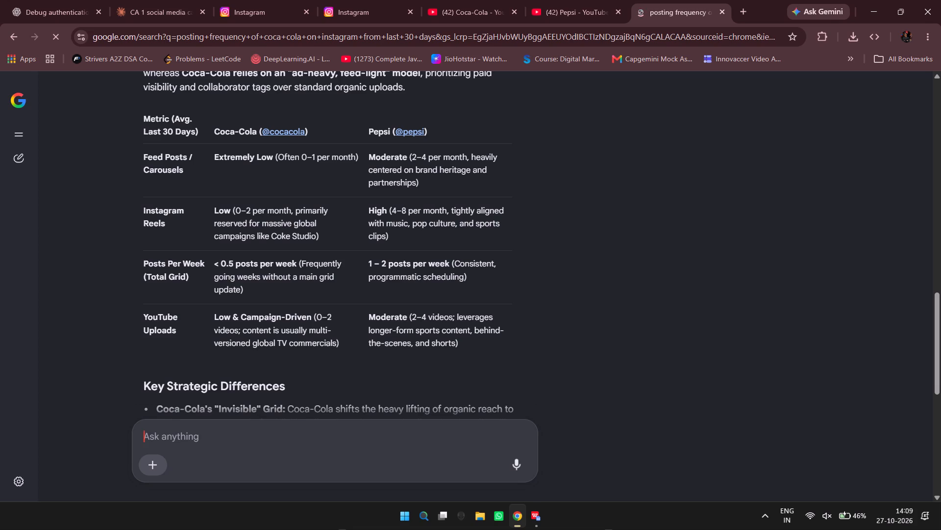
Copy "Extremely Low (Often 0–1 per month)" from the answer into the WPS report's Coca-Cola IG feed posts / carousels cell, replacing the blank placeholder.
{"action": "left_click_drag", "start_coordinate": [212, 157], "coordinate": [350, 163]}
{"action": "left_click", "coordinate": [350, 163]}
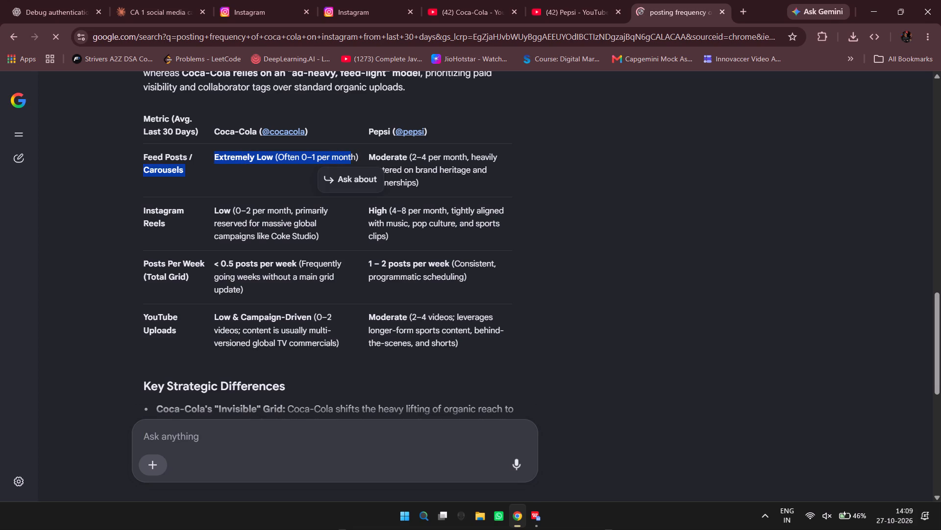
{"action": "left_click_drag", "start_coordinate": [359, 158], "coordinate": [218, 157]}
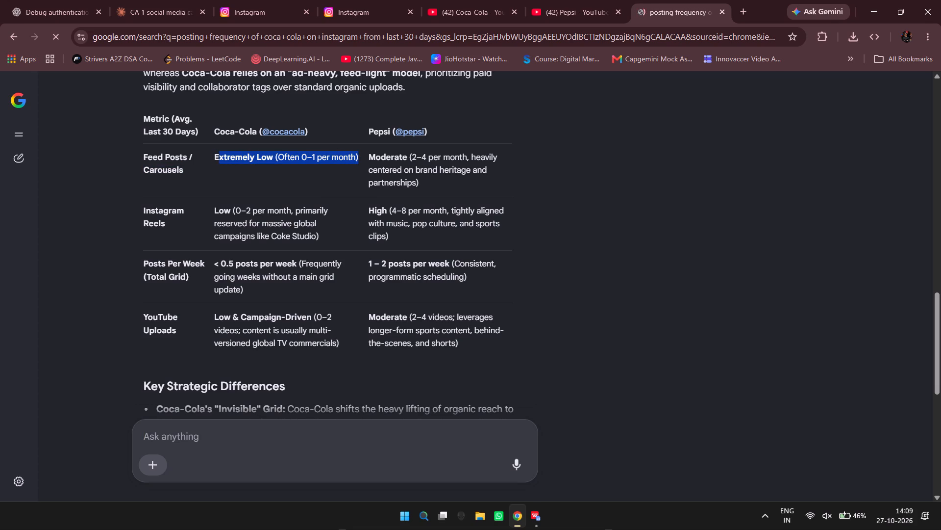
{"action": "left_click_drag", "start_coordinate": [218, 157], "coordinate": [214, 157]}
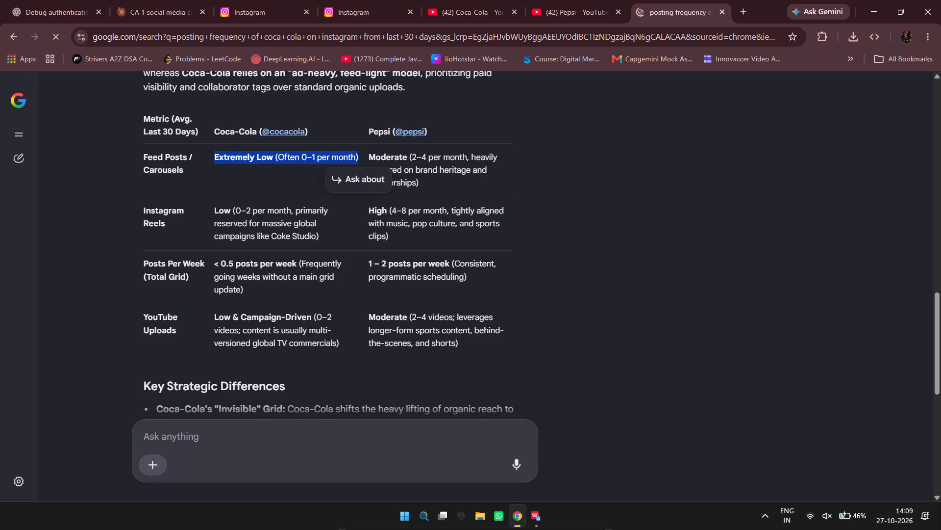
{"action": "key", "text": "ctrl+c"}
{"action": "left_click", "coordinate": [535, 516]}
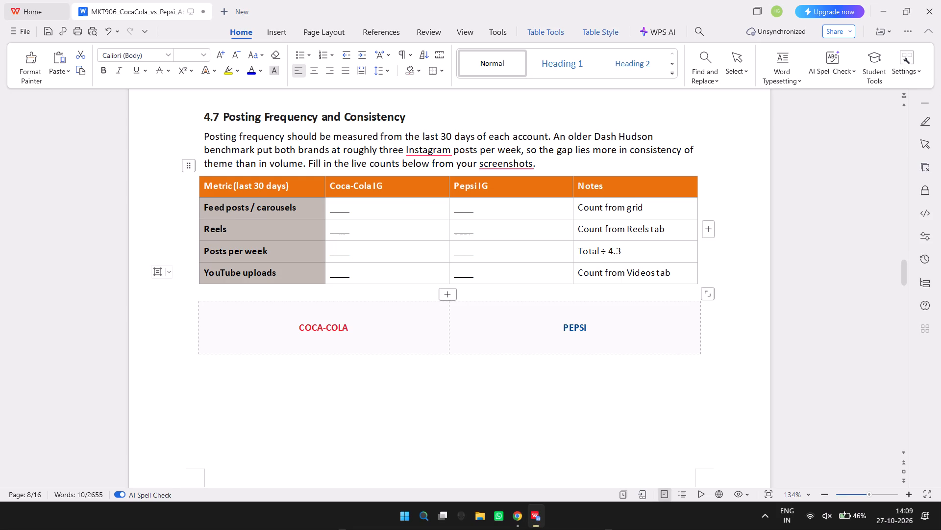
{"action": "left_click", "coordinate": [358, 214]}
{"action": "key", "text": "BackSpace"}
{"action": "key", "text": "BackSpace"}
{"action": "key", "text": "BackSpace"}
{"action": "key", "text": "BackSpace"}
{"action": "key", "text": "BackSpace"}
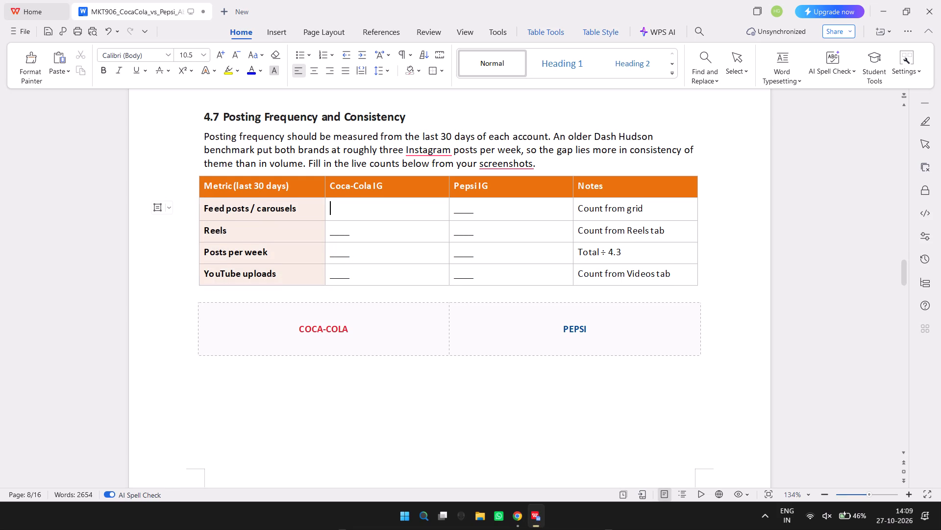
{"action": "key", "text": "ctrl+v"}
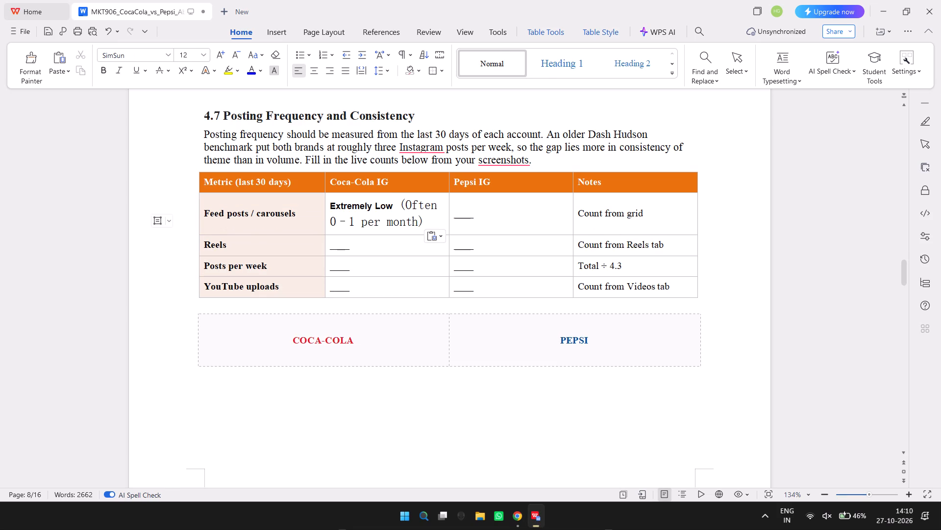
Arrange the report and the browser's comparison table side by side in two equal halves.
{"action": "left_click", "coordinate": [414, 250]}
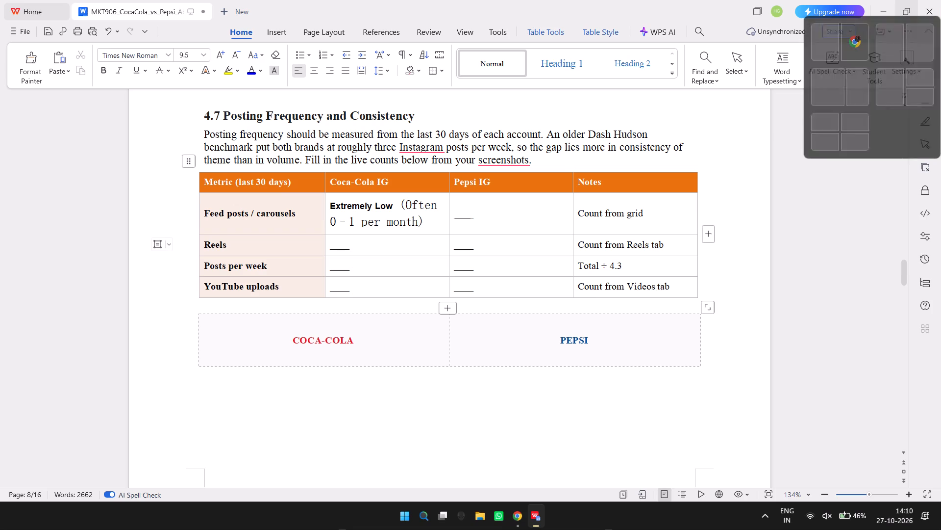
{"action": "left_click", "coordinate": [826, 39]}
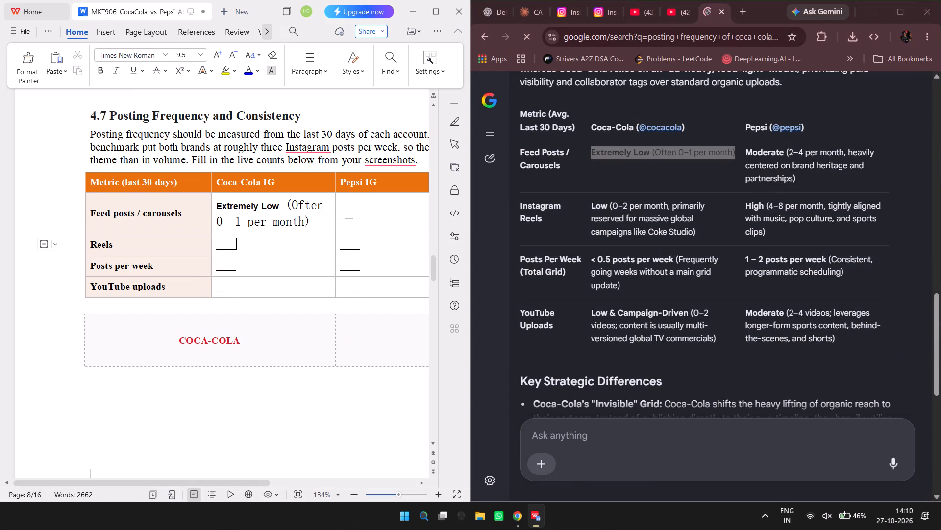
Trim the Coca-Cola IG feed posts / carousels entry to "Extremely Low" by deleting the bracketed monthly range.
{"action": "left_click", "coordinate": [309, 218]}
{"action": "key", "text": "BackSpace"}
{"action": "key", "text": "BackSpace"}
{"action": "key", "text": "BackSpace"}
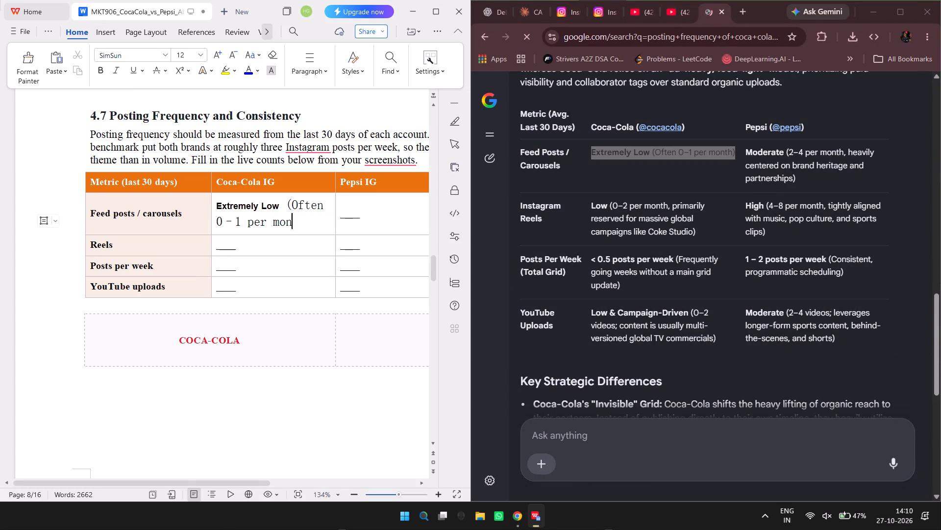
{"action": "key", "text": "BackSpace"}
{"action": "key", "text": "BackSpace"}
{"action": "key", "text": "BackSpace"}
{"action": "key", "text": "BackSpace"}
{"action": "key", "text": "BackSpace"}
{"action": "key", "text": "BackSpace"}
{"action": "key", "text": "BackSpace"}
{"action": "key", "text": "BackSpace"}
{"action": "key", "text": "BackSpace"}
{"action": "key", "text": "BackSpace"}
{"action": "key", "text": "BackSpace"}
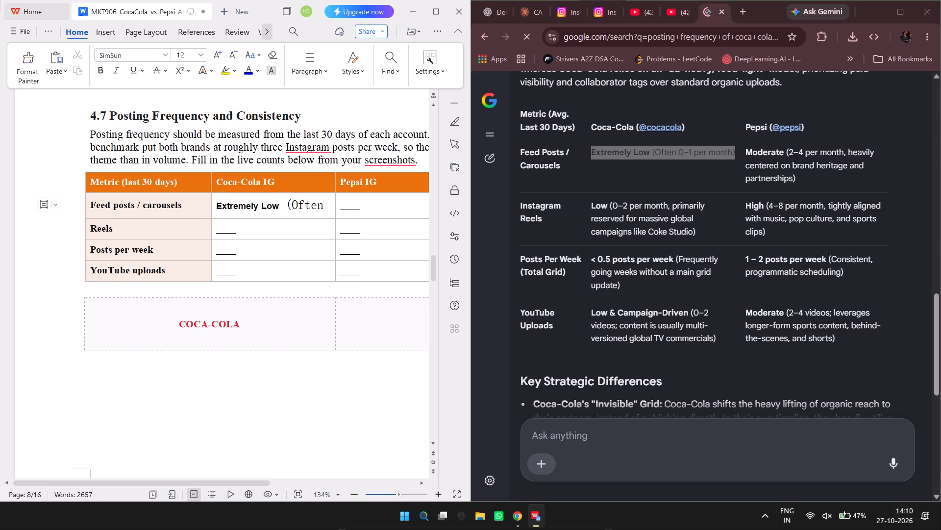
{"action": "key", "text": "BackSpace"}
{"action": "key", "text": "BackSpace"}
{"action": "key", "text": "BackSpace"}
{"action": "key", "text": "BackSpace"}
{"action": "key", "text": "BackSpace"}
{"action": "key", "text": "BackSpace"}
{"action": "key", "text": "BackSpace"}
{"action": "key", "text": "BackSpace"}
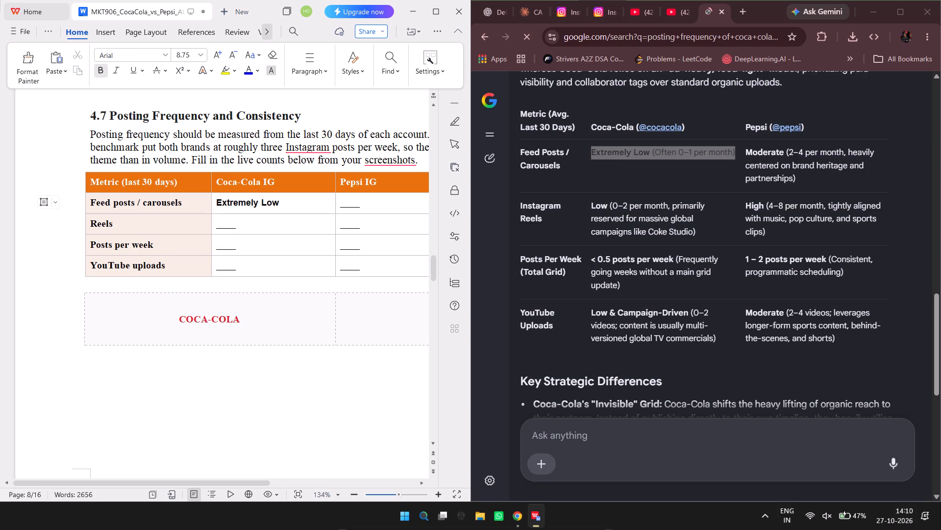
Copy Coca-Cola's Instagram Reels rating into the report's Coca-Cola IG Reels cell in place of the blank, leaving only "Low".
{"action": "left_click", "coordinate": [607, 203]}
{"action": "left_click_drag", "start_coordinate": [607, 203], "coordinate": [589, 210]}
{"action": "left_click", "coordinate": [601, 207]}
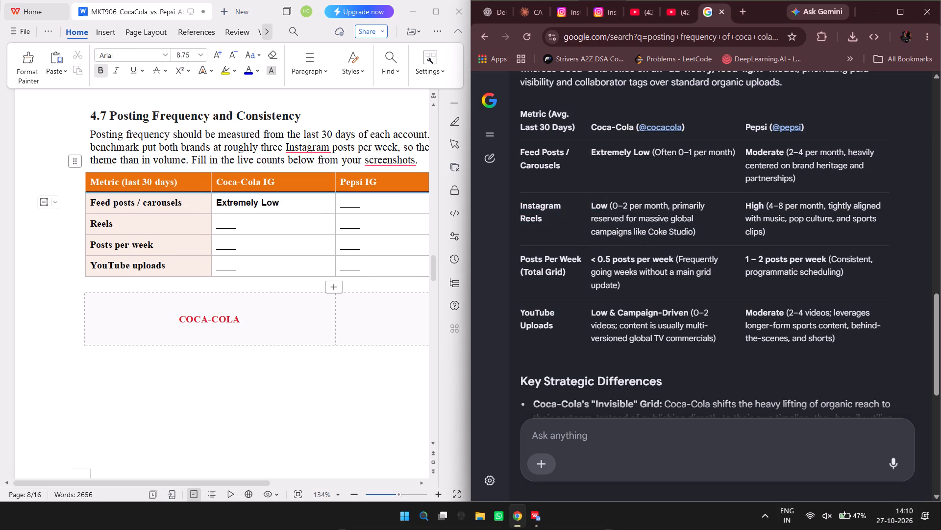
{"action": "left_click_drag", "start_coordinate": [611, 207], "coordinate": [591, 207]}
{"action": "key", "text": "ctrl+c"}
{"action": "left_click", "coordinate": [290, 231]}
{"action": "key", "text": "BackSpace"}
{"action": "key", "text": "BackSpace"}
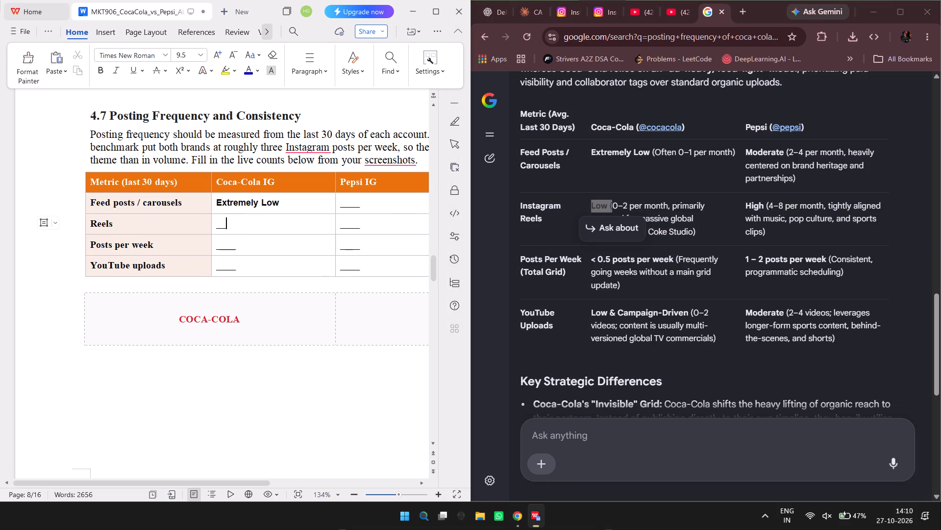
{"action": "key", "text": "BackSpace"}
{"action": "key", "text": "BackSpace"}
{"action": "key", "text": "ctrl+v"}
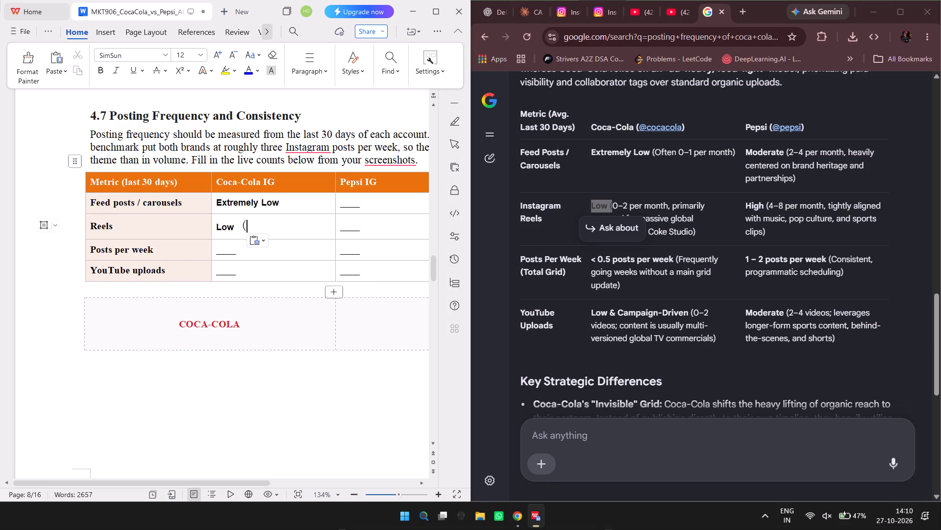
{"action": "key", "text": "BackSpace"}
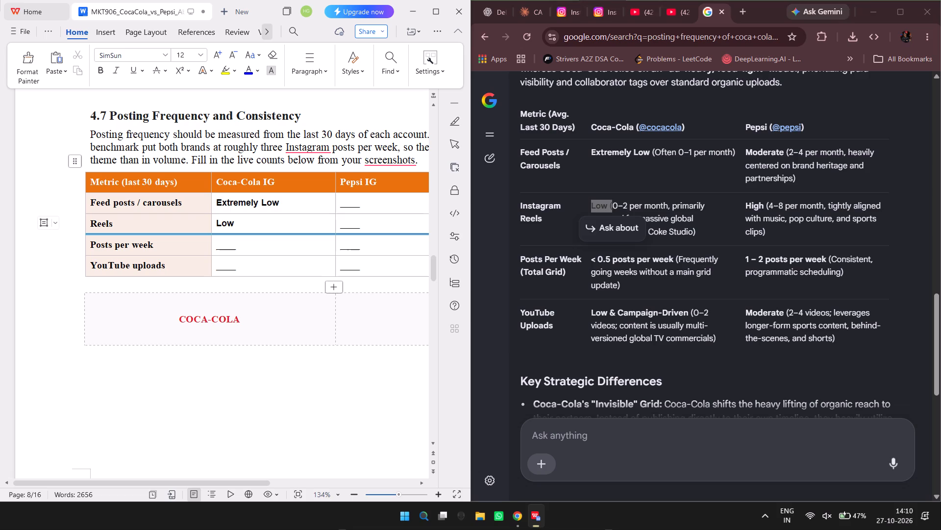
Select Coca-Cola's "0.5 posts per week" figure in the browser's comparison table for the report's Posts per week row.
{"action": "left_click_drag", "start_coordinate": [675, 262], "coordinate": [594, 260]}
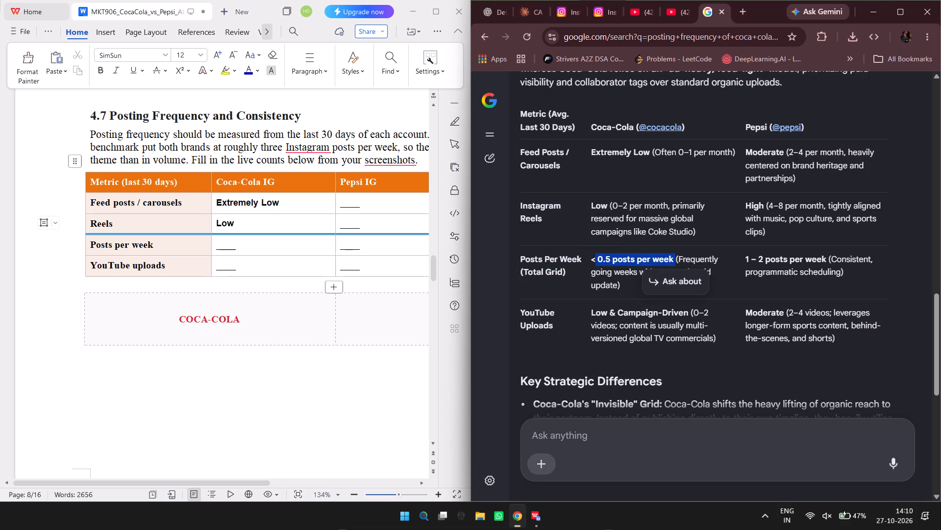
Replace the Coca-Cola IG blank for Posts per week with "< 0.5 posts per week" copied from the search answer.
{"action": "left_click_drag", "start_coordinate": [594, 260], "coordinate": [591, 260]}
{"action": "key", "text": "ctrl+c"}
{"action": "left_click", "coordinate": [248, 247]}
{"action": "key", "text": "BackSpace"}
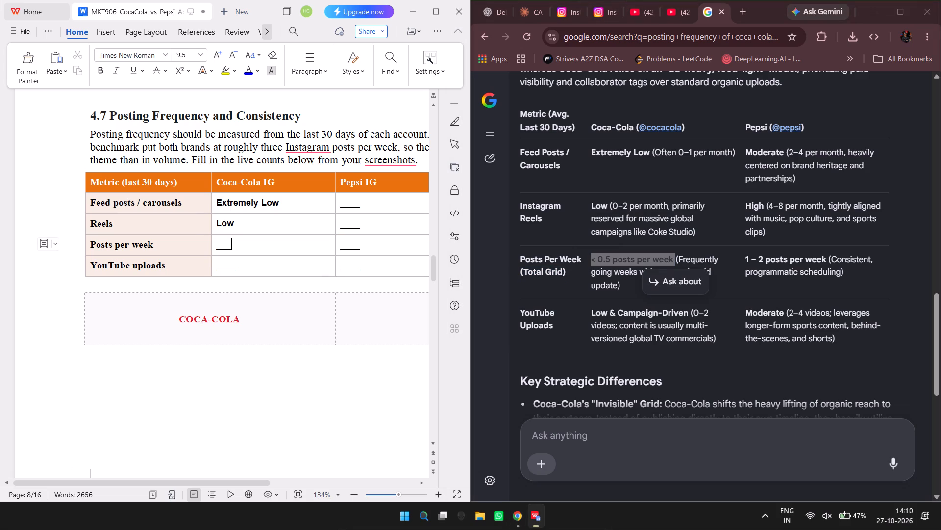
{"action": "key", "text": "BackSpace"}
{"action": "key", "text": "BackSpace"}
{"action": "key", "text": "BackSpace"}
{"action": "key", "text": "ctrl+v"}
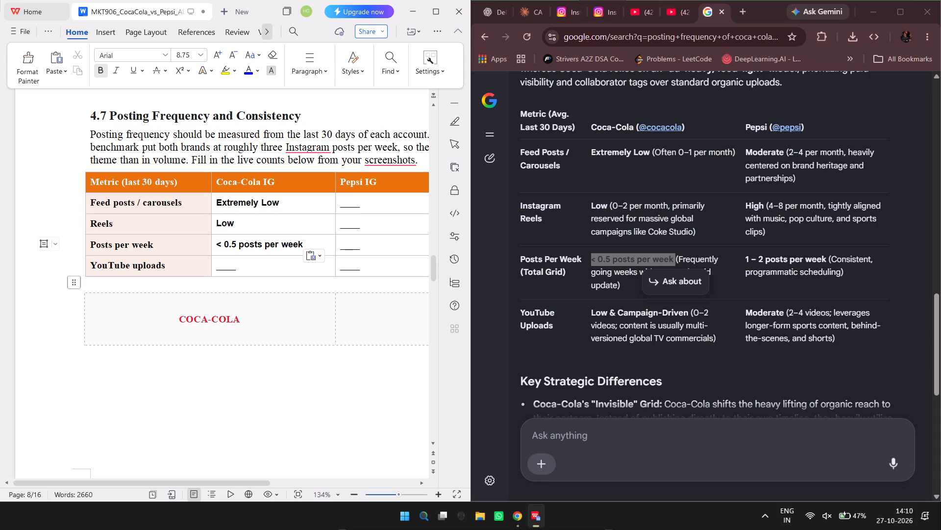
Replace the Coca-Cola IG blank for YouTube uploads with "Low & Campaign-Driven" copied from the search answer.
{"action": "left_click_drag", "start_coordinate": [687, 316], "coordinate": [670, 316]}
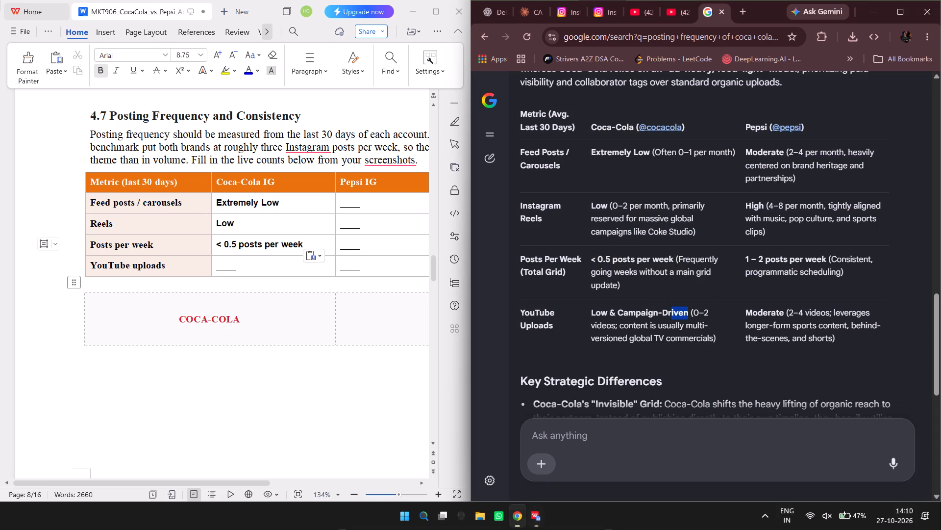
{"action": "left_click_drag", "start_coordinate": [670, 316], "coordinate": [591, 316]}
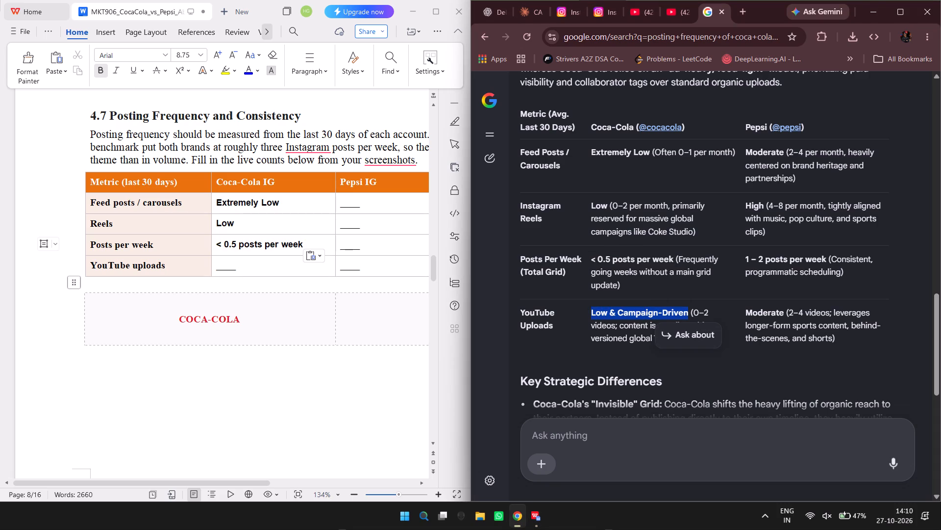
{"action": "key", "text": "ctrl+c"}
{"action": "left_click", "coordinate": [262, 272]}
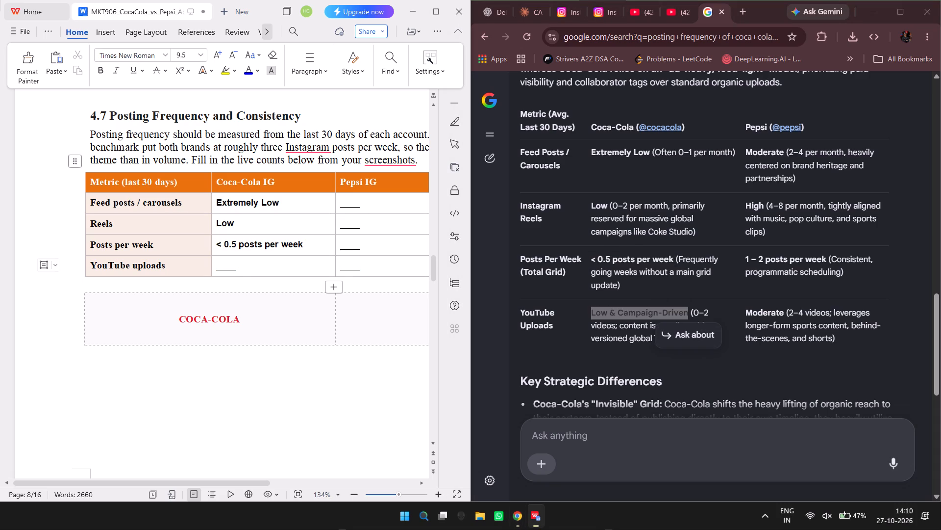
{"action": "key", "text": "BackSpace"}
{"action": "key", "text": "BackSpace"}
{"action": "key", "text": "BackSpace"}
{"action": "key", "text": "BackSpace"}
{"action": "key", "text": "ctrl+v"}
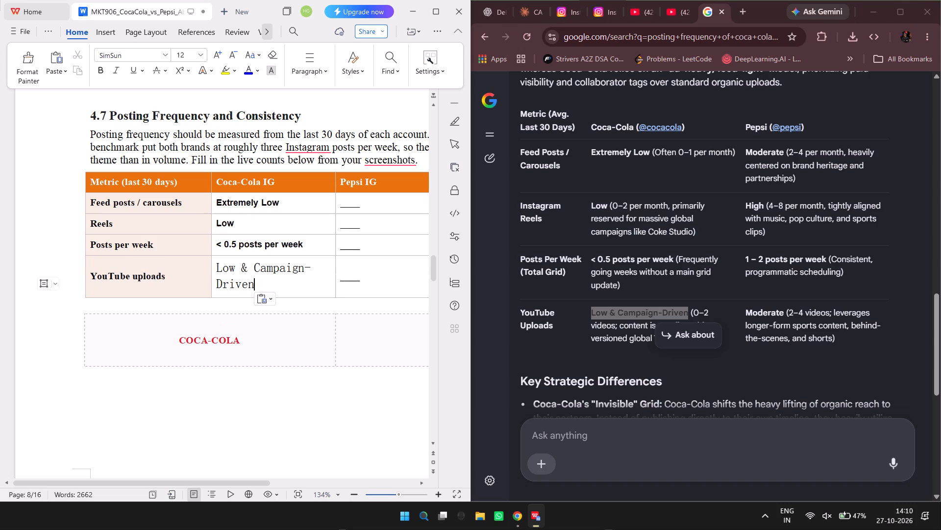
Format the Coca-Cola YouTube uploads entry in bold Arial.
{"action": "left_click_drag", "start_coordinate": [258, 281], "coordinate": [217, 270]}
{"action": "left_click", "coordinate": [97, 71]}
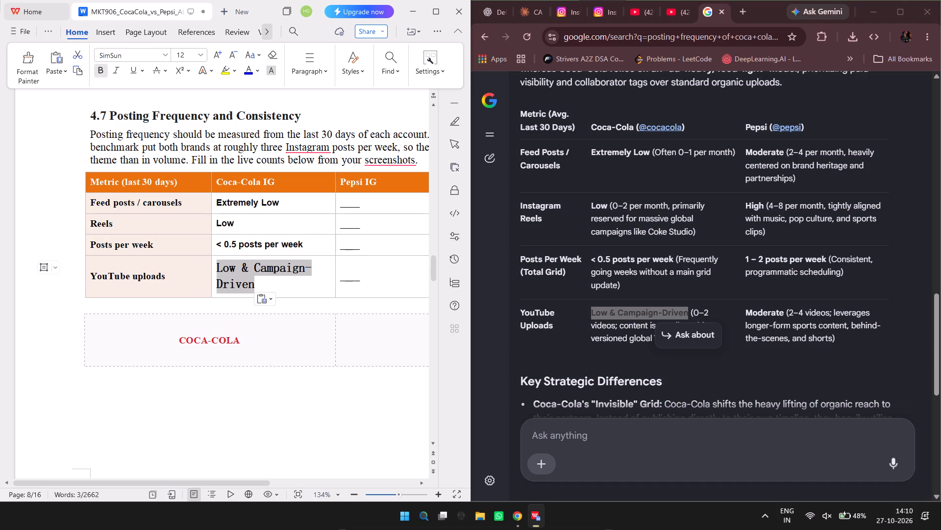
{"action": "left_click", "coordinate": [171, 60]}
{"action": "double_click", "coordinate": [170, 60]}
{"action": "scroll", "coordinate": [149, 158], "scroll_direction": "up", "scroll_amount": 1}
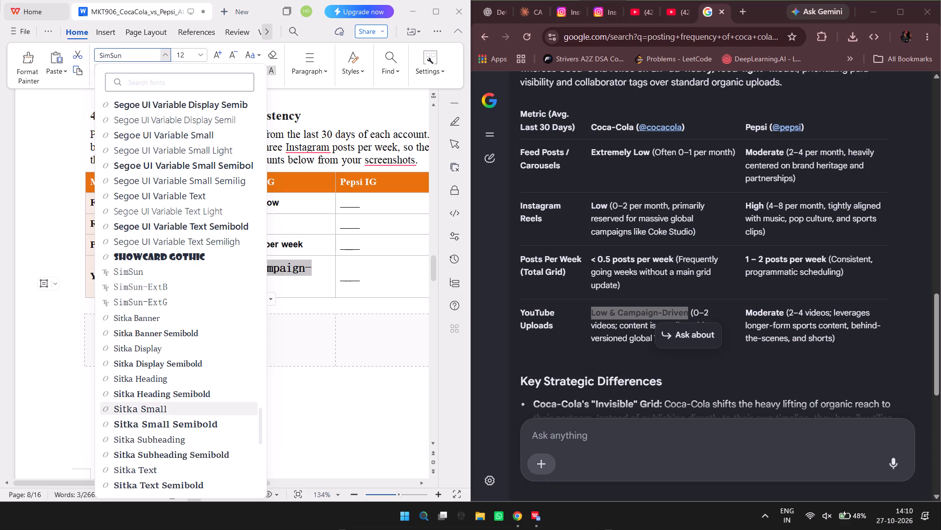
{"action": "scroll", "coordinate": [176, 406], "scroll_direction": "up", "scroll_amount": 3}
{"action": "key", "text": "a"}
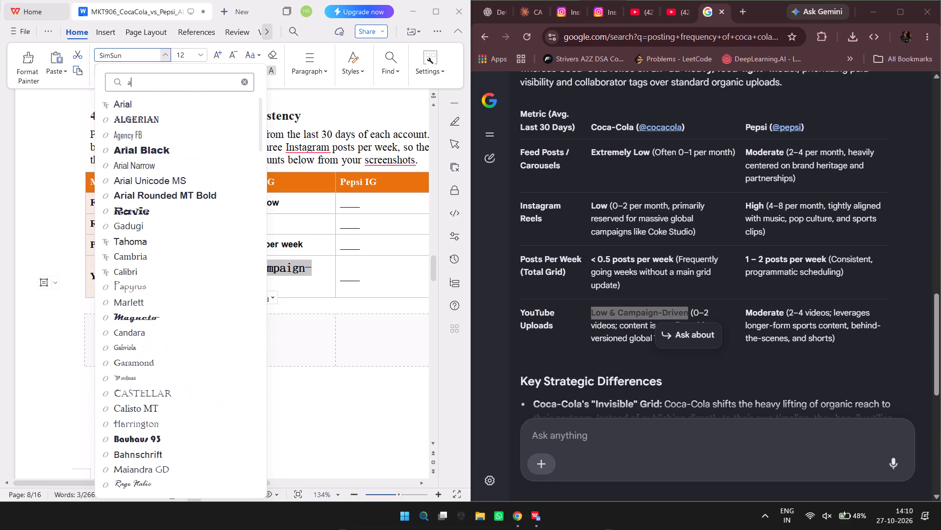
{"action": "left_click", "coordinate": [186, 102]}
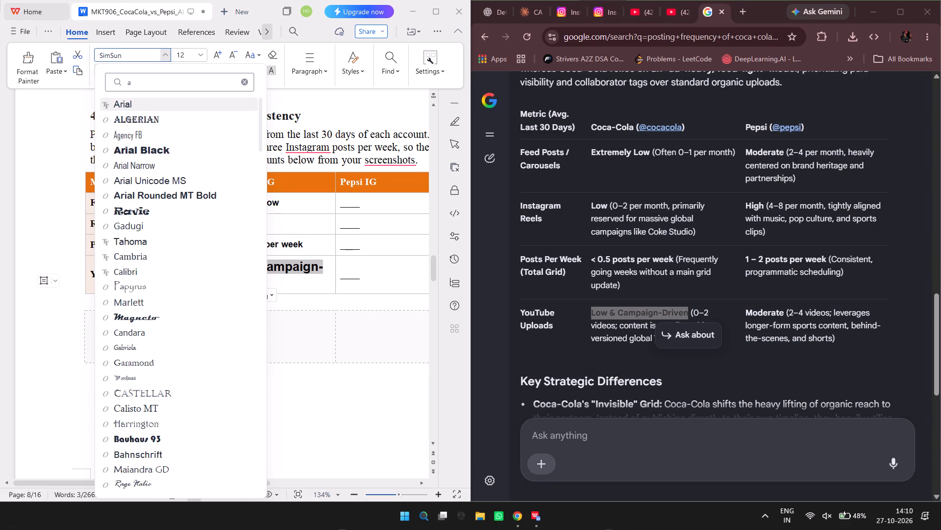
Reduce the Coca-Cola YouTube uploads entry to font size 10 and open the font size choices for its cell.
{"action": "left_click", "coordinate": [228, 58]}
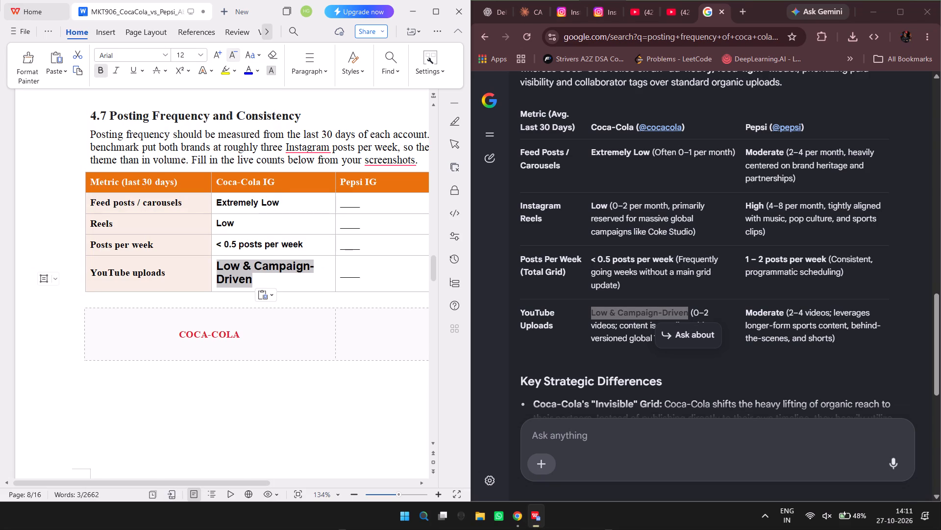
{"action": "left_click", "coordinate": [228, 58]}
{"action": "left_click", "coordinate": [228, 58]}
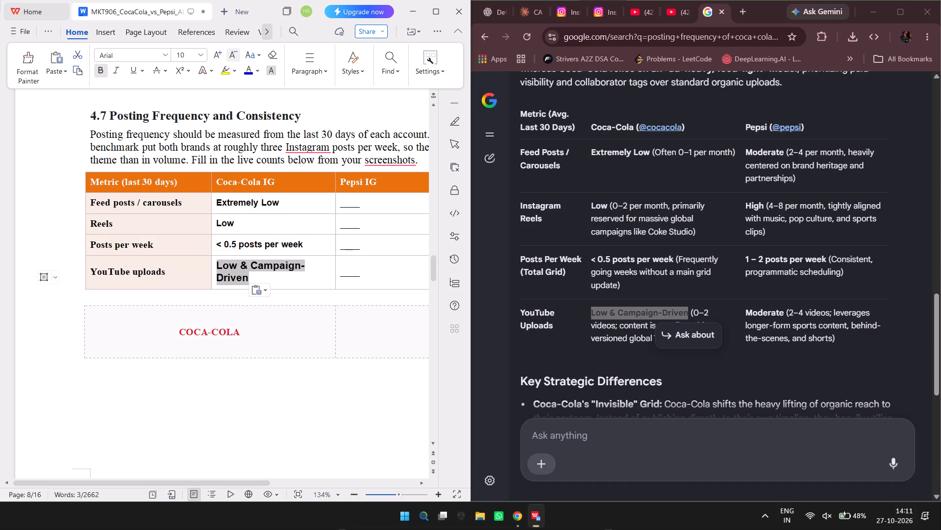
{"action": "left_click", "coordinate": [232, 223]}
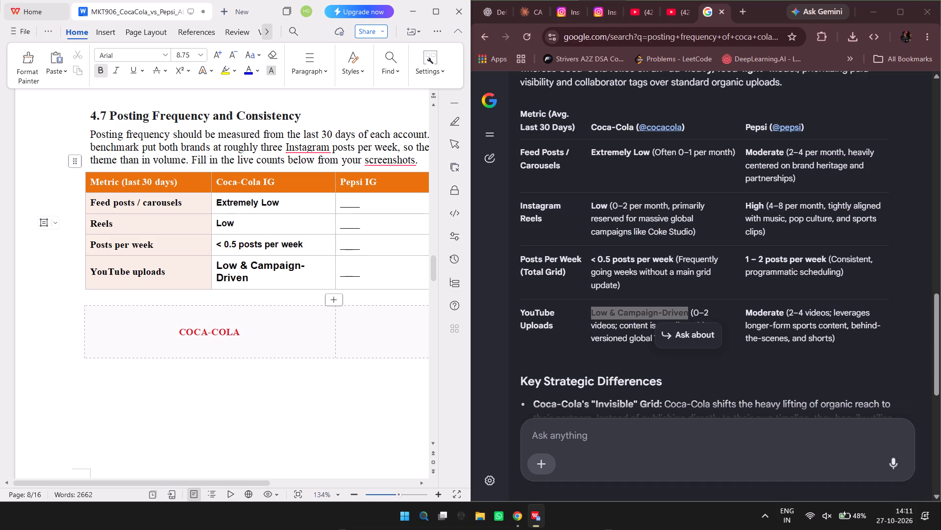
{"action": "triple_click", "coordinate": [238, 265]}
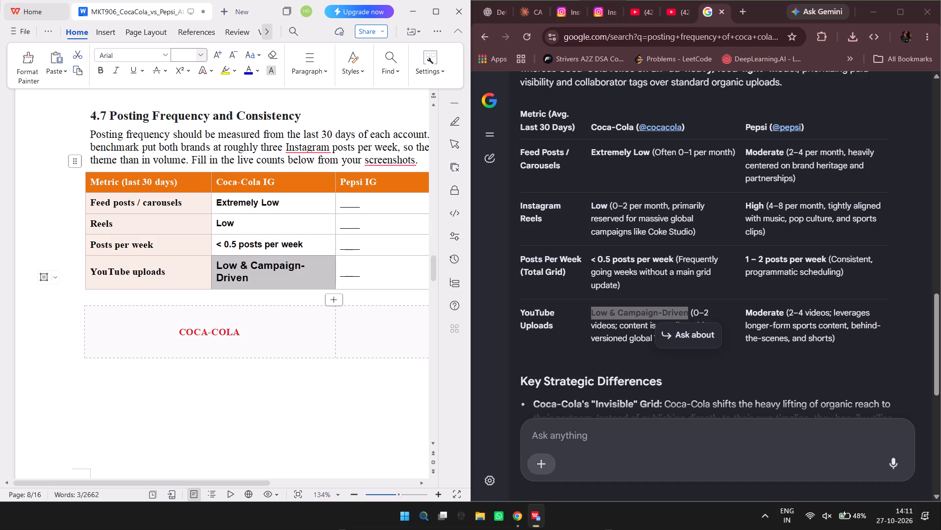
{"action": "left_click", "coordinate": [201, 59]}
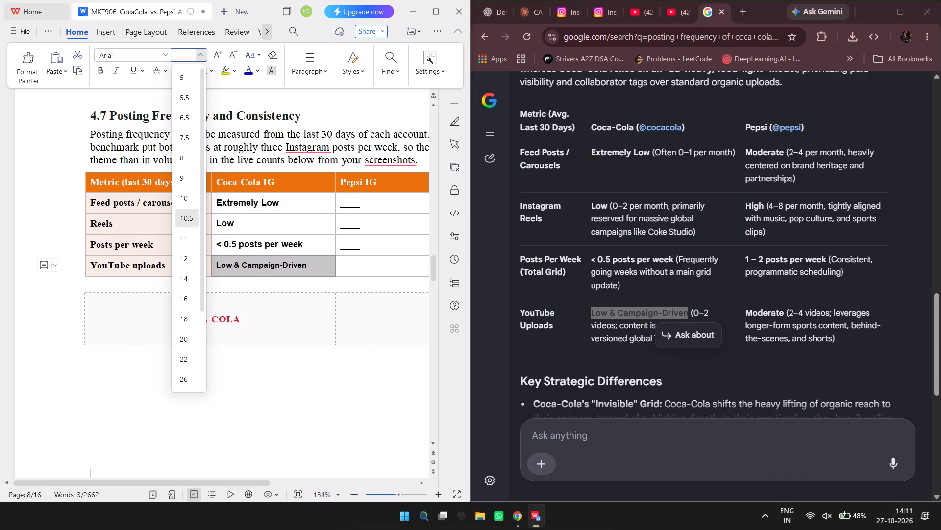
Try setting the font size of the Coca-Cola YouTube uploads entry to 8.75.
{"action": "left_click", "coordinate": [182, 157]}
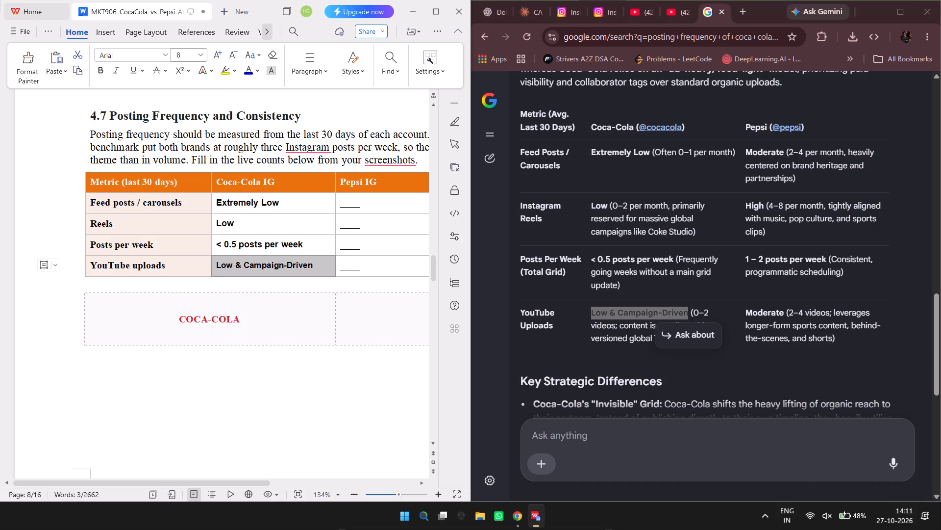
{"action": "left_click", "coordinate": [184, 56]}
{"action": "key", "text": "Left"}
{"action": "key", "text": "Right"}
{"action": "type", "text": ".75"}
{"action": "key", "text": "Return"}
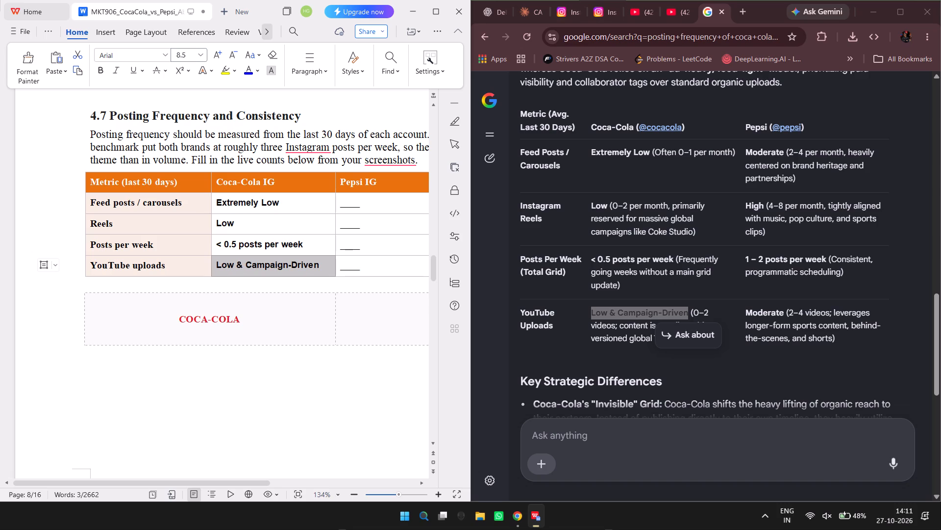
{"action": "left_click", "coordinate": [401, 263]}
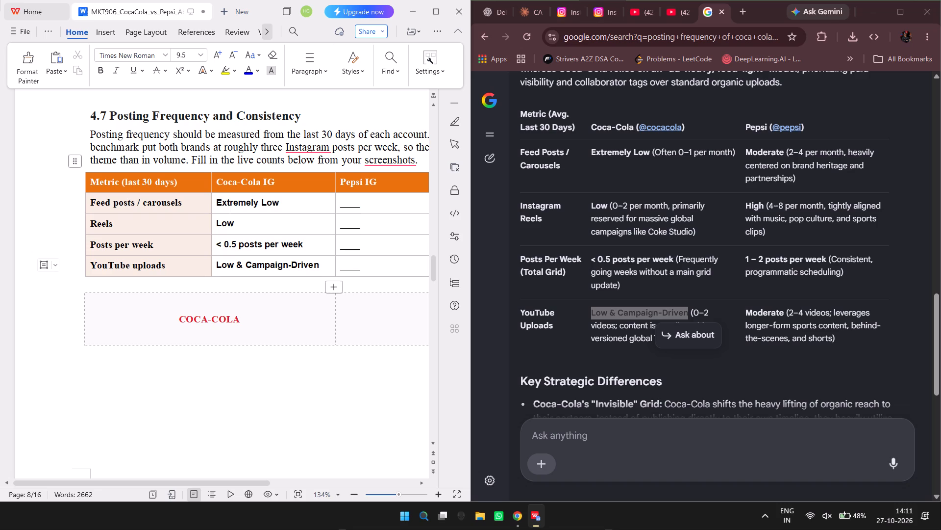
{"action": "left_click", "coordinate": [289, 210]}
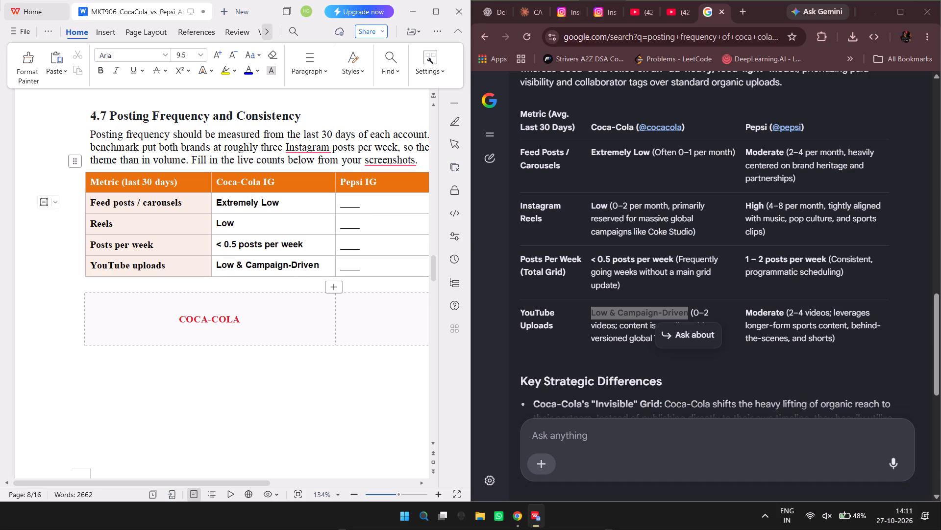
Select the Coca-Cola YouTube uploads entry again and enter 8.75 as its font size.
{"action": "left_click", "coordinate": [281, 266]}
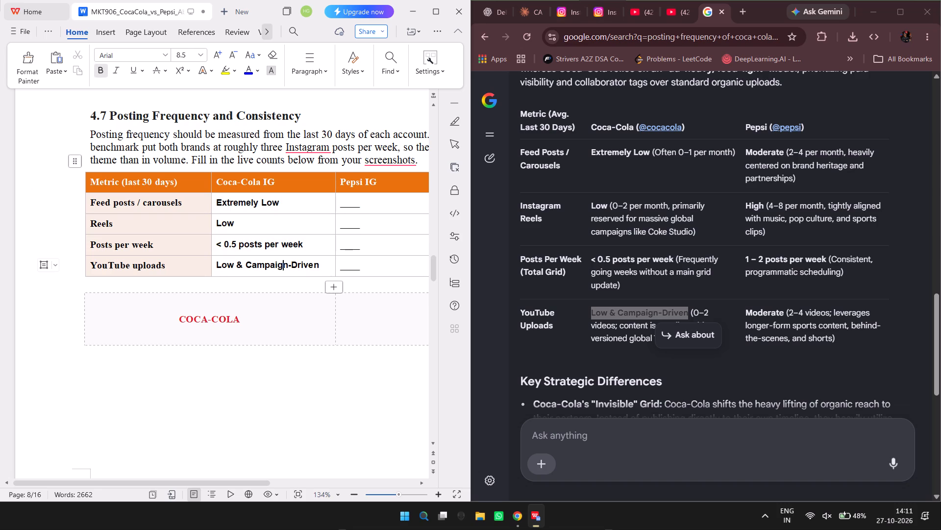
{"action": "triple_click", "coordinate": [281, 266]}
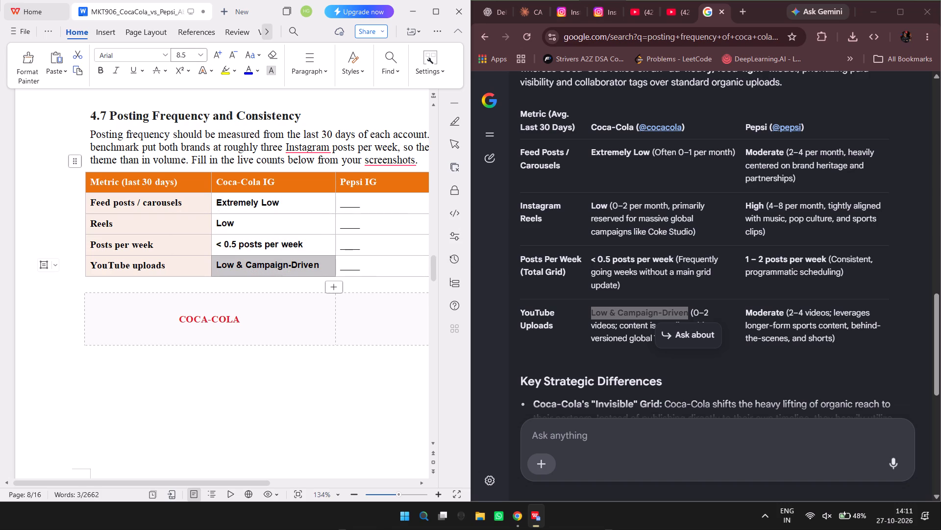
{"action": "left_click", "coordinate": [182, 53]}
{"action": "key", "text": "Right"}
{"action": "key", "text": "Down"}
{"action": "key", "text": "Up"}
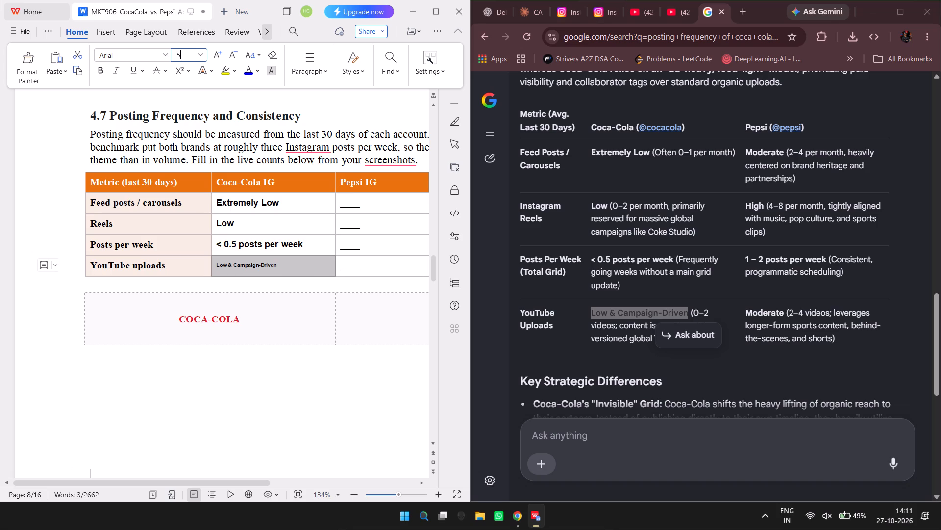
{"action": "key", "text": "BackSpace"}
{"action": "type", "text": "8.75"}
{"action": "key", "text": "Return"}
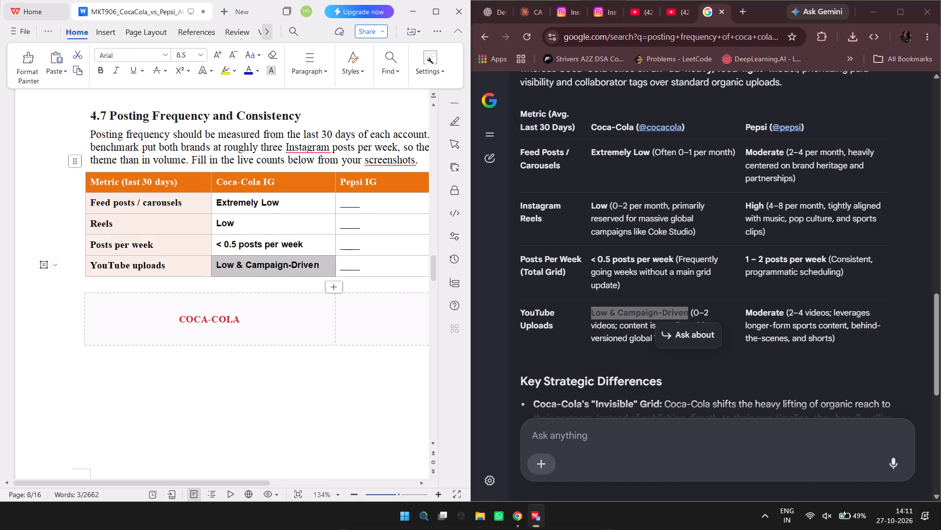
{"action": "left_click", "coordinate": [396, 258]}
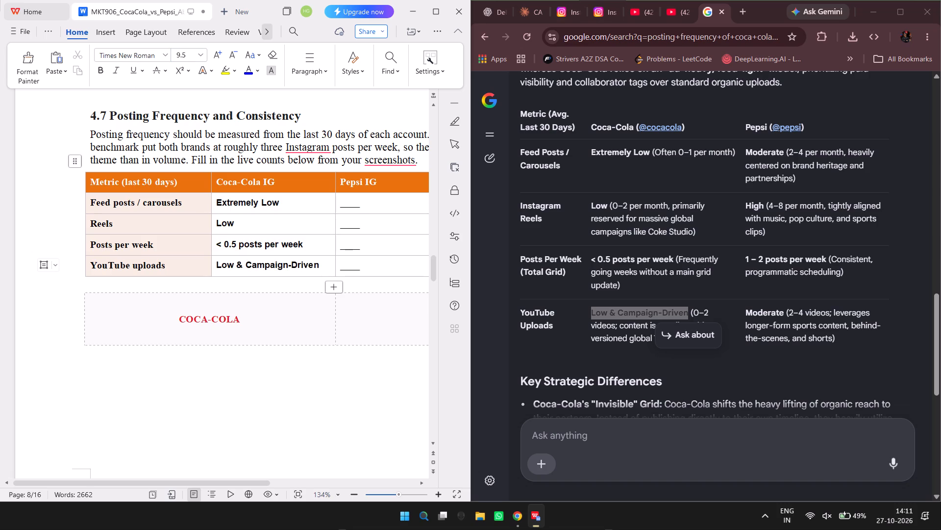
Replace the Pepsi IG blank for Feed posts / carousels with "Moderate" copied from the search answer.
{"action": "left_click_drag", "start_coordinate": [784, 151], "coordinate": [744, 154]}
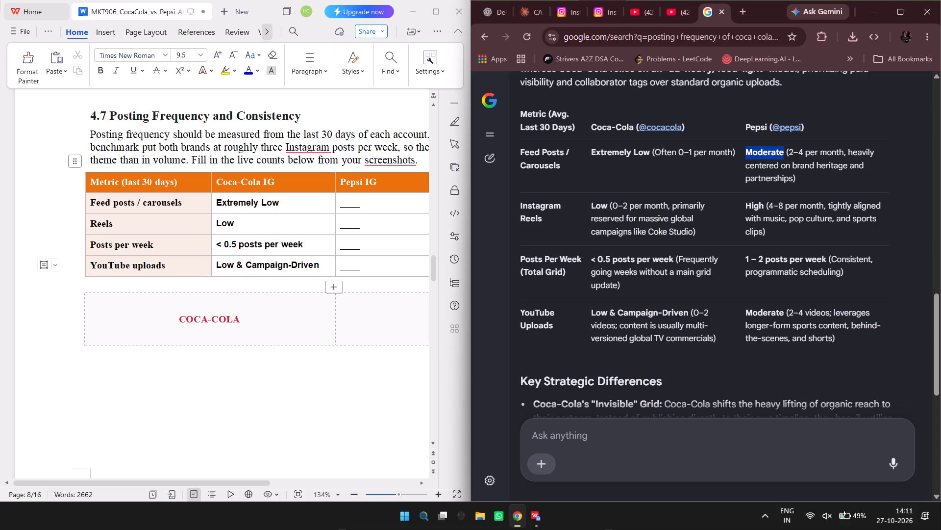
{"action": "left_click_drag", "start_coordinate": [744, 154], "coordinate": [743, 154]}
{"action": "key", "text": "ctrl+c"}
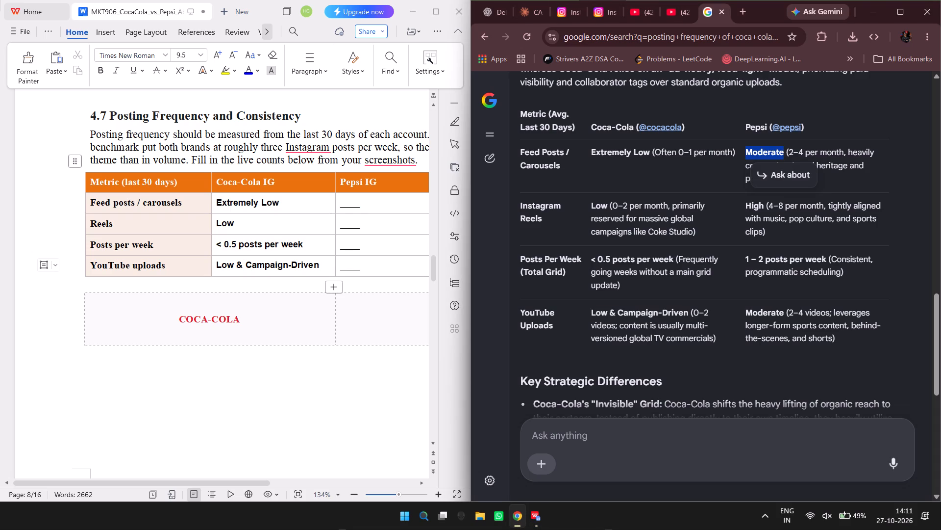
{"action": "left_click", "coordinate": [379, 205]}
{"action": "key", "text": "BackSpace"}
{"action": "key", "text": "BackSpace"}
{"action": "key", "text": "BackSpace"}
{"action": "key", "text": "BackSpace"}
{"action": "key", "text": "BackSpace"}
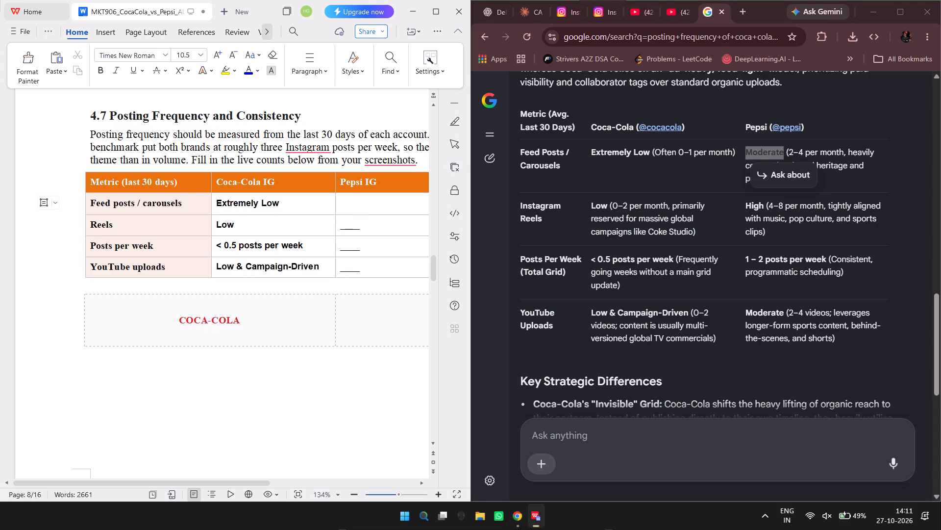
{"action": "key", "text": "ctrl+v"}
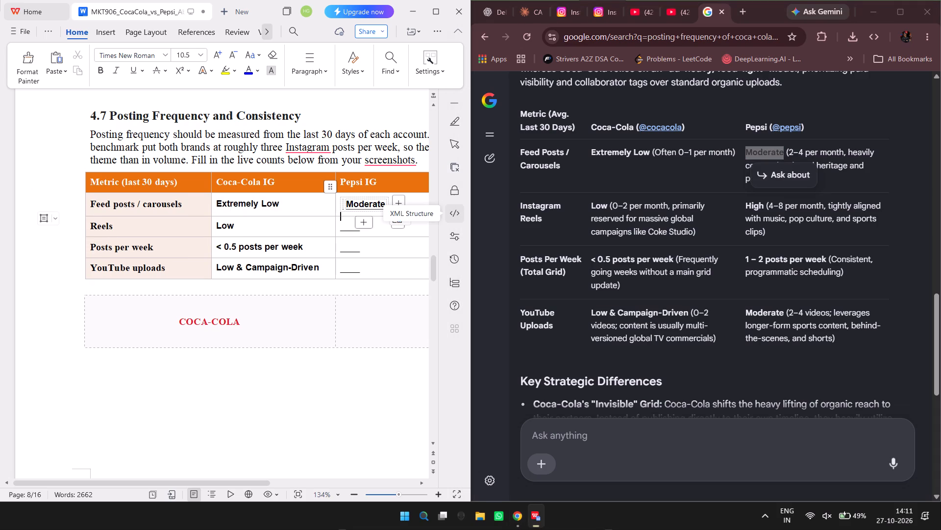
{"action": "left_click", "coordinate": [378, 230]}
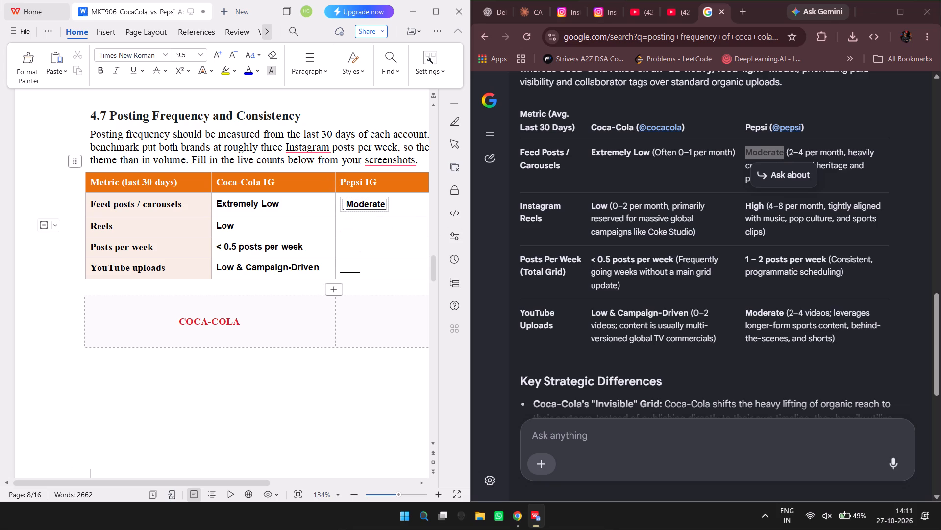
{"action": "left_click", "coordinate": [389, 204]}
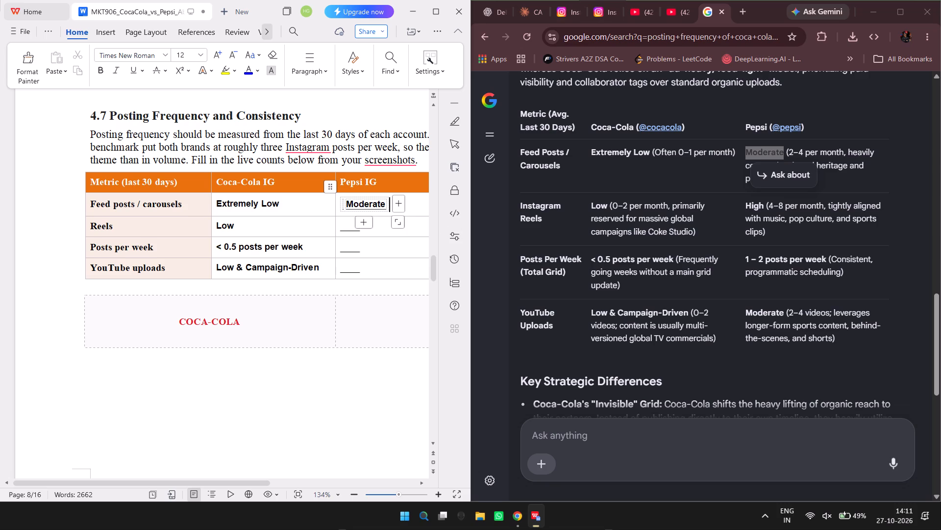
Undo the last paste and paste "Moderate" again into the emptied Pepsi IG cell for Feed posts / carousels.
{"action": "key", "text": "ctrl+z"}
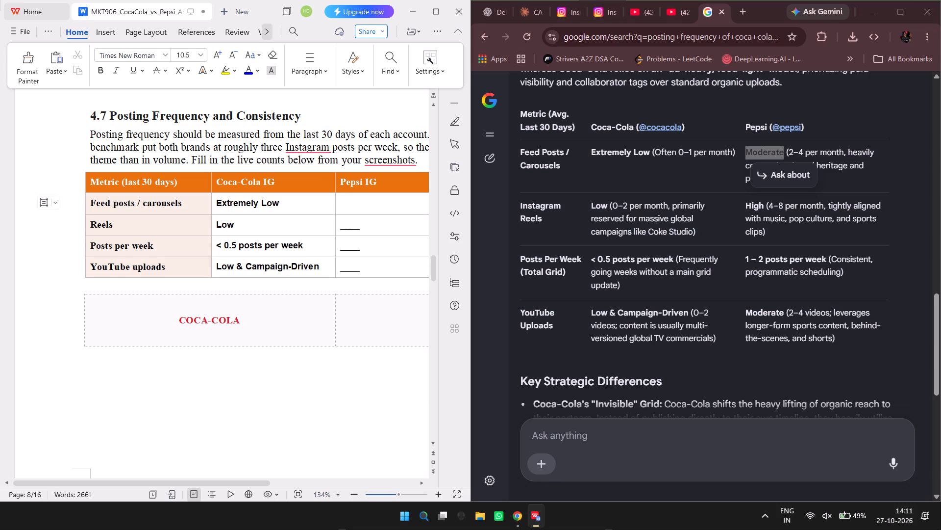
{"action": "key", "text": "ctrl+z"}
{"action": "key", "text": "BackSpace"}
{"action": "key", "text": "BackSpace"}
{"action": "key", "text": "BackSpace"}
{"action": "key", "text": "BackSpace"}
{"action": "key", "text": "ctrl+v"}
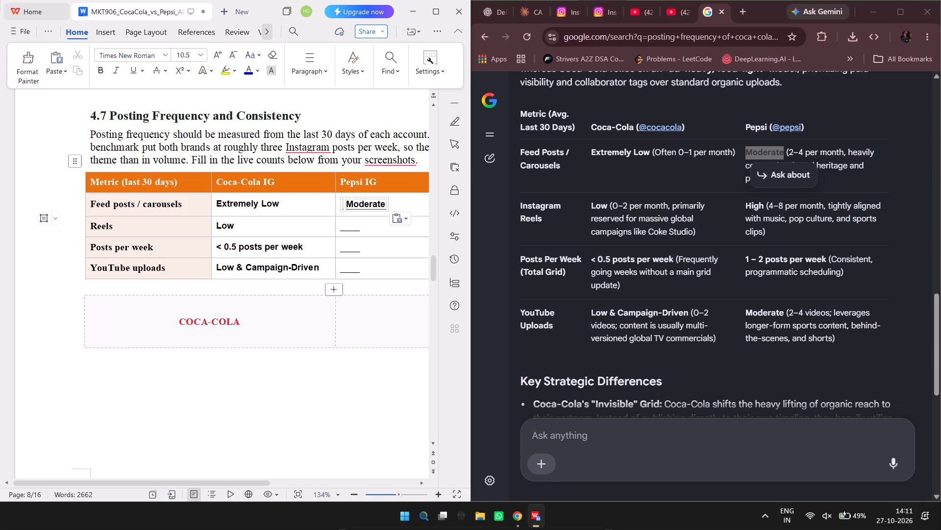
{"action": "left_click", "coordinate": [815, 139]}
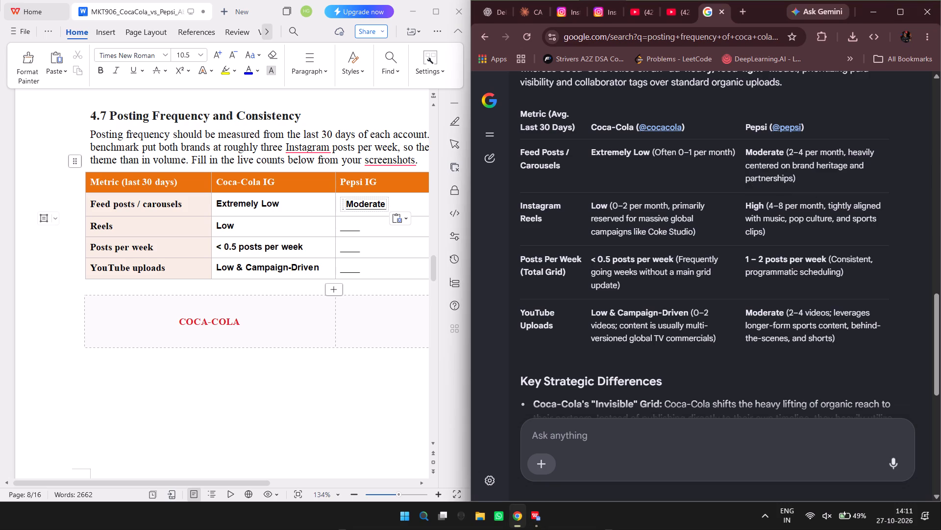
Replace the Pepsi IG blank for Reels with "High".
{"action": "left_click", "coordinate": [363, 231]}
{"action": "key", "text": "BackSpace"}
{"action": "key", "text": "BackSpace"}
{"action": "key", "text": "BackSpace"}
{"action": "key", "text": "BackSpace"}
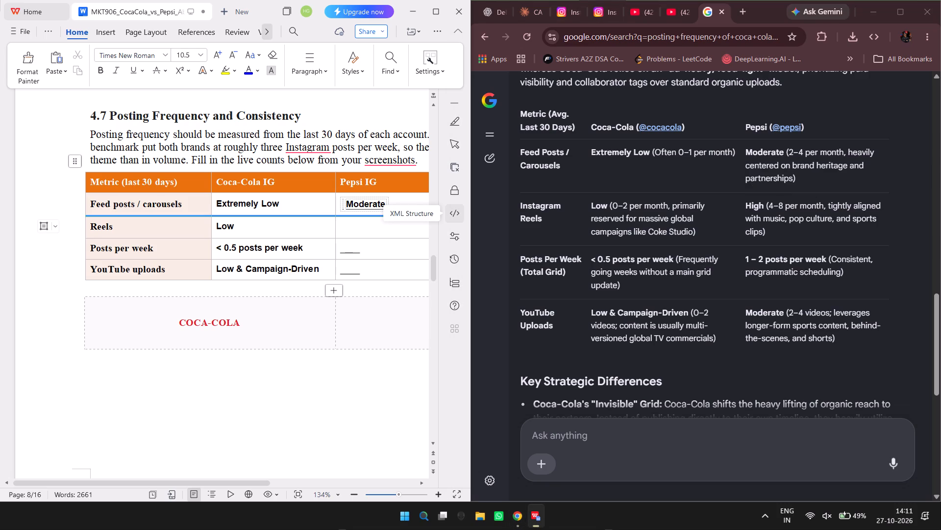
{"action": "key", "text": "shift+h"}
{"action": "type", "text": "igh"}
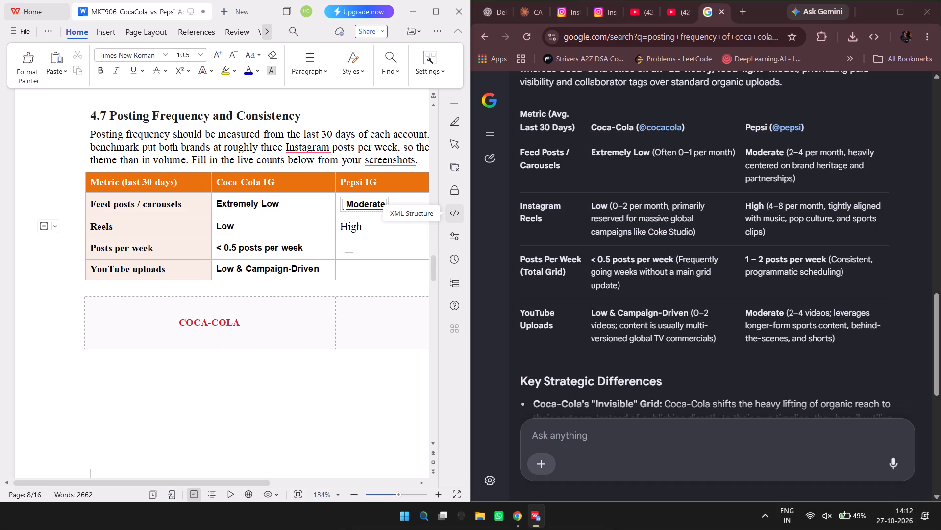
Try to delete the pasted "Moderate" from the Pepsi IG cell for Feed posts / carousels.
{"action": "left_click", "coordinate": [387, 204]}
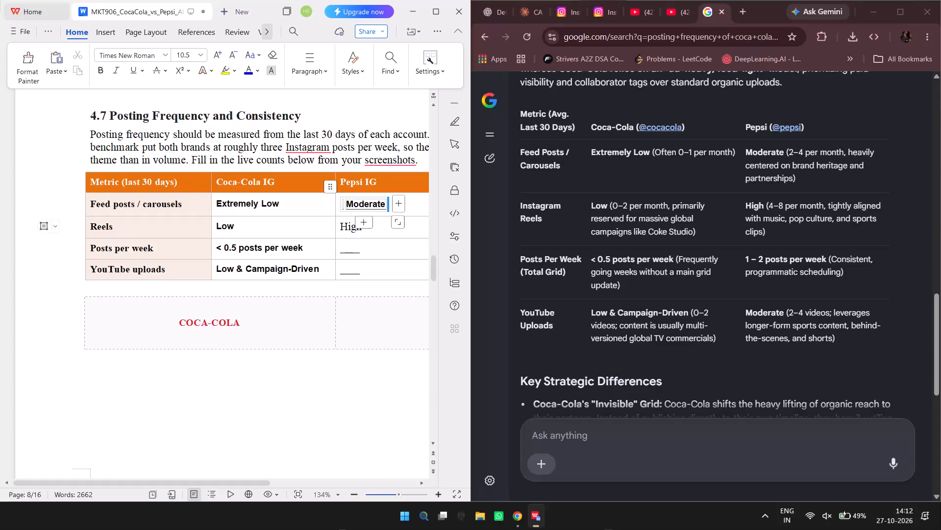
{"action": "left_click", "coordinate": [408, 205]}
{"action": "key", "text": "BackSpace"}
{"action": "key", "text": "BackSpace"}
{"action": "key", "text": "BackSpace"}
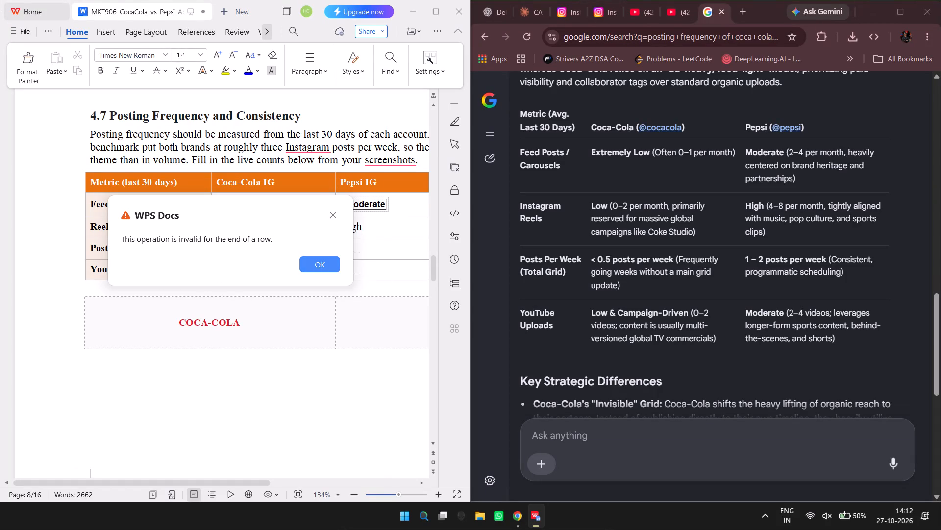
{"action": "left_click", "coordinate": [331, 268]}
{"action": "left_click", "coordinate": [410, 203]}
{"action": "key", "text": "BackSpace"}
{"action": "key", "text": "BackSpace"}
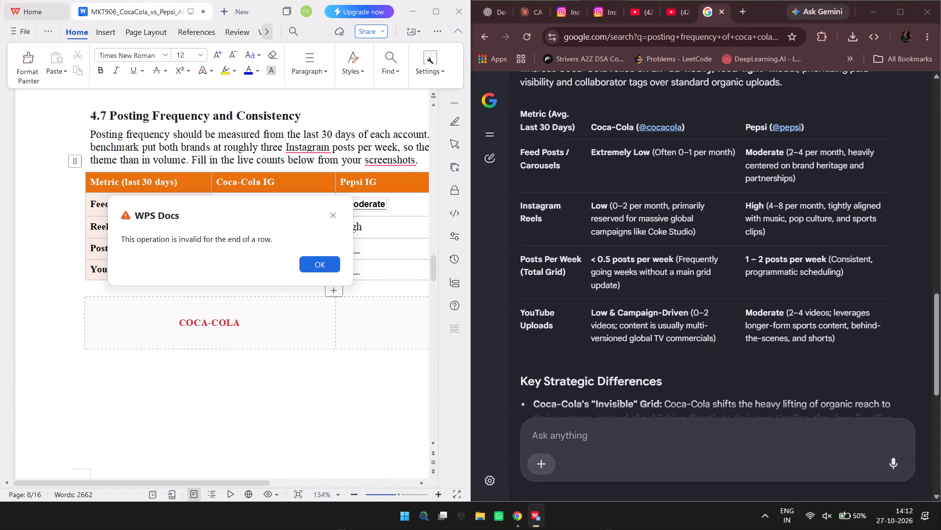
Clear the Pepsi IG blank for Posts per week and select "1 – 2 posts per week" in the search answer to fill it.
{"action": "left_click", "coordinate": [323, 267]}
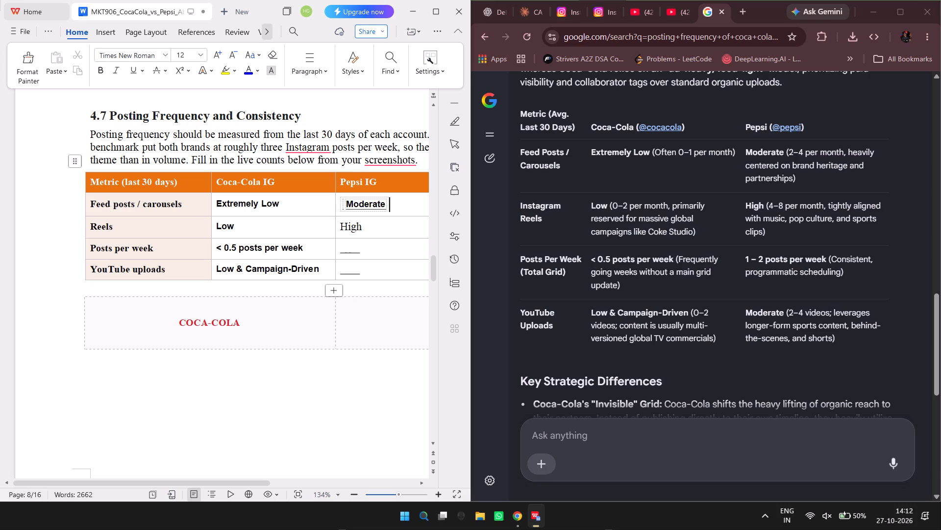
{"action": "left_click", "coordinate": [372, 251]}
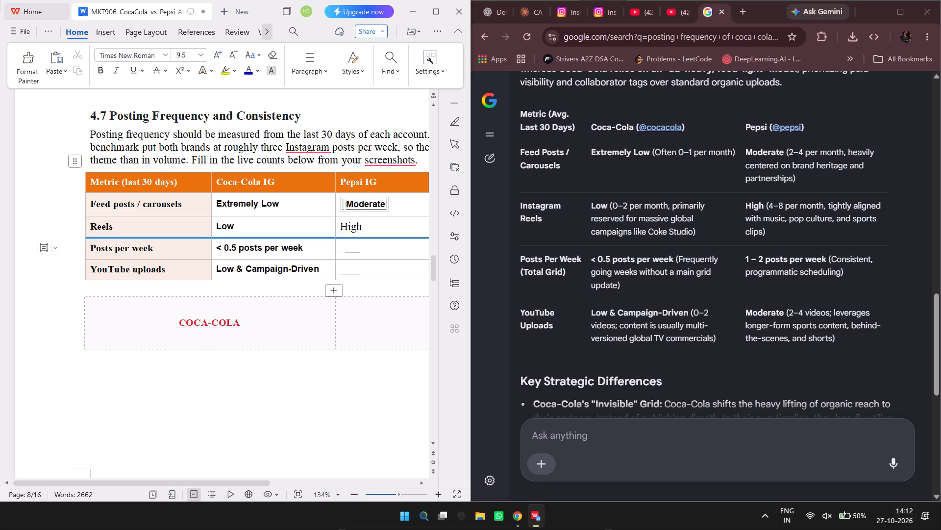
{"action": "key", "text": "BackSpace"}
{"action": "key", "text": "BackSpace"}
{"action": "key", "text": "BackSpace"}
{"action": "key", "text": "BackSpace"}
{"action": "key", "text": "BackSpace"}
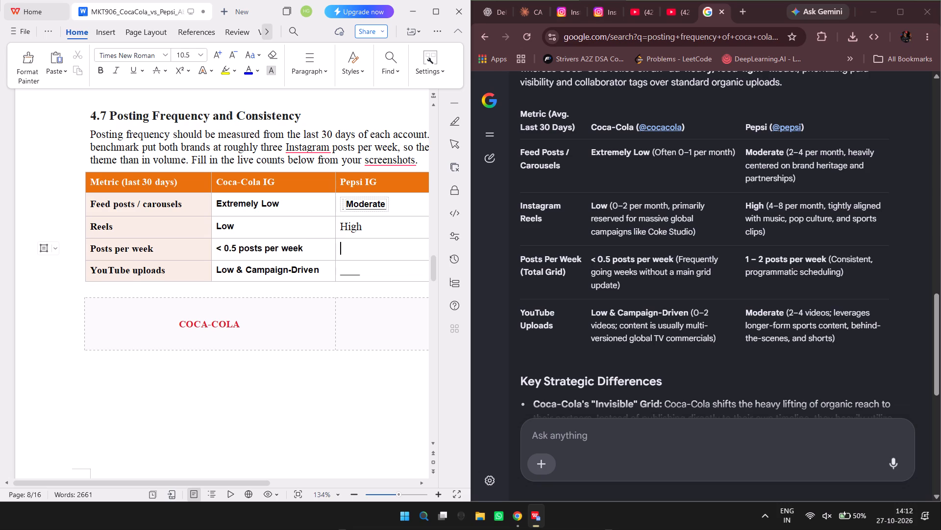
{"action": "left_click_drag", "start_coordinate": [825, 258], "coordinate": [747, 257]}
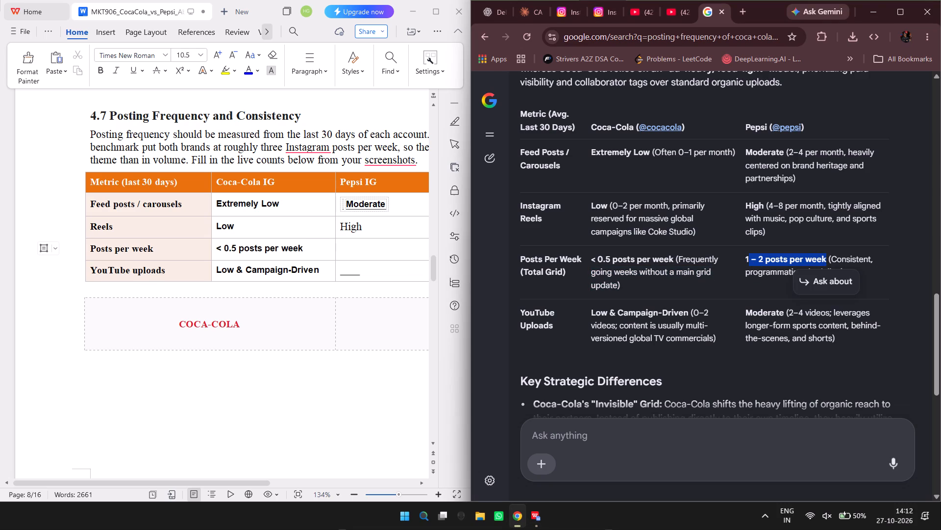
Copy "1 – 2 posts per week" from the search answer into the Pepsi IG cell of the Posts per week row.
{"action": "left_click_drag", "start_coordinate": [747, 257], "coordinate": [747, 256]}
{"action": "key", "text": "ctrl+c"}
{"action": "left_click", "coordinate": [373, 250]}
{"action": "key", "text": "ctrl+v"}
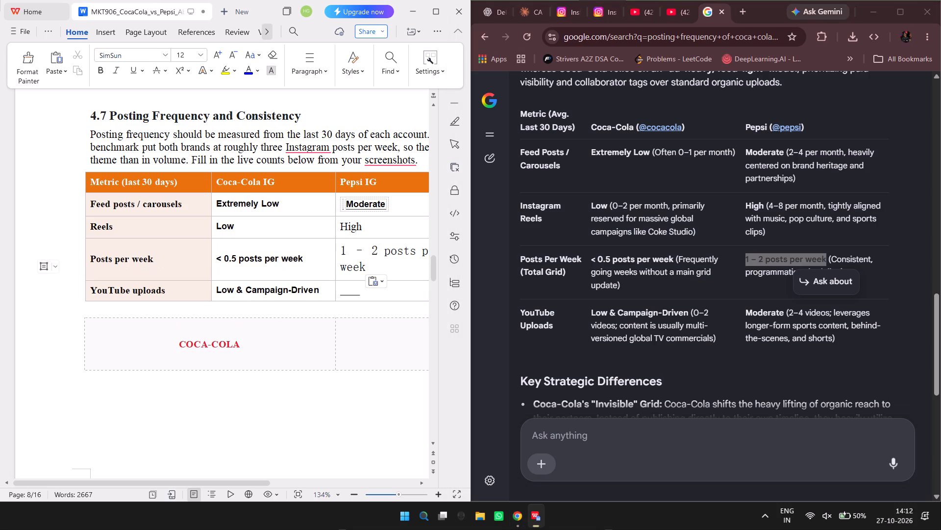
Format the Pepsi IG Posts per week entry in bold Arial at font size 8.
{"action": "left_click_drag", "start_coordinate": [370, 264], "coordinate": [341, 250]}
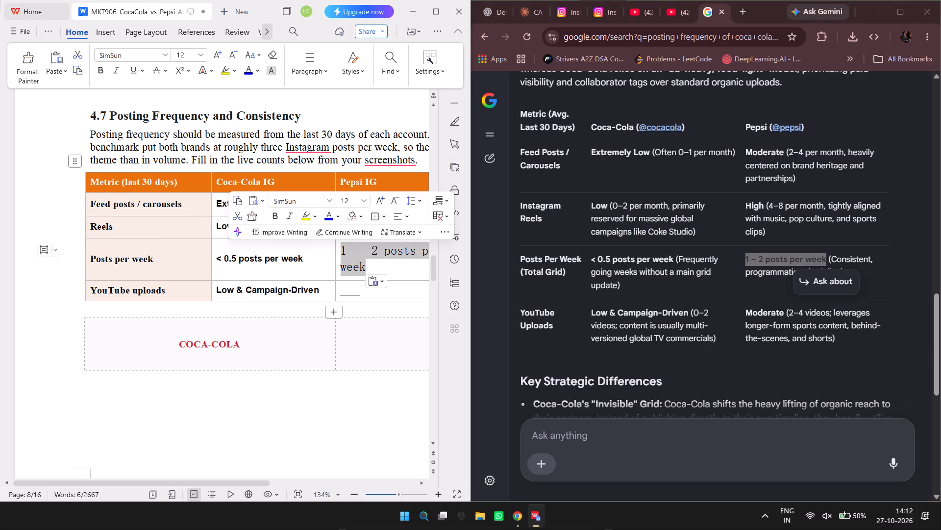
{"action": "left_click", "coordinate": [97, 69]}
{"action": "left_click", "coordinate": [167, 55]}
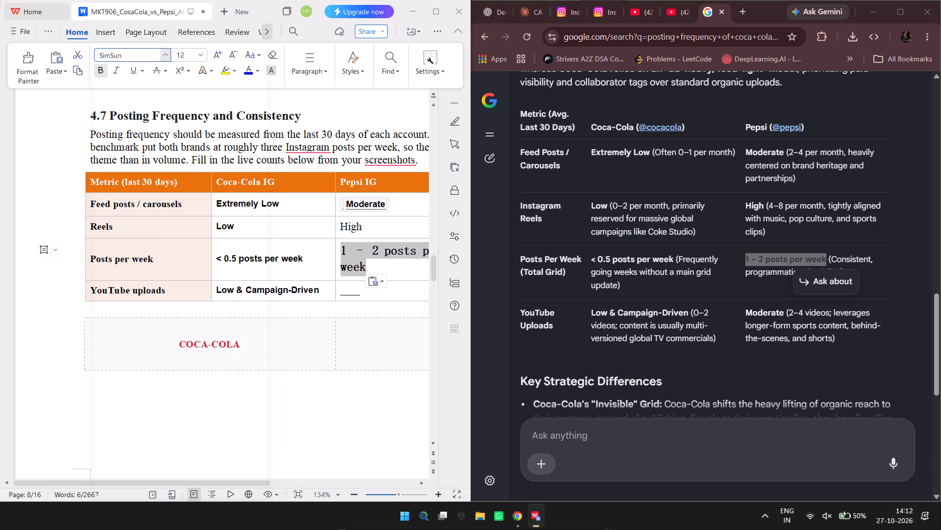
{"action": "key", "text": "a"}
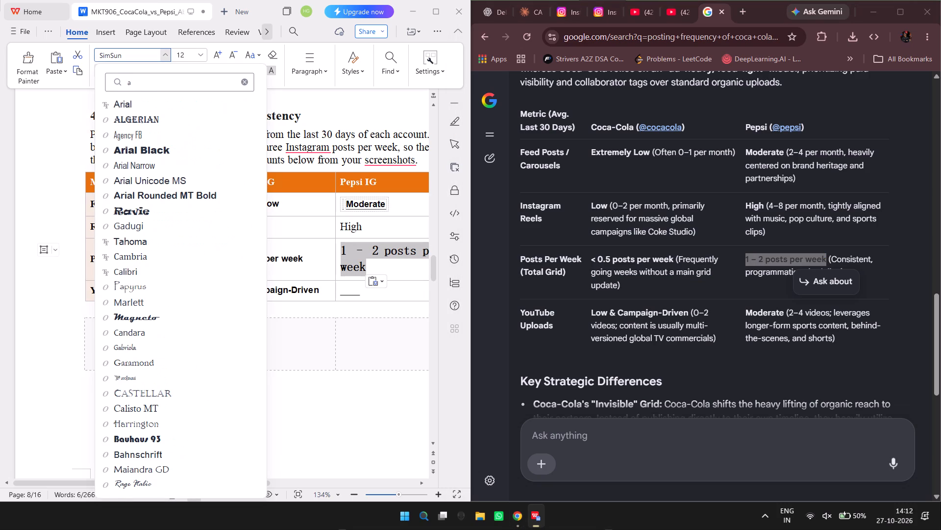
{"action": "left_click", "coordinate": [145, 106]}
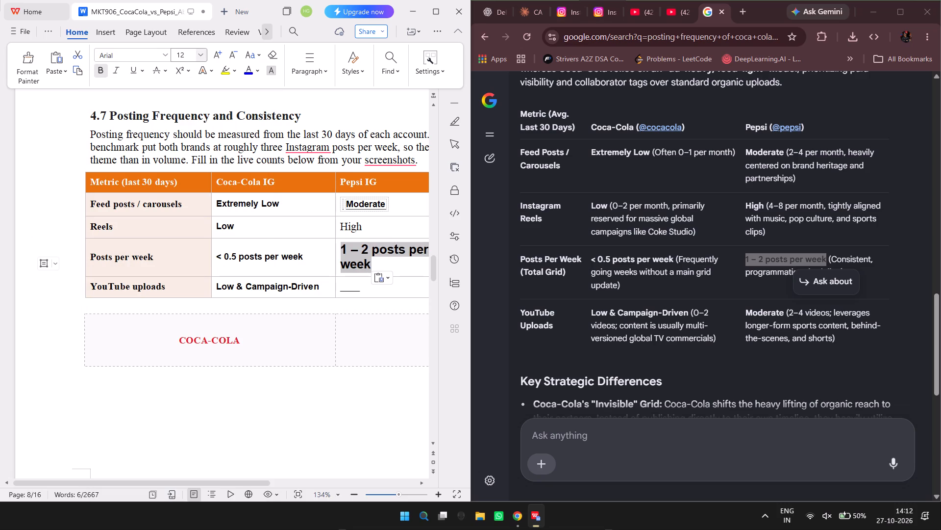
{"action": "left_click", "coordinate": [200, 54]}
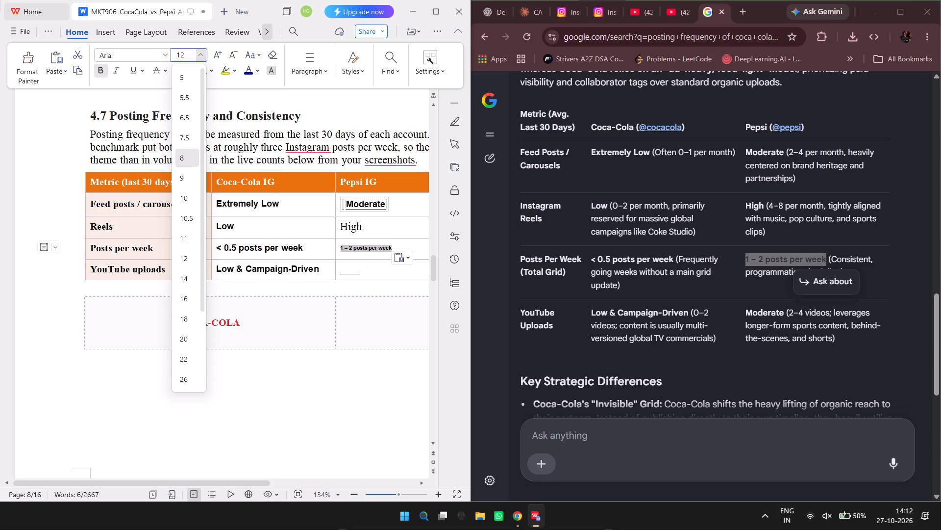
{"action": "left_click", "coordinate": [196, 159]}
Replace the Pepsi IG blank for YouTube uploads with "Moderate".
{"action": "left_click", "coordinate": [397, 269]}
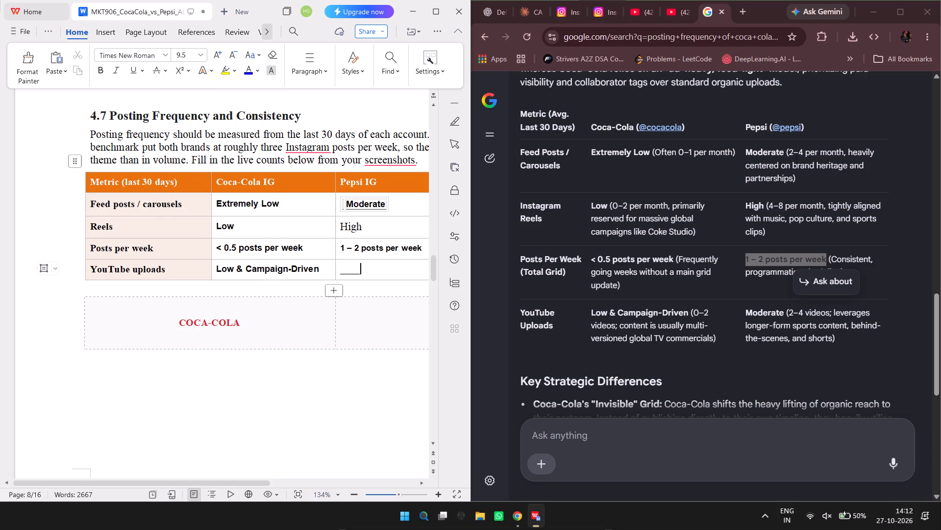
{"action": "key", "text": "BackSpace"}
{"action": "key", "text": "BackSpace"}
{"action": "key", "text": "BackSpace"}
{"action": "key", "text": "BackSpace"}
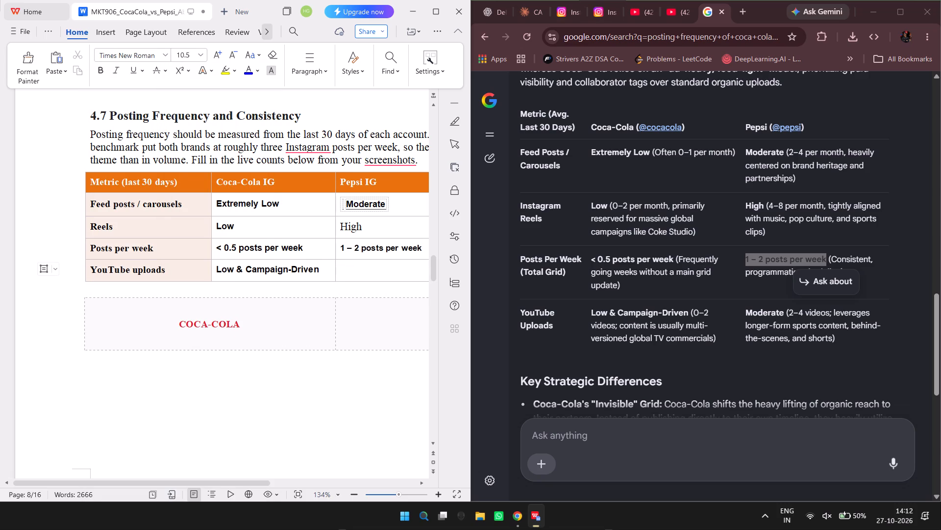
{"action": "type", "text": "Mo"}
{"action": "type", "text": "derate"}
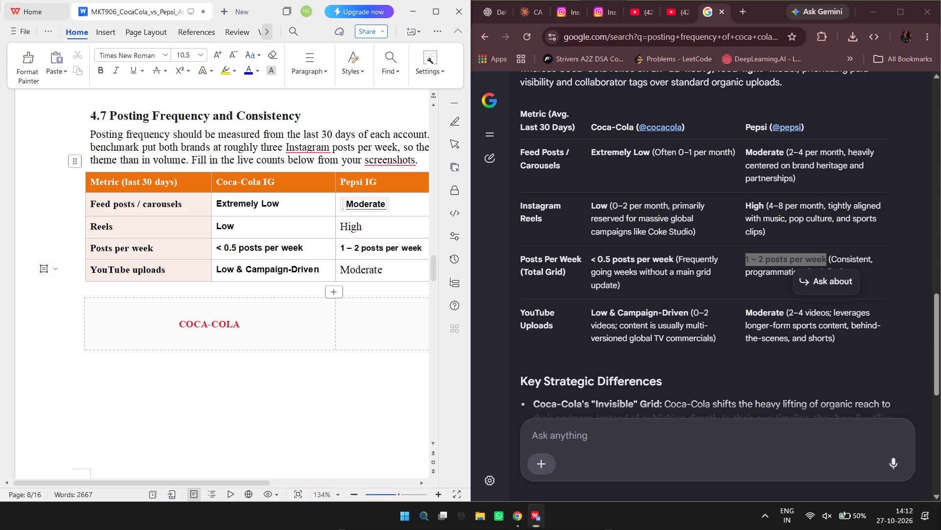
Make all Coca-Cola IG and Pepsi IG entries below the header row bold and open the font choices for them.
{"action": "left_click_drag", "start_coordinate": [396, 269], "coordinate": [223, 209]}
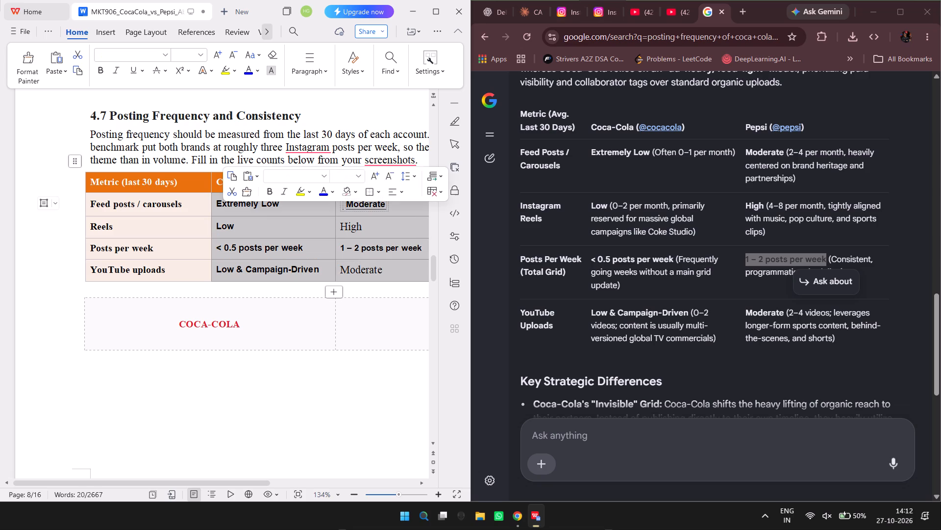
{"action": "left_click", "coordinate": [99, 74]}
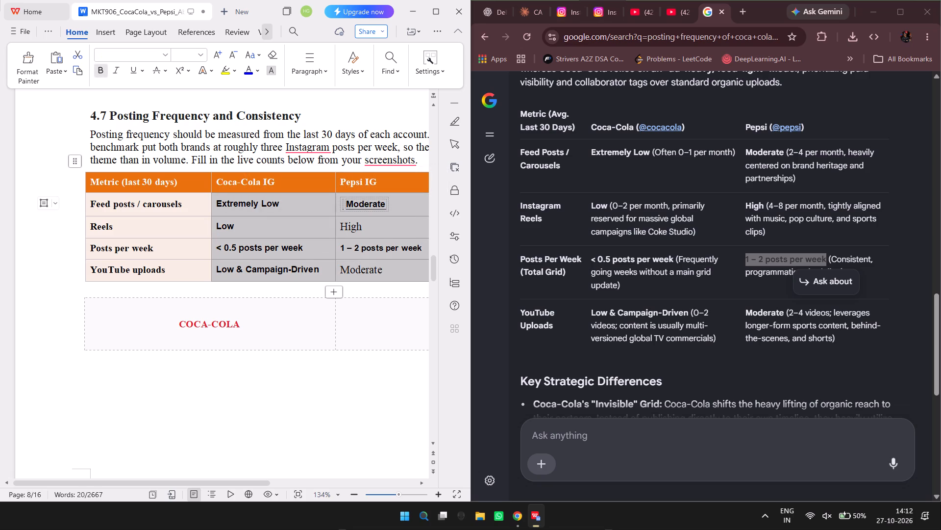
{"action": "left_click", "coordinate": [99, 74]}
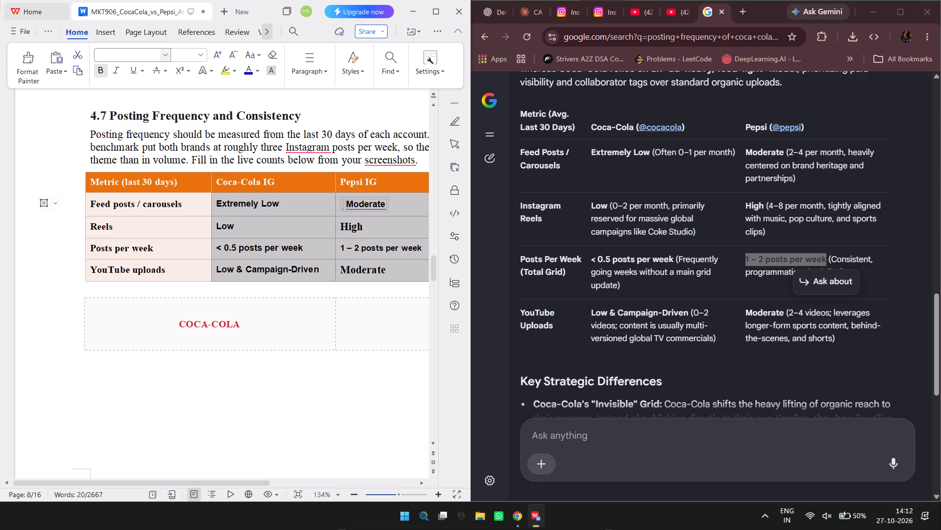
{"action": "left_click", "coordinate": [171, 58]}
{"action": "left_click", "coordinate": [168, 58]}
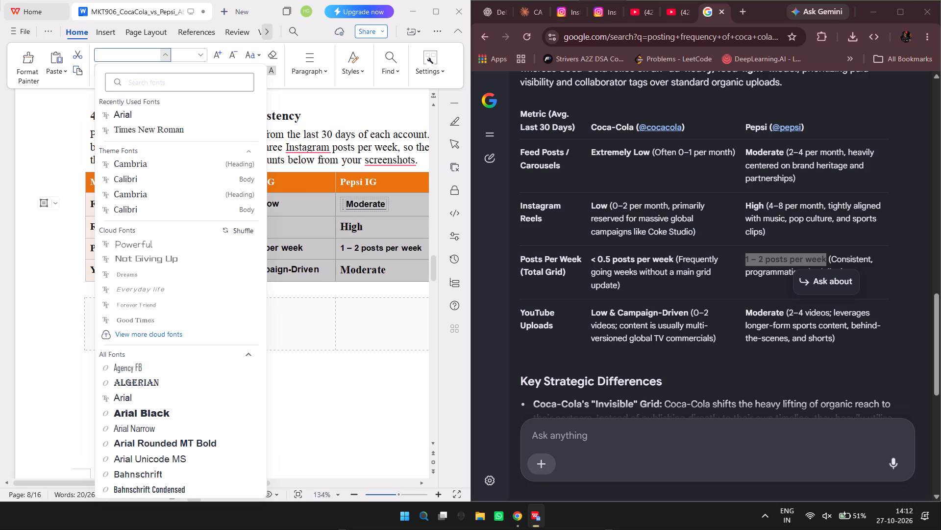
Set the selected Coca-Cola IG and Pepsi IG entries in the section 4.7 table to Arial, font size 8.
{"action": "left_click", "coordinate": [151, 115]}
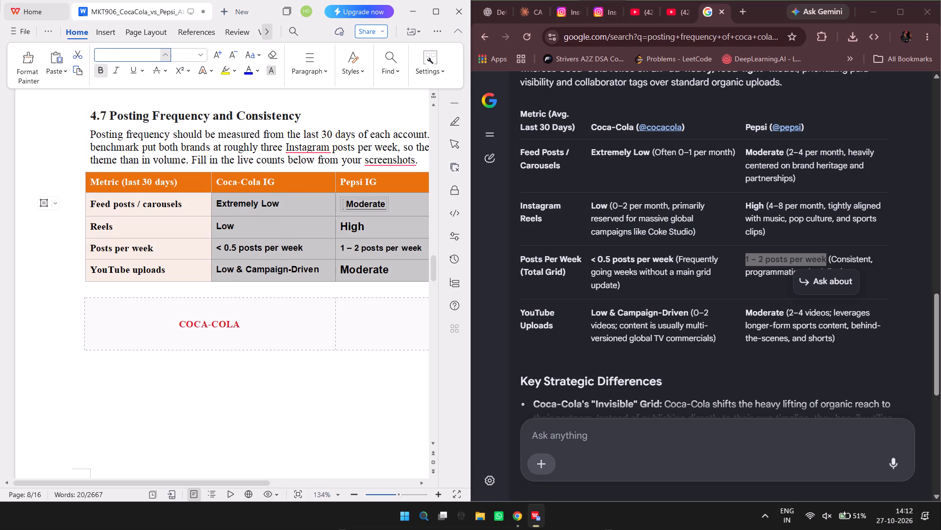
{"action": "left_click", "coordinate": [202, 57]}
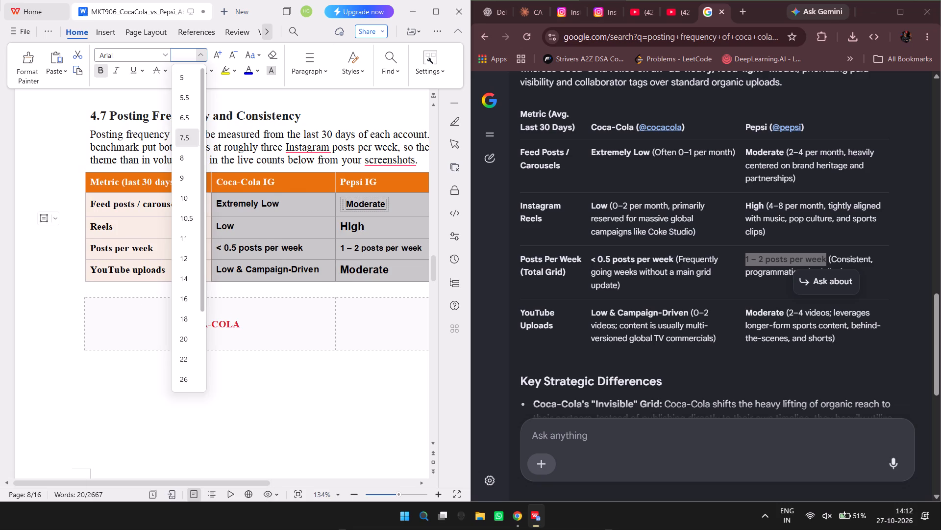
{"action": "left_click", "coordinate": [195, 152]}
{"action": "left_click", "coordinate": [290, 392]}
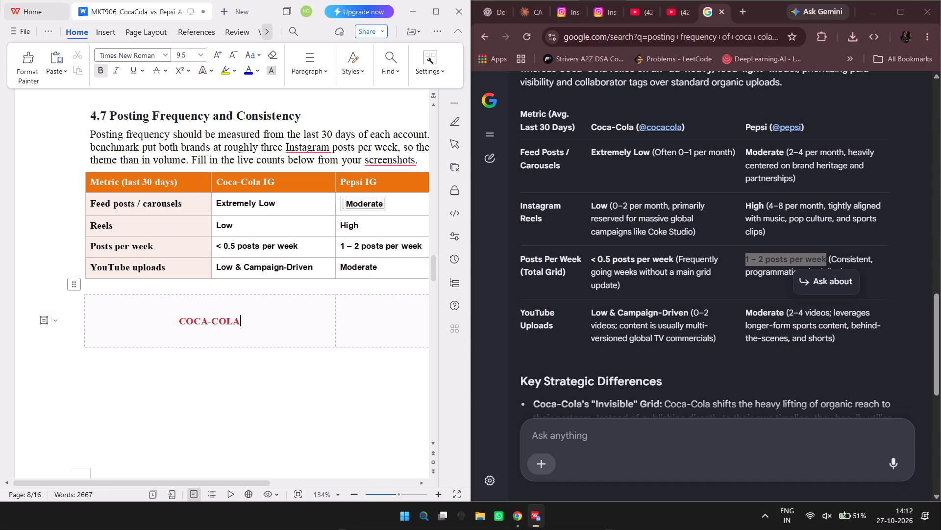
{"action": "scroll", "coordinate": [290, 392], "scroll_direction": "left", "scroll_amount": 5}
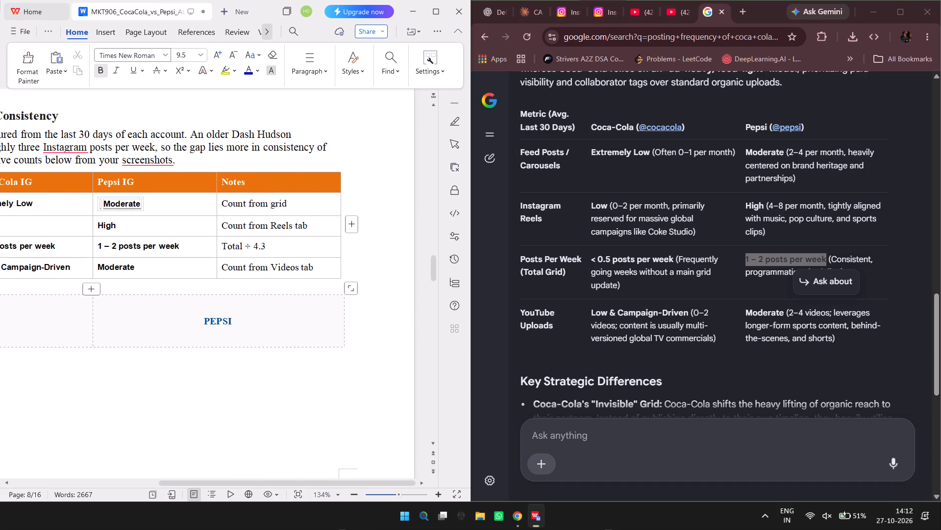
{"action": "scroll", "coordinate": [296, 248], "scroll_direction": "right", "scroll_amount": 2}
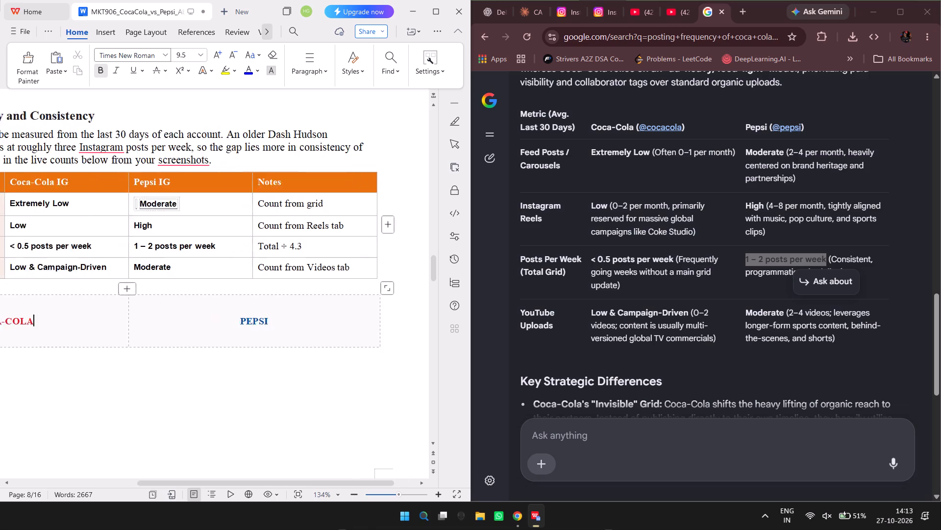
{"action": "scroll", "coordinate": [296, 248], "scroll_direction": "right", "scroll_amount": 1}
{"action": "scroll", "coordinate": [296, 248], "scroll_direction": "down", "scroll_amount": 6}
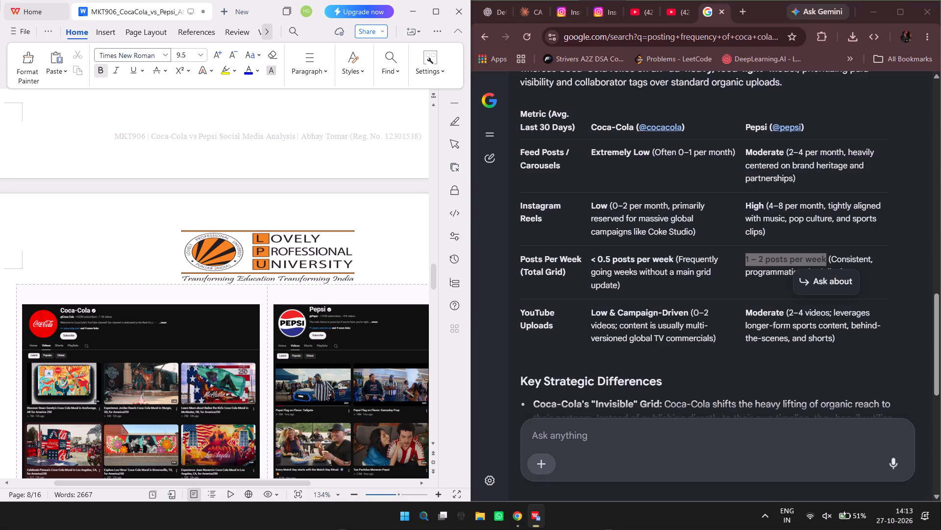
Review the report from section 4.8 through the SWOT, ratings, AI strategy and references to the appendix's Screenshot Evidence Checklist.
{"action": "left_click", "coordinate": [444, 12]}
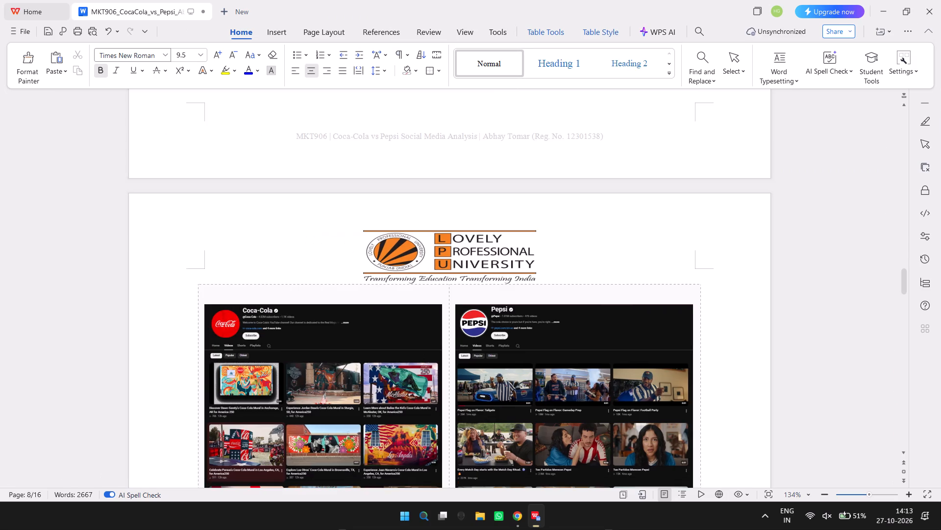
{"action": "scroll", "coordinate": [542, 378], "scroll_direction": "down", "scroll_amount": 8}
{"action": "scroll", "coordinate": [542, 378], "scroll_direction": "up", "scroll_amount": 2}
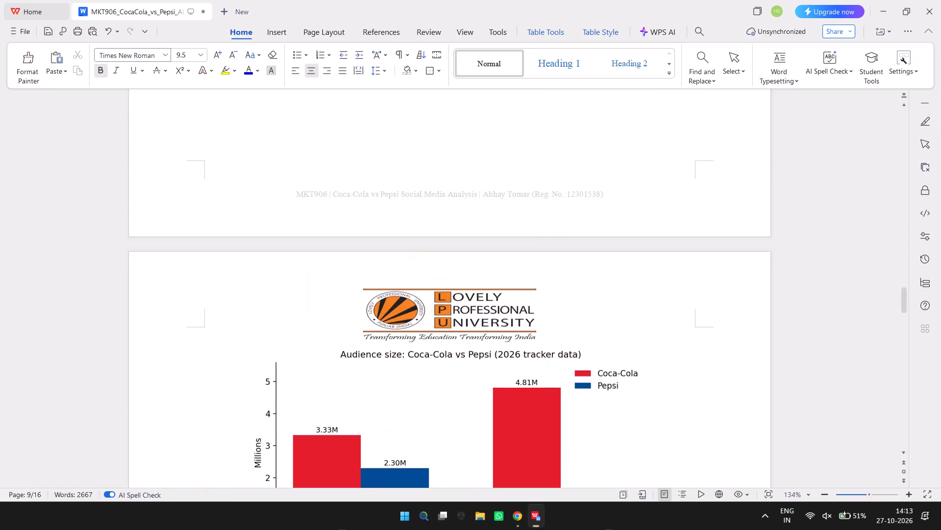
{"action": "scroll", "coordinate": [542, 378], "scroll_direction": "up", "scroll_amount": 3}
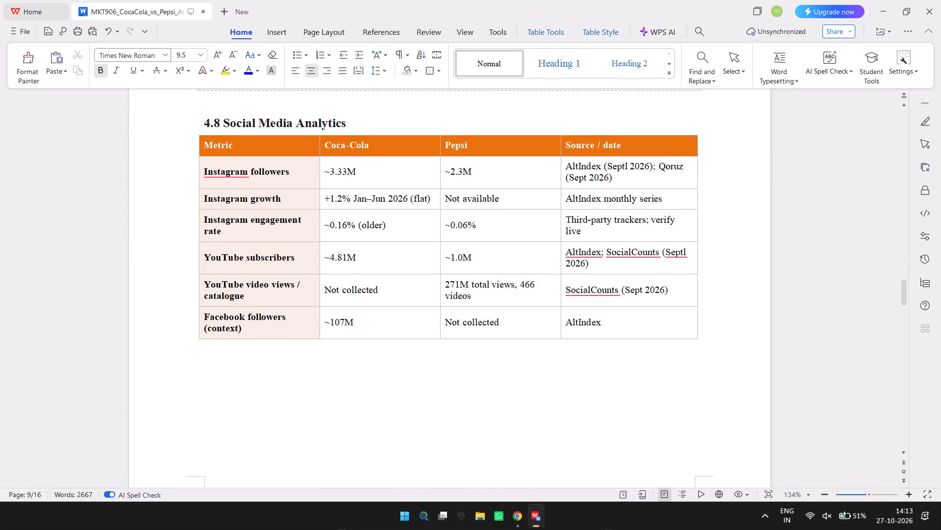
{"action": "scroll", "coordinate": [542, 378], "scroll_direction": "down", "scroll_amount": 9}
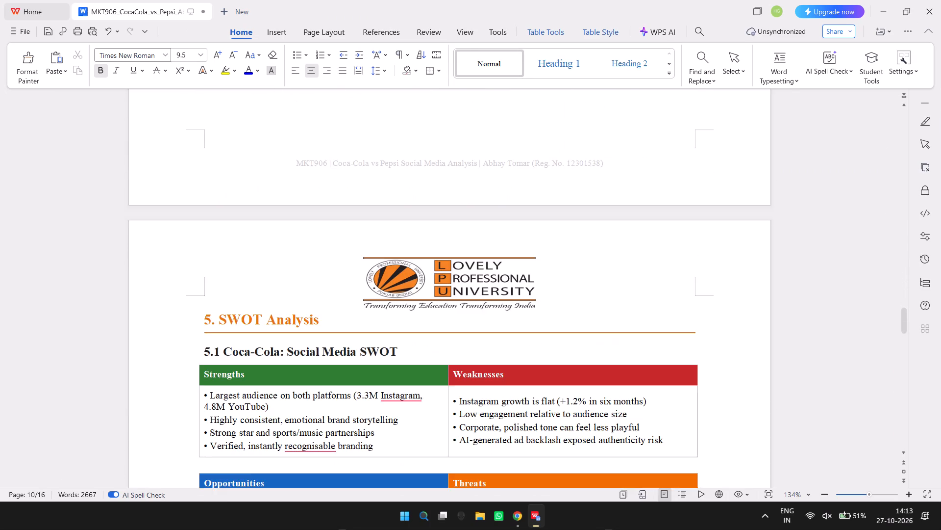
{"action": "scroll", "coordinate": [542, 378], "scroll_direction": "down", "scroll_amount": 8}
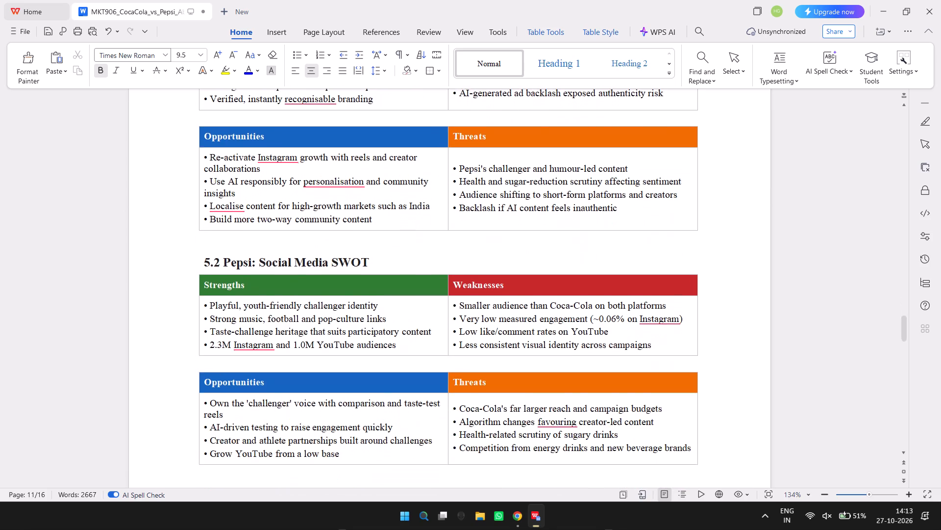
{"action": "scroll", "coordinate": [542, 378], "scroll_direction": "down", "scroll_amount": 9}
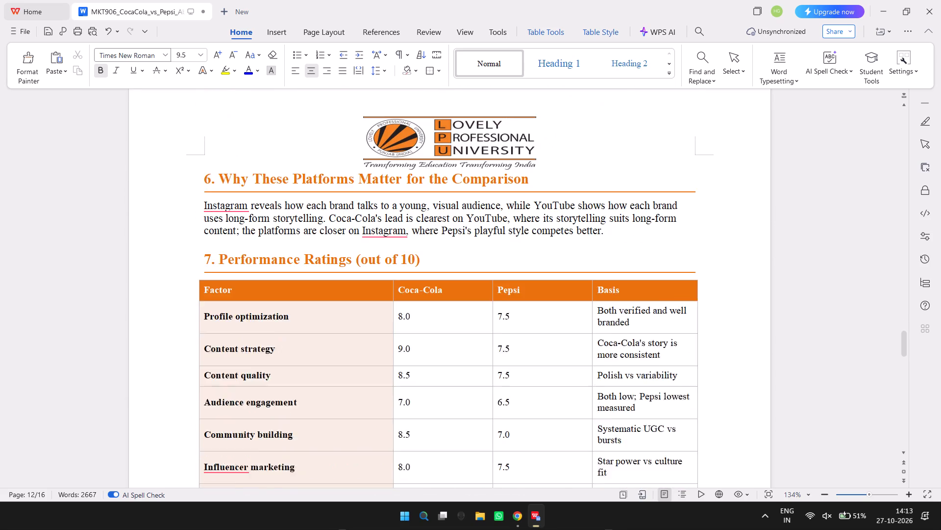
{"action": "scroll", "coordinate": [542, 378], "scroll_direction": "down", "scroll_amount": 11}
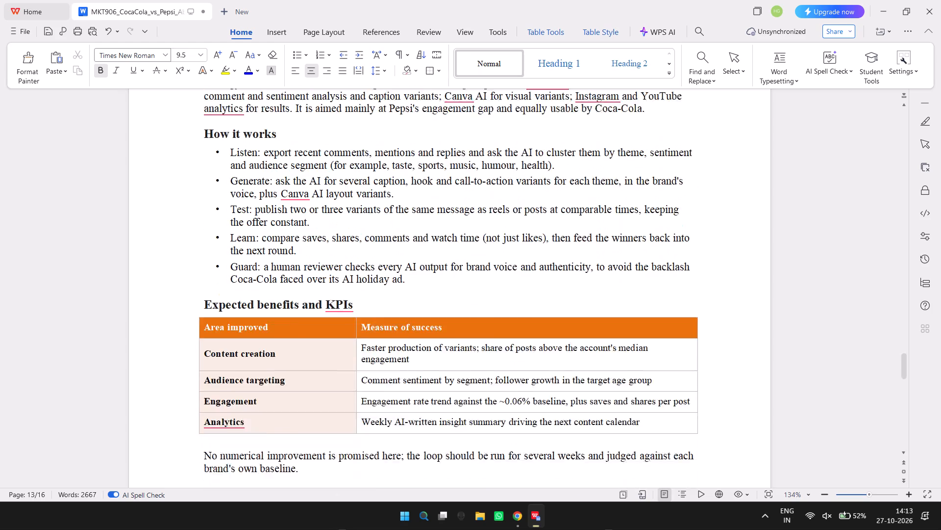
{"action": "scroll", "coordinate": [542, 378], "scroll_direction": "down", "scroll_amount": 17}
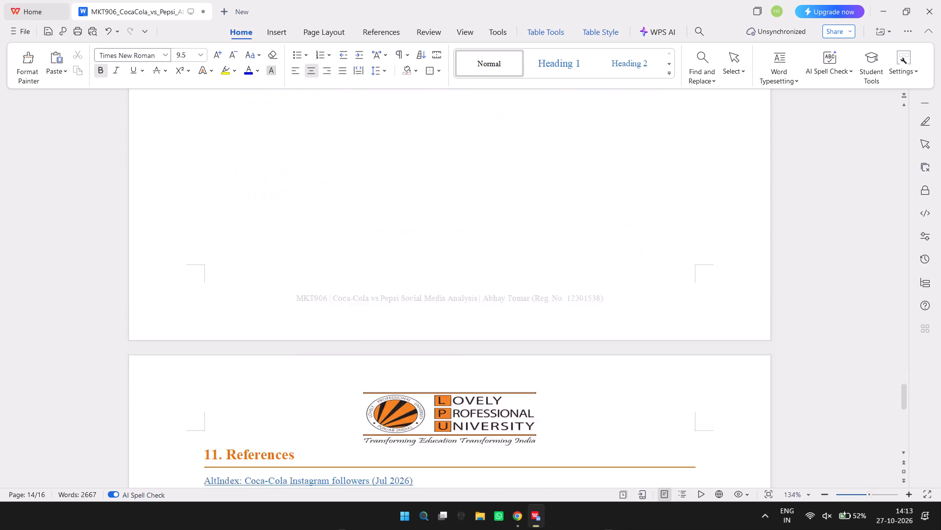
{"action": "scroll", "coordinate": [544, 378], "scroll_direction": "down", "scroll_amount": 7}
{"action": "scroll", "coordinate": [544, 378], "scroll_direction": "up", "scroll_amount": 5}
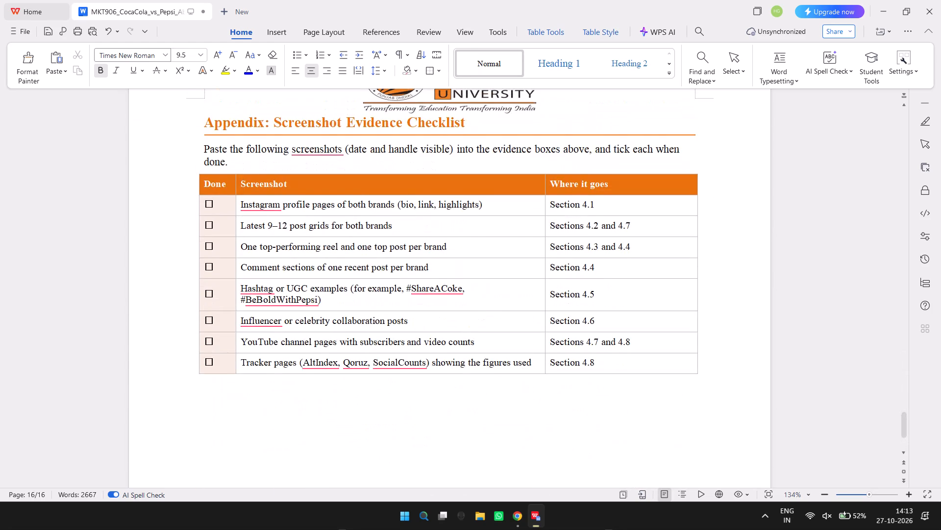
{"action": "scroll", "coordinate": [544, 378], "scroll_direction": "down", "scroll_amount": 5}
{"action": "scroll", "coordinate": [544, 378], "scroll_direction": "up", "scroll_amount": 7}
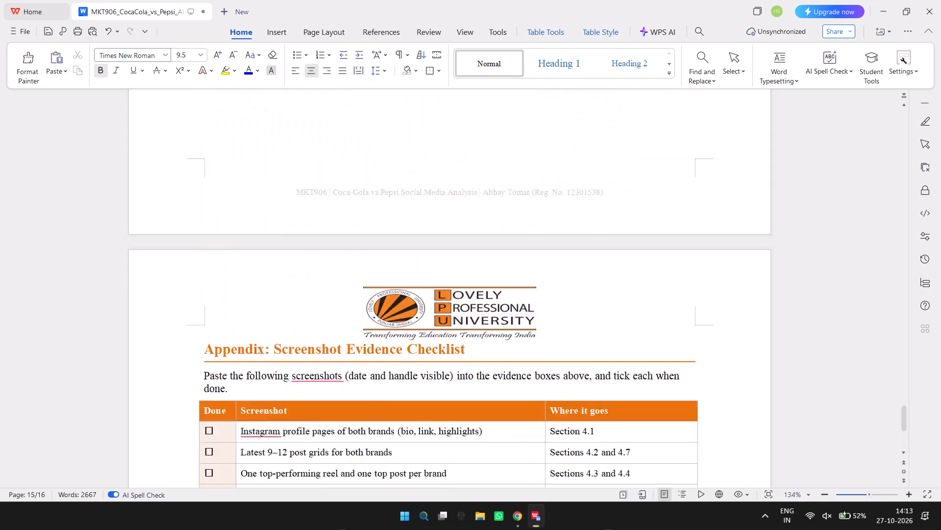
Save the Coca-Cola vs Pepsi report.
{"action": "scroll", "coordinate": [544, 378], "scroll_direction": "up", "scroll_amount": 16}
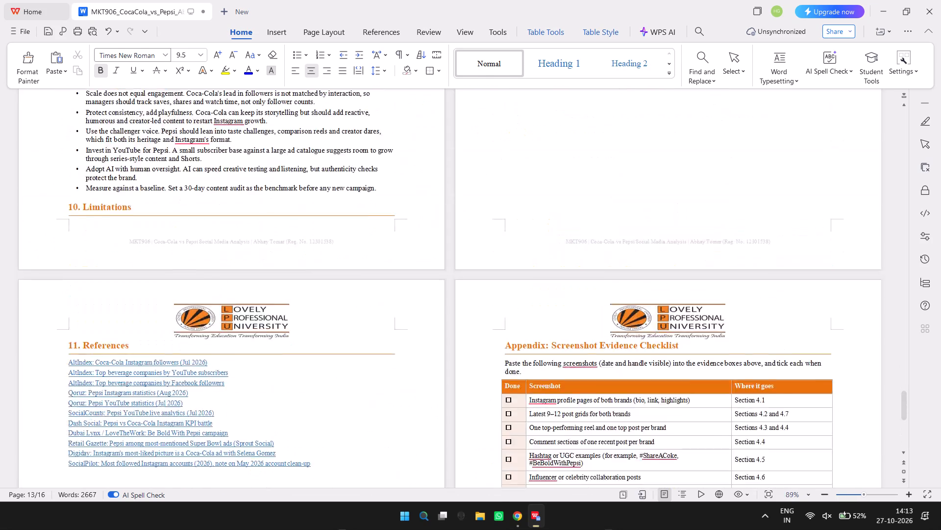
{"action": "scroll", "coordinate": [544, 378], "scroll_direction": "up", "scroll_amount": 18}
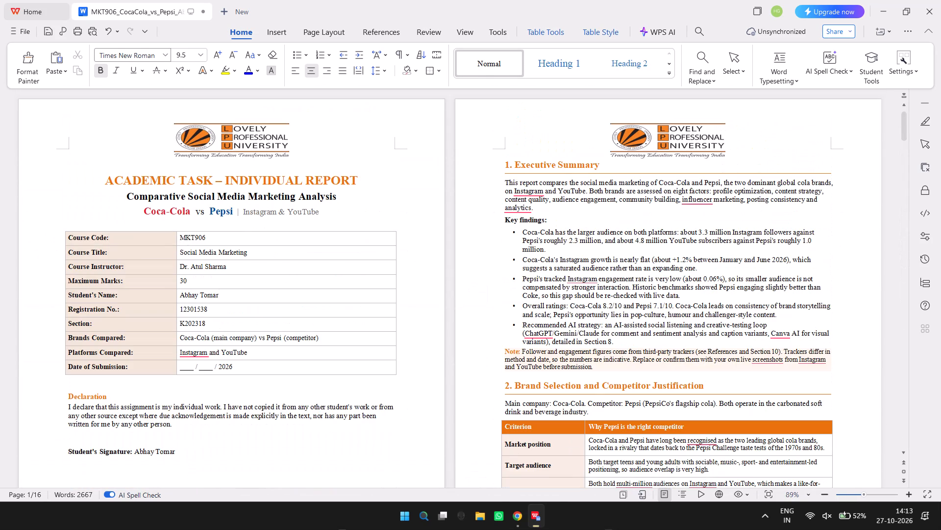
{"action": "scroll", "coordinate": [544, 378], "scroll_direction": "up", "scroll_amount": 1}
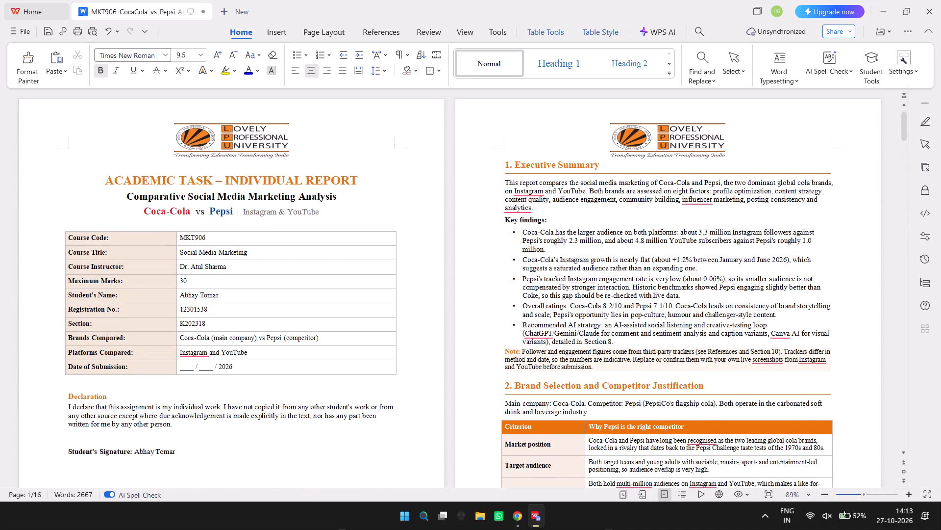
{"action": "scroll", "coordinate": [456, 279], "scroll_direction": "down", "scroll_amount": 1}
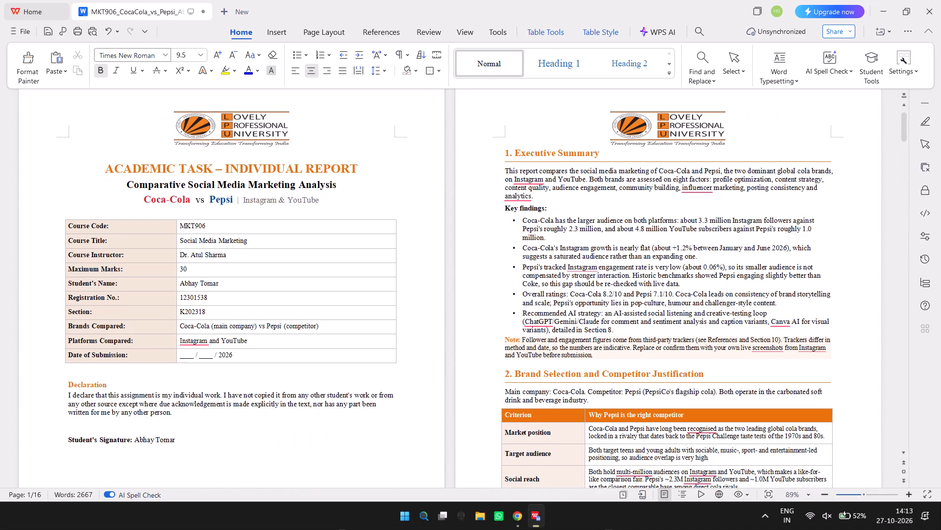
{"action": "key", "text": "ctrl+s"}
{"action": "key", "text": "ctrl+s"}
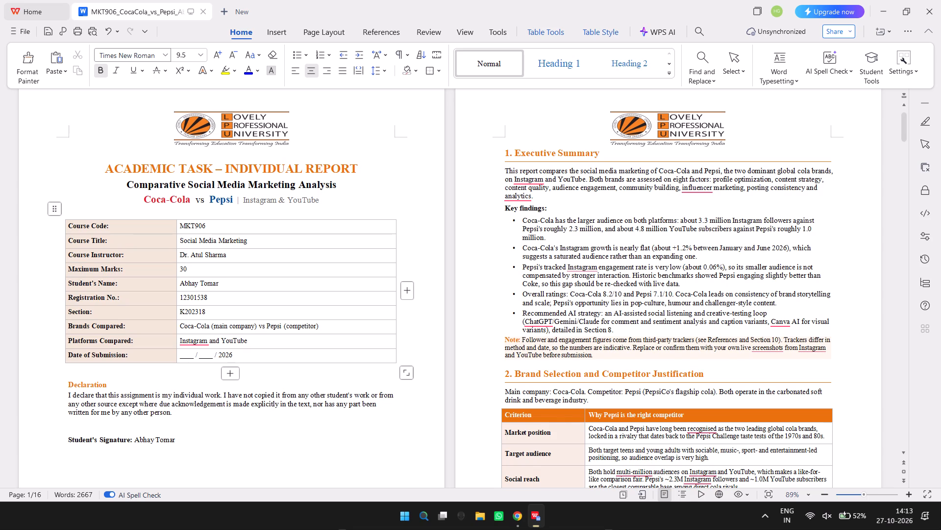
Fill the Date of Submission blanks on the cover page with day 27 and month 10, and save the report.
{"action": "left_click", "coordinate": [195, 358]}
{"action": "key", "text": "BackSpace"}
{"action": "key", "text": "BackSpace"}
{"action": "key", "text": "BackSpace"}
{"action": "key", "text": "BackSpace"}
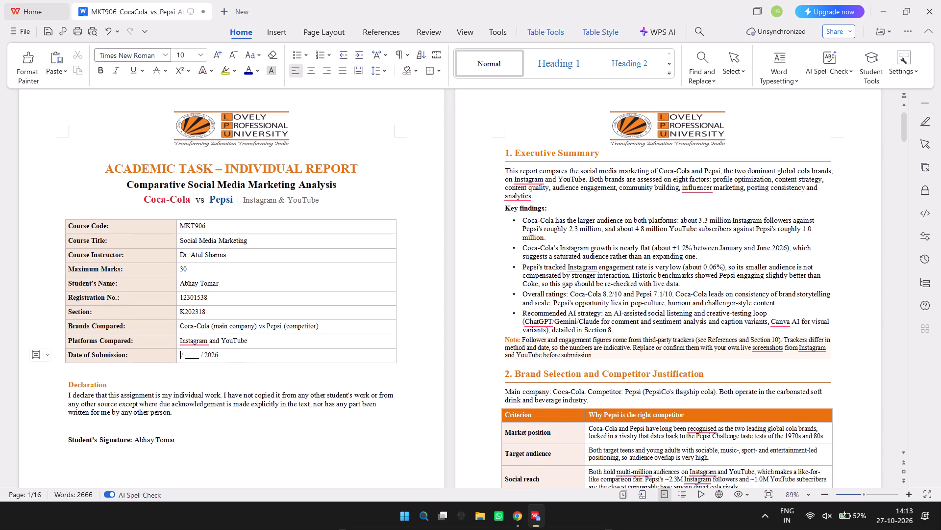
{"action": "type", "text": "27"}
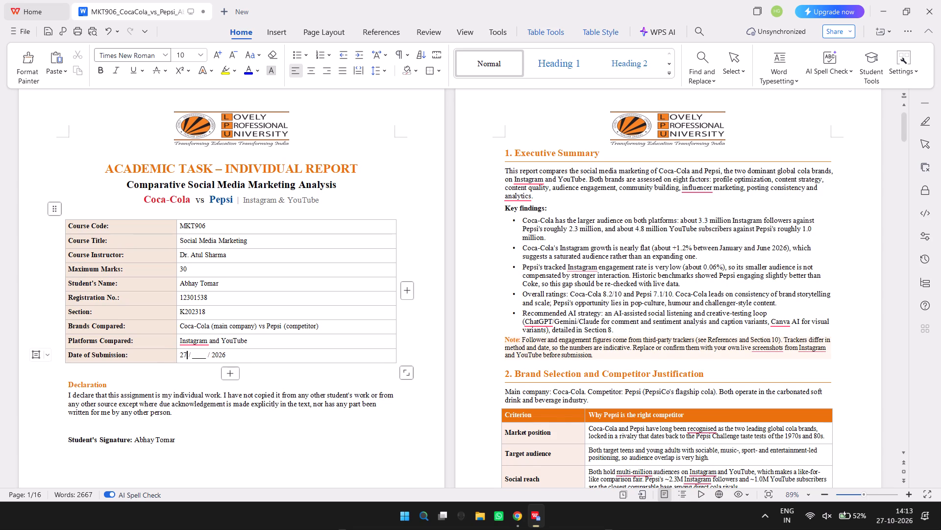
{"action": "left_click", "coordinate": [207, 355]}
{"action": "key", "text": "BackSpace"}
{"action": "key", "text": "BackSpace"}
{"action": "key", "text": "BackSpace"}
{"action": "key", "text": "BackSpace"}
{"action": "key", "text": "BackSpace"}
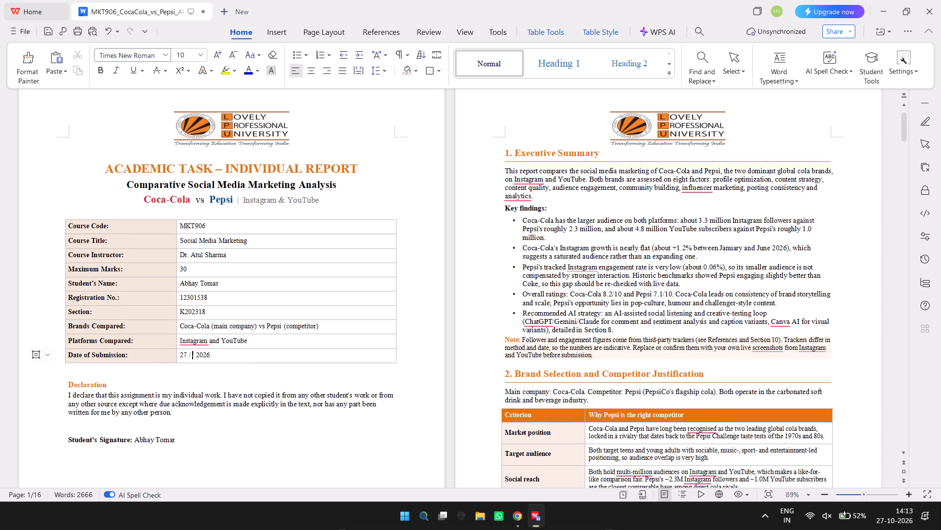
{"action": "type", "text": "10"}
{"action": "left_click", "coordinate": [268, 376]}
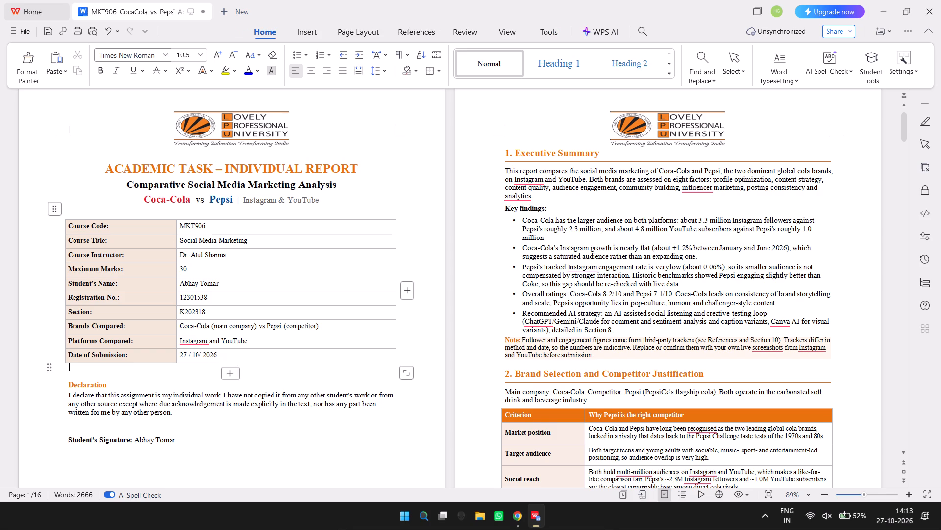
{"action": "key", "text": "ctrl+s"}
{"action": "key", "text": "ctrl+s"}
{"action": "key", "text": "ctrl+s"}
Examine the report from the cover page through section 4.5, checking the tables and the Coca-Cola and Pepsi screenshot boxes.
{"action": "scroll", "coordinate": [477, 338], "scroll_direction": "down", "scroll_amount": 3}
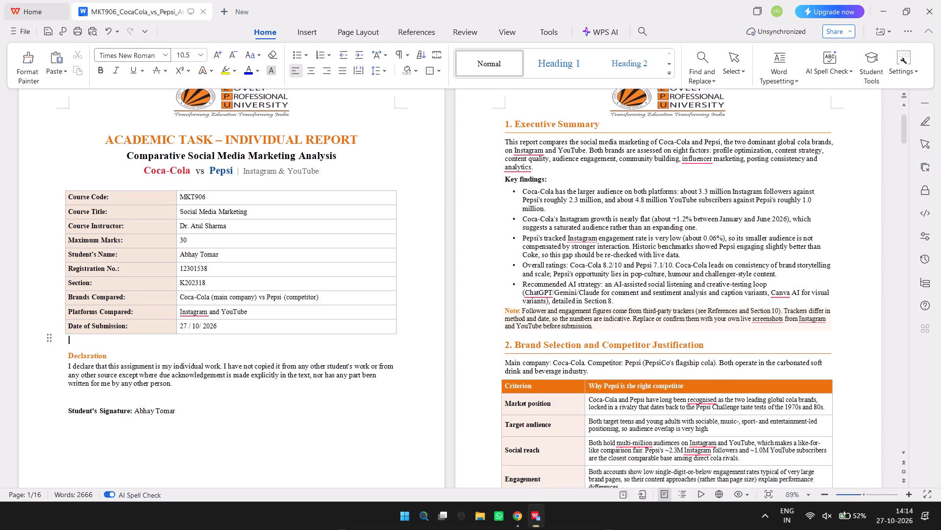
{"action": "scroll", "coordinate": [477, 338], "scroll_direction": "down", "scroll_amount": 6}
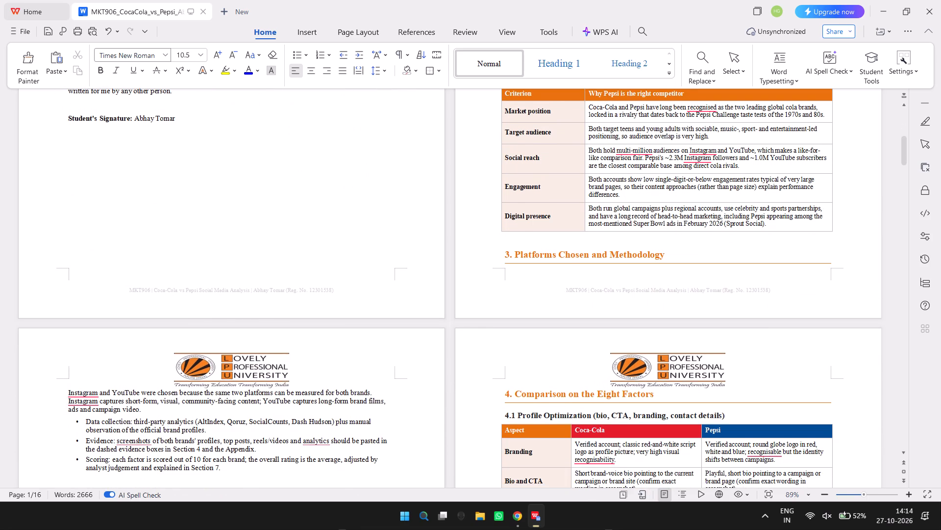
{"action": "scroll", "coordinate": [477, 338], "scroll_direction": "down", "scroll_amount": 2}
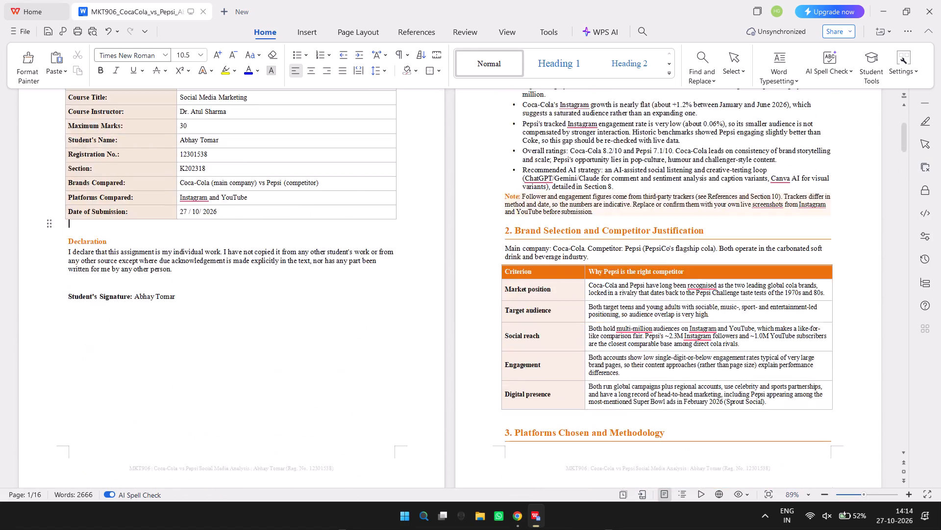
{"action": "scroll", "coordinate": [477, 338], "scroll_direction": "down", "scroll_amount": 4}
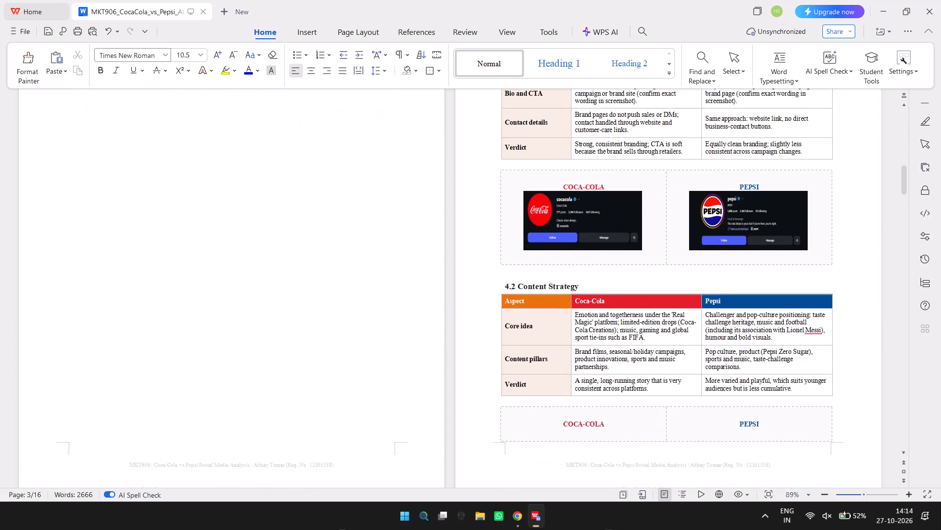
{"action": "scroll", "coordinate": [477, 338], "scroll_direction": "down", "scroll_amount": 5}
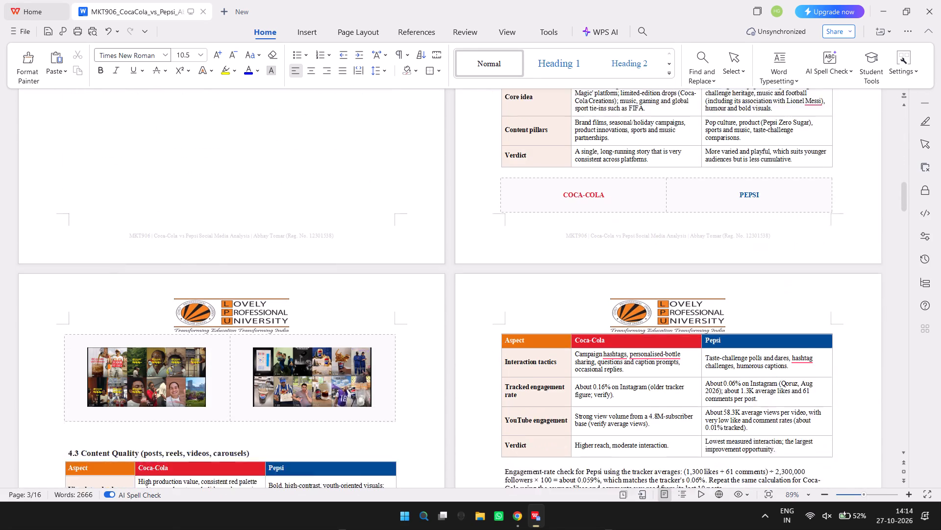
{"action": "scroll", "coordinate": [477, 338], "scroll_direction": "down", "scroll_amount": 5}
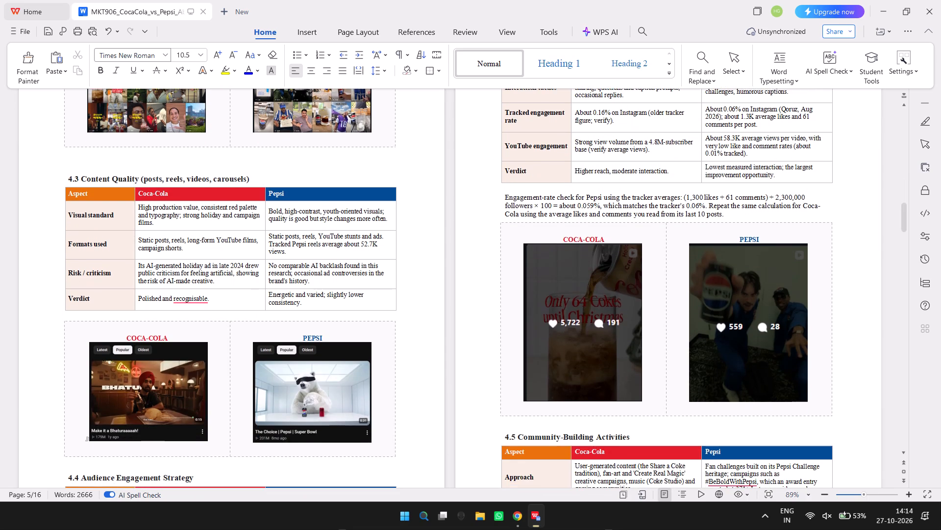
{"action": "scroll", "coordinate": [477, 338], "scroll_direction": "down", "scroll_amount": 4}
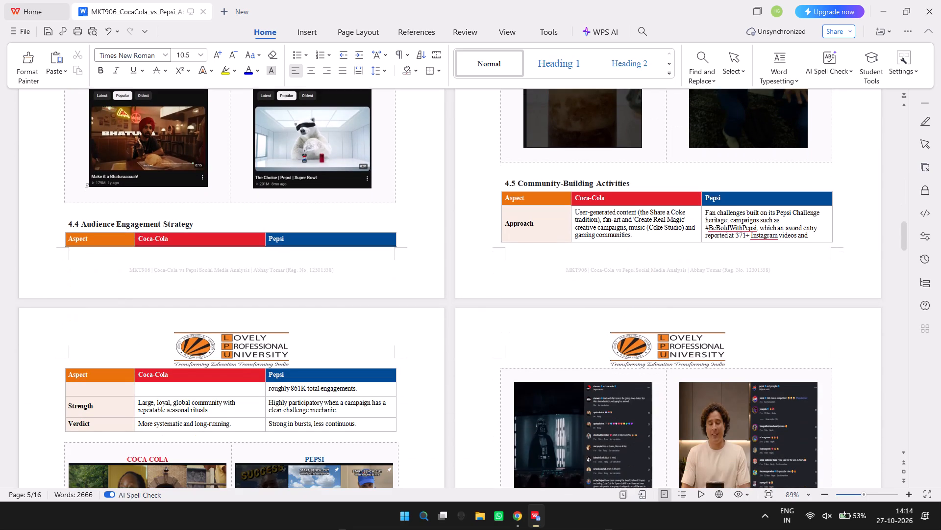
{"action": "scroll", "coordinate": [477, 338], "scroll_direction": "up", "scroll_amount": 7}
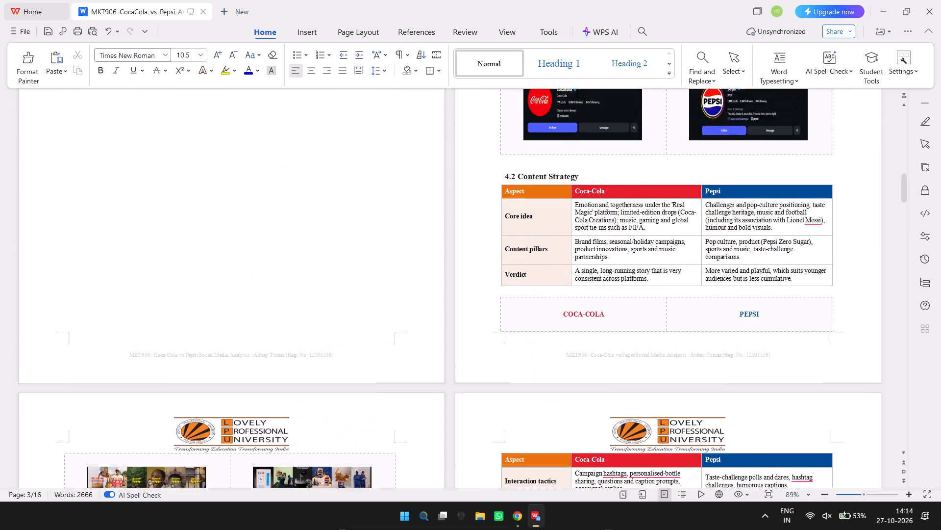
{"action": "scroll", "coordinate": [477, 338], "scroll_direction": "up", "scroll_amount": 2}
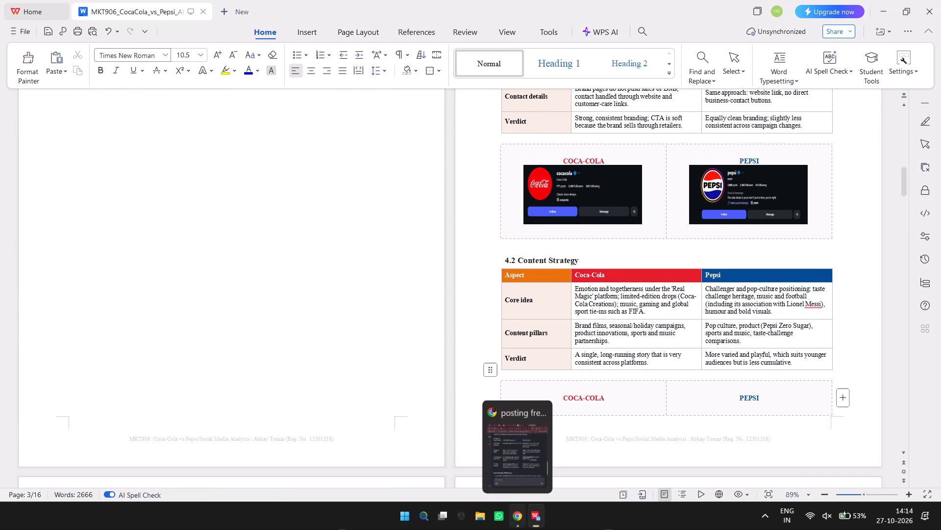
Capture the Coca-Cola YouTube channel header in Chrome and insert it below the Instagram profile in the report's Coca-Cola box above section 4.2.
{"action": "left_click", "coordinate": [518, 521]}
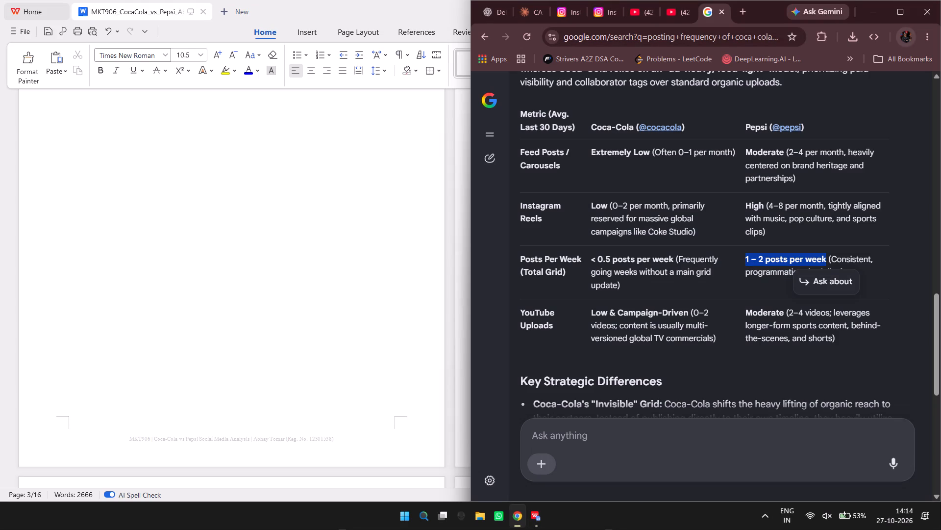
{"action": "left_click", "coordinate": [904, 17]}
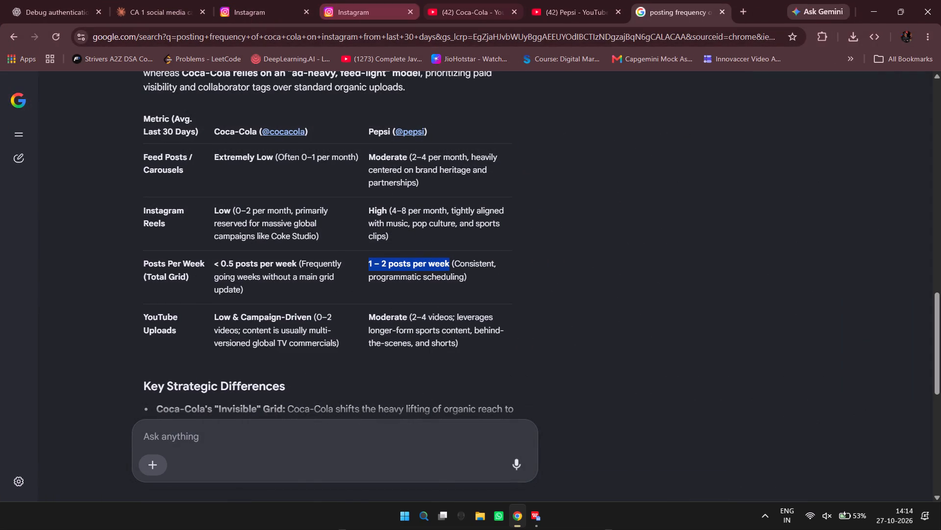
{"action": "left_click", "coordinate": [440, 10]}
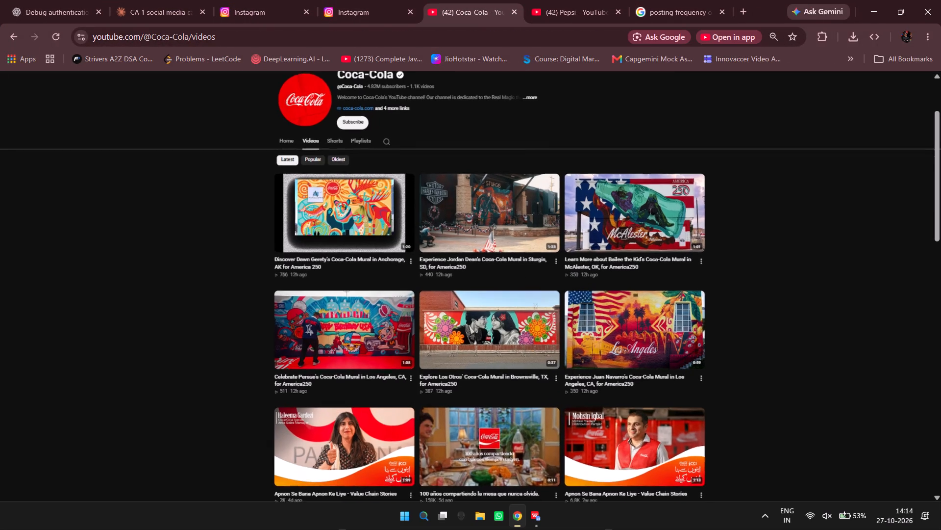
{"action": "scroll", "coordinate": [426, 159], "scroll_direction": "up", "scroll_amount": 3}
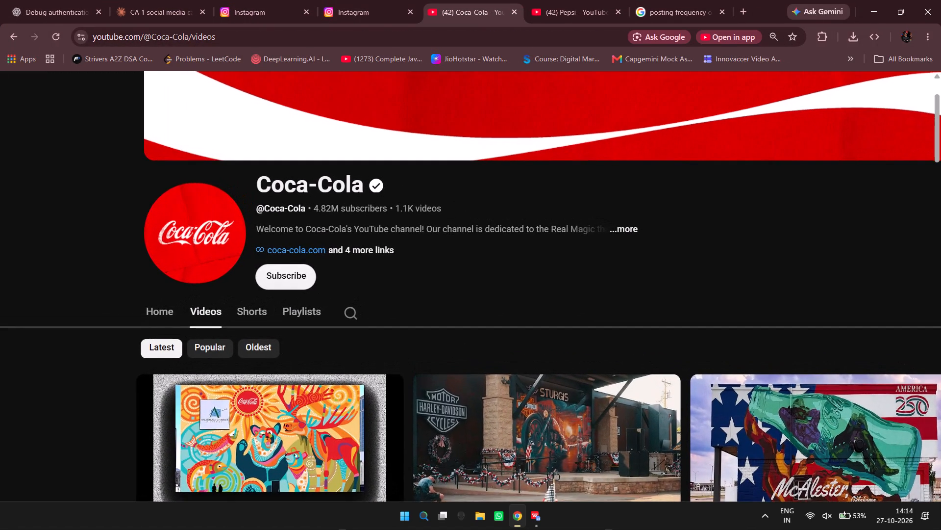
{"action": "key", "text": "shift+super+s"}
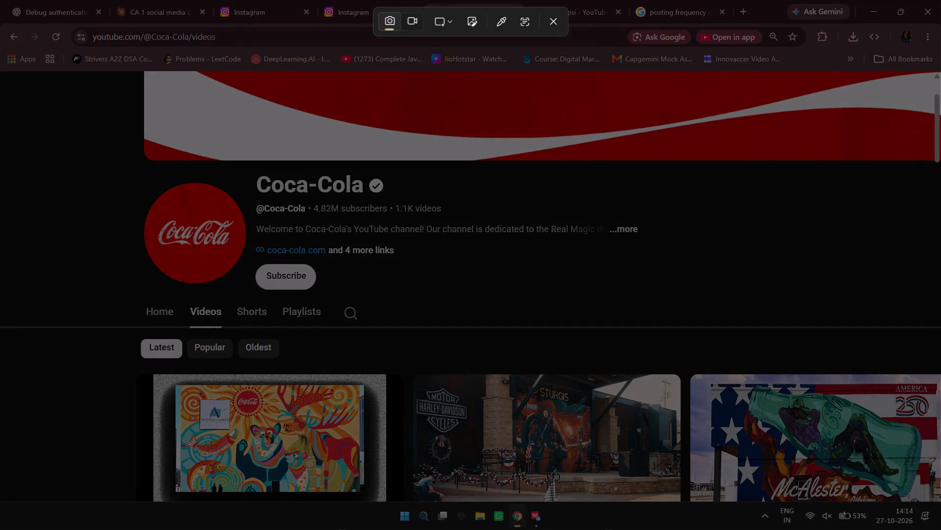
{"action": "left_click_drag", "start_coordinate": [143, 167], "coordinate": [653, 276]}
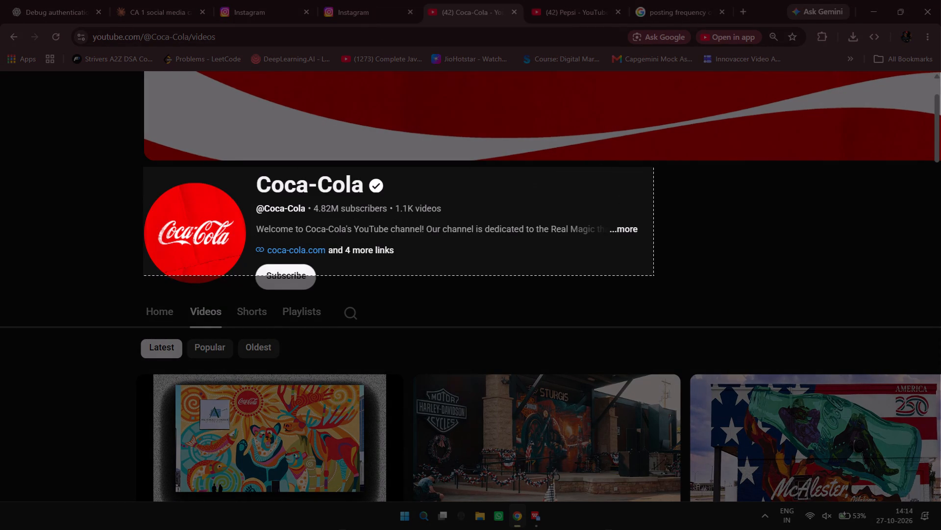
{"action": "left_click_drag", "start_coordinate": [653, 276], "coordinate": [665, 298]}
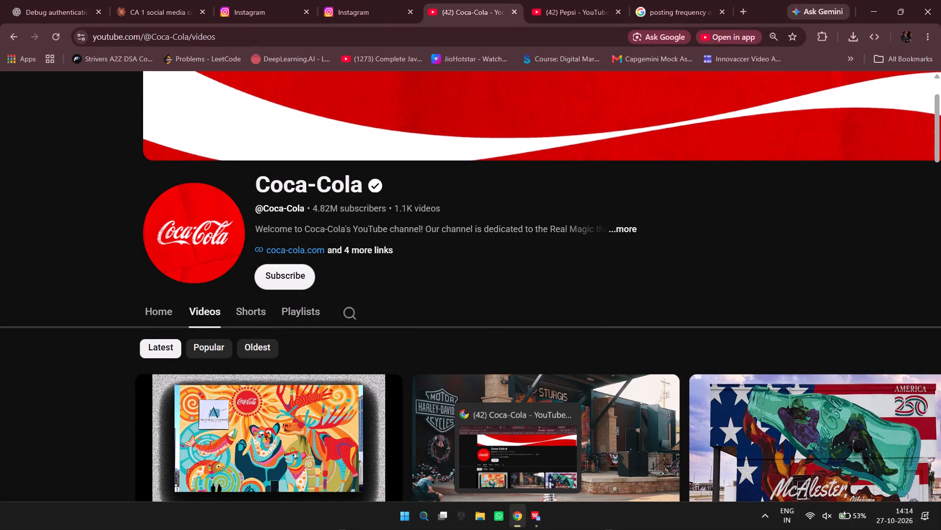
{"action": "left_click", "coordinate": [536, 516]}
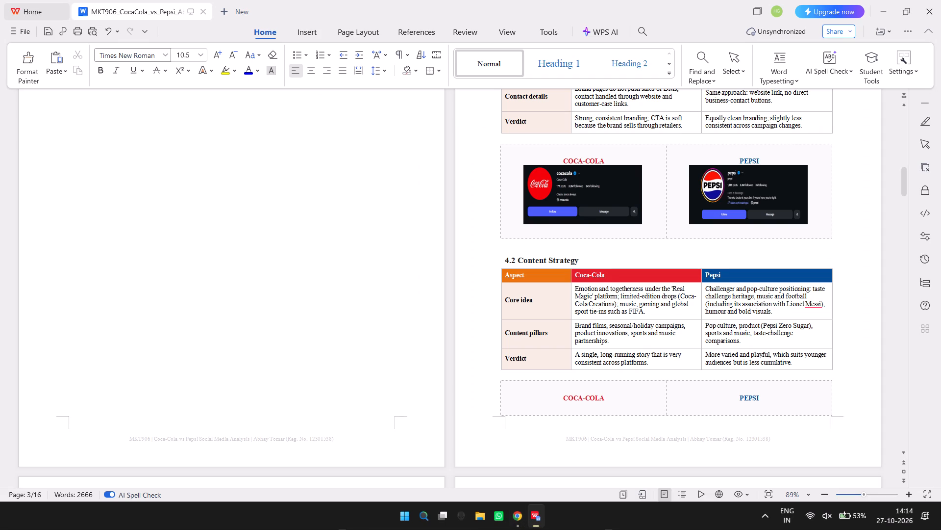
{"action": "left_click", "coordinate": [658, 205]}
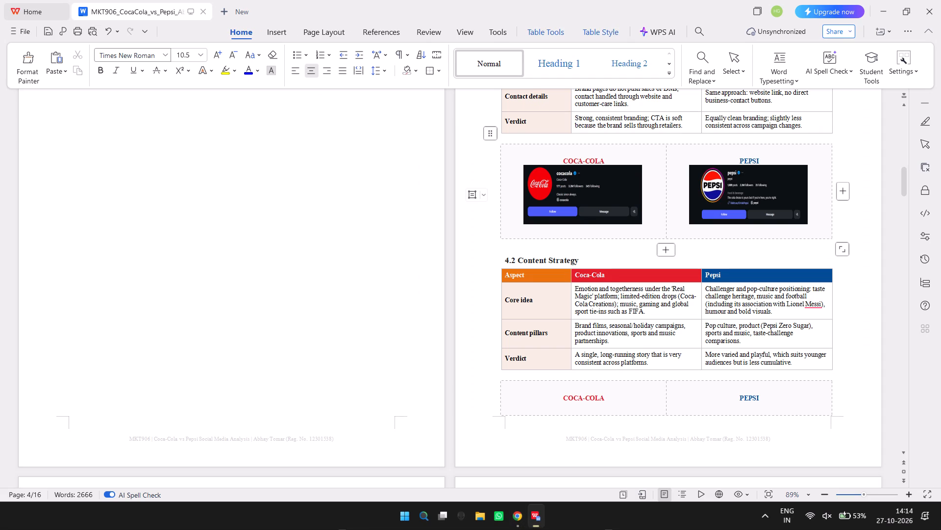
{"action": "key", "text": "Return"}
{"action": "key", "text": "ctrl+v"}
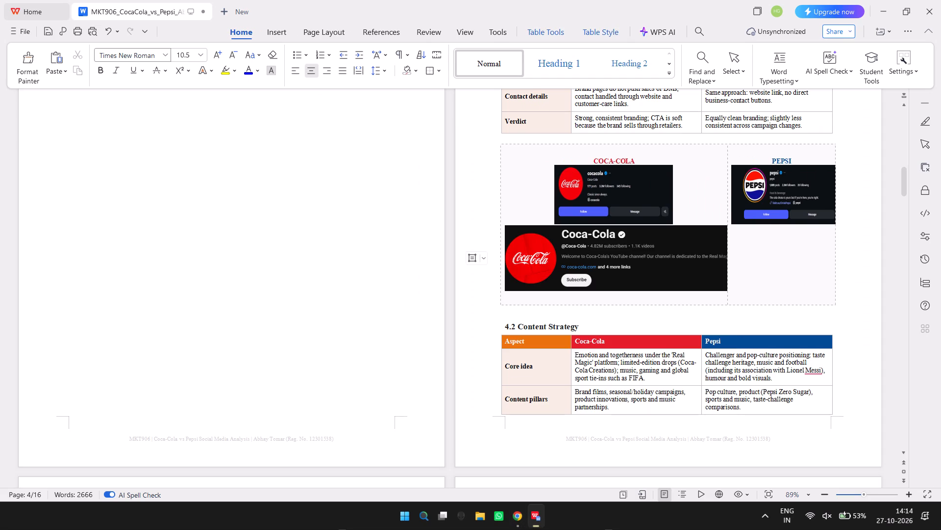
Unlock the aspect ratio of the Coca-Cola YouTube screenshot and size it to 3 cm high by 6 cm wide.
{"action": "left_click", "coordinate": [612, 187]}
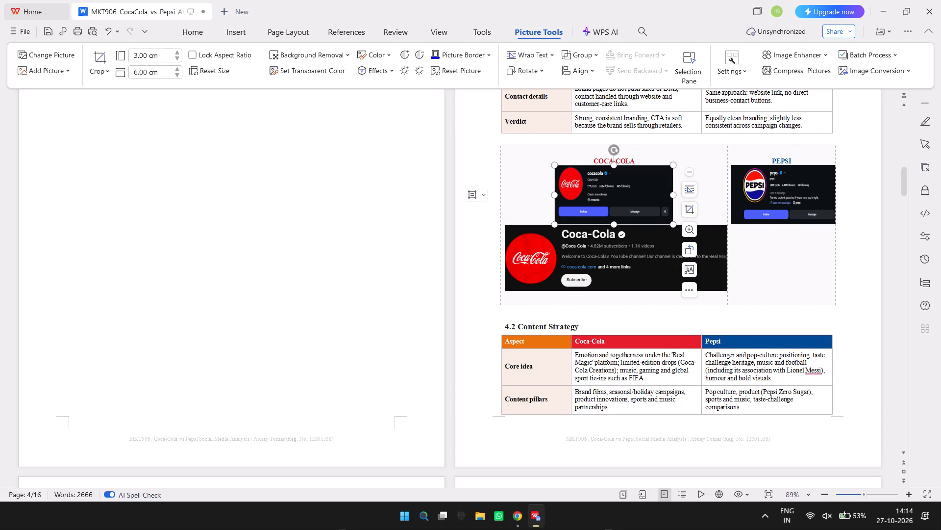
{"action": "left_click", "coordinate": [601, 252]}
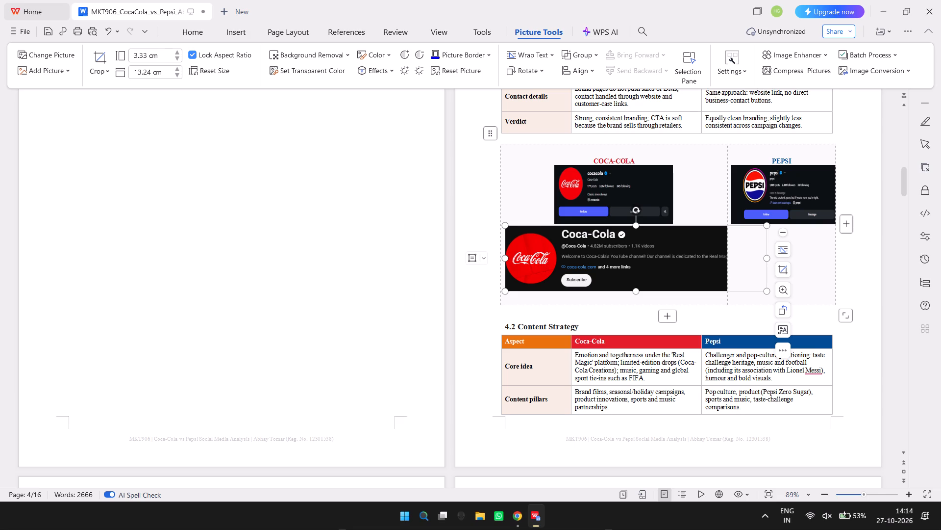
{"action": "left_click", "coordinate": [198, 56]}
{"action": "left_click", "coordinate": [146, 56]}
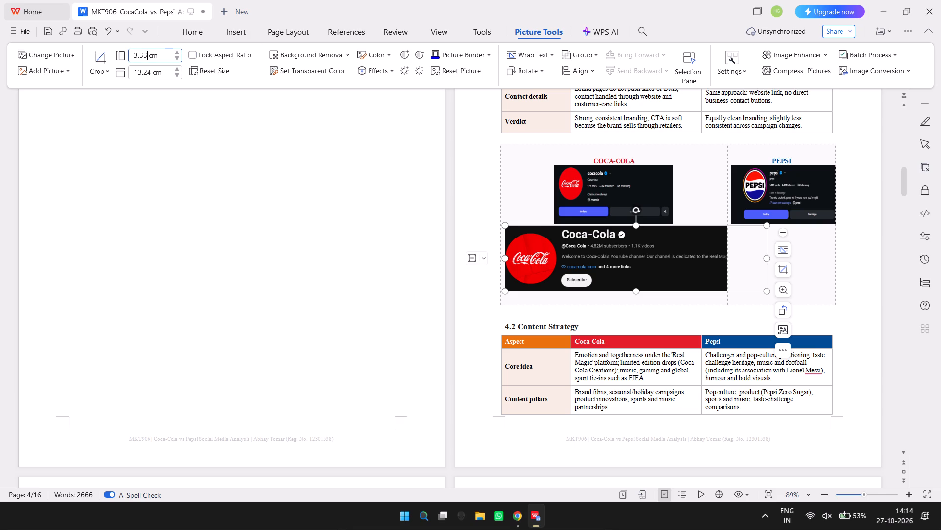
{"action": "key", "text": "BackSpace"}
{"action": "key", "text": "BackSpace"}
{"action": "key", "text": "BackSpace"}
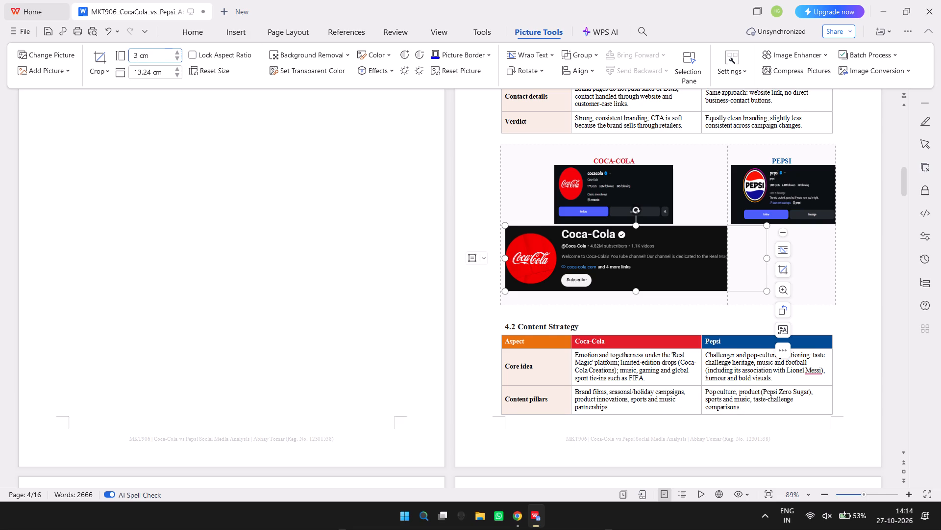
{"action": "key", "text": "Return"}
{"action": "left_click", "coordinate": [149, 72]}
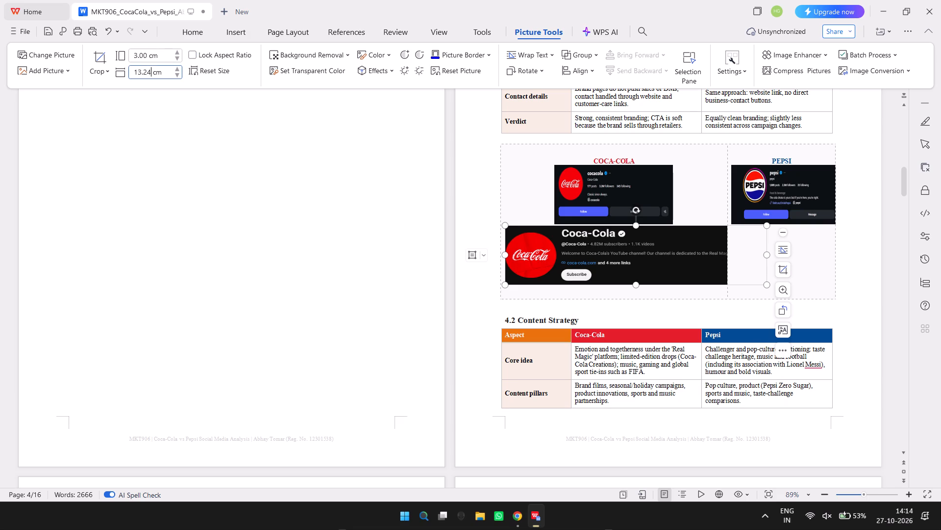
{"action": "key", "text": "BackSpace"}
{"action": "key", "text": "BackSpace"}
{"action": "key", "text": "BackSpace"}
{"action": "key", "text": "BackSpace"}
{"action": "key", "text": "BackSpace"}
{"action": "key", "text": "6"}
{"action": "key", "text": "Return"}
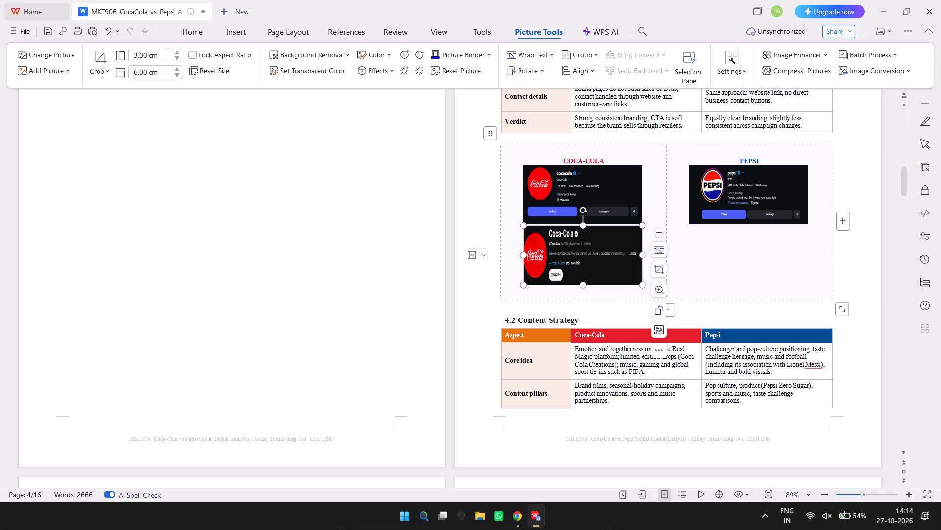
Set the Coca-Cola YouTube screenshot's width to 7 cm.
{"action": "left_click", "coordinate": [761, 249]}
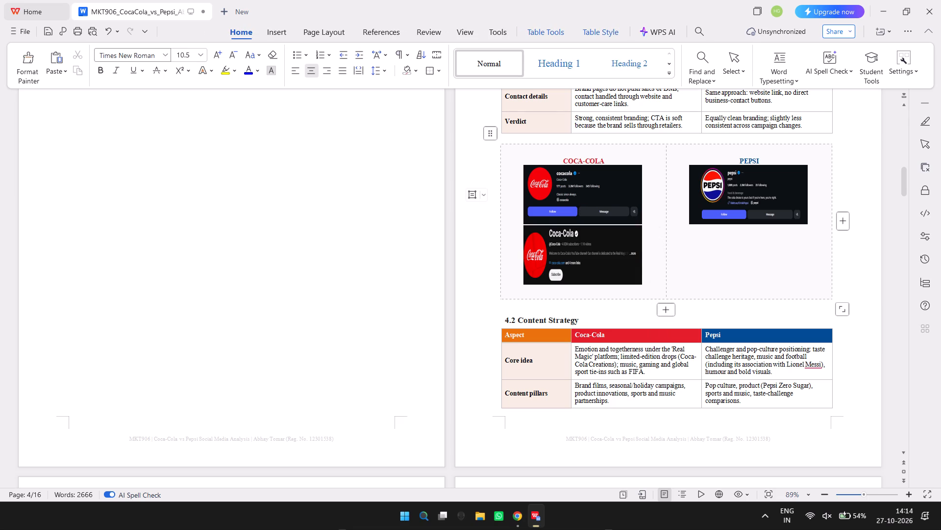
{"action": "left_click", "coordinate": [592, 256]}
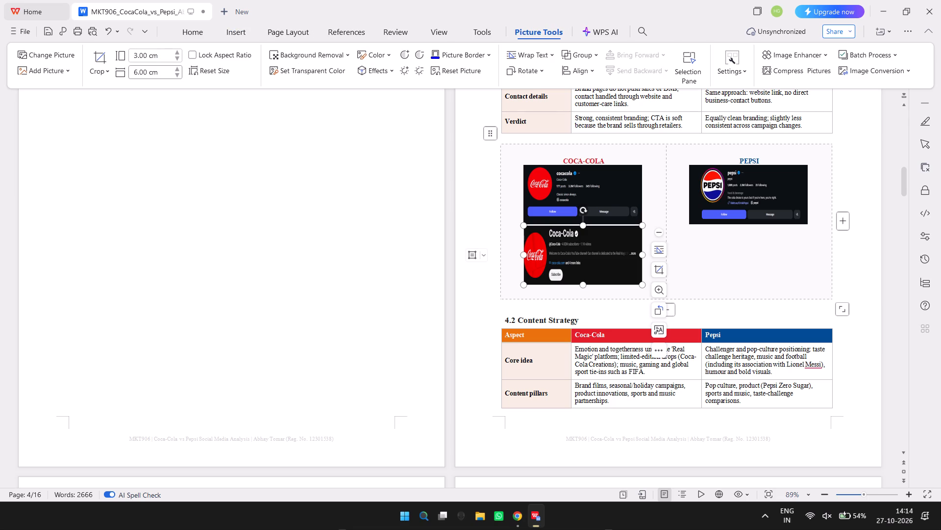
{"action": "left_click", "coordinate": [149, 70]}
{"action": "left_click", "coordinate": [139, 73]}
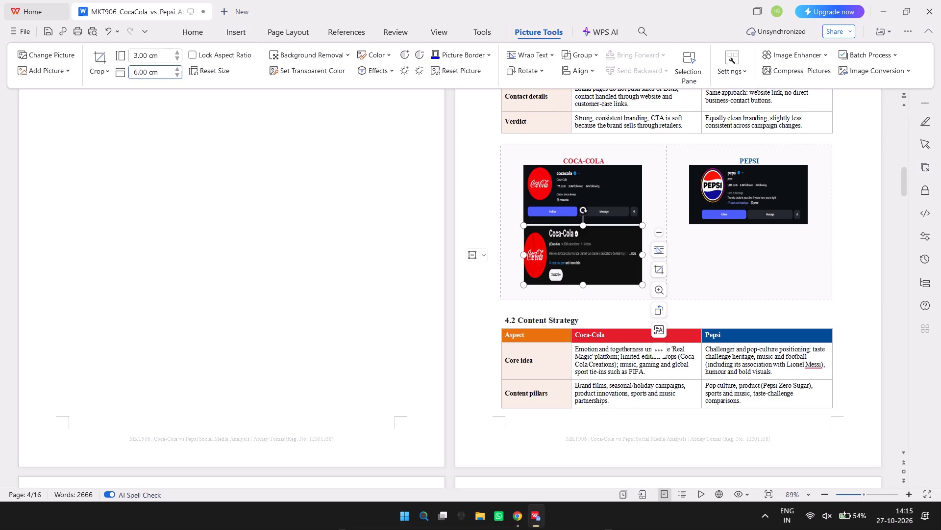
{"action": "key", "text": "Left"}
{"action": "key", "text": "BackSpace"}
{"action": "key", "text": "7"}
{"action": "key", "text": "Return"}
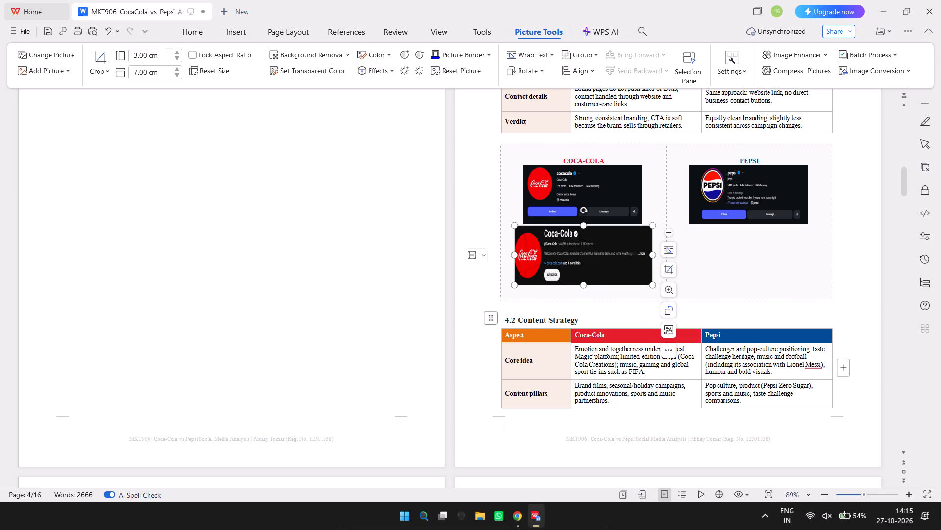
Capture the Pepsi YouTube channel header in Chrome and insert it below the Instagram profile in the report's Pepsi box above section 4.2.
{"action": "left_click", "coordinate": [521, 513]}
{"action": "left_click", "coordinate": [549, 2]}
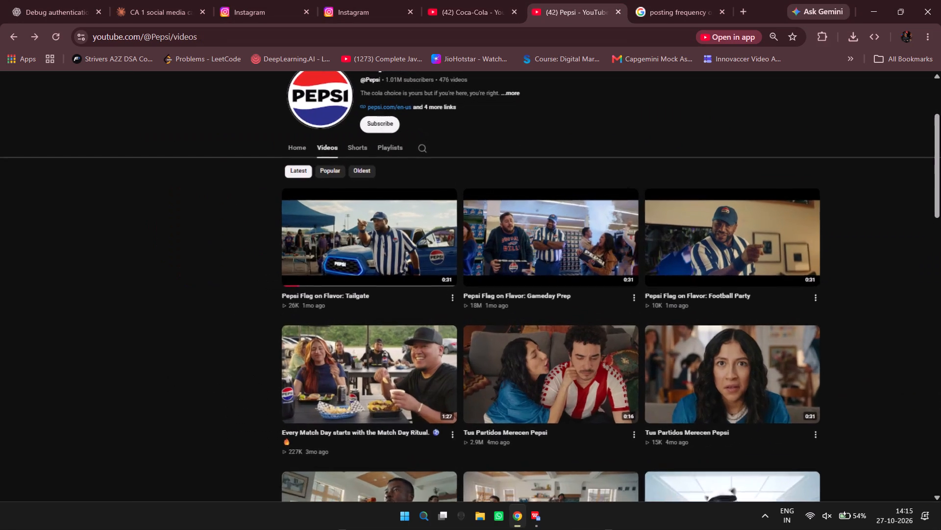
{"action": "scroll", "coordinate": [446, 130], "scroll_direction": "up", "scroll_amount": 2}
{"action": "key", "text": "shift+super+s"}
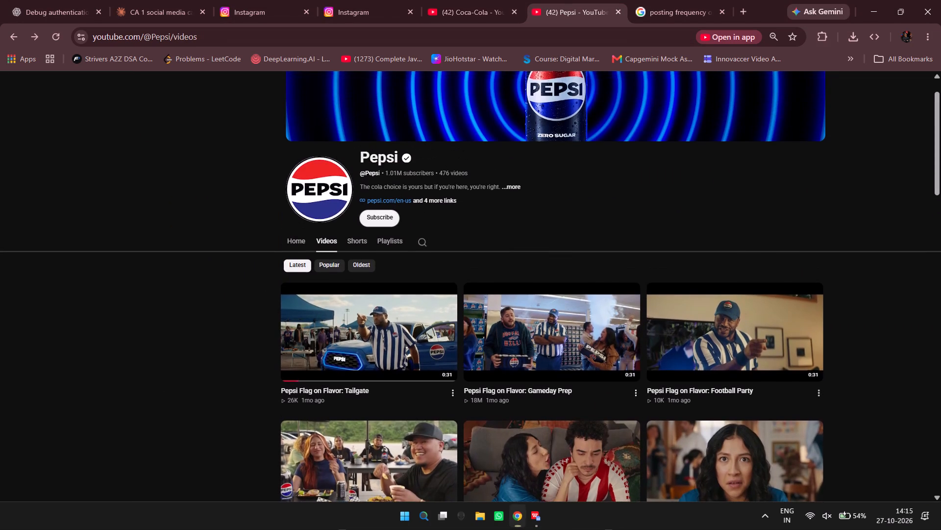
{"action": "left_click_drag", "start_coordinate": [280, 143], "coordinate": [544, 217]}
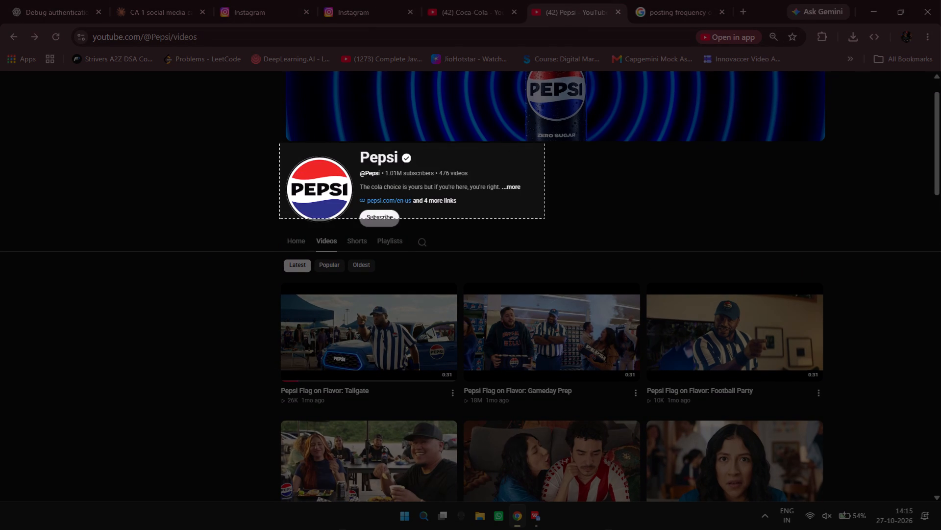
{"action": "left_click_drag", "start_coordinate": [544, 217], "coordinate": [542, 231]}
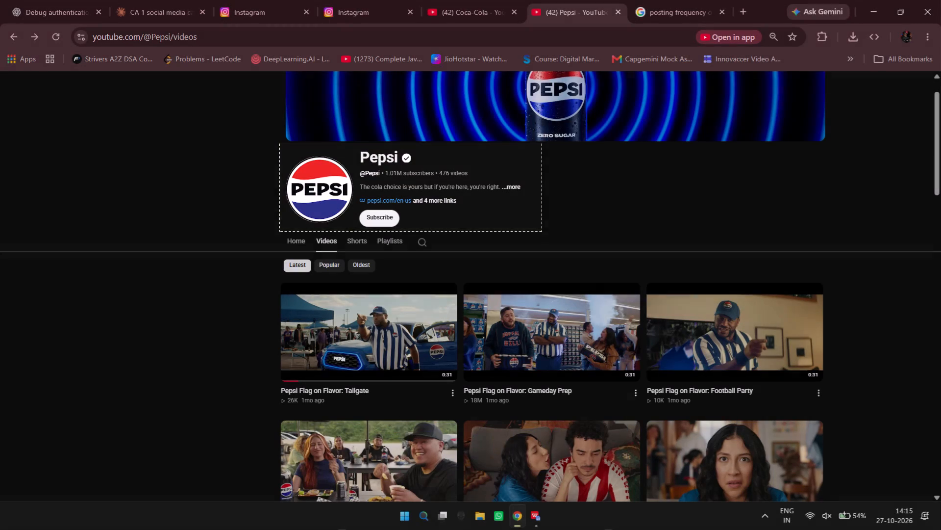
{"action": "left_click", "coordinate": [541, 509]}
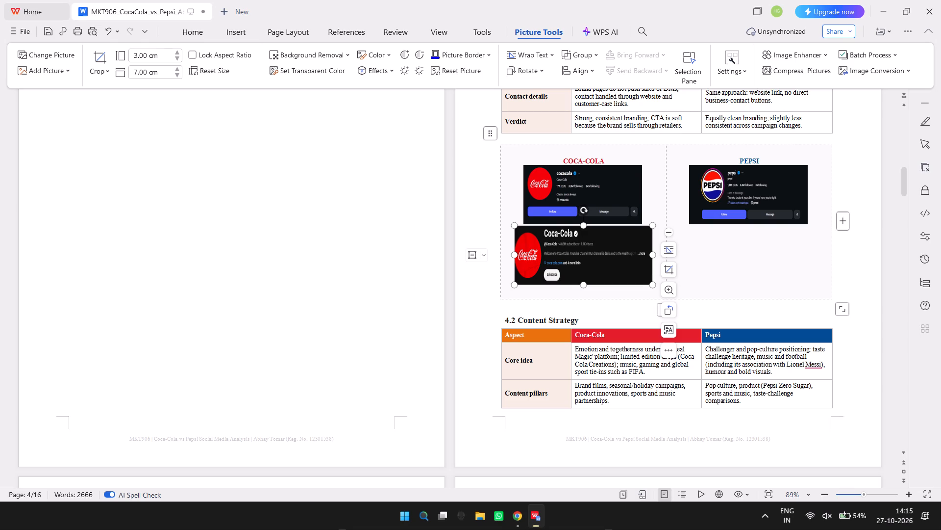
{"action": "left_click", "coordinate": [784, 244]}
{"action": "key", "text": "Return"}
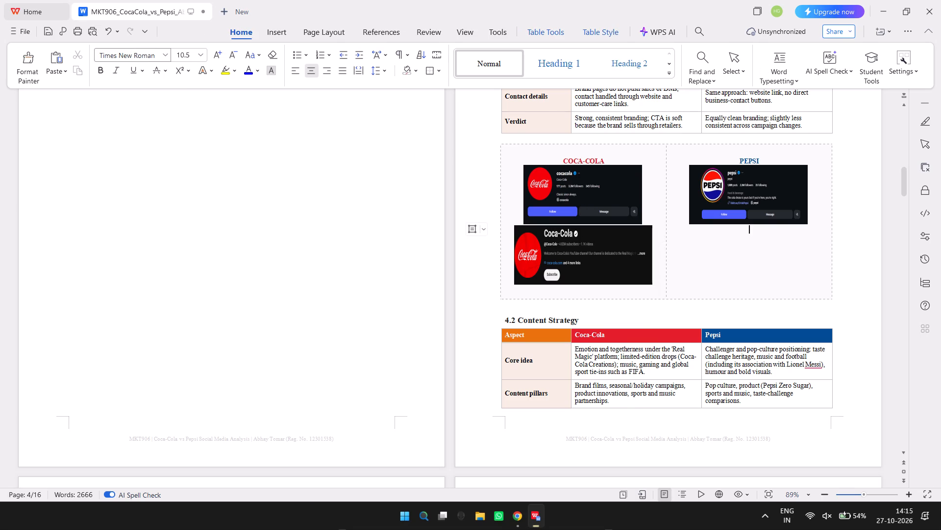
{"action": "key", "text": "ctrl+v"}
Unlock the aspect ratio of the Pepsi YouTube screenshot and size it to 3 cm high by 7 cm wide.
{"action": "left_click", "coordinate": [758, 269]}
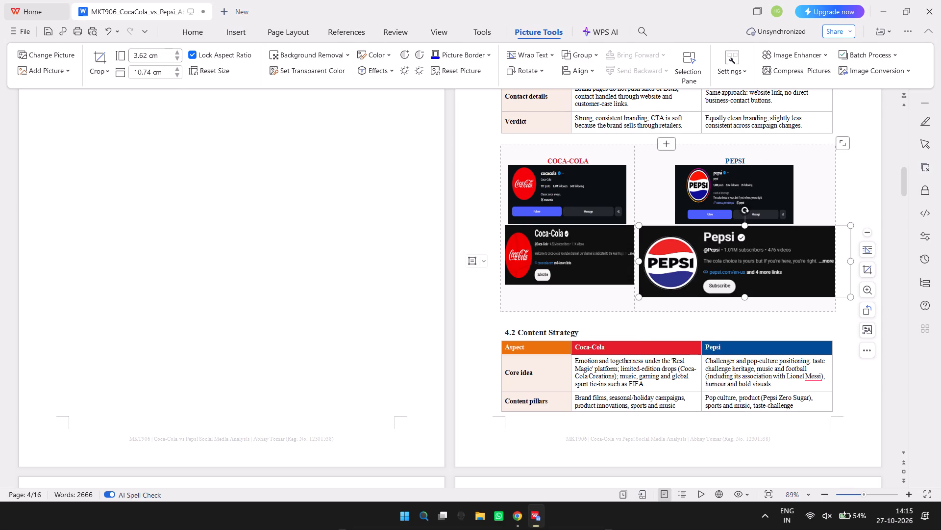
{"action": "left_click", "coordinate": [193, 54]}
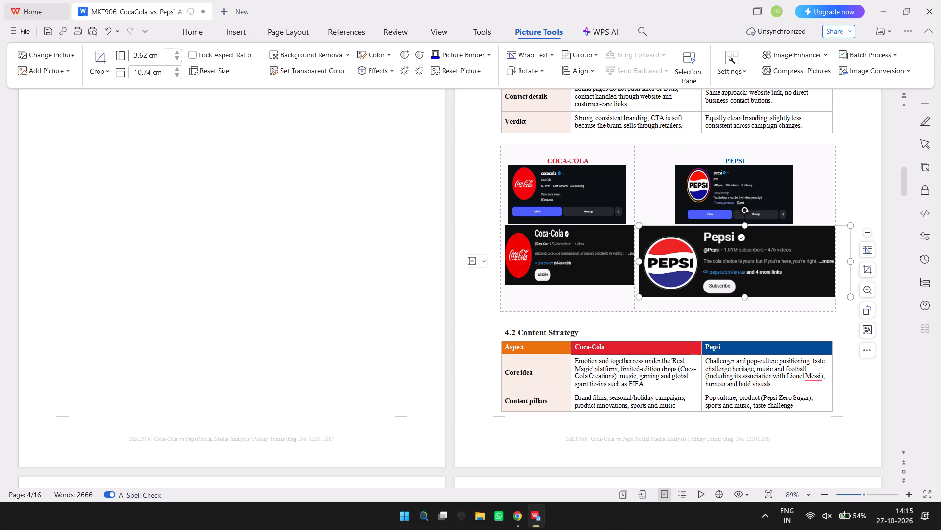
{"action": "left_click", "coordinate": [144, 57]}
{"action": "left_click", "coordinate": [147, 55]}
{"action": "key", "text": "BackSpace"}
{"action": "key", "text": "BackSpace"}
{"action": "key", "text": "BackSpace"}
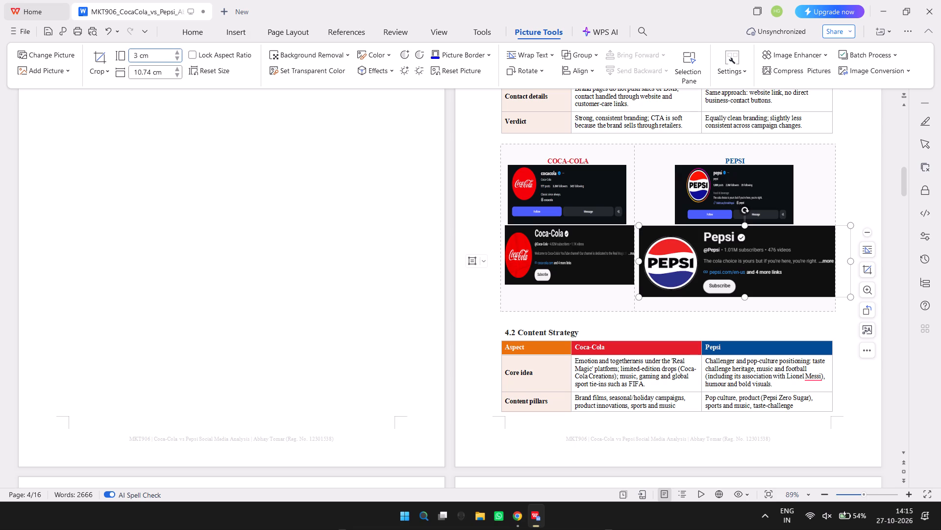
{"action": "left_click", "coordinate": [151, 72]}
{"action": "key", "text": "equal"}
{"action": "key", "text": "BackSpace"}
{"action": "key", "text": "BackSpace"}
{"action": "key", "text": "BackSpace"}
{"action": "key", "text": "BackSpace"}
{"action": "key", "text": "BackSpace"}
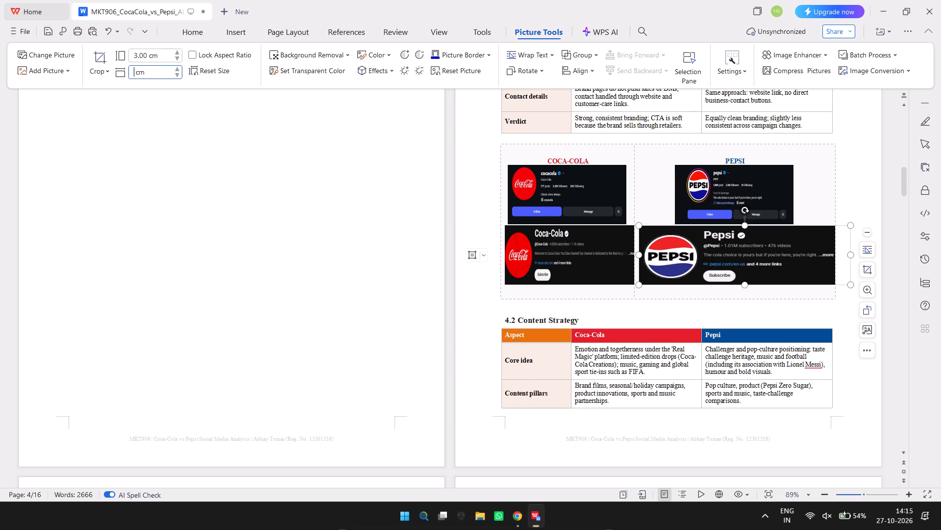
{"action": "key", "text": "7"}
{"action": "key", "text": "Return"}
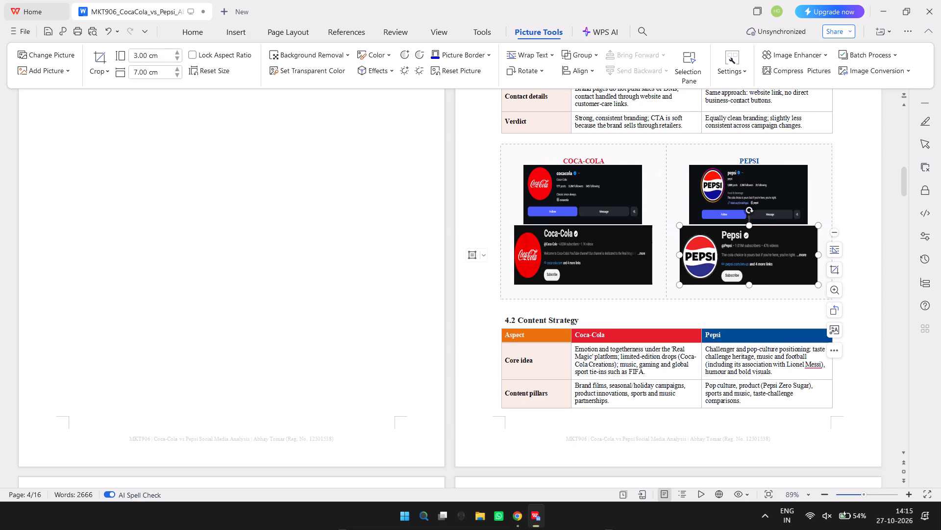
{"action": "left_click", "coordinate": [883, 197]}
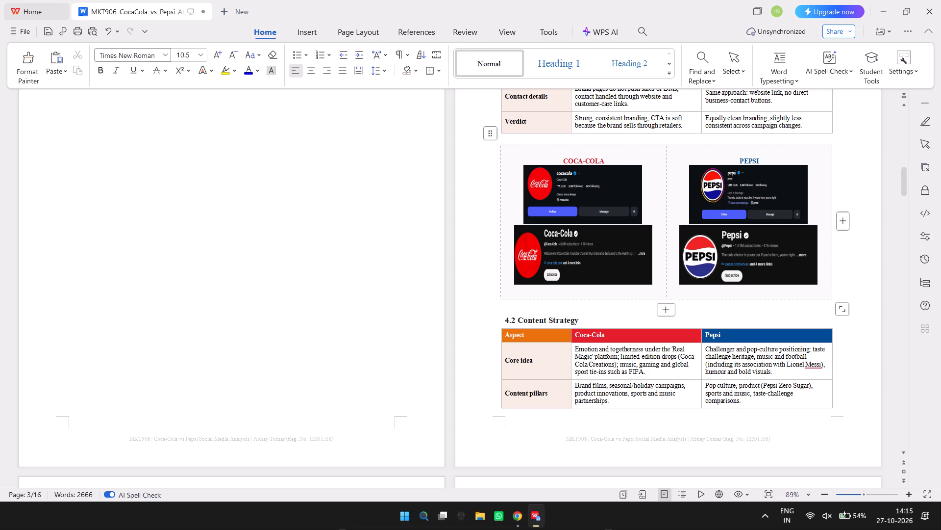
{"action": "scroll", "coordinate": [868, 383], "scroll_direction": "down", "scroll_amount": 2}
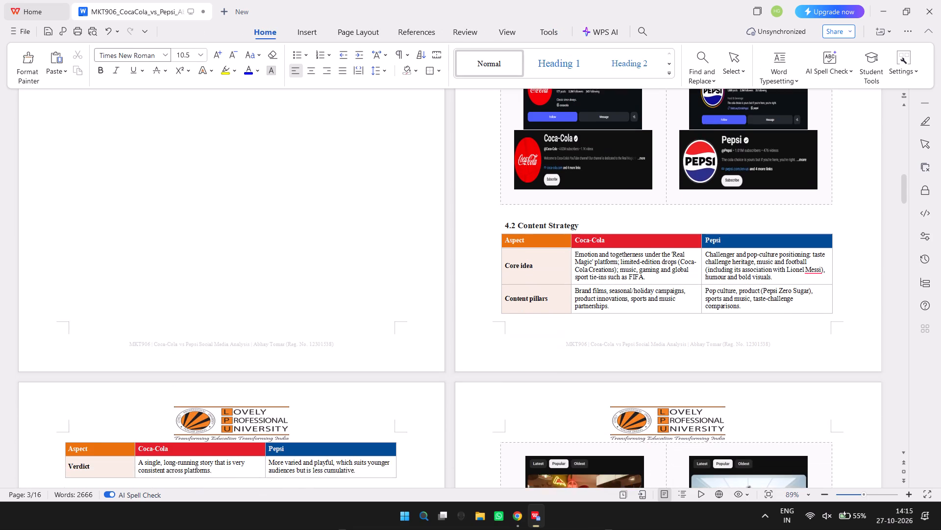
Save the report.
{"action": "scroll", "coordinate": [868, 383], "scroll_direction": "down", "scroll_amount": 2}
{"action": "key", "text": "ctrl+s"}
Review the report's tables and Coca-Cola and Pepsi screenshot boxes from section 4.1 through the section 4.8 analytics.
{"action": "scroll", "coordinate": [868, 383], "scroll_direction": "down", "scroll_amount": 4}
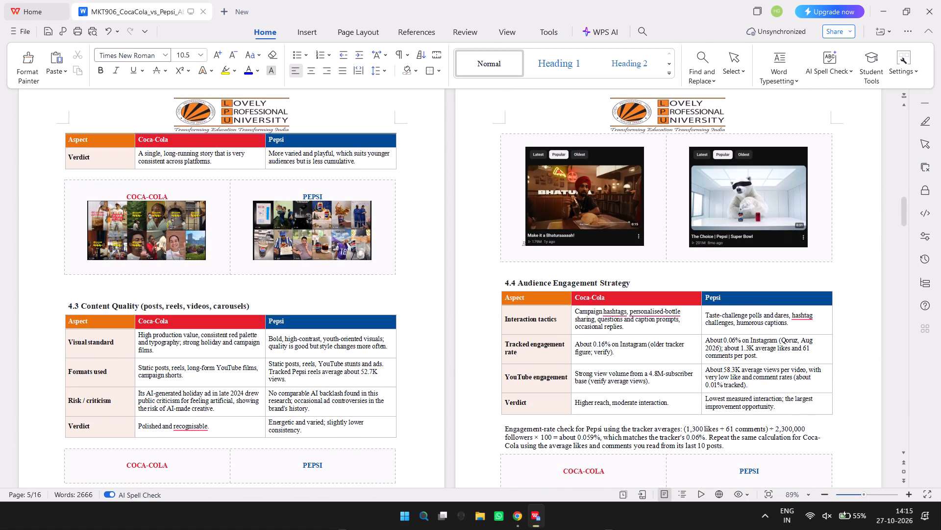
{"action": "scroll", "coordinate": [868, 383], "scroll_direction": "down", "scroll_amount": 5}
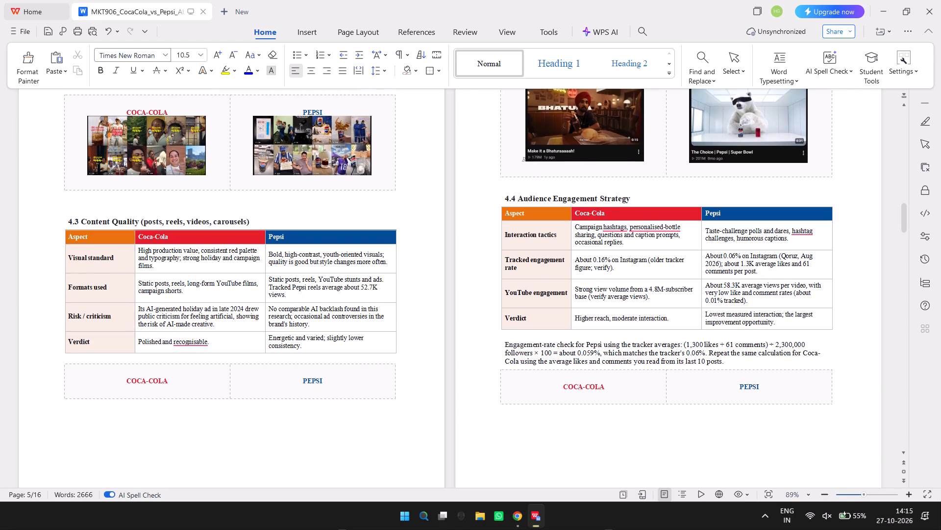
{"action": "scroll", "coordinate": [868, 383], "scroll_direction": "down", "scroll_amount": 3}
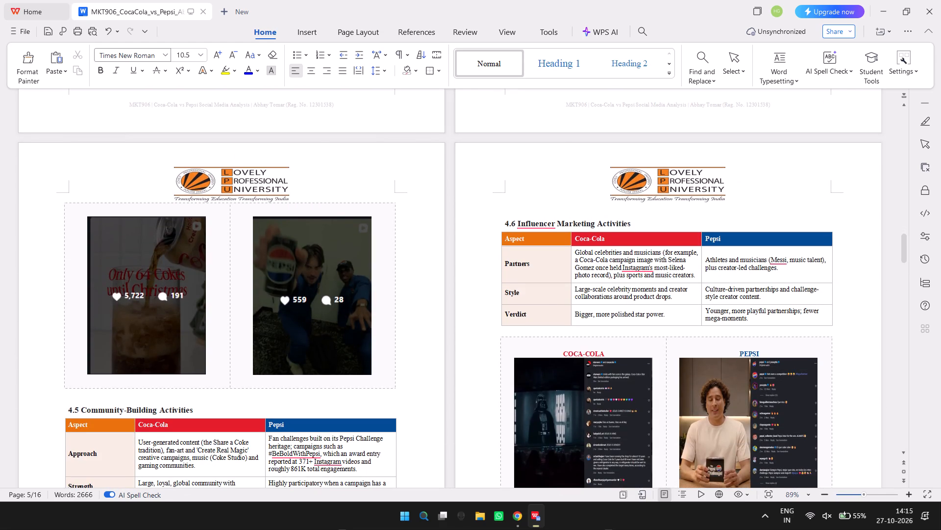
{"action": "scroll", "coordinate": [868, 383], "scroll_direction": "down", "scroll_amount": 9}
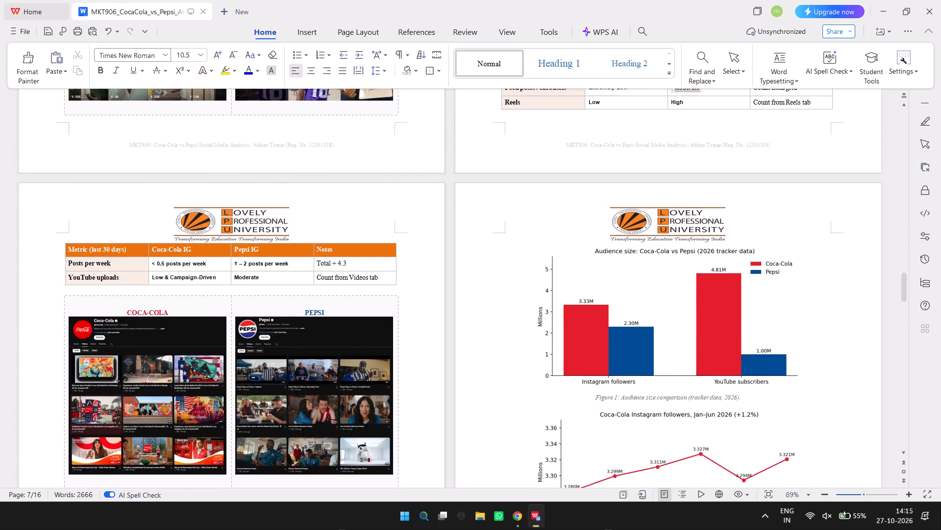
{"action": "scroll", "coordinate": [868, 383], "scroll_direction": "down", "scroll_amount": 4}
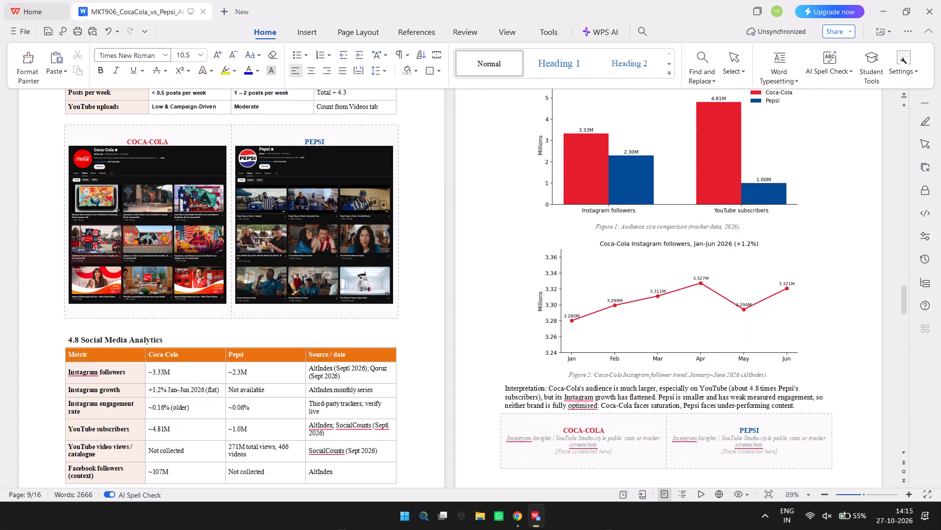
{"action": "scroll", "coordinate": [868, 383], "scroll_direction": "up", "scroll_amount": 10}
{"action": "scroll", "coordinate": [868, 383], "scroll_direction": "down", "scroll_amount": 2}
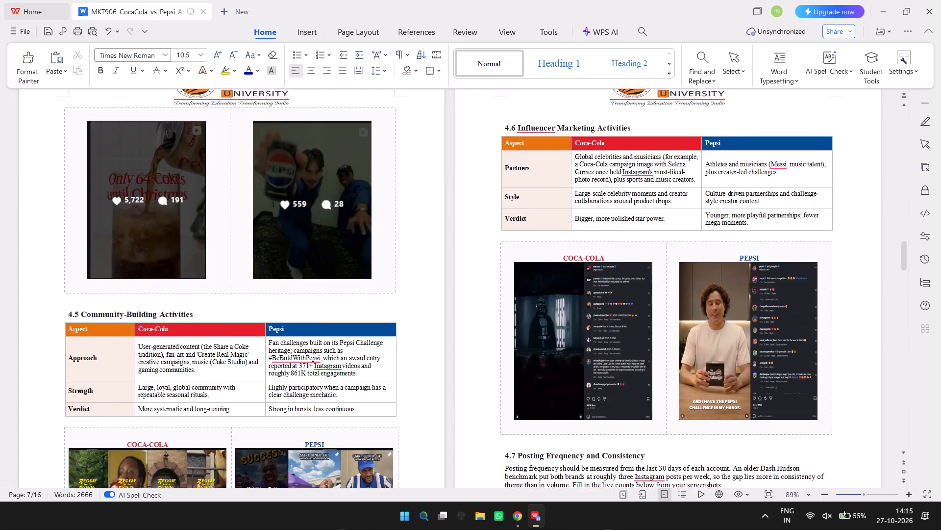
{"action": "scroll", "coordinate": [868, 383], "scroll_direction": "down", "scroll_amount": 1}
{"action": "scroll", "coordinate": [868, 383], "scroll_direction": "up", "scroll_amount": 11}
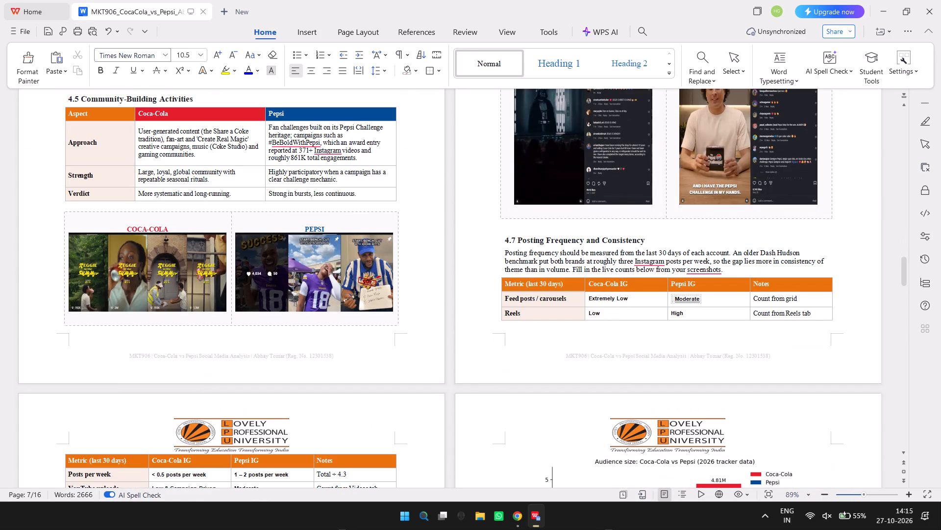
{"action": "scroll", "coordinate": [868, 383], "scroll_direction": "up", "scroll_amount": 4}
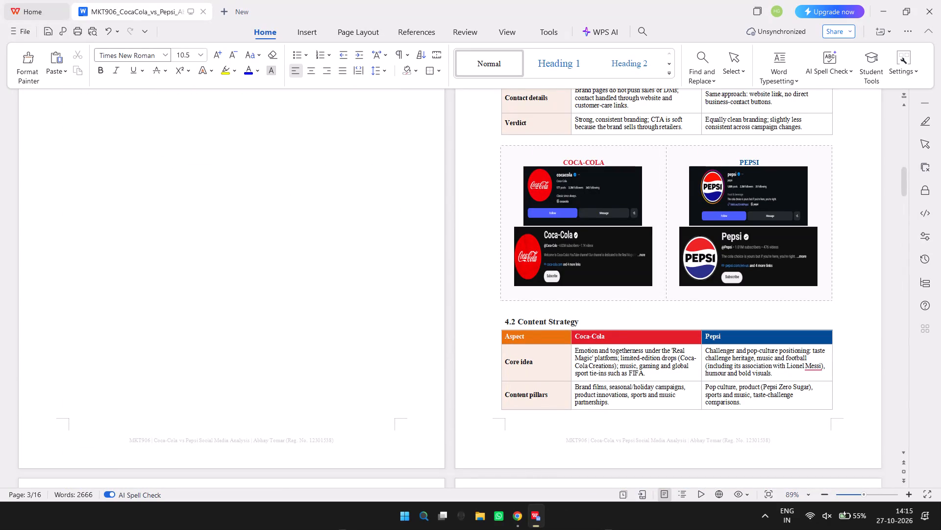
{"action": "scroll", "coordinate": [868, 383], "scroll_direction": "up", "scroll_amount": 1}
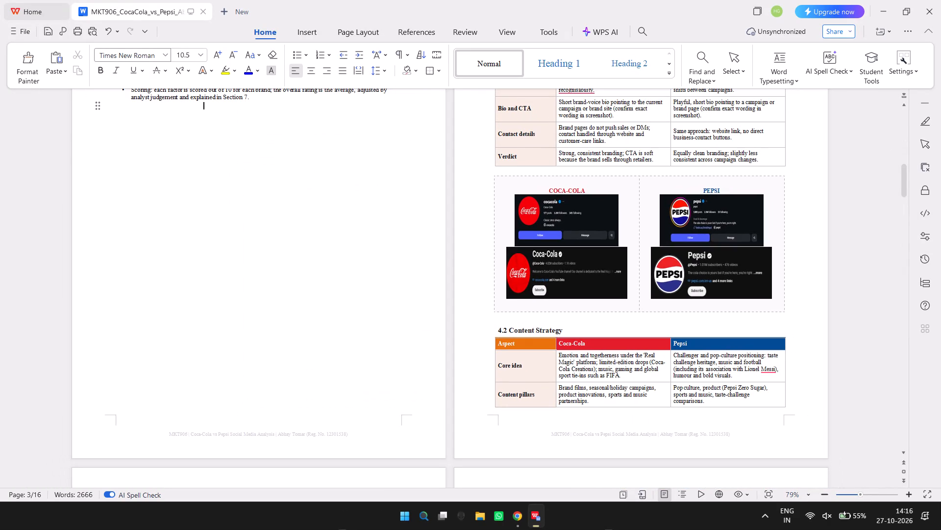
Switch to Chrome to look over the Coca-Cola and Pepsi YouTube channel pages, and return to the report.
{"action": "left_click", "coordinate": [517, 516]}
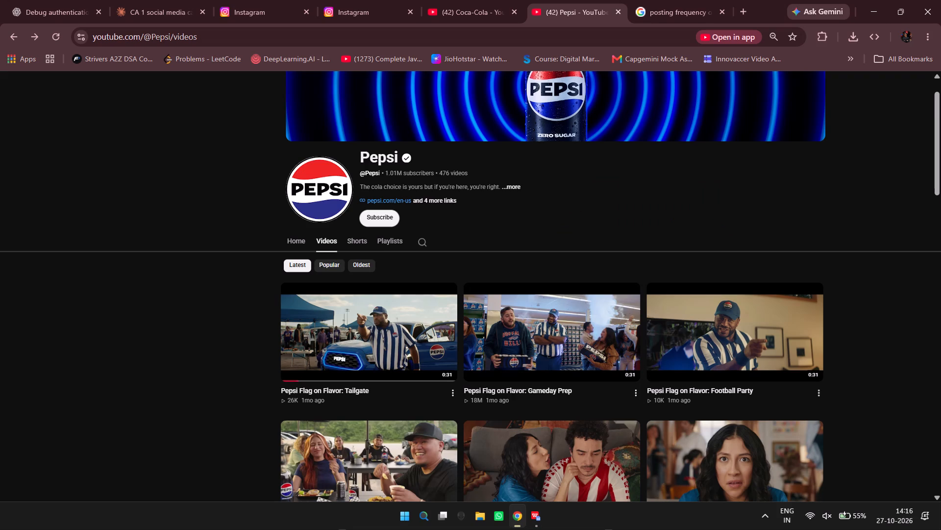
{"action": "left_click", "coordinate": [462, 0]}
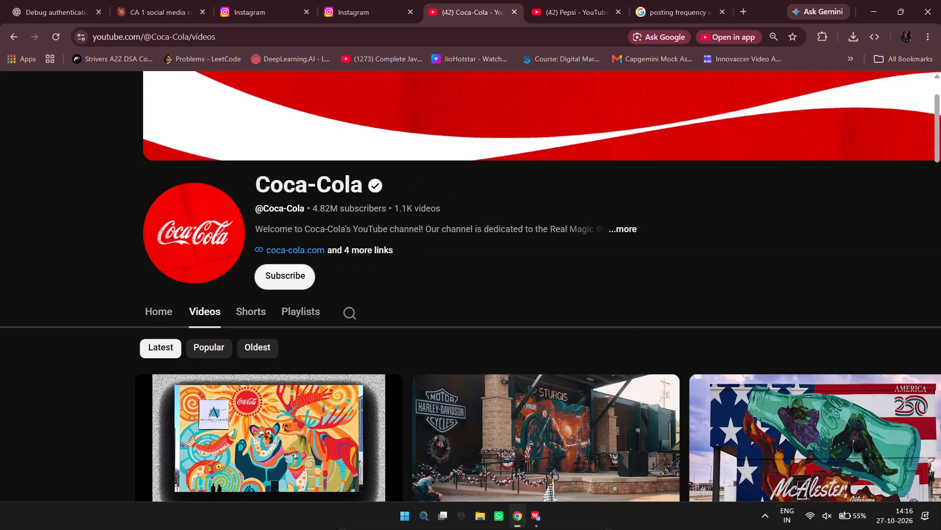
{"action": "left_click", "coordinate": [528, 0]}
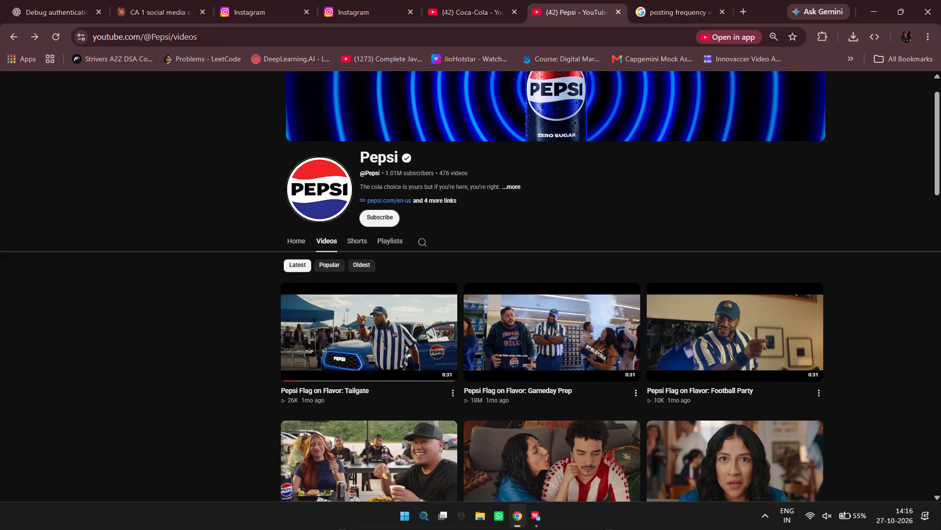
{"action": "left_click", "coordinate": [531, 522]}
Review the report from section 4.3 to the section 4.8 charts and the analytics screenshot placeholders beneath Figure 2.
{"action": "scroll", "coordinate": [715, 344], "scroll_direction": "down", "scroll_amount": 6}
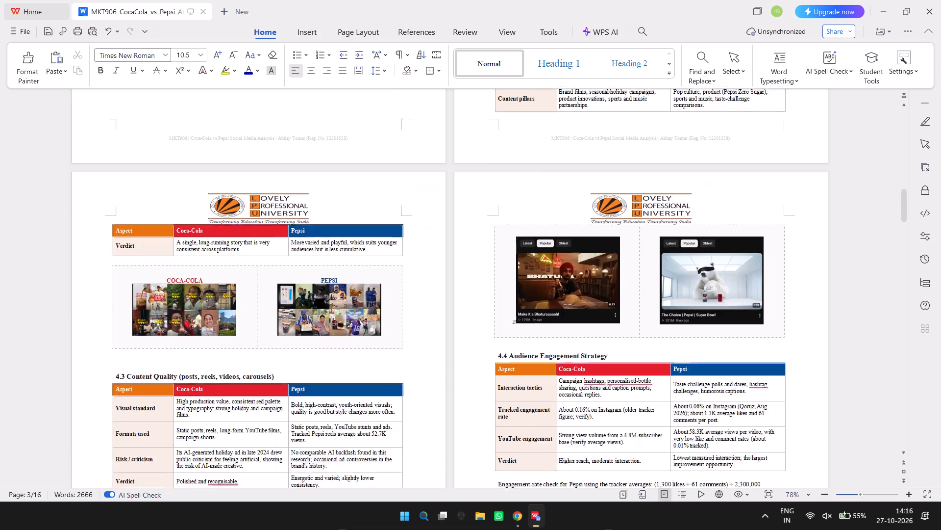
{"action": "scroll", "coordinate": [715, 344], "scroll_direction": "down", "scroll_amount": 10}
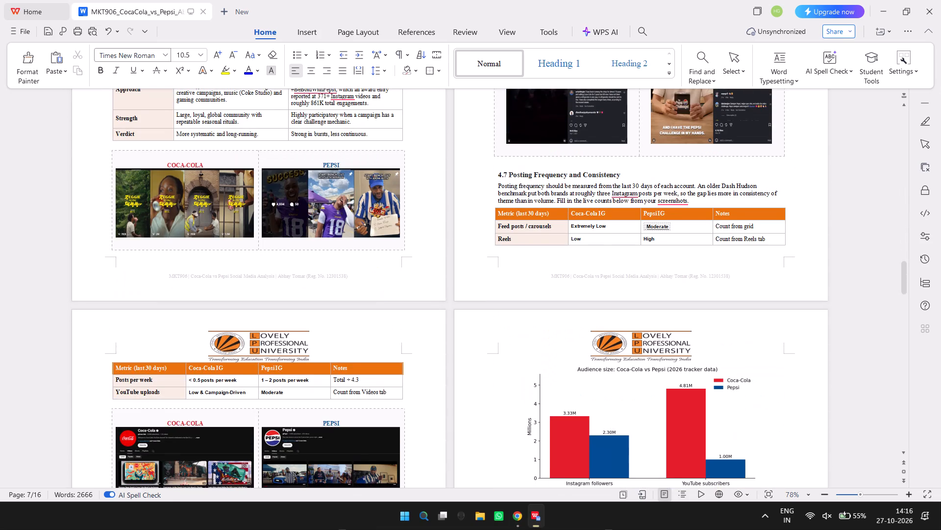
{"action": "scroll", "coordinate": [715, 344], "scroll_direction": "down", "scroll_amount": 2}
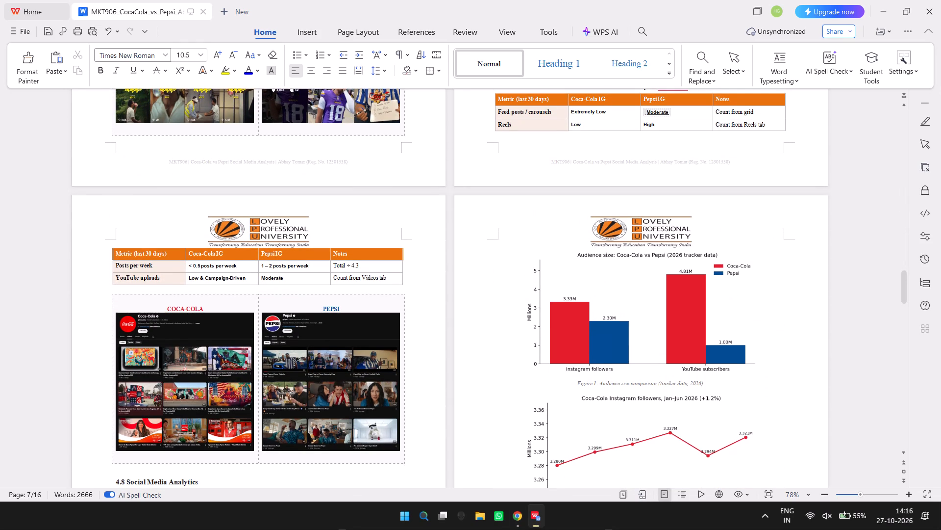
{"action": "left_click", "coordinate": [865, 376]}
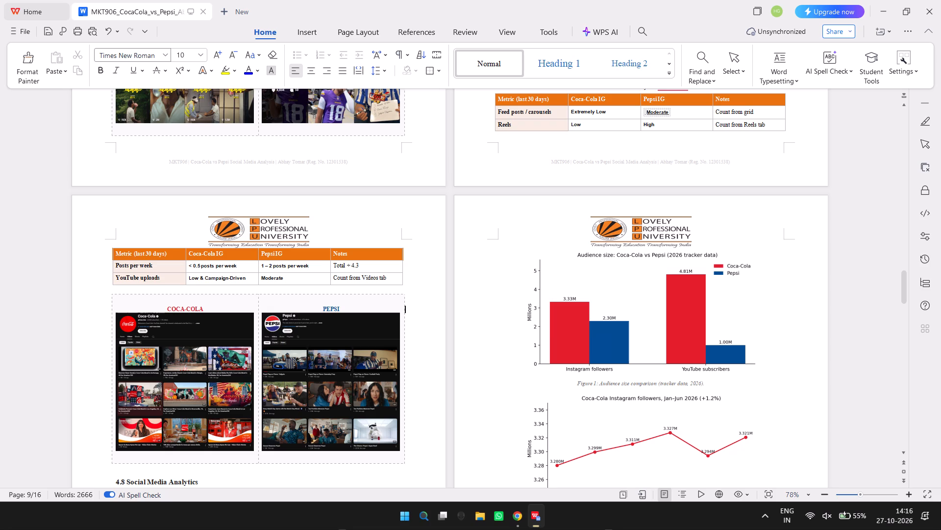
{"action": "scroll", "coordinate": [694, 378], "scroll_direction": "up", "scroll_amount": 1}
{"action": "scroll", "coordinate": [694, 378], "scroll_direction": "down", "scroll_amount": 1}
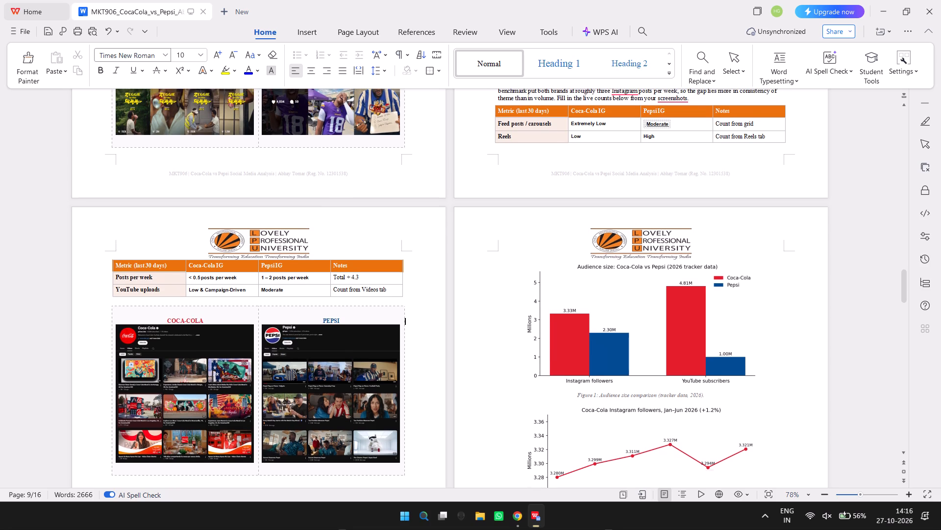
{"action": "scroll", "coordinate": [694, 378], "scroll_direction": "down", "scroll_amount": 4}
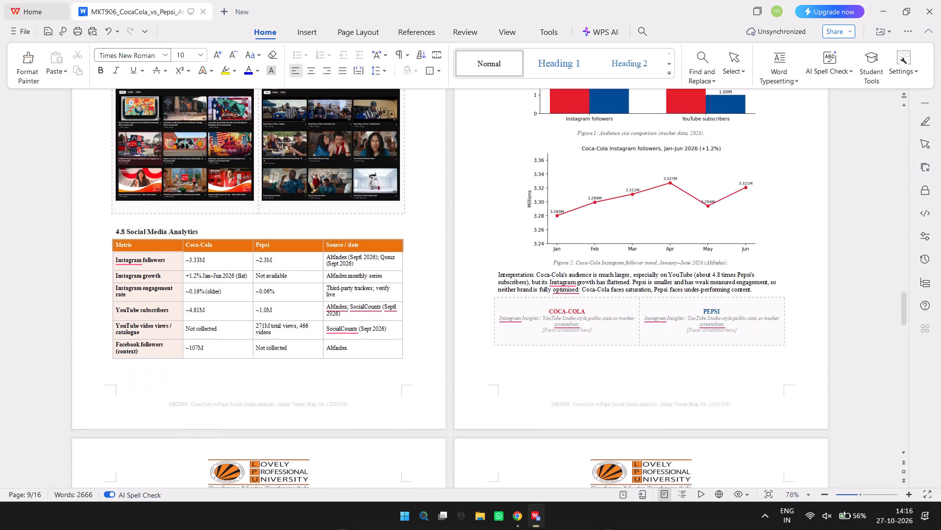
{"action": "scroll", "coordinate": [694, 378], "scroll_direction": "down", "scroll_amount": 3}
{"action": "scroll", "coordinate": [694, 378], "scroll_direction": "up", "scroll_amount": 2}
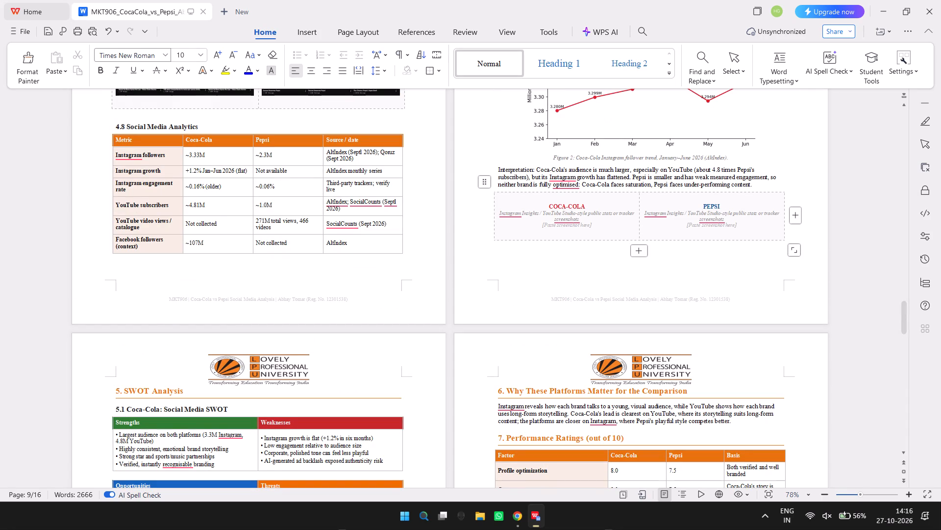
Look over the report from section 4.8 to section 9, and place the cursor in the Coca-Cola Instagram Insights placeholder beneath Figure 2.
{"action": "scroll", "coordinate": [595, 228], "scroll_direction": "down", "scroll_amount": 7}
{"action": "scroll", "coordinate": [595, 228], "scroll_direction": "up", "scroll_amount": 1}
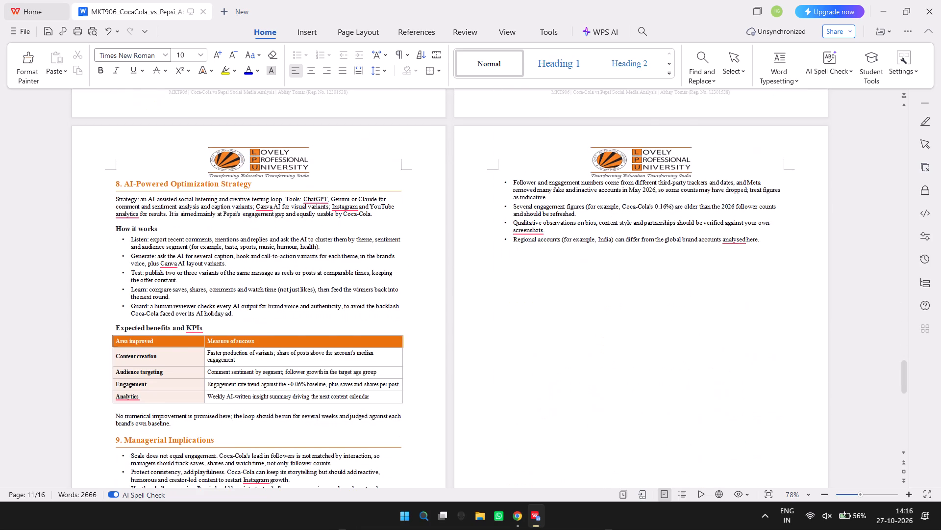
{"action": "scroll", "coordinate": [595, 228], "scroll_direction": "up", "scroll_amount": 5}
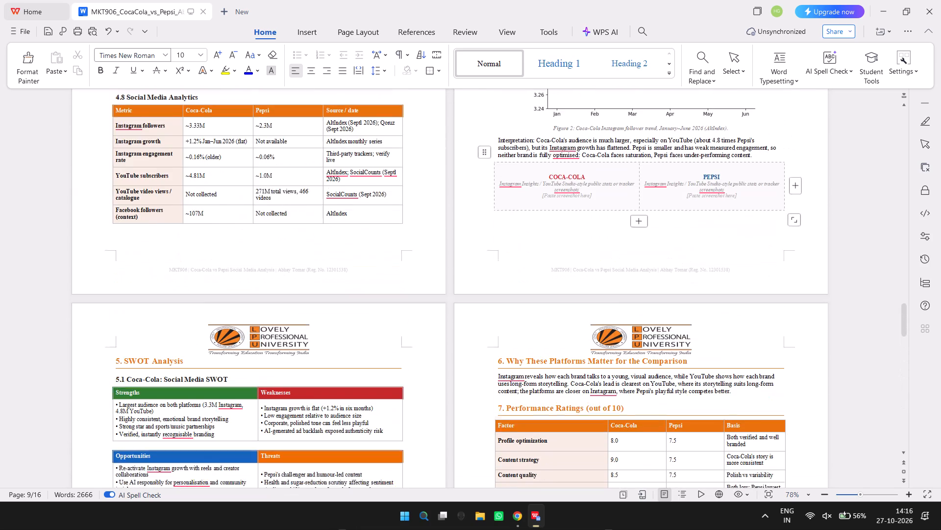
{"action": "scroll", "coordinate": [595, 228], "scroll_direction": "up", "scroll_amount": 2}
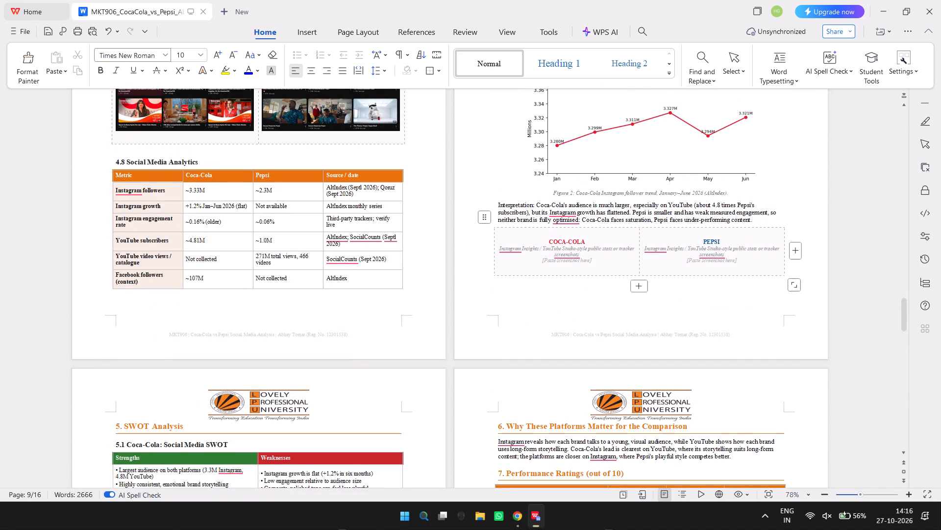
{"action": "triple_click", "coordinate": [590, 264]}
{"action": "left_click", "coordinate": [590, 264]}
{"action": "left_click", "coordinate": [590, 264]}
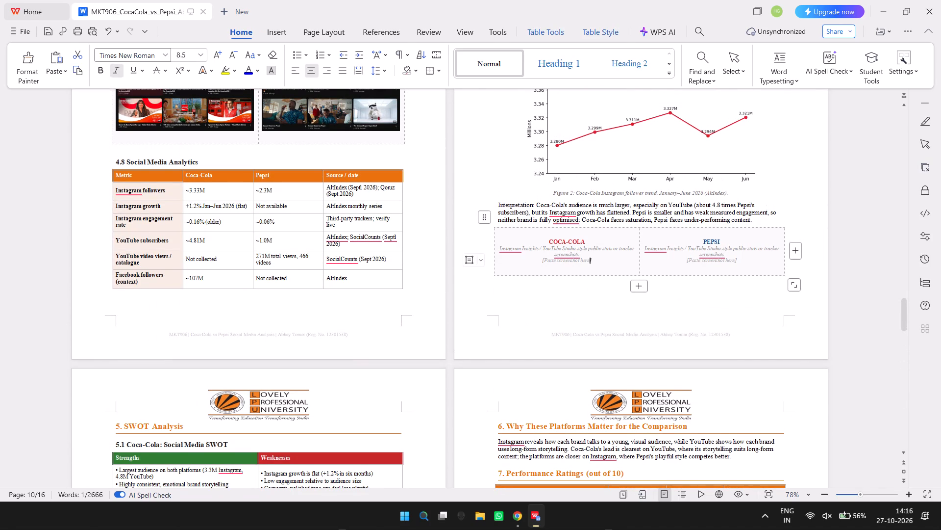
Switch to Chrome and replace the posting frequency search with a Google search for "pepsi instagram insight".
{"action": "left_click", "coordinate": [522, 514]}
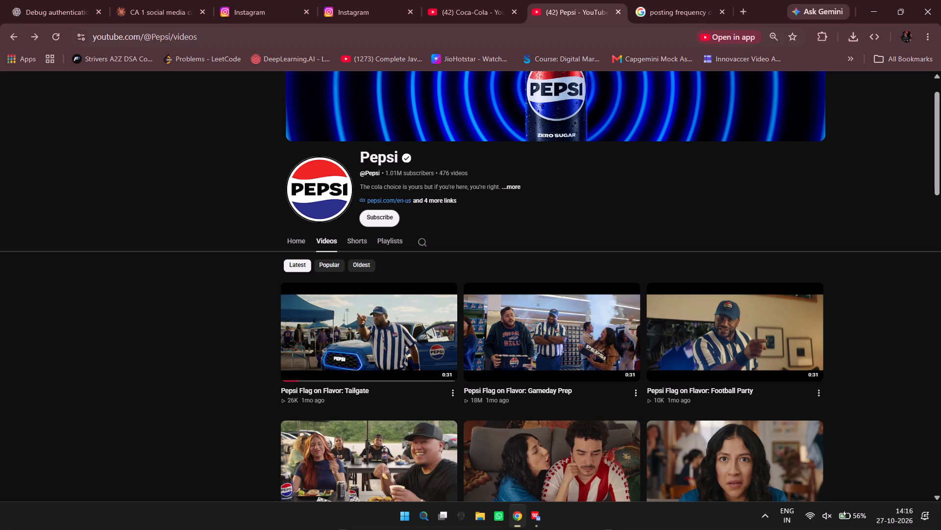
{"action": "left_click", "coordinate": [660, 12]}
{"action": "scroll", "coordinate": [416, 252], "scroll_direction": "up", "scroll_amount": 11}
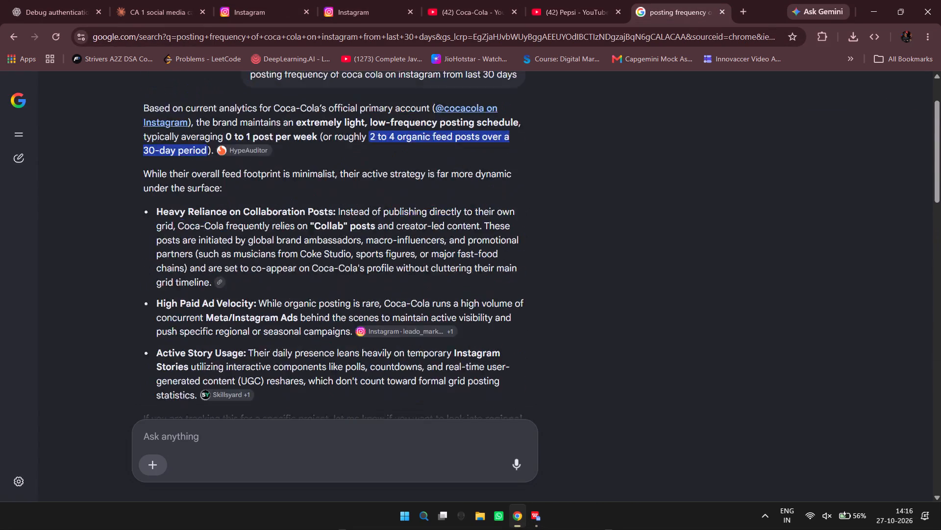
{"action": "scroll", "coordinate": [416, 252], "scroll_direction": "up", "scroll_amount": 7}
{"action": "scroll", "coordinate": [304, 441], "scroll_direction": "right", "scroll_amount": 9}
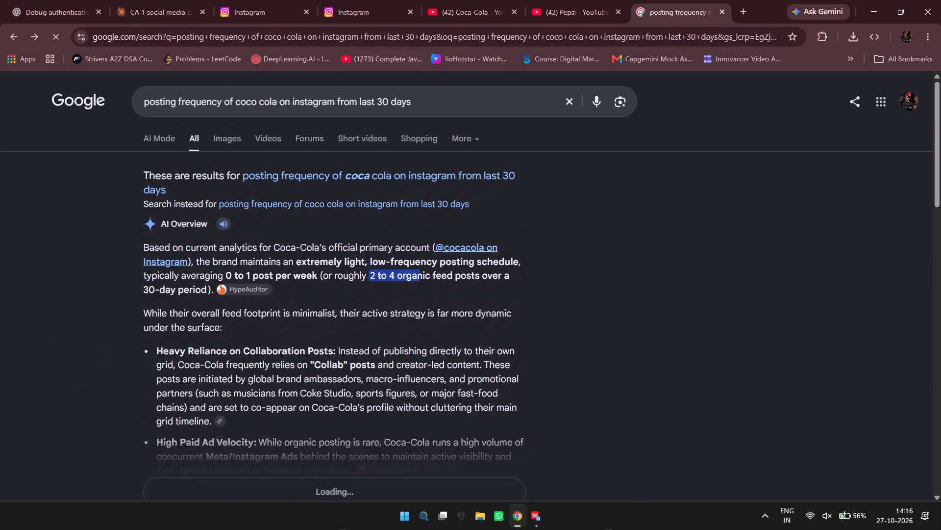
{"action": "left_click", "coordinate": [427, 92]}
{"action": "key", "text": "ctrl+BackSpace"}
{"action": "key", "text": "ctrl+BackSpace"}
{"action": "key", "text": "ctrl+BackSpace"}
{"action": "key", "text": "ctrl+BackSpace"}
{"action": "key", "text": "ctrl+BackSpace"}
{"action": "key", "text": "ctrl+BackSpace"}
{"action": "key", "text": "ctrl+BackSpace"}
{"action": "key", "text": "ctrl+BackSpace"}
{"action": "key", "text": "ctrl+BackSpace"}
{"action": "key", "text": "ctrl+BackSpace"}
{"action": "key", "text": "ctrl+BackSpace"}
{"action": "key", "text": "ctrl+BackSpace"}
{"action": "key", "text": "ctrl+BackSpace"}
{"action": "key", "text": "ctrl+BackSpace"}
{"action": "key", "text": "ctrl+BackSpace"}
{"action": "key", "text": "ctrl+BackSpace"}
{"action": "key", "text": "ctrl+BackSpace"}
{"action": "key", "text": "ctrl+BackSpace"}
{"action": "key", "text": "ctrl+BackSpace"}
{"action": "key", "text": "ctrl+BackSpace"}
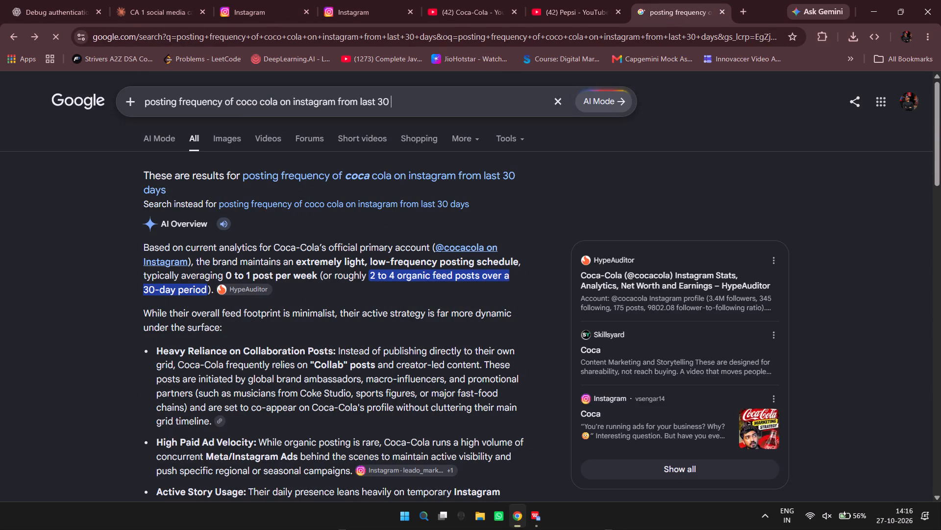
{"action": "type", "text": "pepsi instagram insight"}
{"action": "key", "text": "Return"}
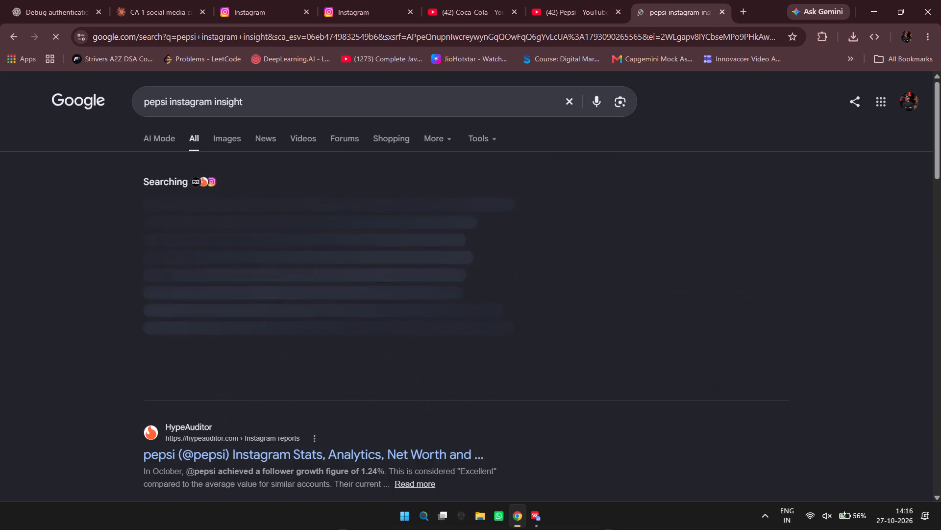
{"action": "left_click", "coordinate": [203, 455]}
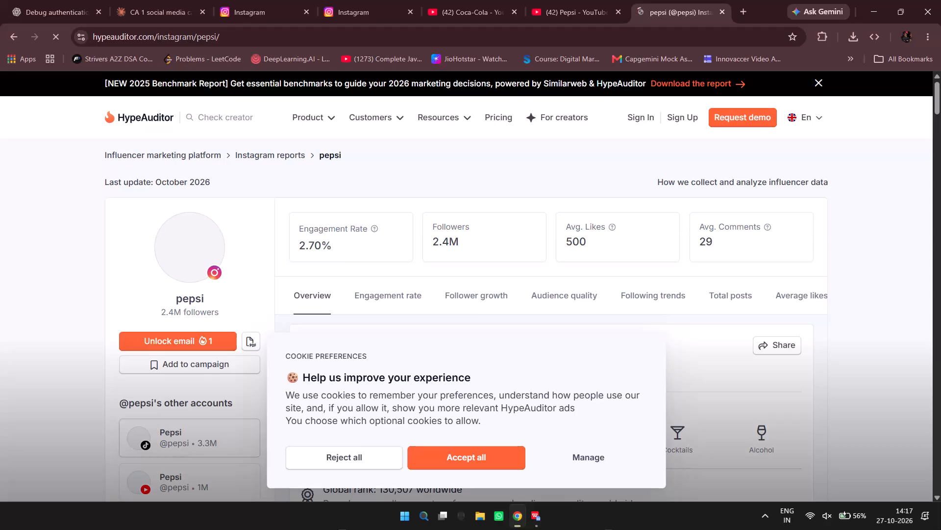
{"action": "left_click", "coordinate": [367, 453]}
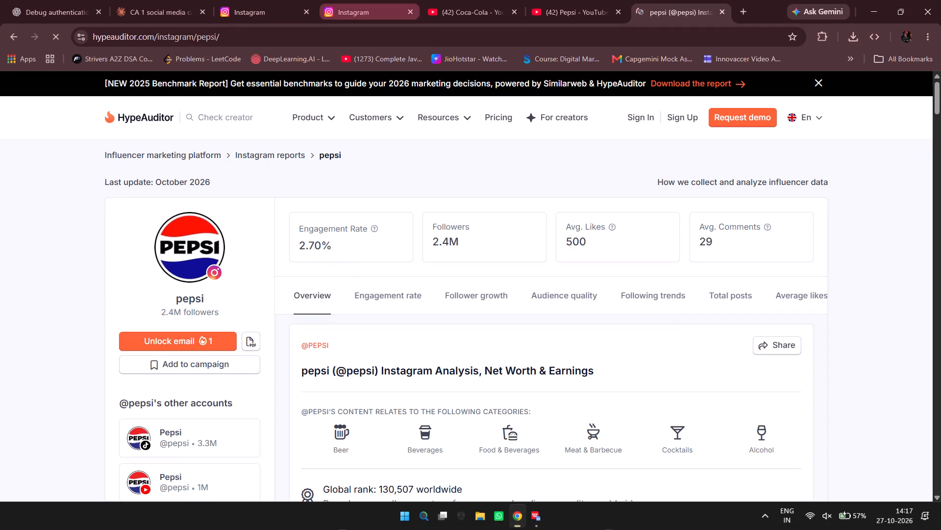
Look over Pepsi's Instagram profile from the post grid back up to the profile header.
{"action": "left_click", "coordinate": [365, 0]}
{"action": "left_click", "coordinate": [113, 153]}
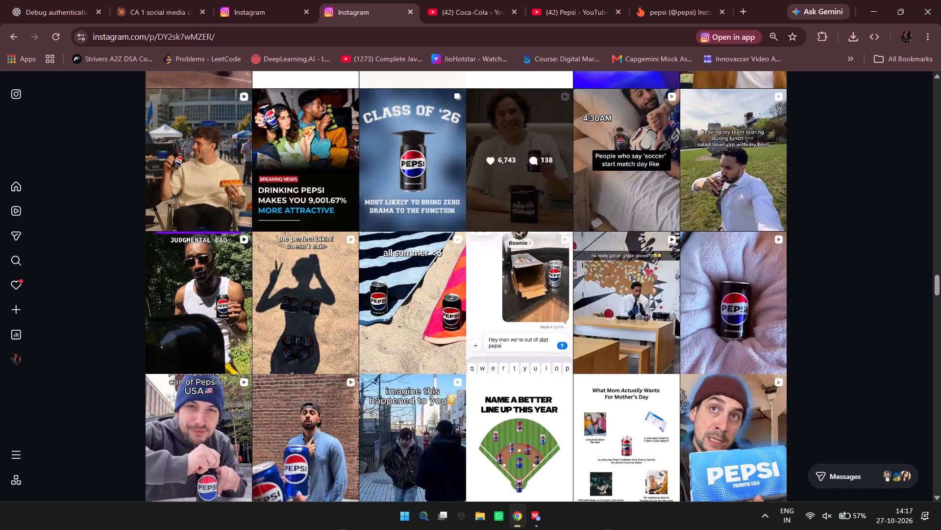
{"action": "scroll", "coordinate": [113, 153], "scroll_direction": "up", "scroll_amount": 15}
{"action": "scroll", "coordinate": [113, 153], "scroll_direction": "up", "scroll_amount": 10}
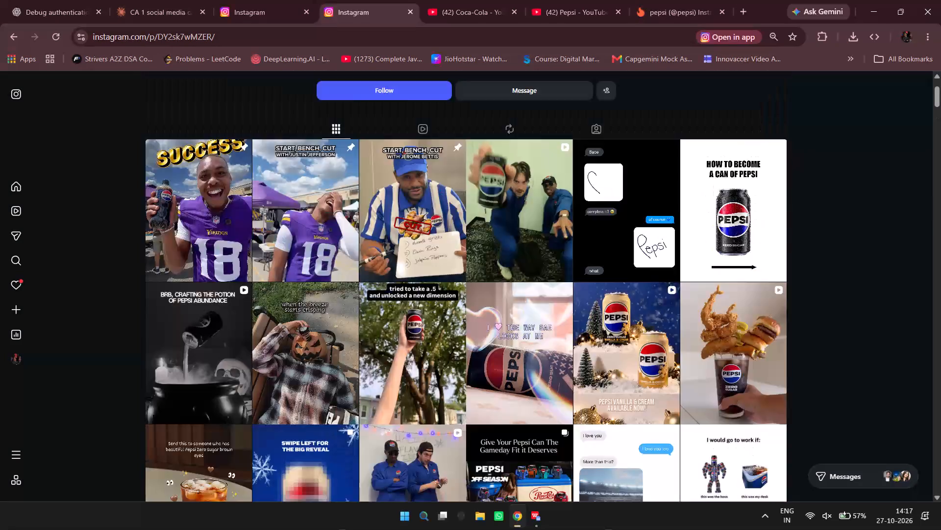
{"action": "scroll", "coordinate": [113, 153], "scroll_direction": "up", "scroll_amount": 13}
{"action": "left_click", "coordinate": [697, 2]}
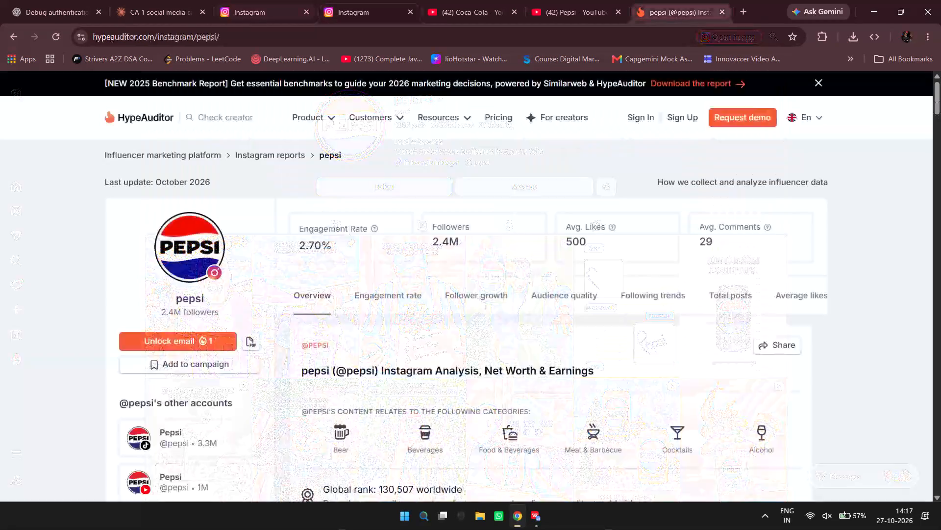
{"action": "scroll", "coordinate": [418, 329], "scroll_direction": "up", "scroll_amount": 1}
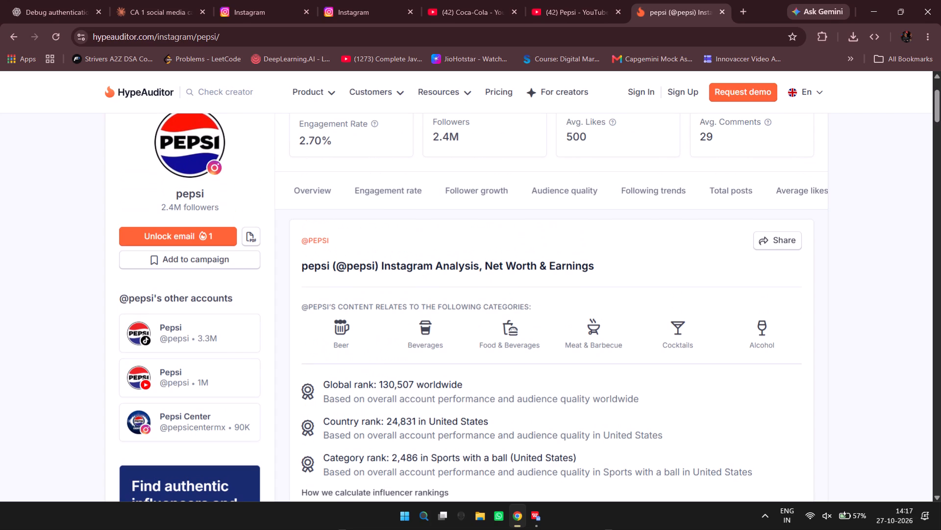
{"action": "key", "text": "ctrl+minus"}
{"action": "key", "text": "ctrl+minus"}
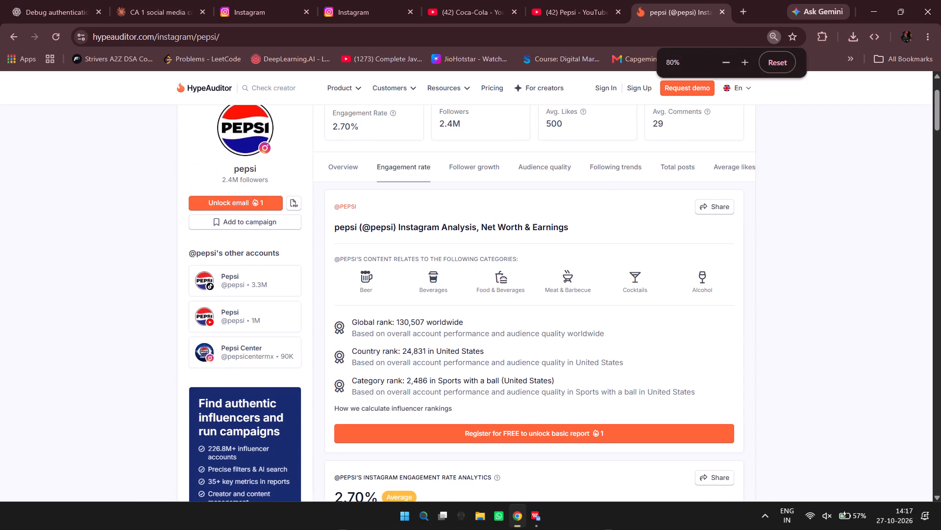
Examine the headline engagement metrics at the top of Pepsi's HypeAuditor Instagram report in Chrome.
{"action": "scroll", "coordinate": [418, 329], "scroll_direction": "up", "scroll_amount": 2}
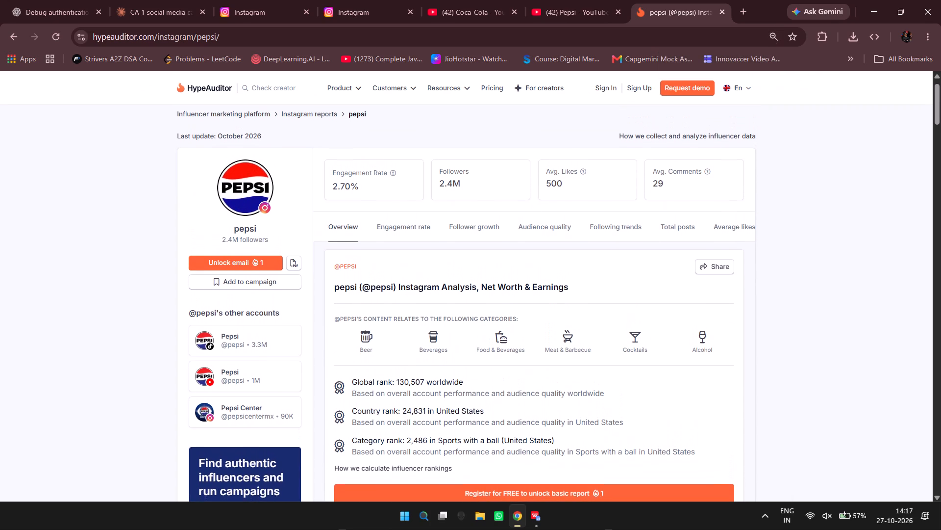
{"action": "scroll", "coordinate": [418, 329], "scroll_direction": "up", "scroll_amount": 2}
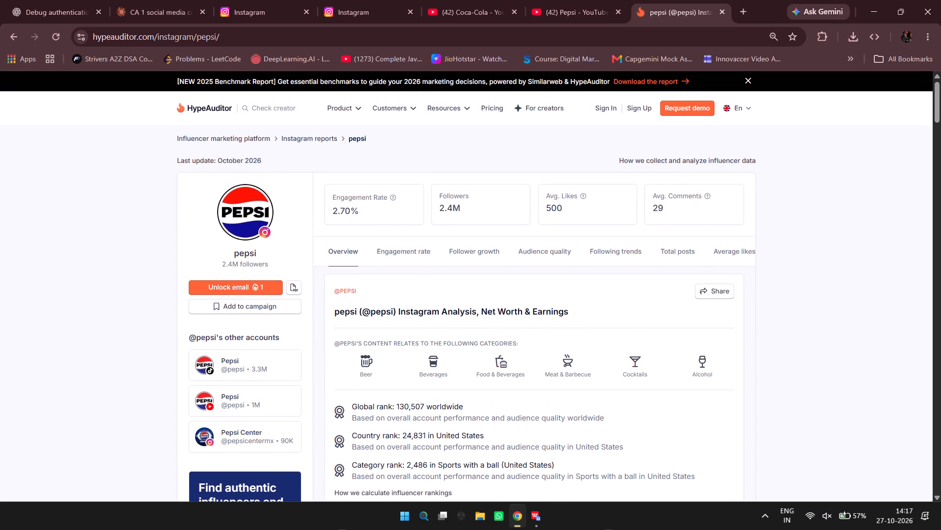
Capture a screenshot of Pepsi's HypeAuditor Instagram report, from the profile and headline metrics down to the ranking lines.
{"action": "key", "text": "shift+super+s"}
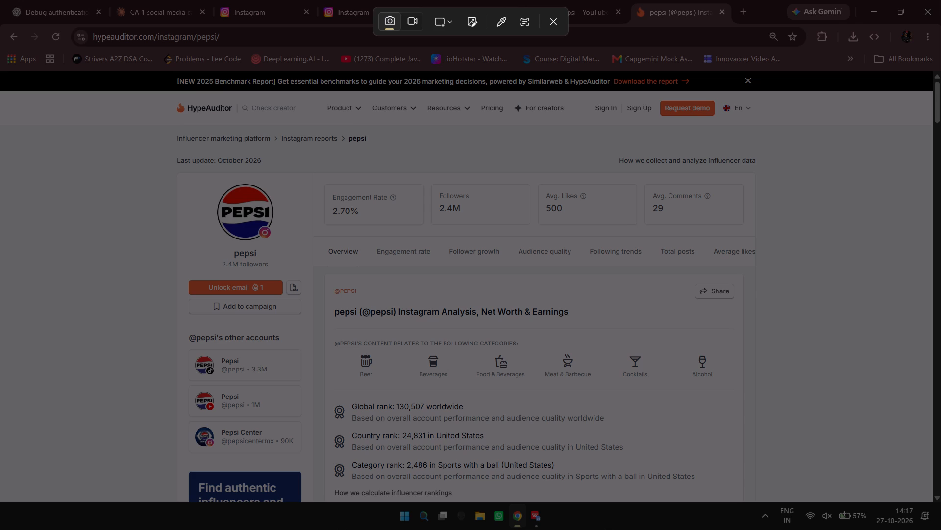
{"action": "left_click_drag", "start_coordinate": [179, 173], "coordinate": [863, 479]}
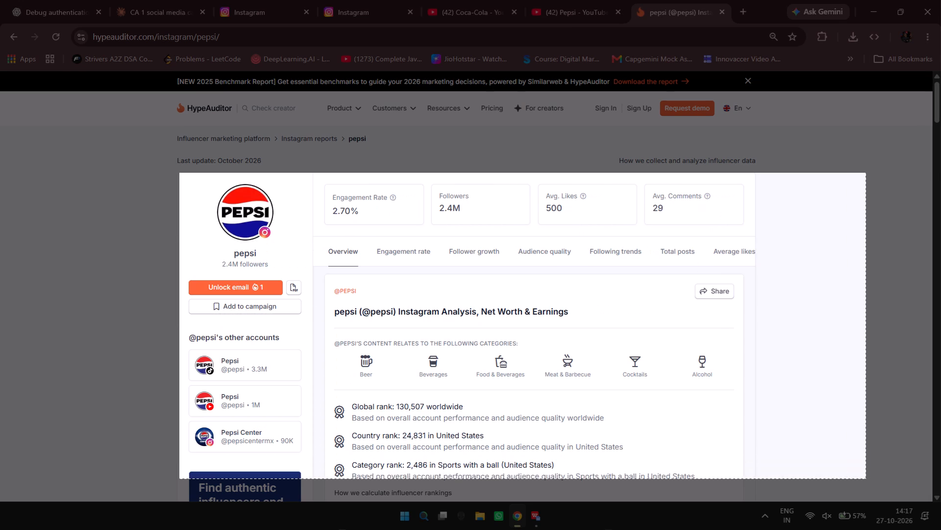
{"action": "left_click_drag", "start_coordinate": [863, 479], "coordinate": [721, 493]}
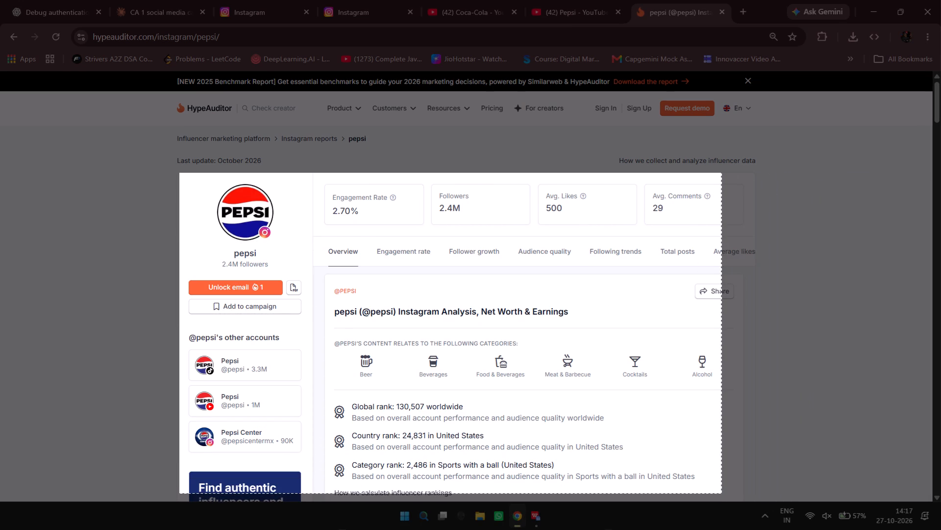
{"action": "left_click_drag", "start_coordinate": [721, 493], "coordinate": [760, 485]}
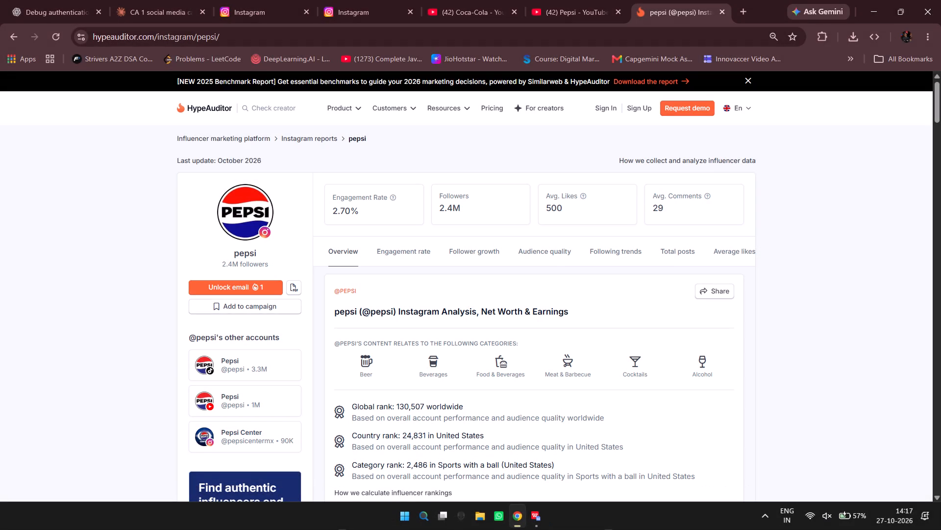
Examine the engagement rate, audience quality and follower growth sections of Pepsi's HypeAuditor Instagram report.
{"action": "left_click", "coordinate": [398, 252]}
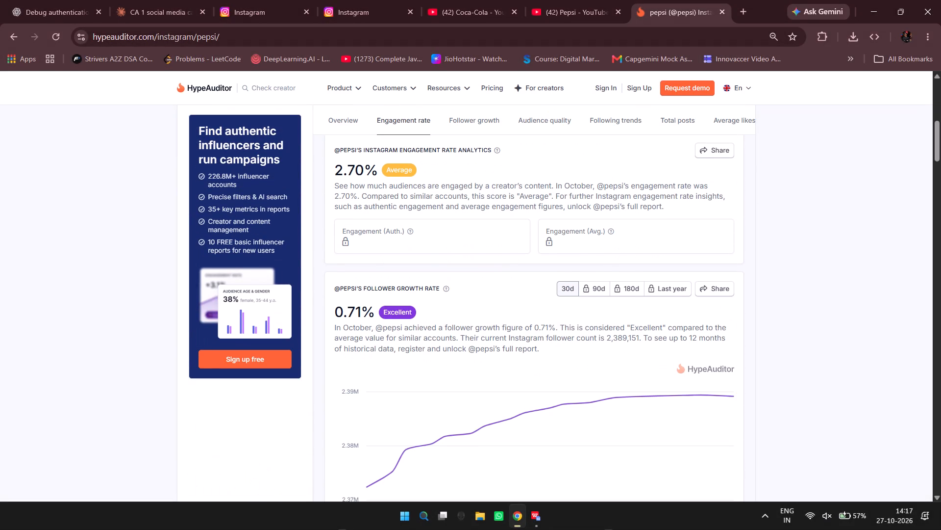
{"action": "scroll", "coordinate": [398, 252], "scroll_direction": "up", "scroll_amount": 1}
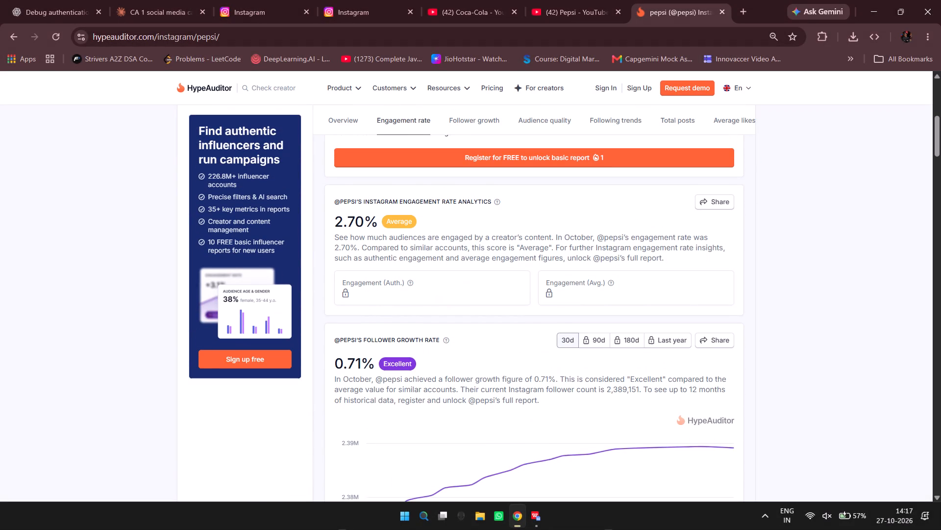
{"action": "scroll", "coordinate": [399, 261], "scroll_direction": "up", "scroll_amount": 3}
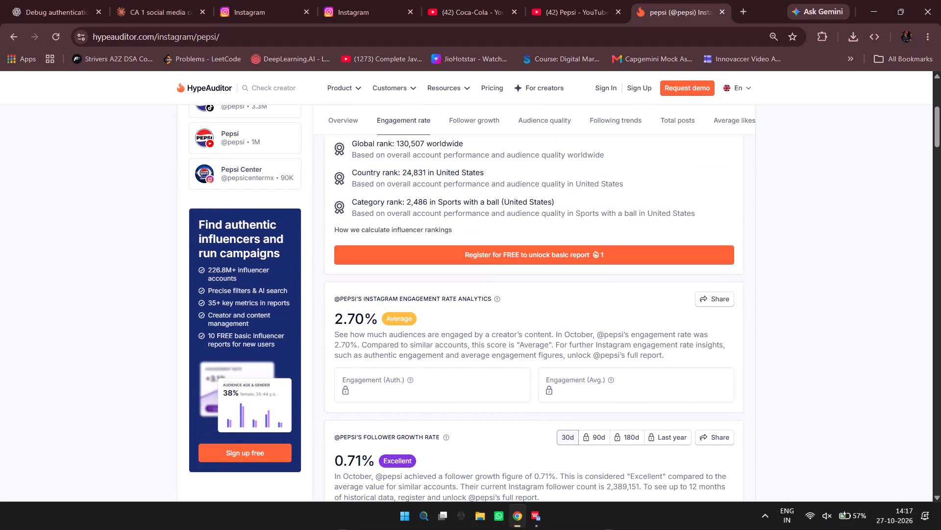
{"action": "scroll", "coordinate": [399, 261], "scroll_direction": "up", "scroll_amount": 3}
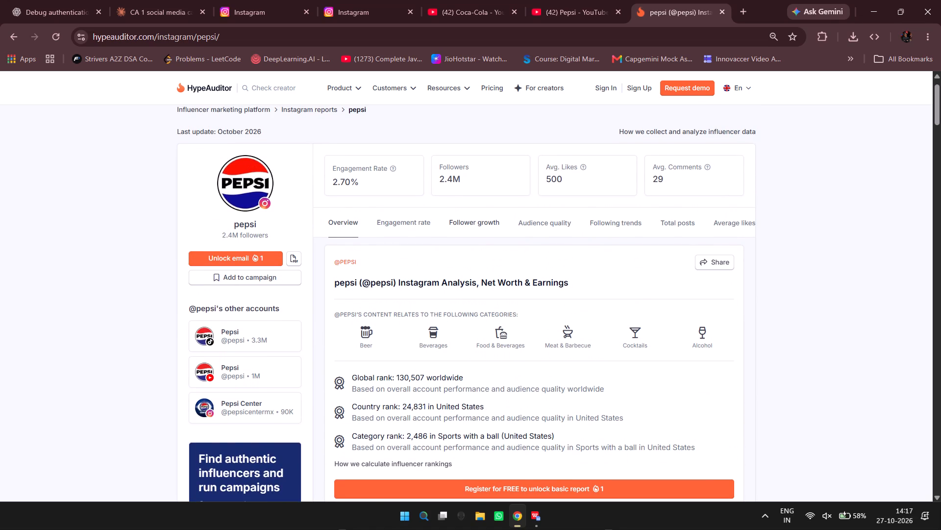
{"action": "left_click", "coordinate": [555, 223]}
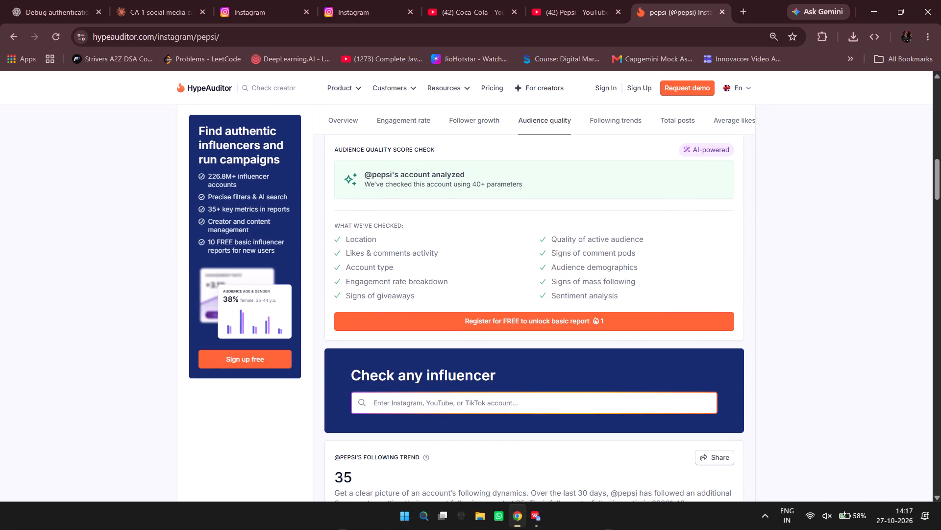
{"action": "scroll", "coordinate": [589, 208], "scroll_direction": "up", "scroll_amount": 7}
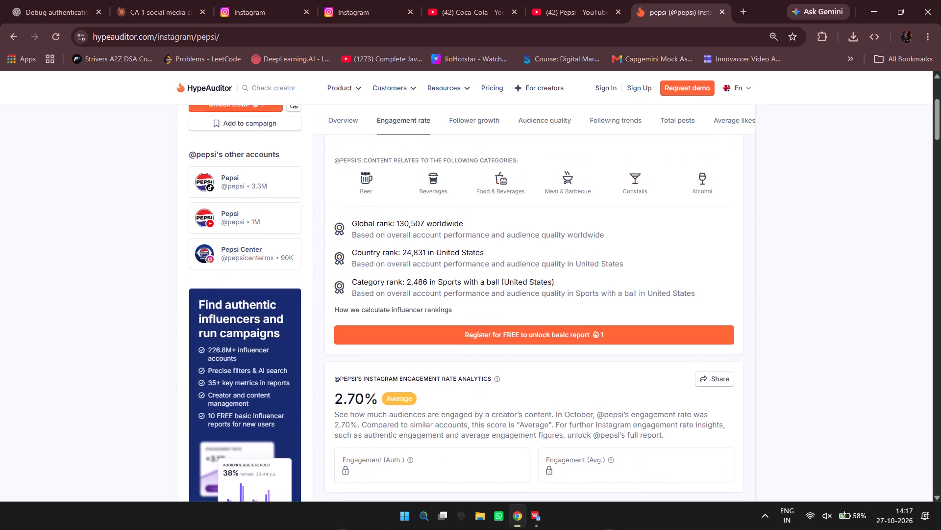
{"action": "scroll", "coordinate": [589, 208], "scroll_direction": "up", "scroll_amount": 5}
{"action": "scroll", "coordinate": [589, 208], "scroll_direction": "down", "scroll_amount": 6}
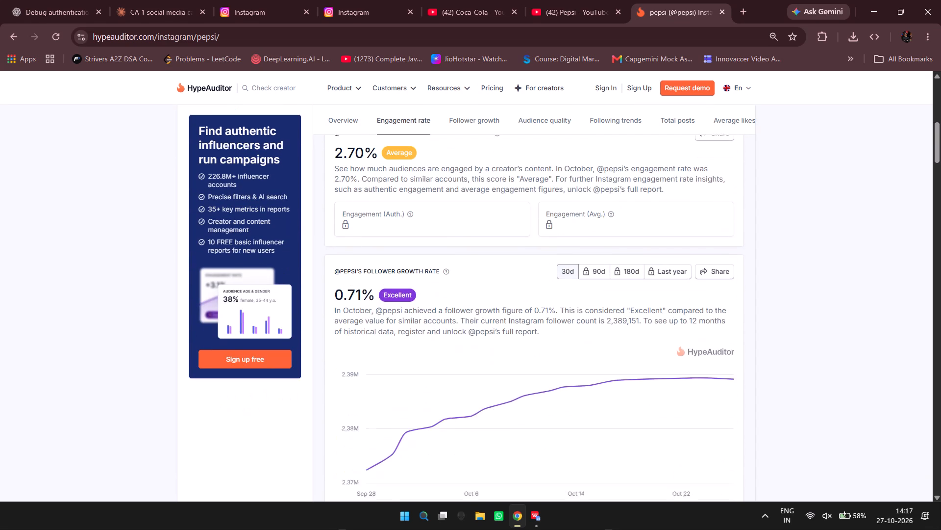
{"action": "scroll", "coordinate": [589, 208], "scroll_direction": "down", "scroll_amount": 1}
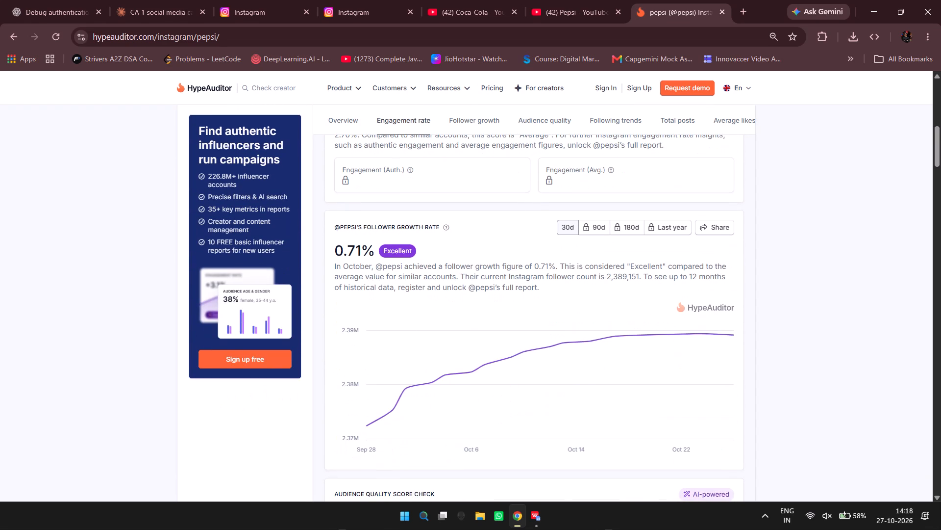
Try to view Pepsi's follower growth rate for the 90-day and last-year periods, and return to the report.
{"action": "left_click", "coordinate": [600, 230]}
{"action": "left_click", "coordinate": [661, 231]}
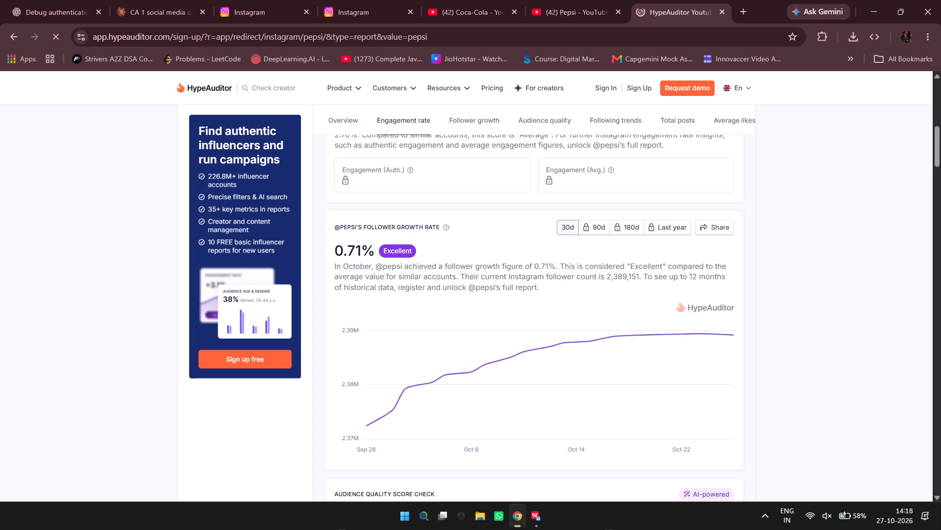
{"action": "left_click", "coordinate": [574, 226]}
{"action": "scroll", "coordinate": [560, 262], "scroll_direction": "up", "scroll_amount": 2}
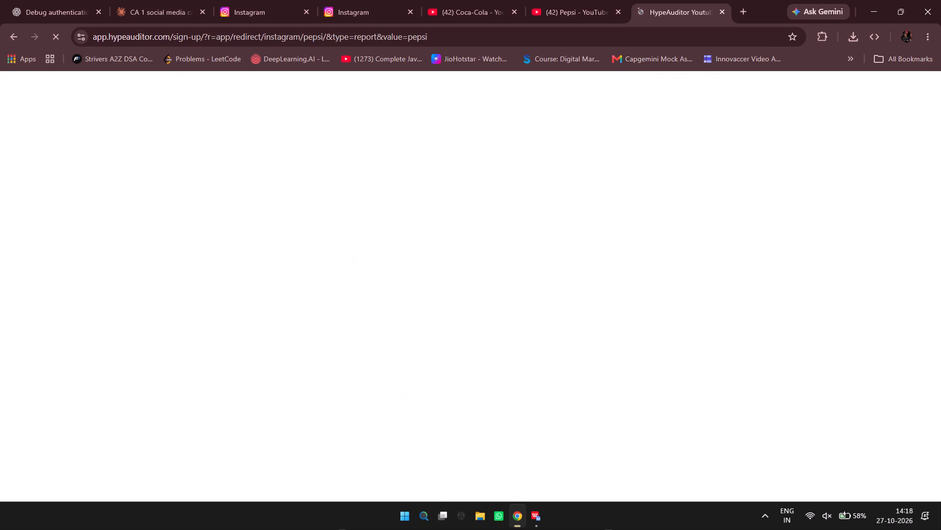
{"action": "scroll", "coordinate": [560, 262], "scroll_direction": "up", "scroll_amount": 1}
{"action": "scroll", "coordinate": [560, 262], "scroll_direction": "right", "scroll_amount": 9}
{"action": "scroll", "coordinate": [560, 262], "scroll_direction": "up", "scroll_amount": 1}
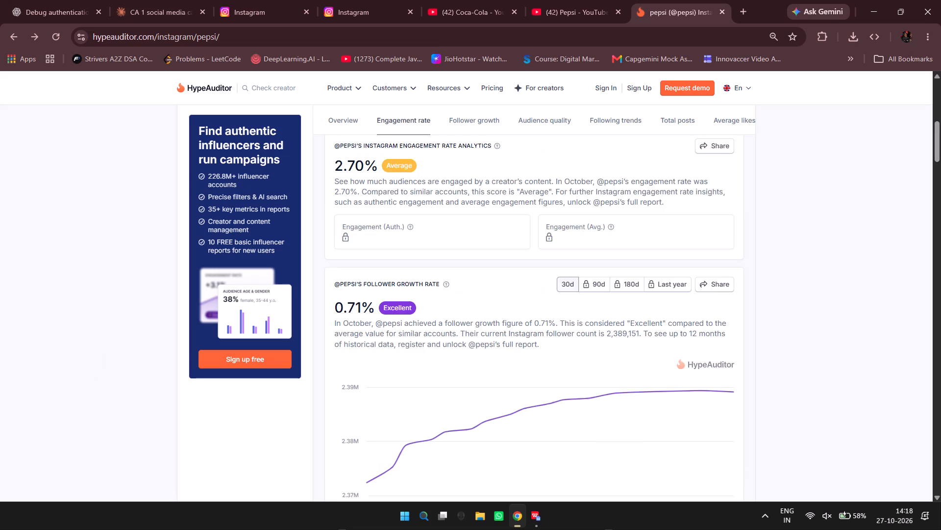
Examine Pepsi's follower growth, following trend, historical data and Instagram earnings in the HypeAuditor report.
{"action": "scroll", "coordinate": [560, 262], "scroll_direction": "up", "scroll_amount": 1}
{"action": "scroll", "coordinate": [560, 262], "scroll_direction": "down", "scroll_amount": 3}
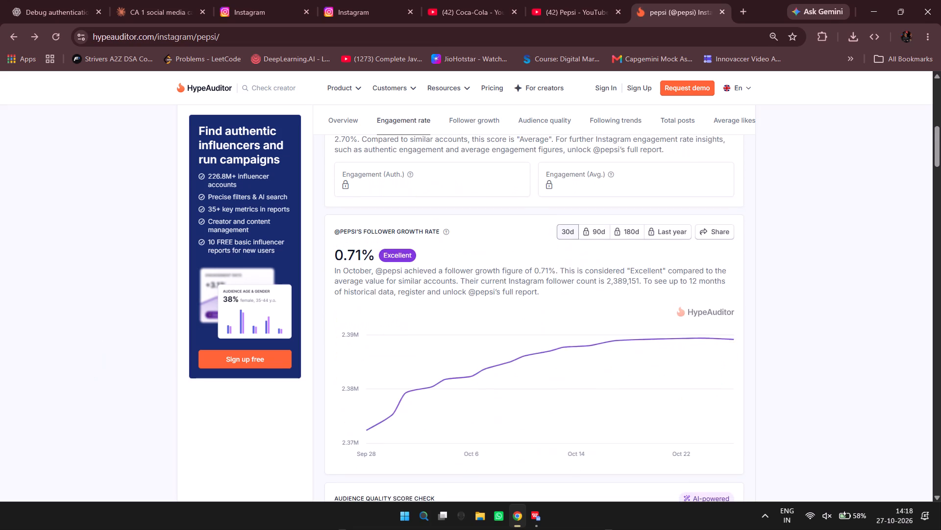
{"action": "scroll", "coordinate": [560, 262], "scroll_direction": "down", "scroll_amount": 2}
{"action": "scroll", "coordinate": [560, 262], "scroll_direction": "up", "scroll_amount": 7}
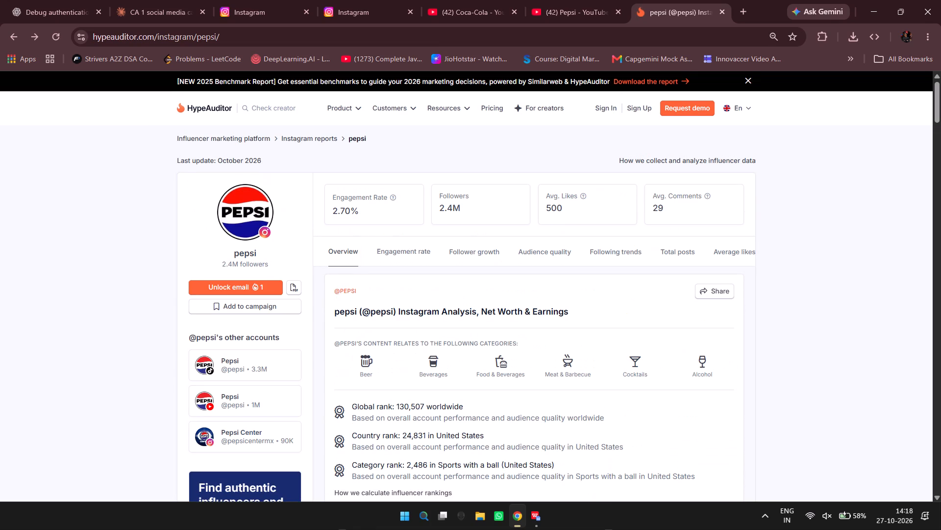
{"action": "left_click", "coordinate": [547, 200]}
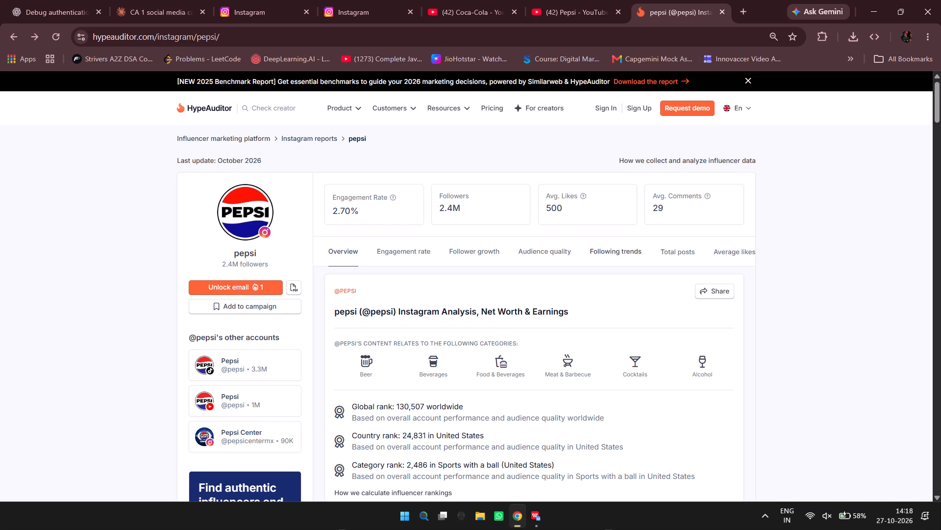
{"action": "left_click", "coordinate": [628, 250]}
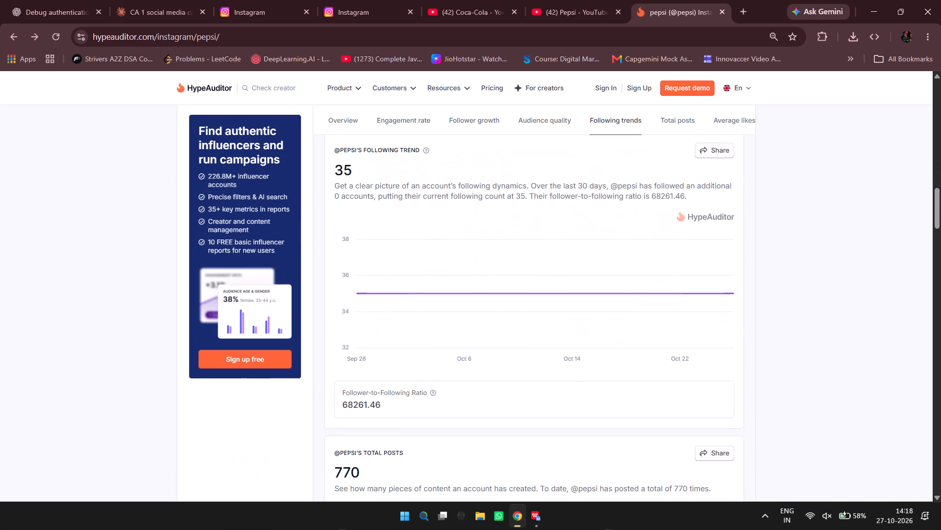
{"action": "scroll", "coordinate": [628, 250], "scroll_direction": "down", "scroll_amount": 4}
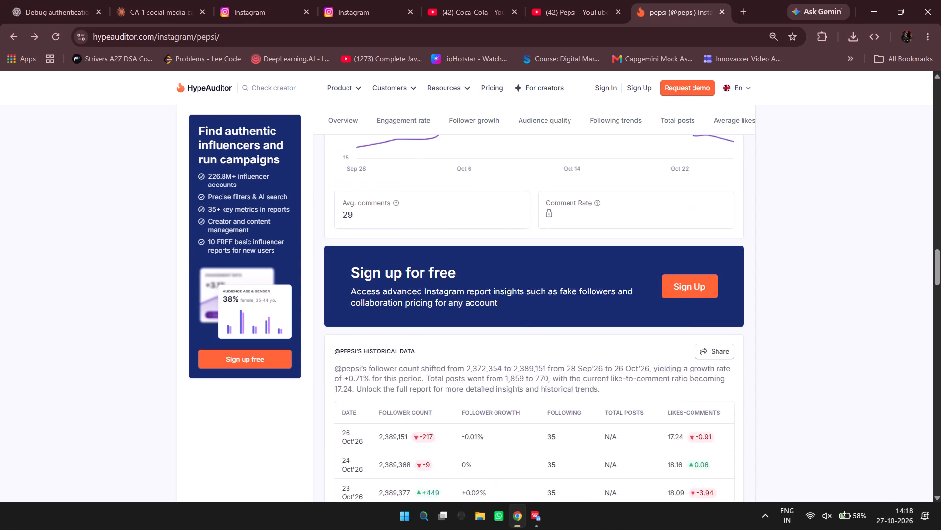
{"action": "scroll", "coordinate": [628, 250], "scroll_direction": "down", "scroll_amount": 2}
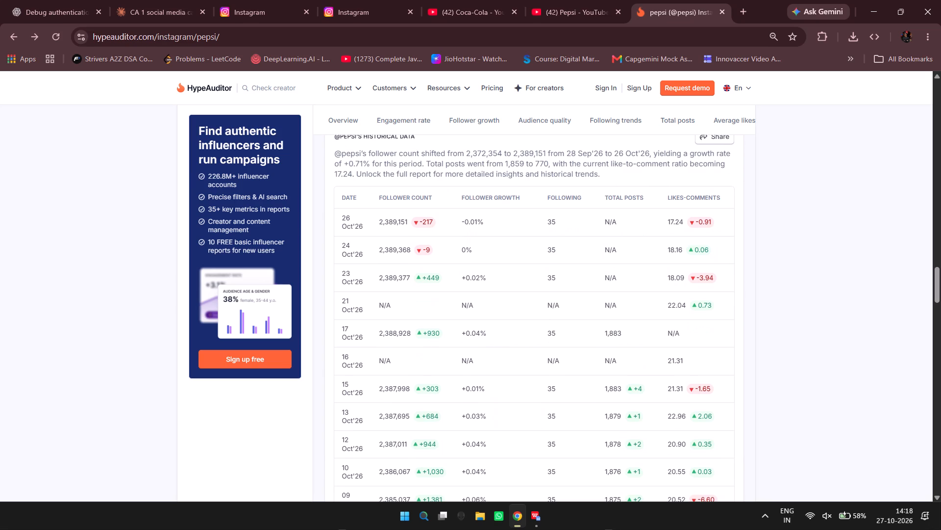
{"action": "scroll", "coordinate": [628, 250], "scroll_direction": "down", "scroll_amount": 1}
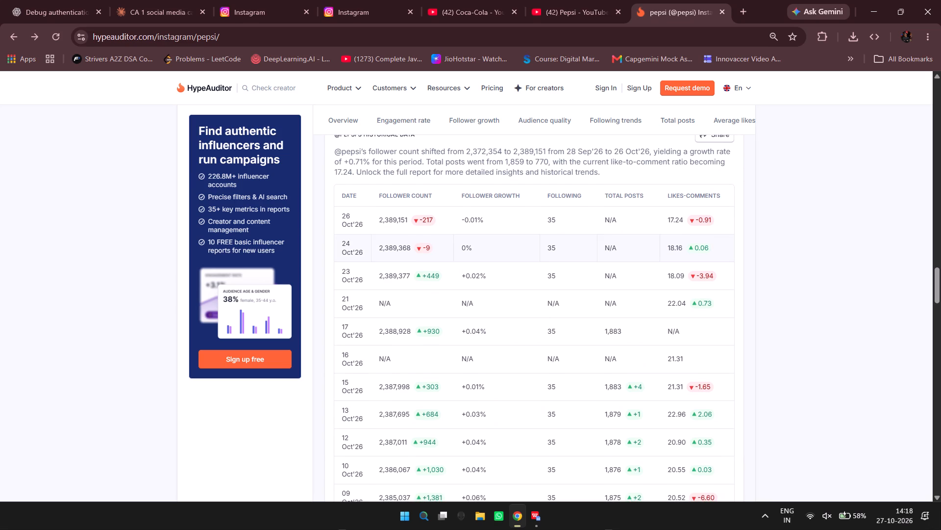
{"action": "scroll", "coordinate": [628, 250], "scroll_direction": "down", "scroll_amount": 4}
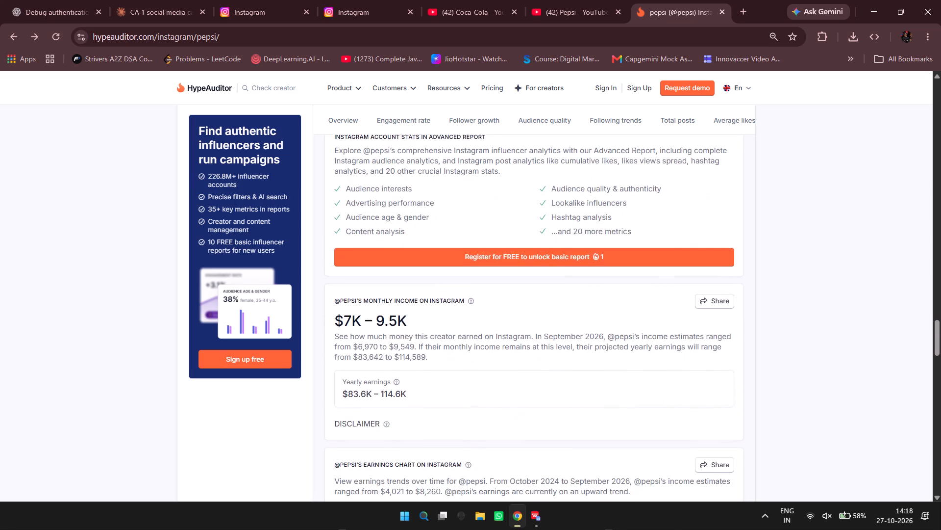
{"action": "scroll", "coordinate": [628, 250], "scroll_direction": "down", "scroll_amount": 9}
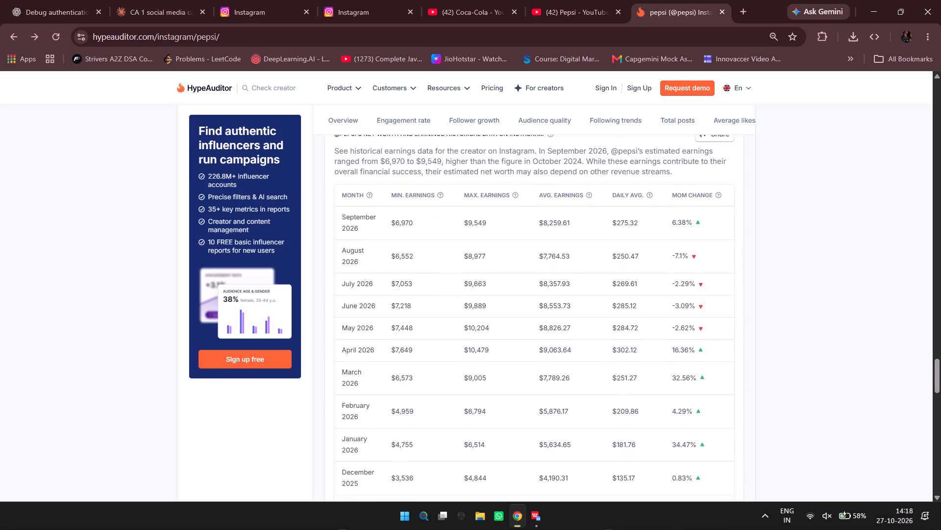
{"action": "scroll", "coordinate": [628, 250], "scroll_direction": "up", "scroll_amount": 6}
Switch to the WPS report and replace the Coca-Cola analytics placeholder text beneath Figure 2 with the captured screenshot.
{"action": "left_click", "coordinate": [529, 517]}
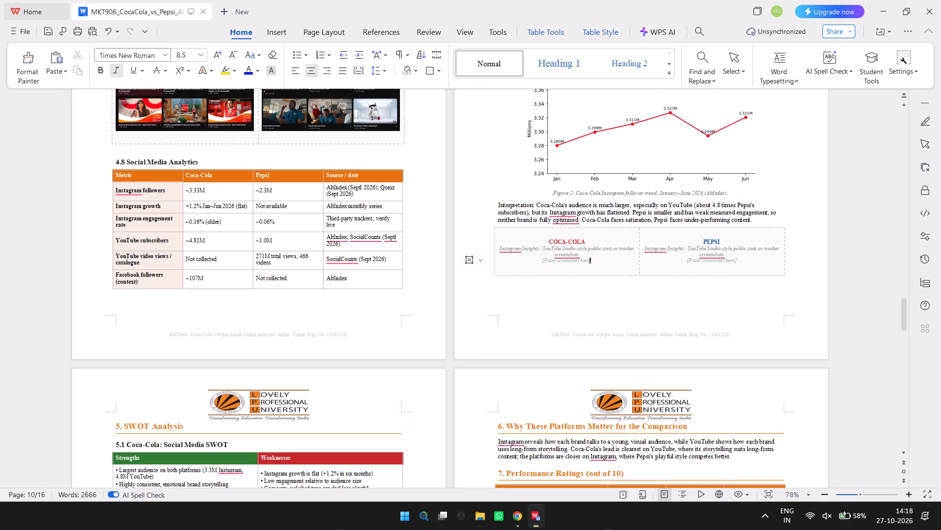
{"action": "left_click_drag", "start_coordinate": [593, 265], "coordinate": [549, 255]}
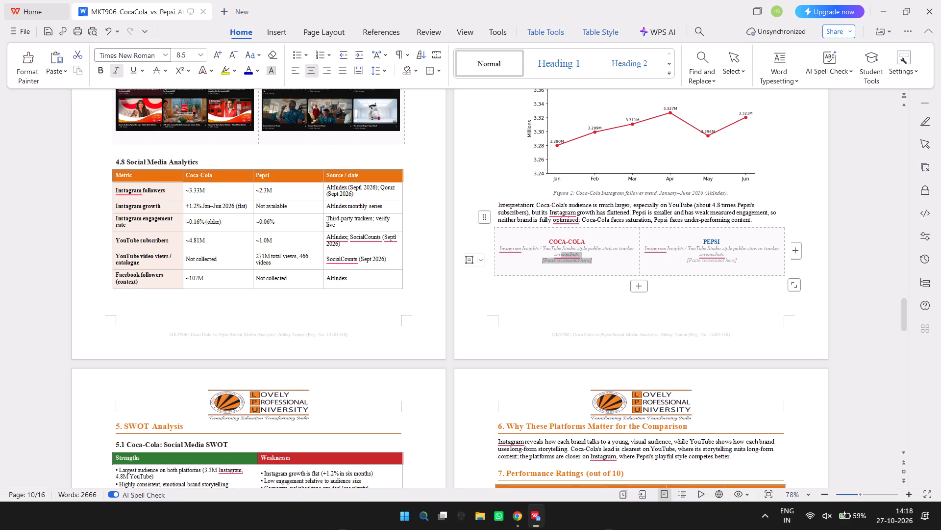
{"action": "left_click_drag", "start_coordinate": [549, 255], "coordinate": [494, 249]}
{"action": "key", "text": "ctrl+v"}
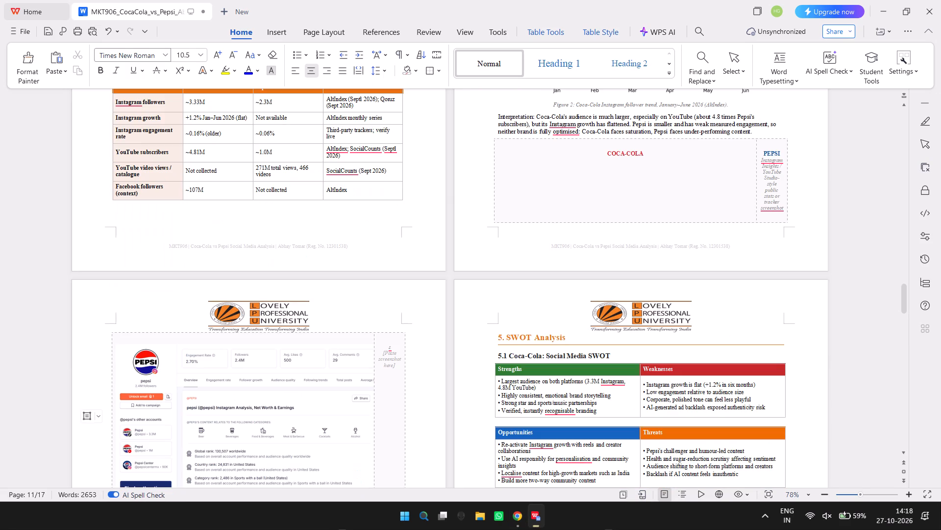
Set the pasted analytics screenshot's height to 8 cm and unlock its aspect ratio.
{"action": "left_click", "coordinate": [300, 414]}
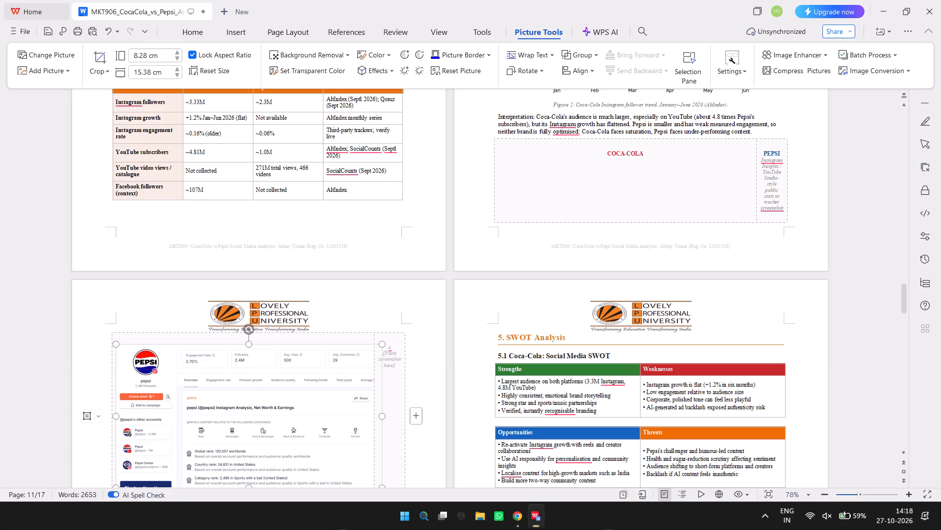
{"action": "scroll", "coordinate": [300, 414], "scroll_direction": "down", "scroll_amount": 3}
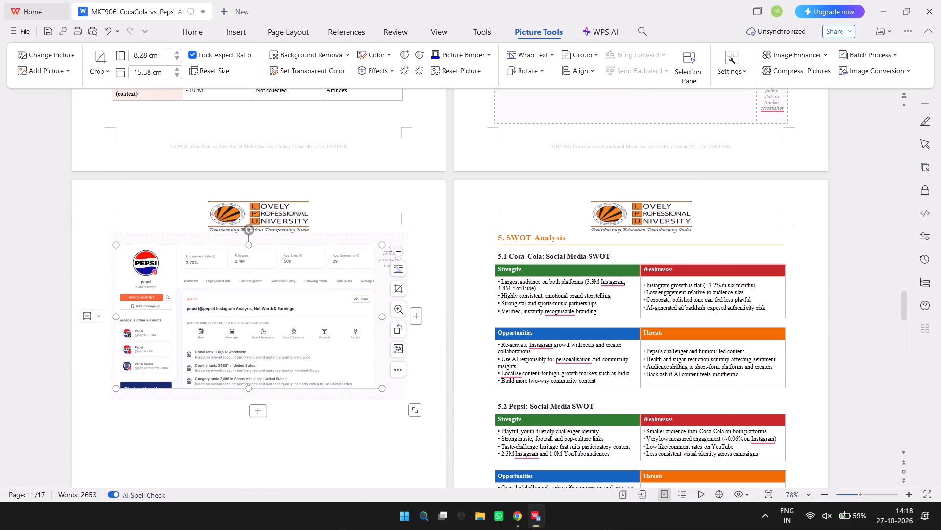
{"action": "left_click", "coordinate": [148, 55]}
{"action": "key", "text": "BackSpace"}
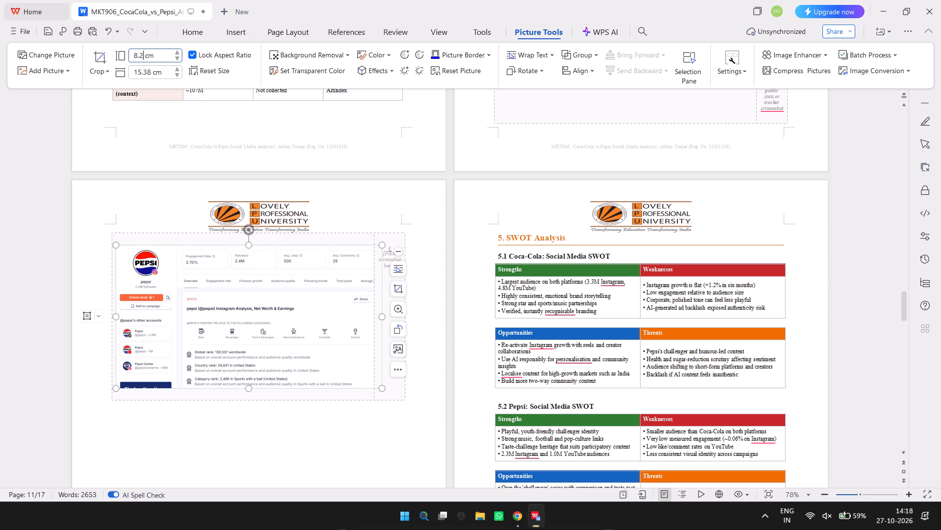
{"action": "key", "text": "BackSpace"}
{"action": "key", "text": "BackSpace"}
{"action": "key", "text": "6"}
{"action": "key", "text": "BackSpace"}
{"action": "key", "text": "Return"}
{"action": "left_click", "coordinate": [190, 50]}
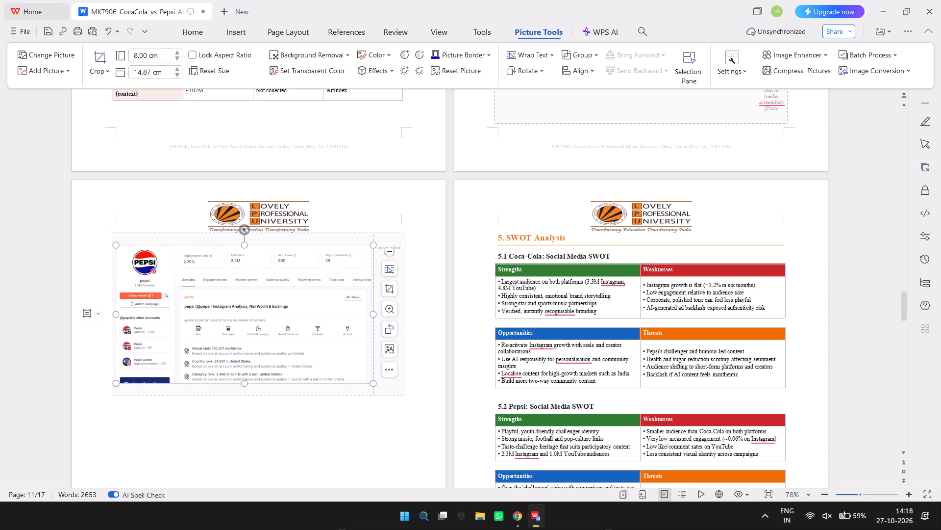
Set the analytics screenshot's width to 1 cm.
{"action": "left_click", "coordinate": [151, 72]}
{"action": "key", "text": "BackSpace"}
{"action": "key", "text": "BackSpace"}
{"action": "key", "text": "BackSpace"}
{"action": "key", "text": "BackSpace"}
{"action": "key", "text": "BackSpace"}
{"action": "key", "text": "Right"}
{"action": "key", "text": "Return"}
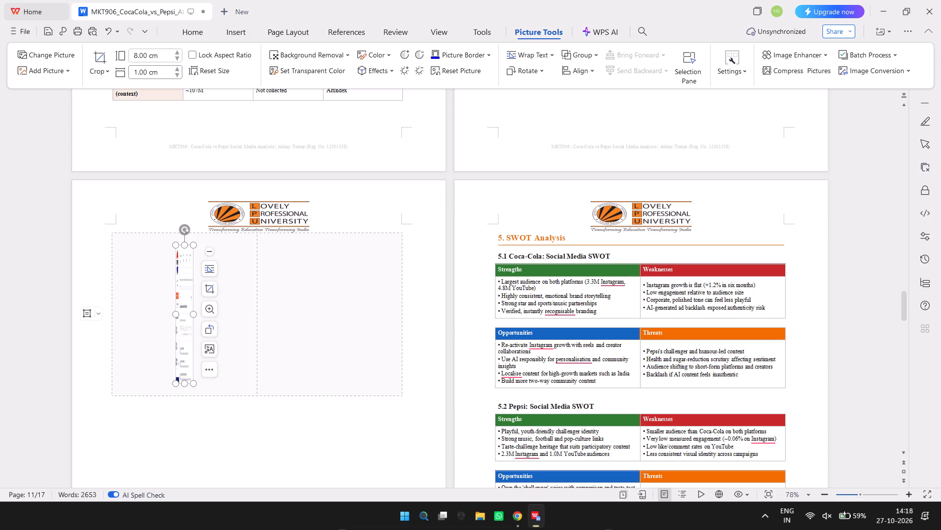
Set the analytics screenshot's width to 0 cm.
{"action": "left_click", "coordinate": [145, 72]}
{"action": "key", "text": "BackSpace"}
{"action": "key", "text": "BackSpace"}
{"action": "key", "text": "BackSpace"}
{"action": "key", "text": "Right"}
{"action": "key", "text": "BackSpace"}
{"action": "key", "text": "Right"}
{"action": "key", "text": "Return"}
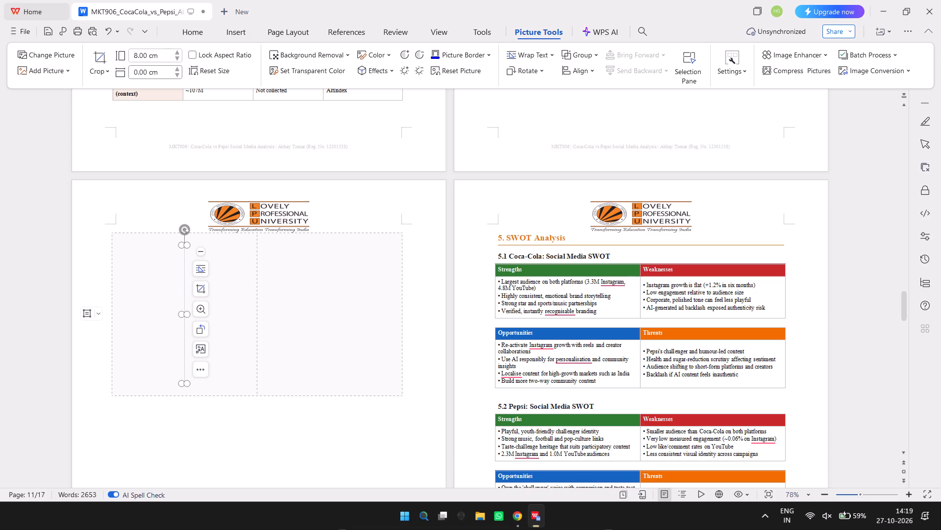
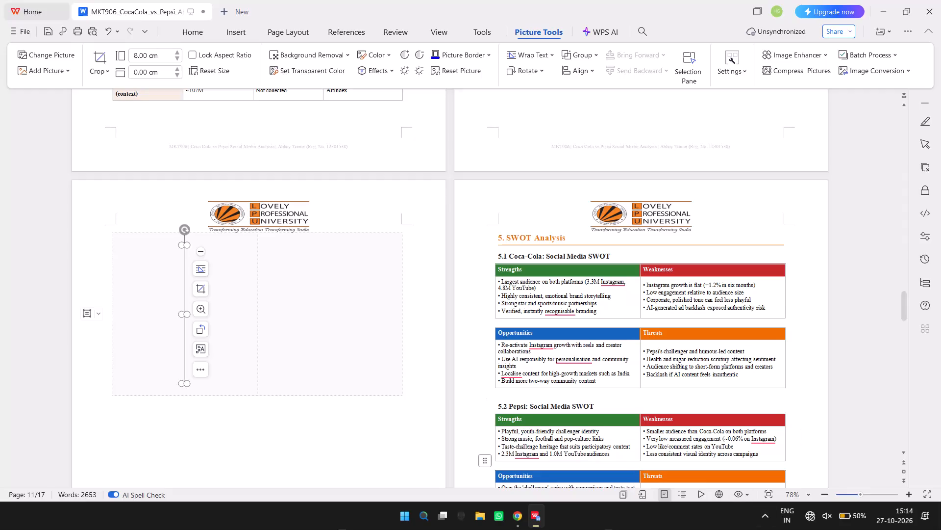
Check the Wi-Fi network list and open the internet.lpu.in login portal in a new Chrome tab.
{"action": "left_click", "coordinate": [835, 519]}
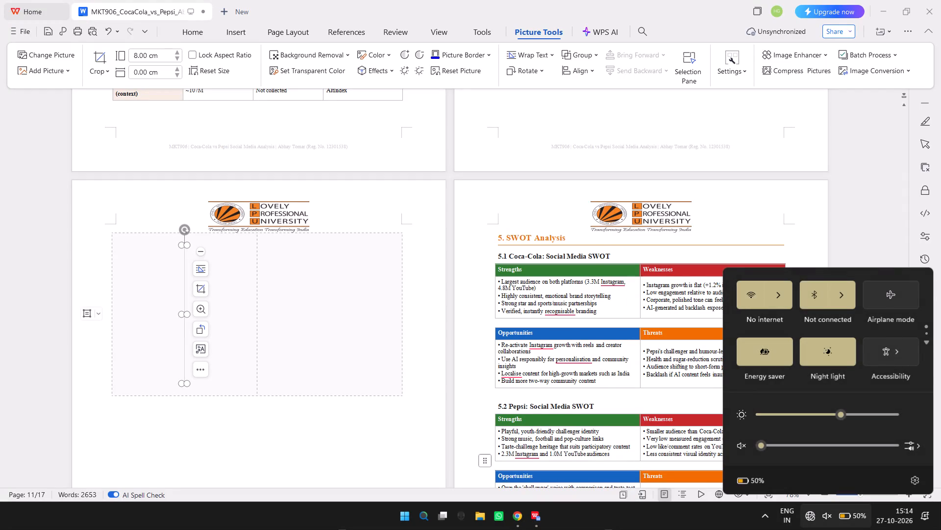
{"action": "left_click", "coordinate": [782, 295]}
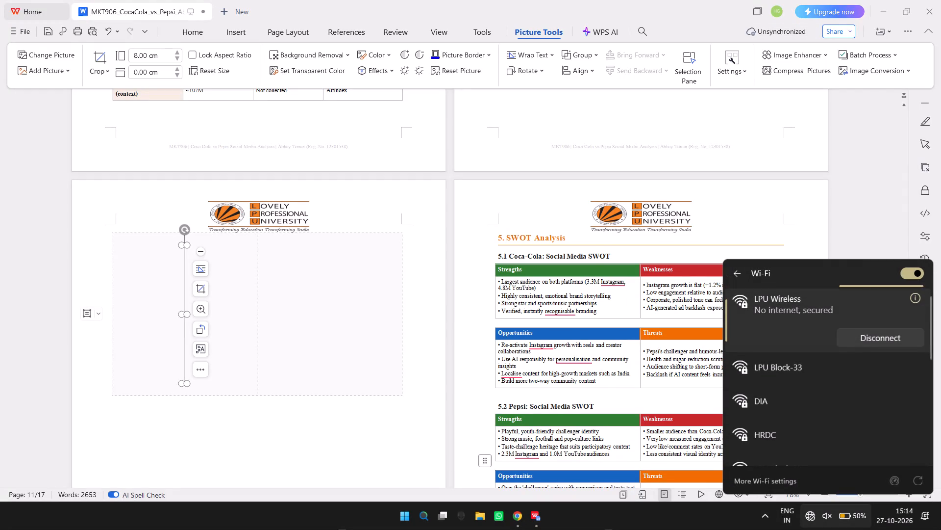
{"action": "left_click", "coordinate": [874, 4]}
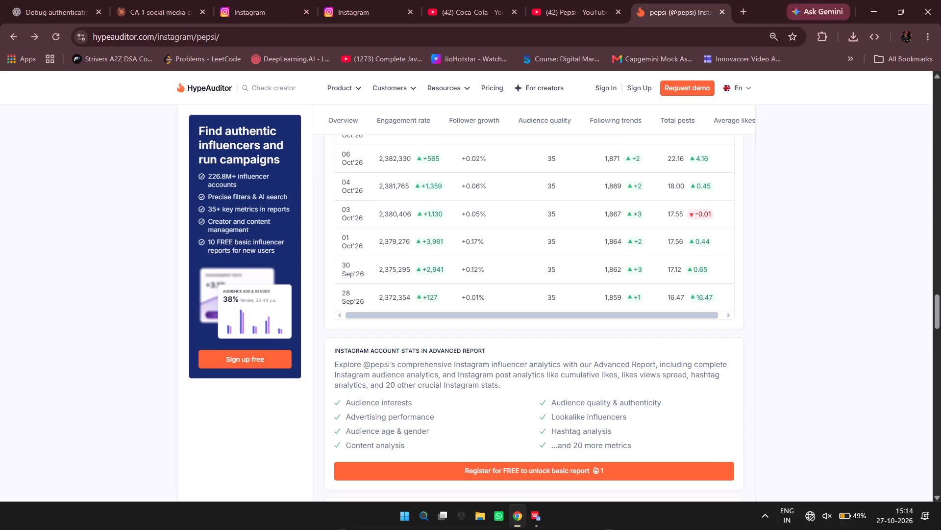
{"action": "left_click", "coordinate": [740, 6]}
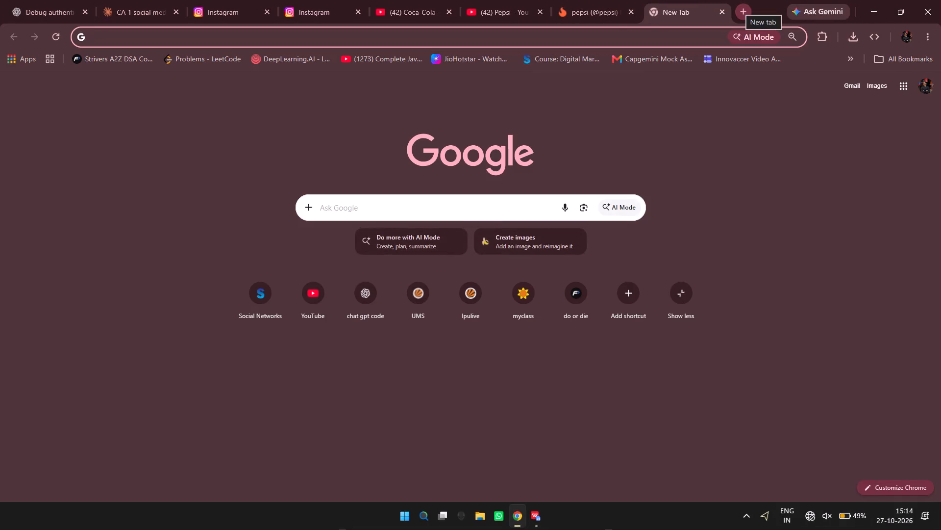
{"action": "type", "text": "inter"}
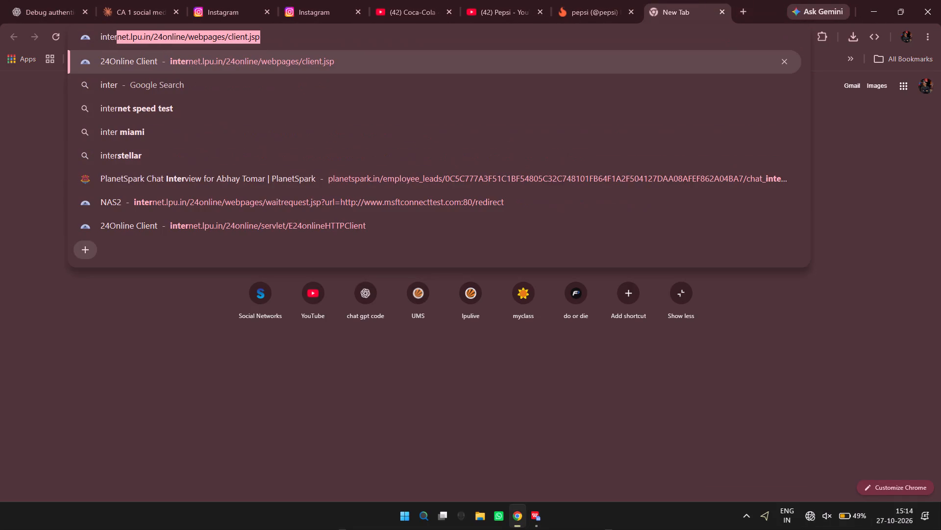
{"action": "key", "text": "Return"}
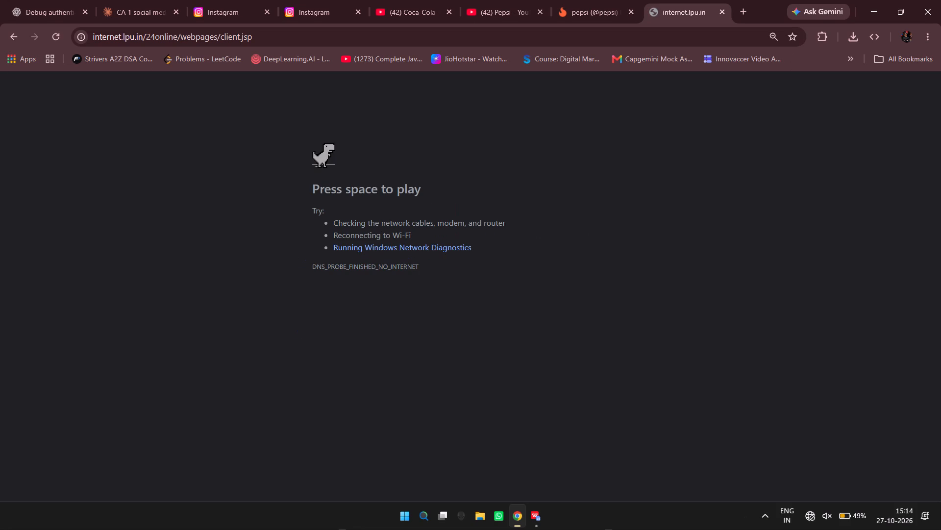
Retry loading the login portal and check the LPU Wireless connection in the Wi-Fi network list.
{"action": "left_click", "coordinate": [841, 514]}
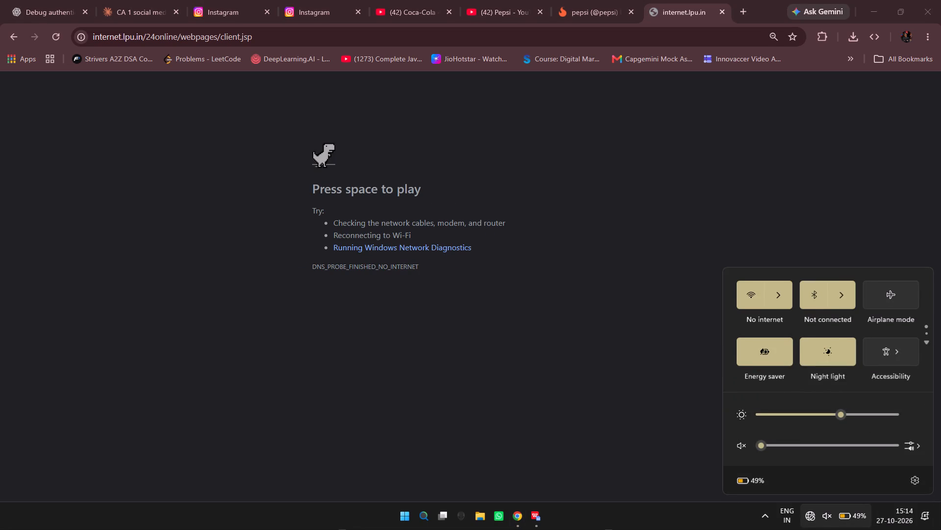
{"action": "left_click", "coordinate": [55, 40]}
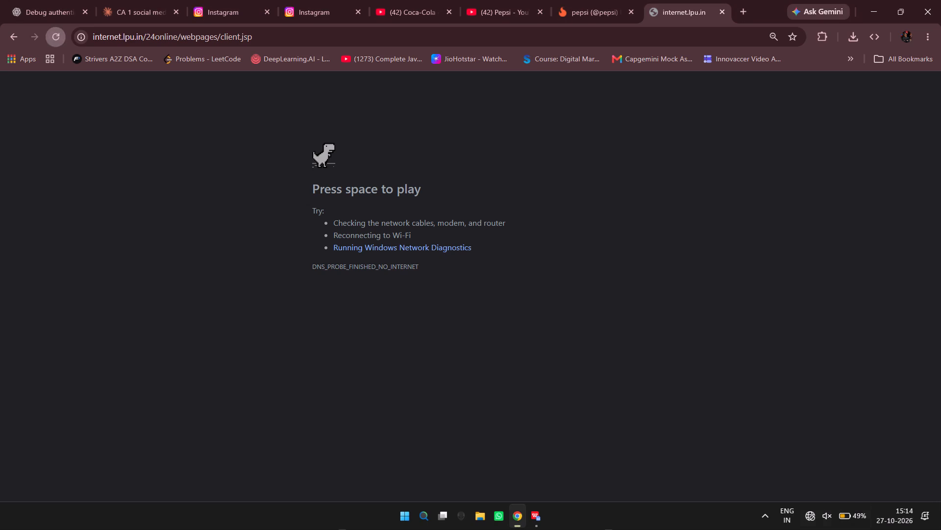
{"action": "left_click", "coordinate": [812, 511]}
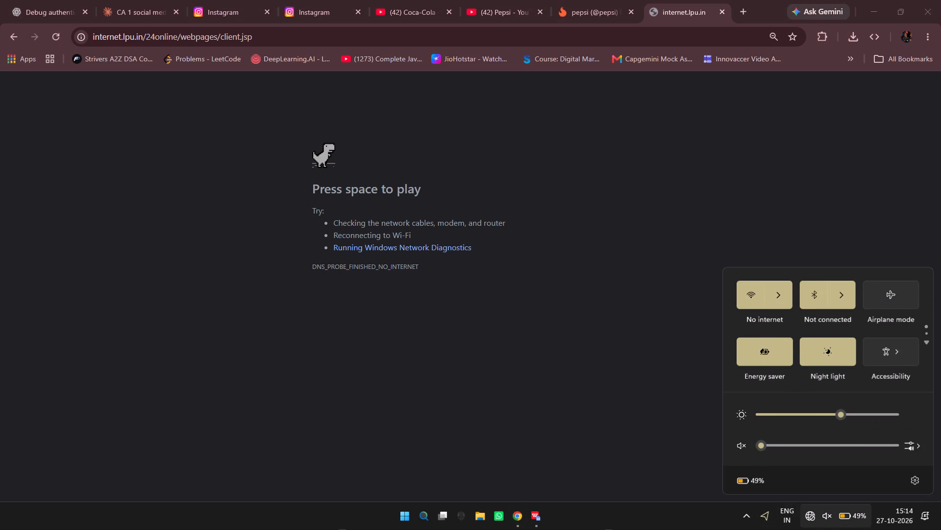
{"action": "left_click", "coordinate": [786, 287]}
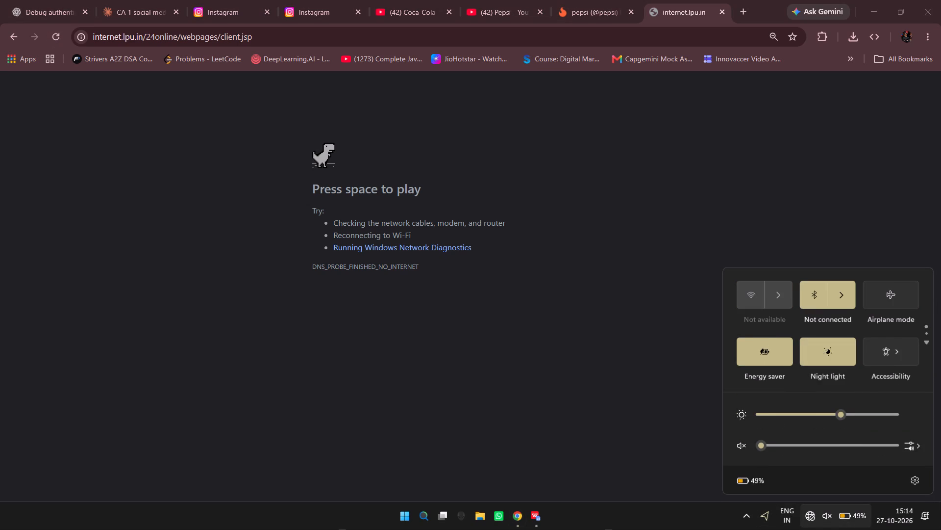
{"action": "left_click", "coordinate": [782, 297]}
{"action": "left_click", "coordinate": [671, 311]}
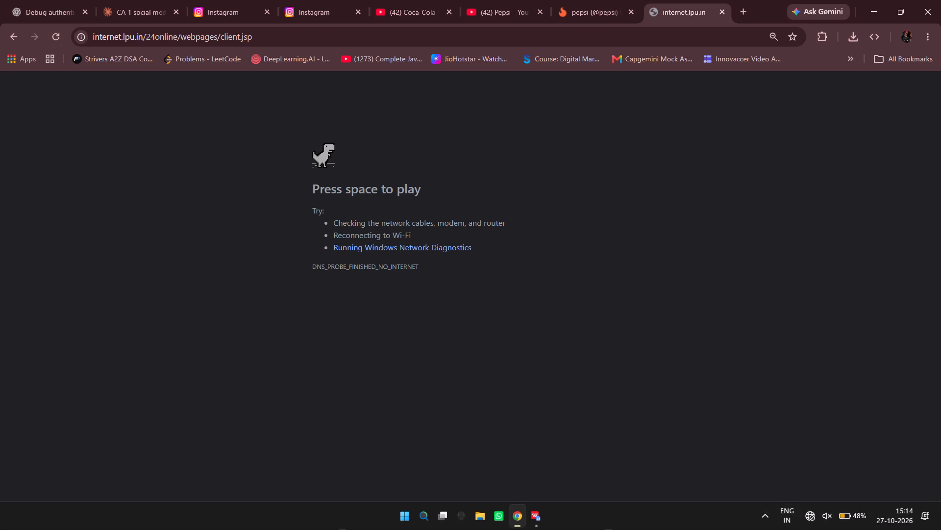
{"action": "left_click", "coordinate": [827, 518]}
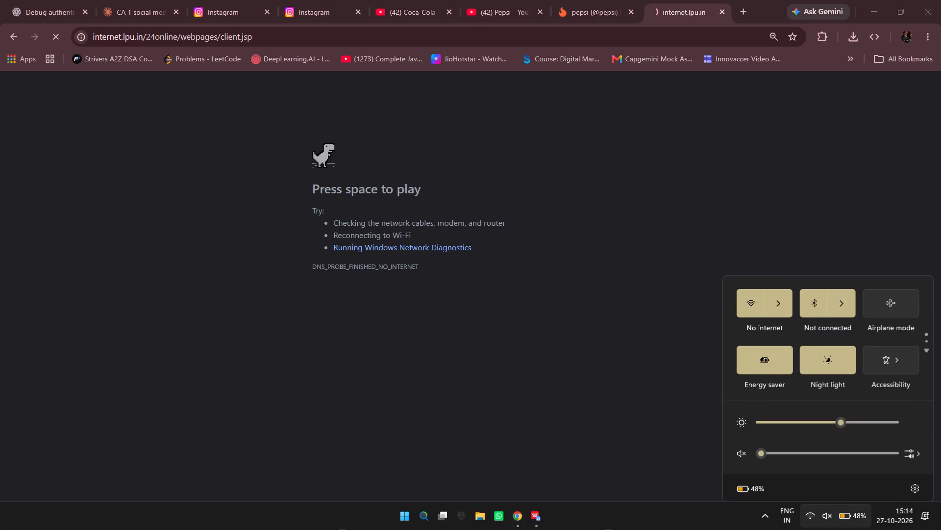
{"action": "left_click", "coordinate": [776, 300]}
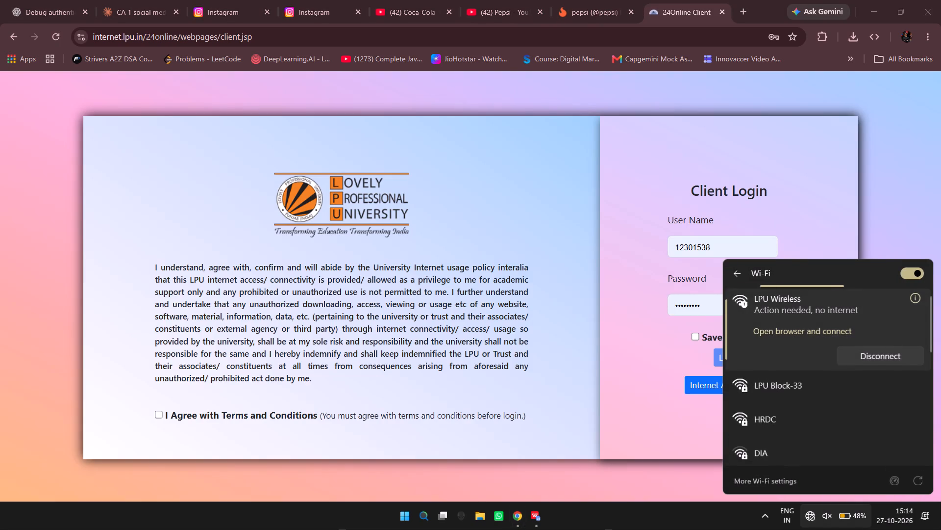
Agree to the terms and conditions, log in to the campus internet with the saved credentials, and close the portal.
{"action": "left_click", "coordinate": [156, 413]}
{"action": "key", "text": "Return"}
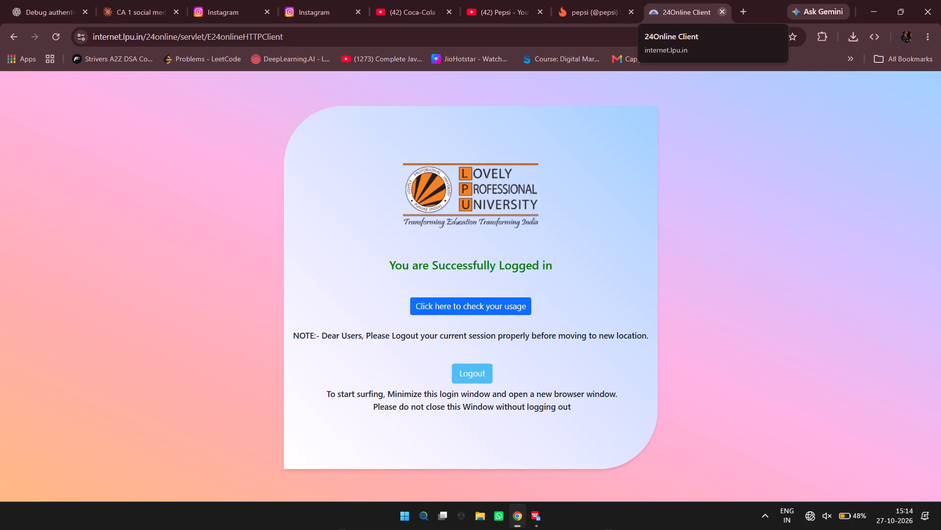
{"action": "left_click", "coordinate": [724, 11]}
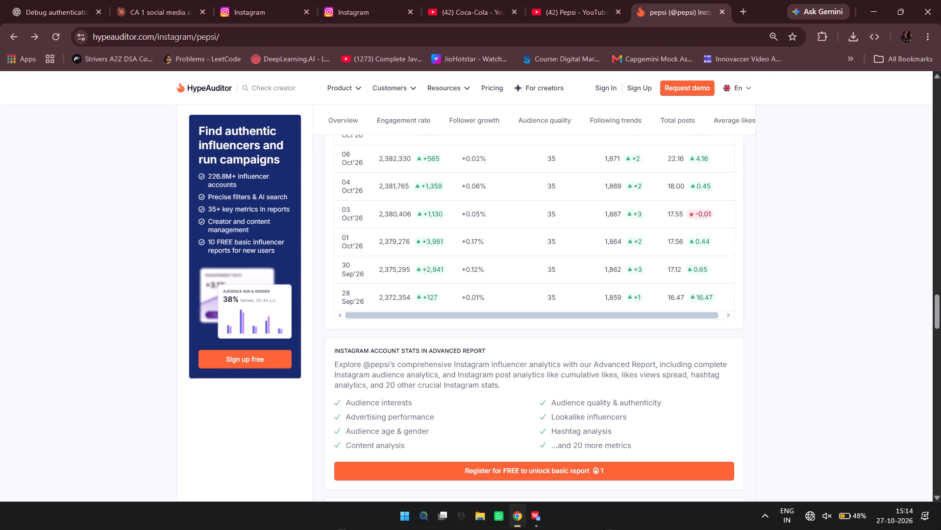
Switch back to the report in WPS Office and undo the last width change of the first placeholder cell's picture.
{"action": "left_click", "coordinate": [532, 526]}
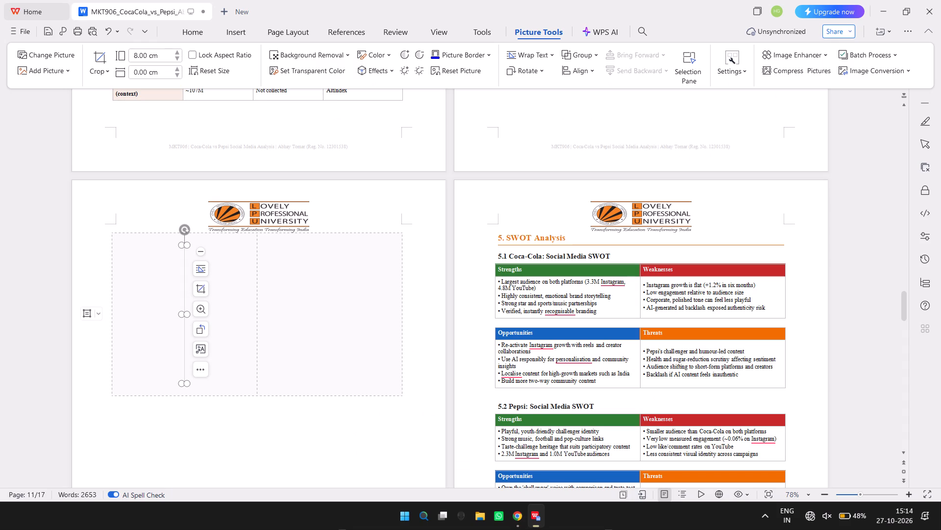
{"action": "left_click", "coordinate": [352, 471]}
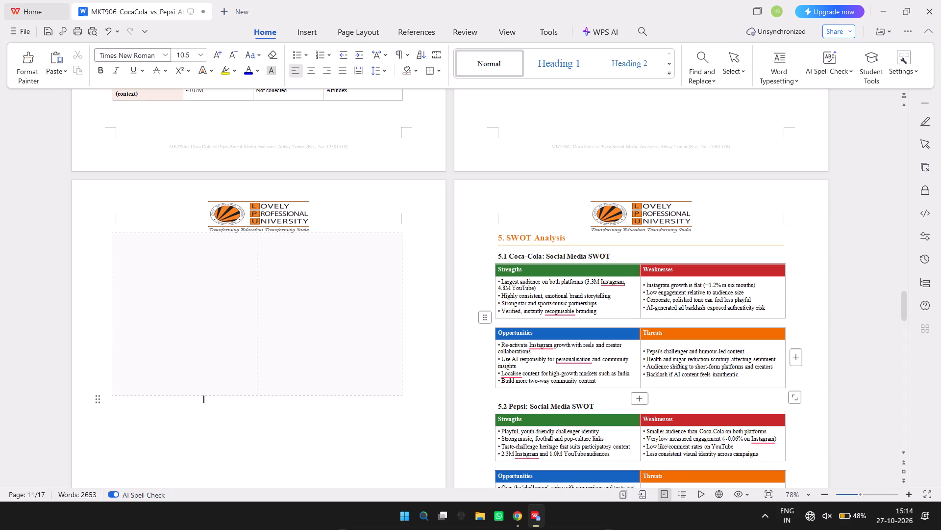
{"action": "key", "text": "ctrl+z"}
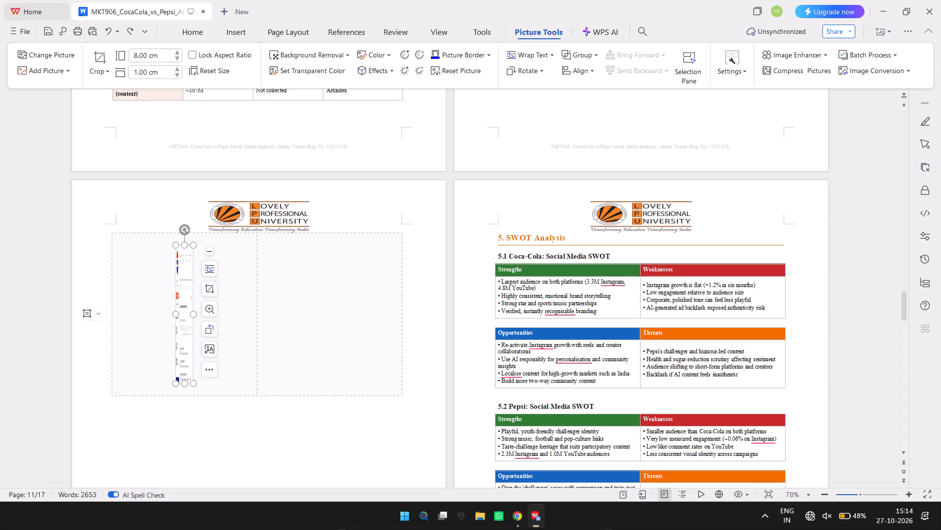
Set the width of the picture in the first placeholder cell to 0.00 cm.
{"action": "left_click", "coordinate": [137, 71]}
{"action": "key", "text": "BackSpace"}
{"action": "key", "text": "Home"}
{"action": "key", "text": "Return"}
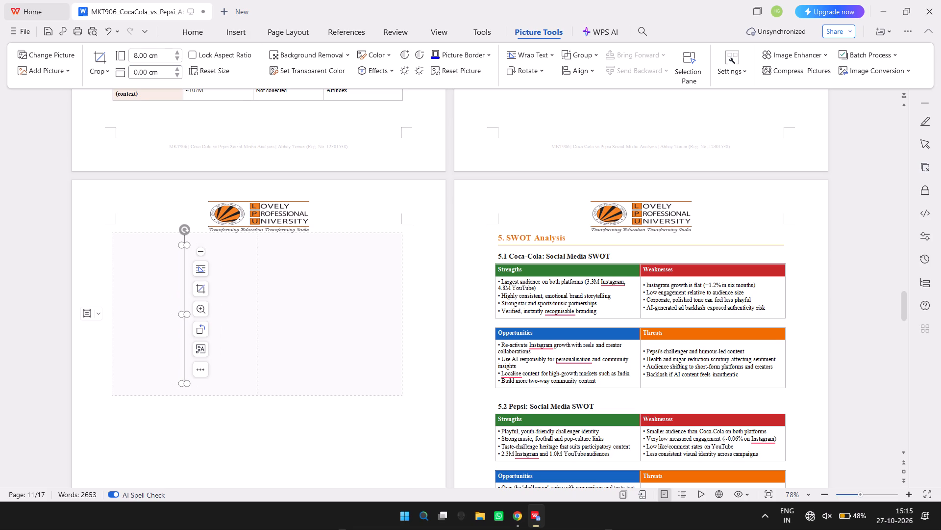
Set the width of the Pepsi analytics screenshot in the section 4.8 evidence table to 8 cm.
{"action": "left_click", "coordinate": [137, 71]}
{"action": "key", "text": "Right"}
{"action": "key", "text": "BackSpace"}
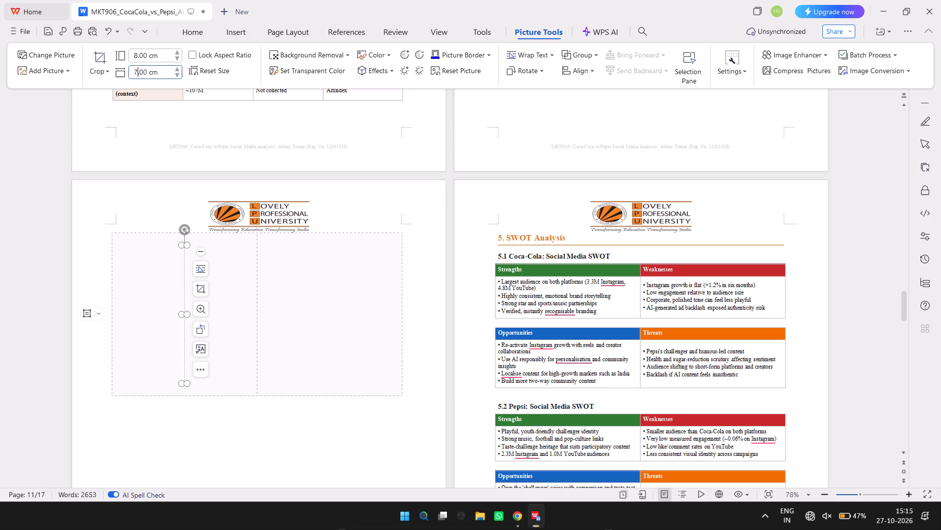
{"action": "key", "text": "Return"}
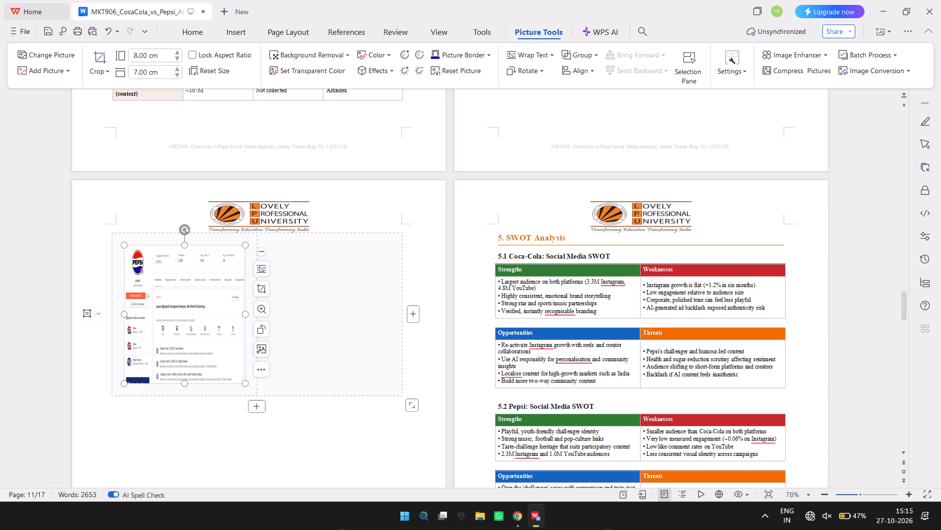
{"action": "left_click", "coordinate": [137, 75]}
{"action": "key", "text": "minus"}
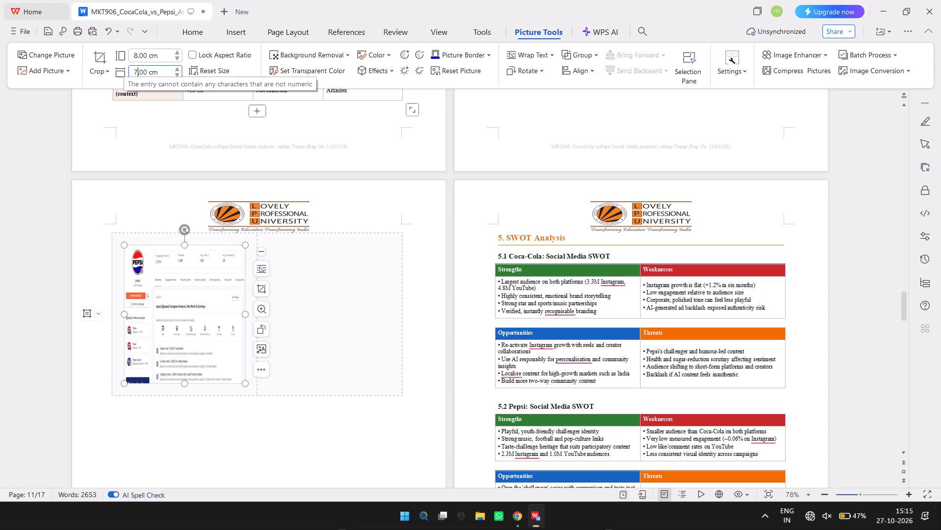
{"action": "key", "text": "BackSpace"}
{"action": "key", "text": "8"}
{"action": "key", "text": "Return"}
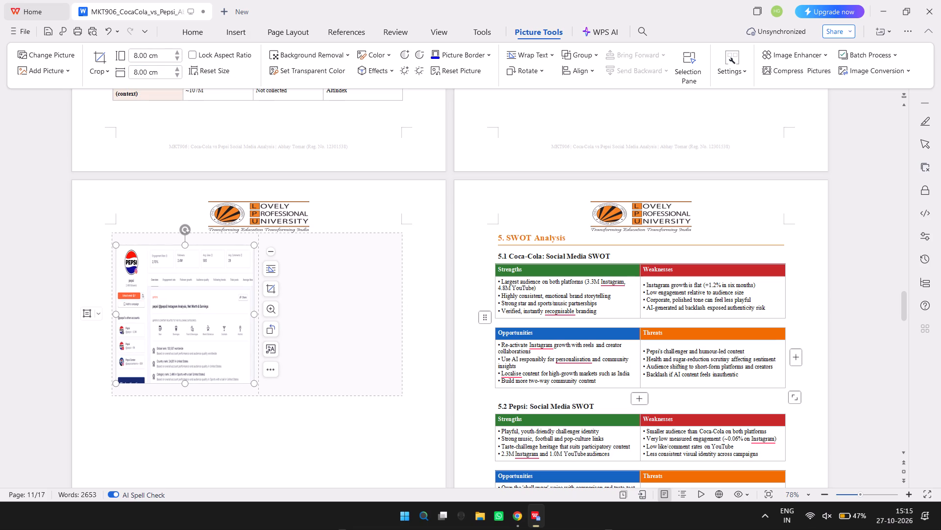
Review the report at 100% zoom from the Pepsi analytics screenshot through the section 5.1 and 5.2 SWOT tables.
{"action": "left_click", "coordinate": [915, 499]}
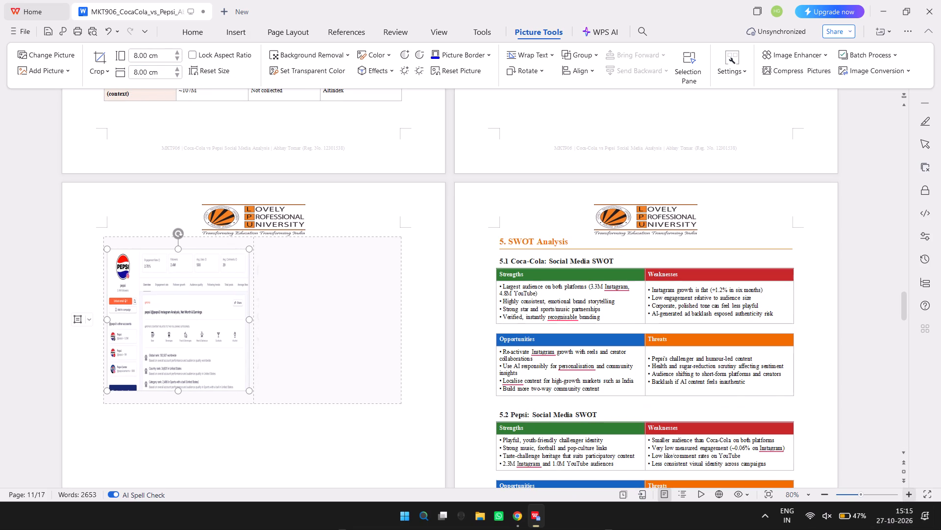
{"action": "left_click", "coordinate": [915, 499]}
{"action": "left_click", "coordinate": [915, 499]}
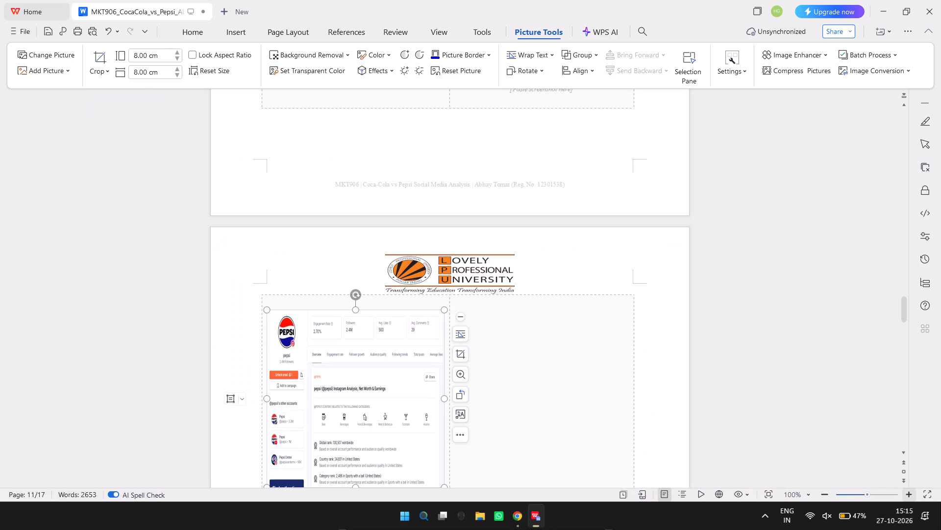
{"action": "scroll", "coordinate": [603, 411], "scroll_direction": "down", "scroll_amount": 2}
{"action": "left_click", "coordinate": [853, 314]}
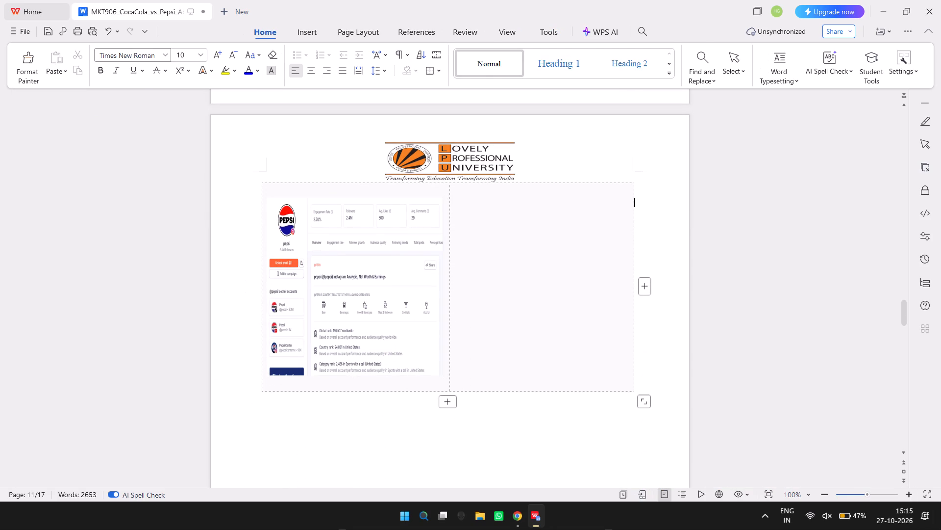
{"action": "scroll", "coordinate": [853, 314], "scroll_direction": "down", "scroll_amount": 3}
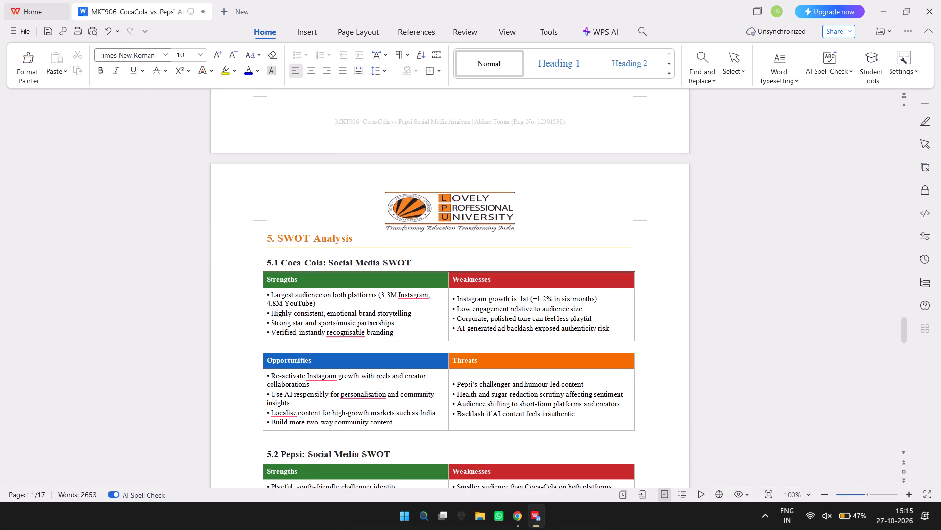
{"action": "scroll", "coordinate": [853, 314], "scroll_direction": "down", "scroll_amount": 1}
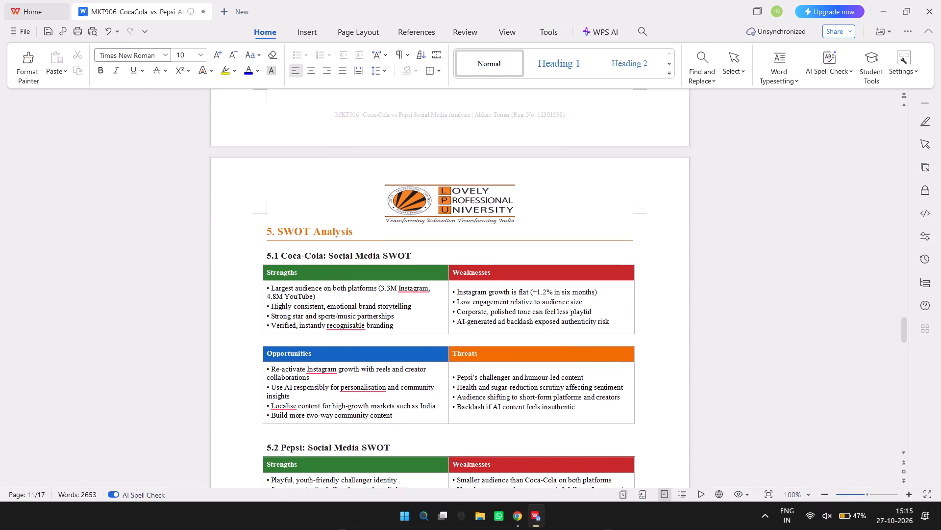
{"action": "scroll", "coordinate": [853, 314], "scroll_direction": "down", "scroll_amount": 1}
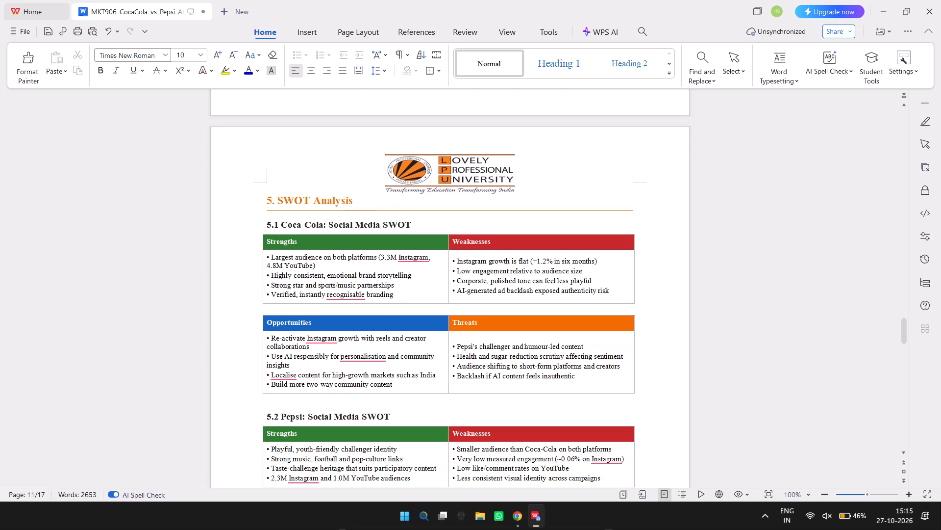
{"action": "scroll", "coordinate": [853, 314], "scroll_direction": "down", "scroll_amount": 1}
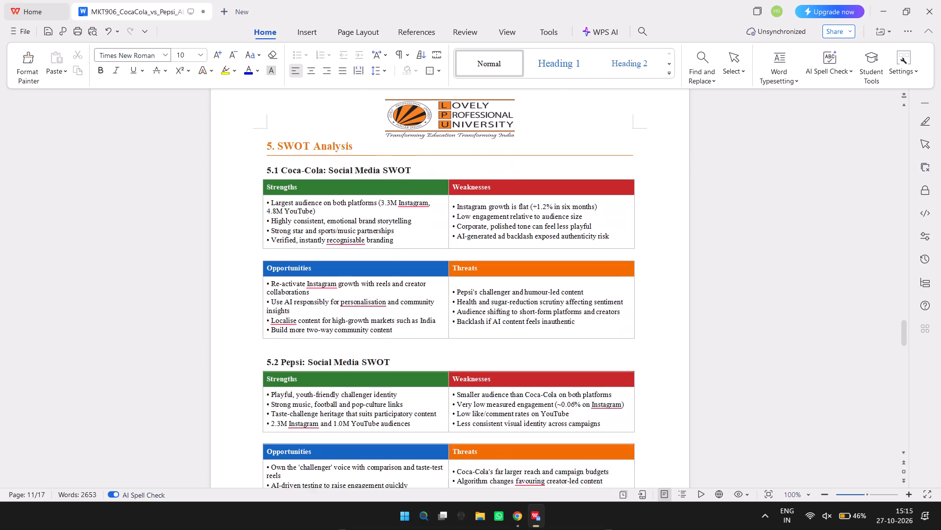
{"action": "scroll", "coordinate": [853, 314], "scroll_direction": "down", "scroll_amount": 2}
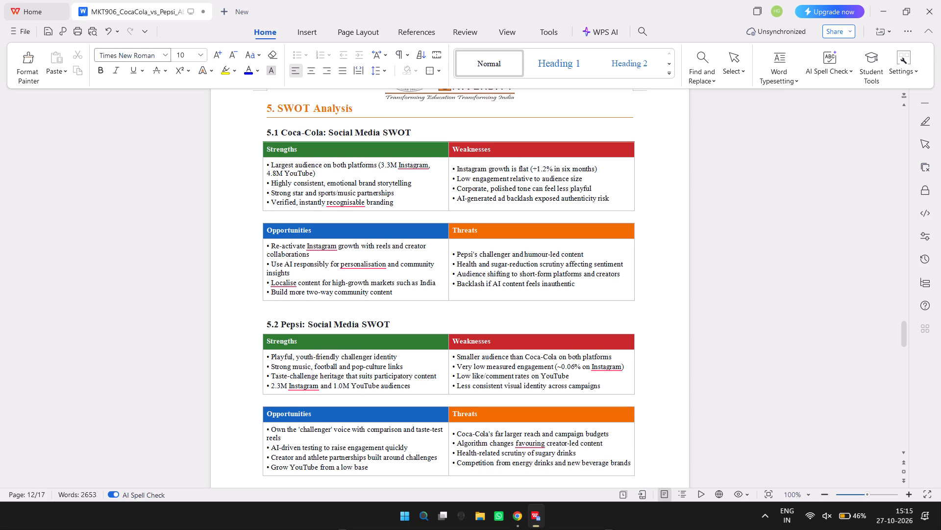
{"action": "scroll", "coordinate": [853, 314], "scroll_direction": "down", "scroll_amount": 1}
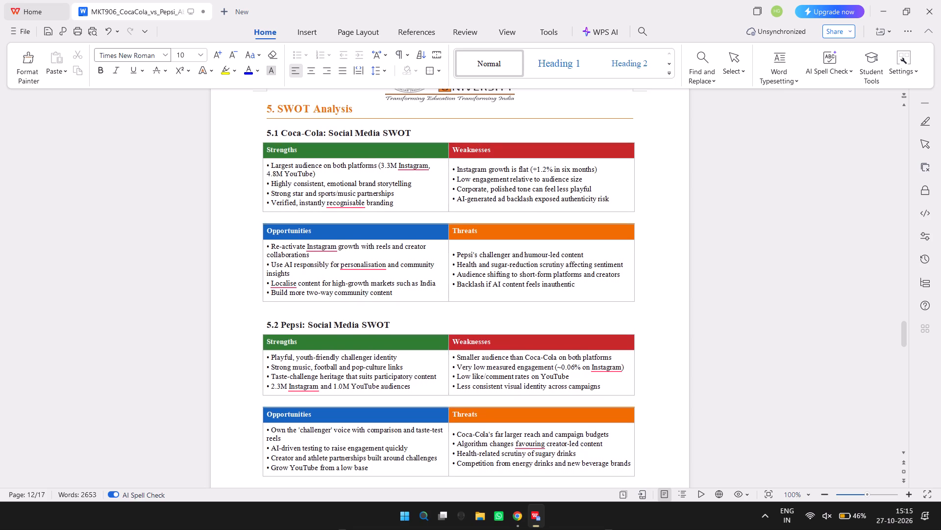
{"action": "scroll", "coordinate": [853, 314], "scroll_direction": "down", "scroll_amount": 1}
{"action": "scroll", "coordinate": [853, 314], "scroll_direction": "up", "scroll_amount": 8}
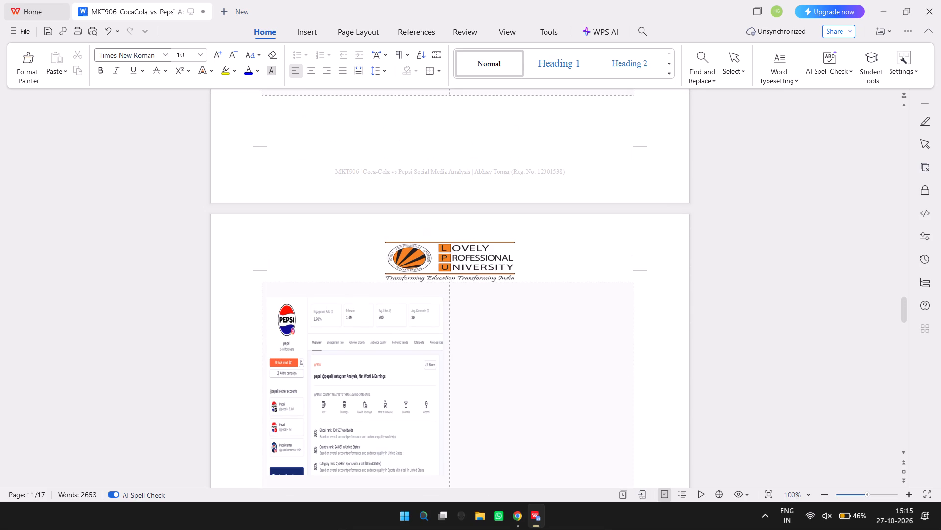
Switch to Chrome, leave Pepsi's HypeAuditor report and search Google for "cocacola instagram insight".
{"action": "left_click", "coordinate": [517, 511]}
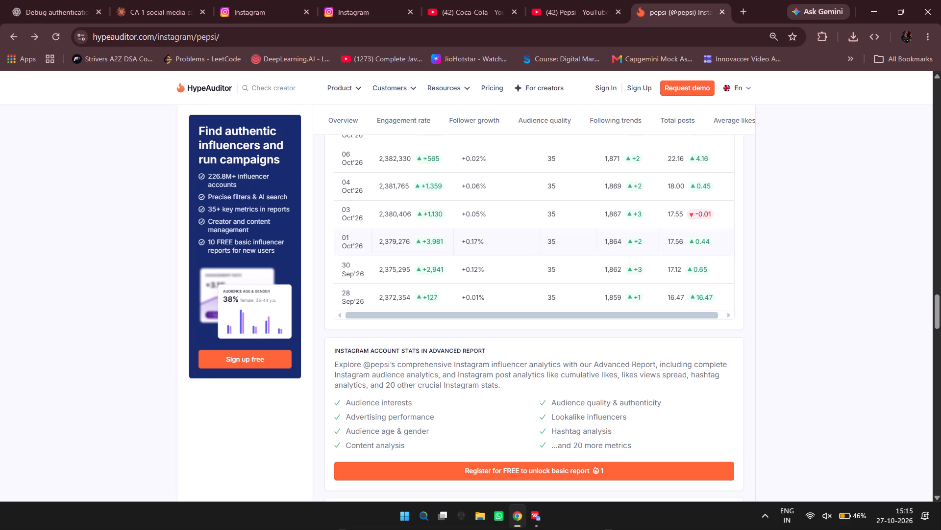
{"action": "scroll", "coordinate": [442, 253], "scroll_direction": "up", "scroll_amount": 20}
{"action": "scroll", "coordinate": [442, 253], "scroll_direction": "up", "scroll_amount": 11}
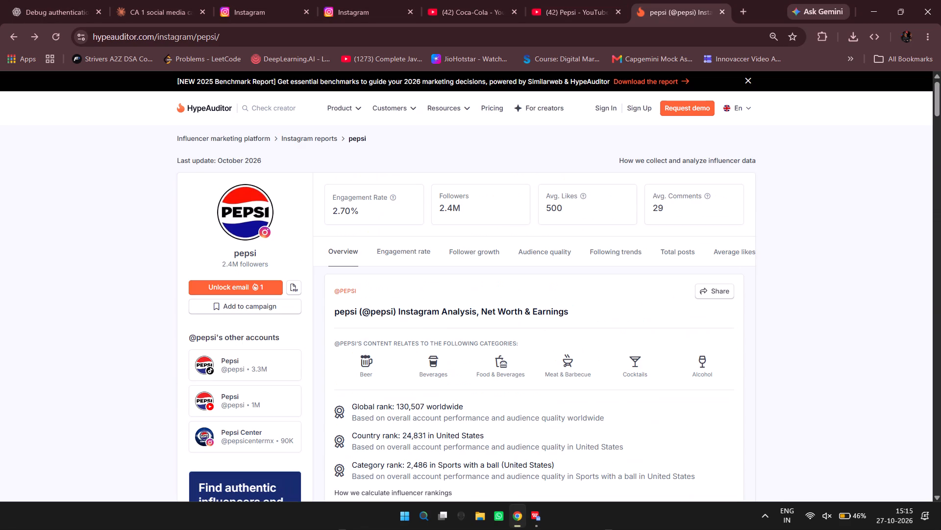
{"action": "scroll", "coordinate": [413, 223], "scroll_direction": "right", "scroll_amount": 10}
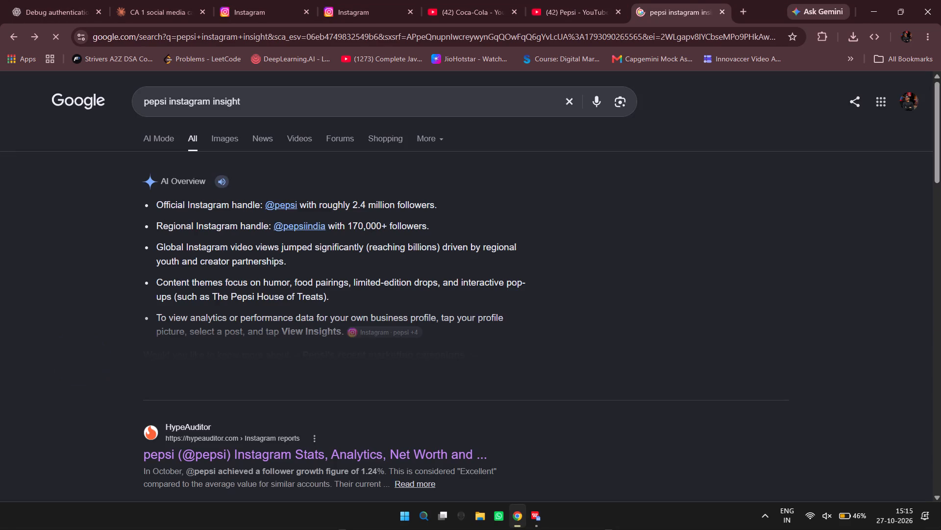
{"action": "scroll", "coordinate": [413, 223], "scroll_direction": "down", "scroll_amount": 1}
{"action": "scroll", "coordinate": [379, 281], "scroll_direction": "up", "scroll_amount": 4}
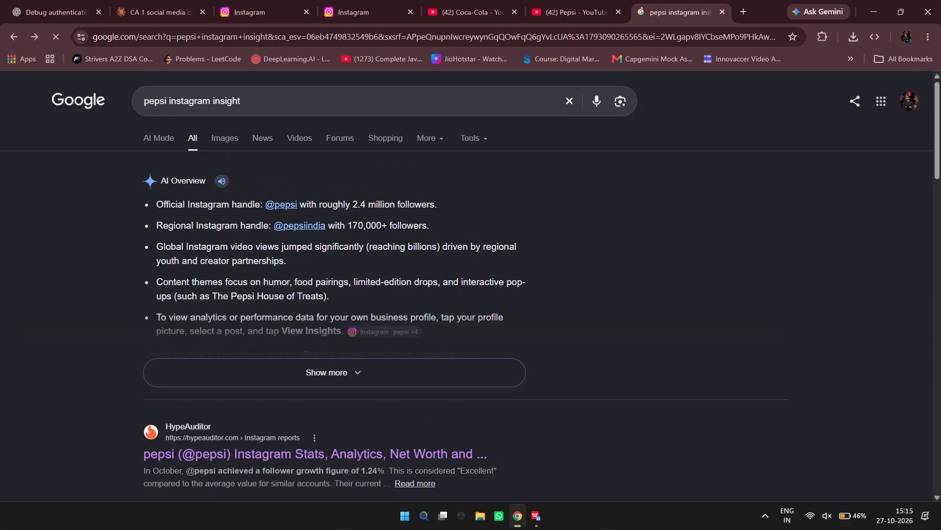
{"action": "left_click", "coordinate": [168, 103]}
{"action": "key", "text": "BackSpace"}
{"action": "key", "text": "BackSpace"}
{"action": "key", "text": "BackSpace"}
{"action": "key", "text": "BackSpace"}
{"action": "key", "text": "BackSpace"}
{"action": "key", "text": "BackSpace"}
{"action": "key", "text": "BackSpace"}
{"action": "key", "text": "BackSpace"}
{"action": "key", "text": "BackSpace"}
{"action": "key", "text": "BackSpace"}
{"action": "key", "text": "BackSpace"}
{"action": "key", "text": "BackSpace"}
{"action": "key", "text": "BackSpace"}
{"action": "key", "text": "BackSpace"}
{"action": "key", "text": "BackSpace"}
{"action": "key", "text": "BackSpace"}
{"action": "key", "text": "BackSpace"}
{"action": "key", "text": "BackSpace"}
{"action": "key", "text": "BackSpace"}
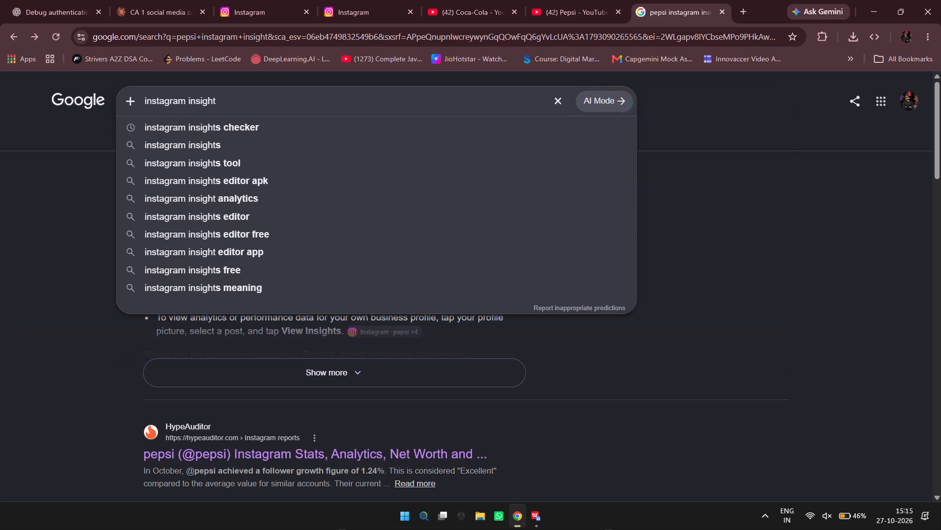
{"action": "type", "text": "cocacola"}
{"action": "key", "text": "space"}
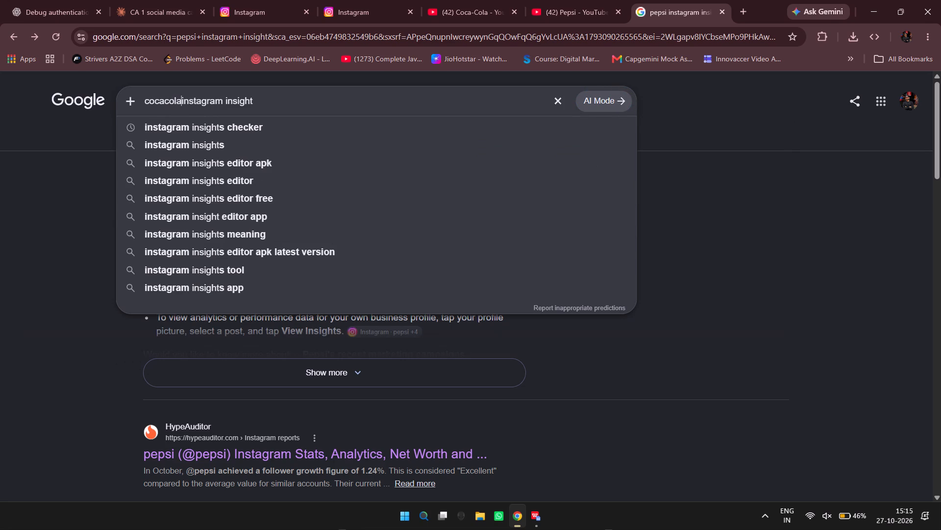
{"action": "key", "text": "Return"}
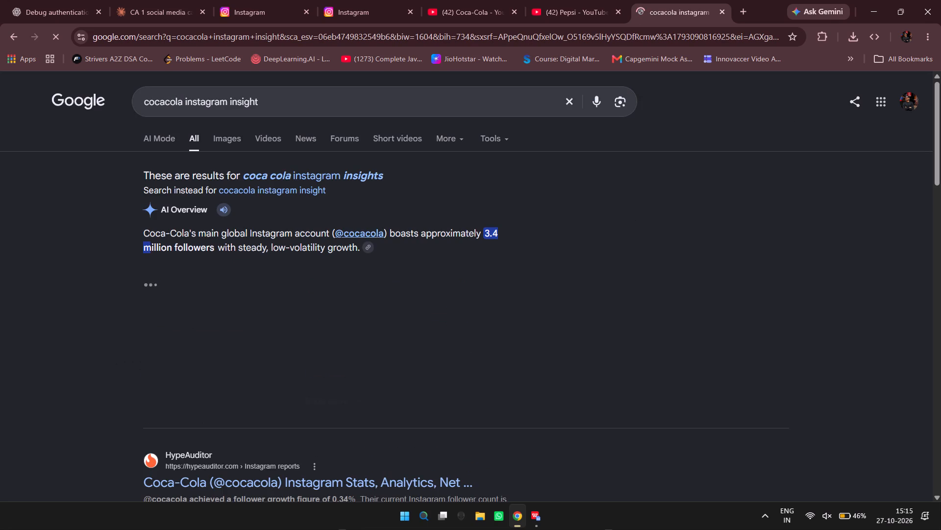
Open Coca-Cola's HypeAuditor Instagram report and capture a screenshot of its profile card, headline metrics and overview down to the country rank.
{"action": "left_click", "coordinate": [202, 471]}
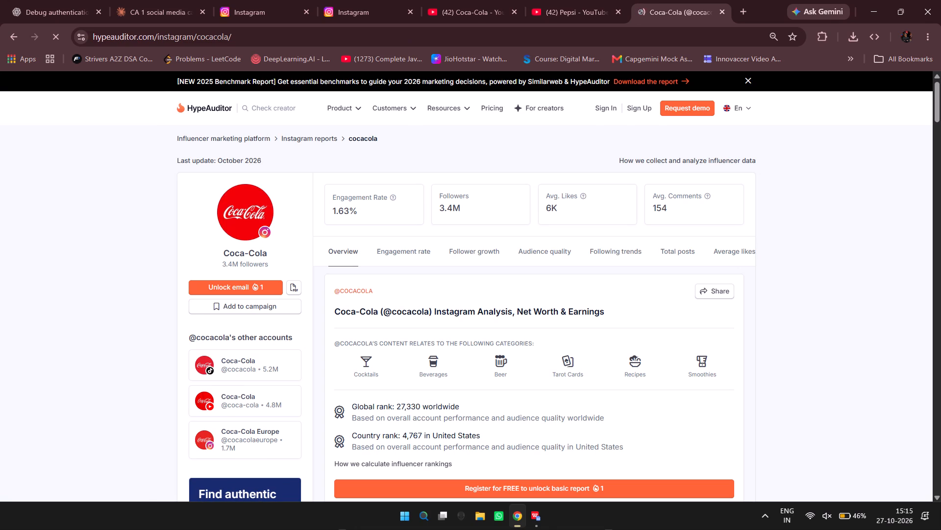
{"action": "scroll", "coordinate": [202, 471], "scroll_direction": "down", "scroll_amount": 1}
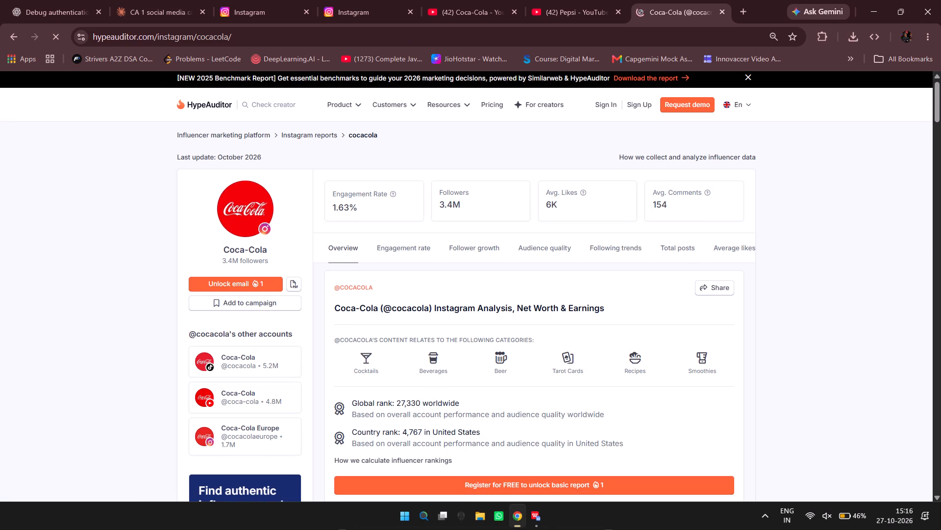
{"action": "scroll", "coordinate": [202, 471], "scroll_direction": "down", "scroll_amount": 2}
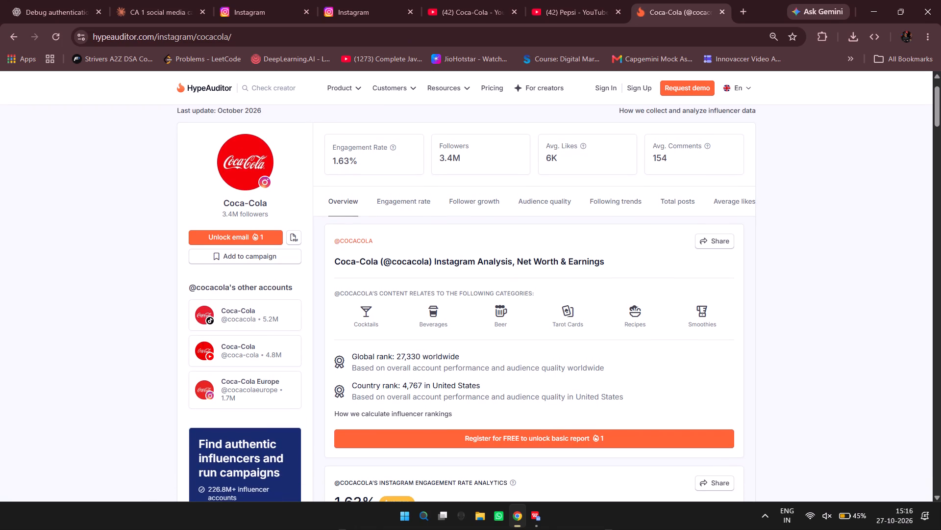
{"action": "key", "text": "shift+super+s"}
{"action": "left_click_drag", "start_coordinate": [173, 116], "coordinate": [672, 502]}
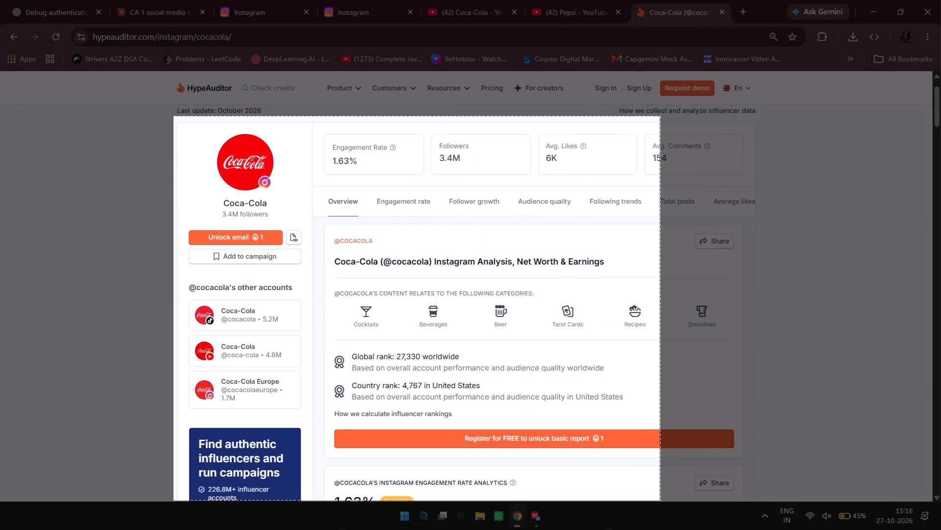
{"action": "left_click_drag", "start_coordinate": [672, 502], "coordinate": [766, 412]}
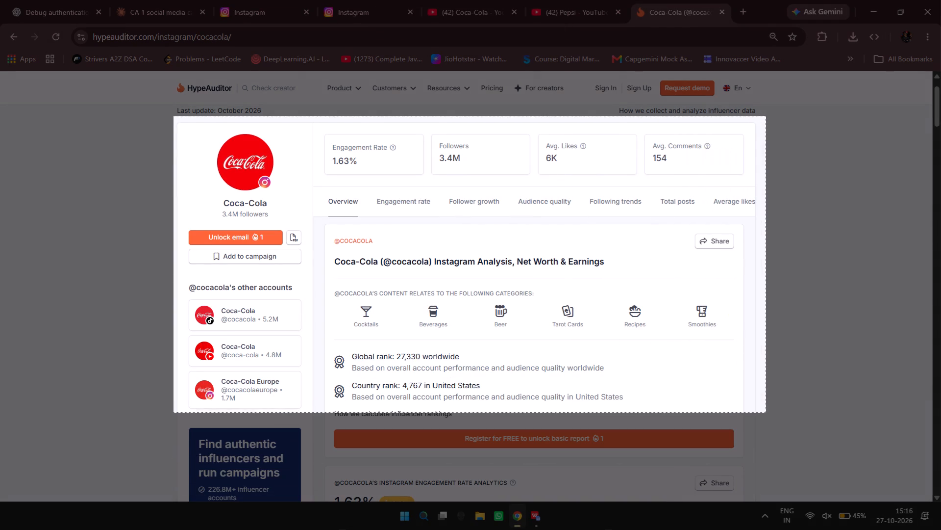
{"action": "left_click_drag", "start_coordinate": [766, 412], "coordinate": [754, 411]}
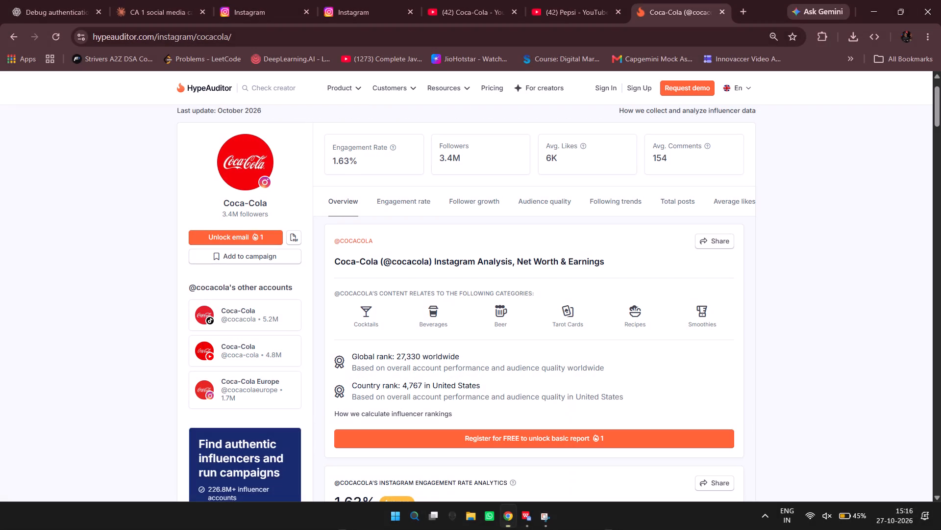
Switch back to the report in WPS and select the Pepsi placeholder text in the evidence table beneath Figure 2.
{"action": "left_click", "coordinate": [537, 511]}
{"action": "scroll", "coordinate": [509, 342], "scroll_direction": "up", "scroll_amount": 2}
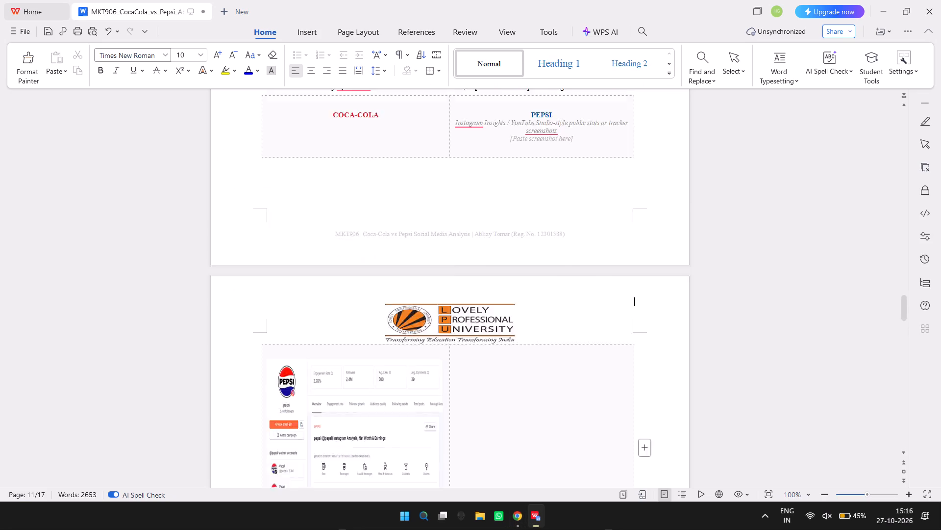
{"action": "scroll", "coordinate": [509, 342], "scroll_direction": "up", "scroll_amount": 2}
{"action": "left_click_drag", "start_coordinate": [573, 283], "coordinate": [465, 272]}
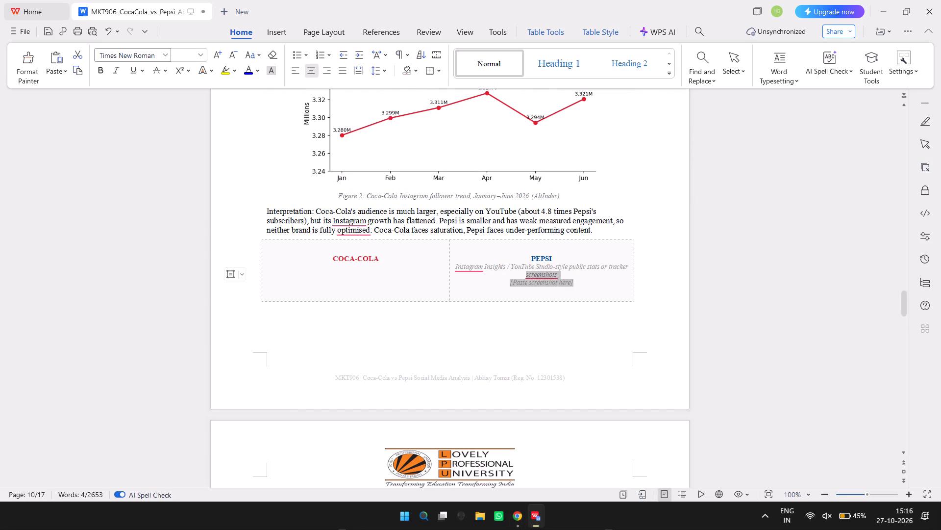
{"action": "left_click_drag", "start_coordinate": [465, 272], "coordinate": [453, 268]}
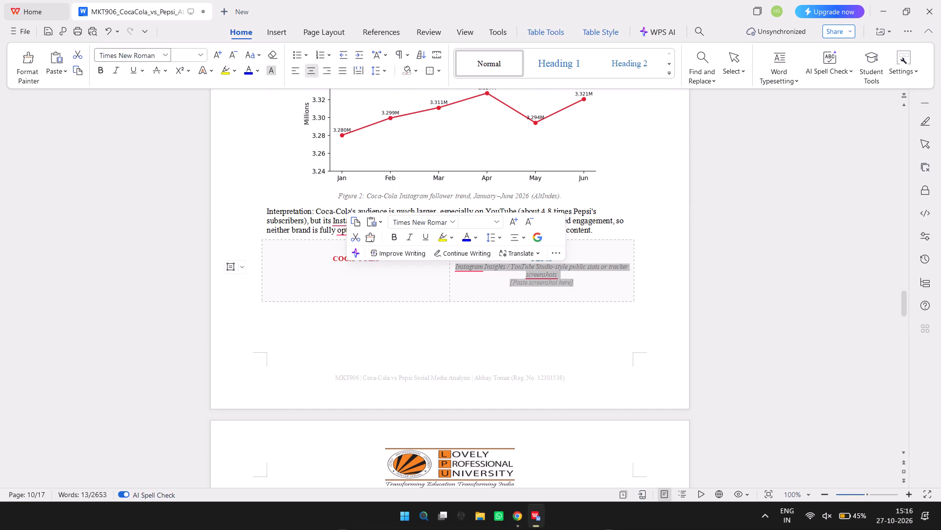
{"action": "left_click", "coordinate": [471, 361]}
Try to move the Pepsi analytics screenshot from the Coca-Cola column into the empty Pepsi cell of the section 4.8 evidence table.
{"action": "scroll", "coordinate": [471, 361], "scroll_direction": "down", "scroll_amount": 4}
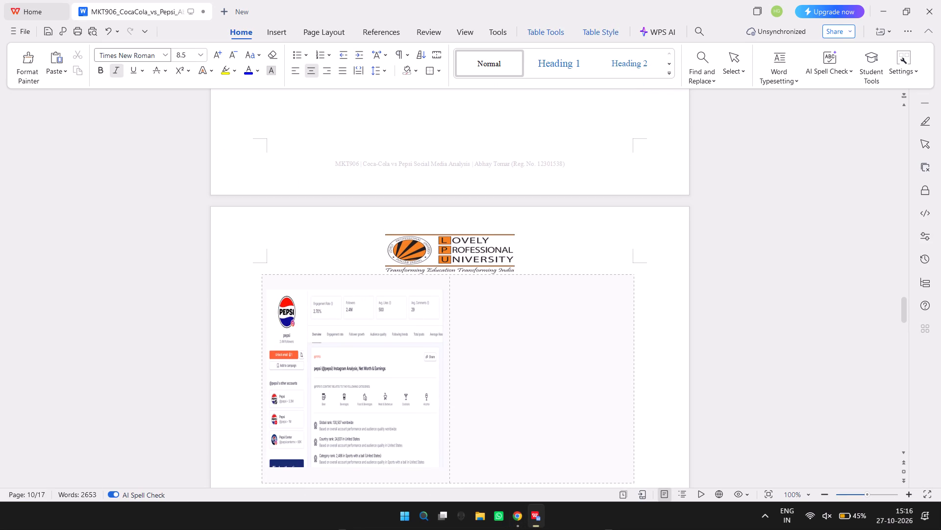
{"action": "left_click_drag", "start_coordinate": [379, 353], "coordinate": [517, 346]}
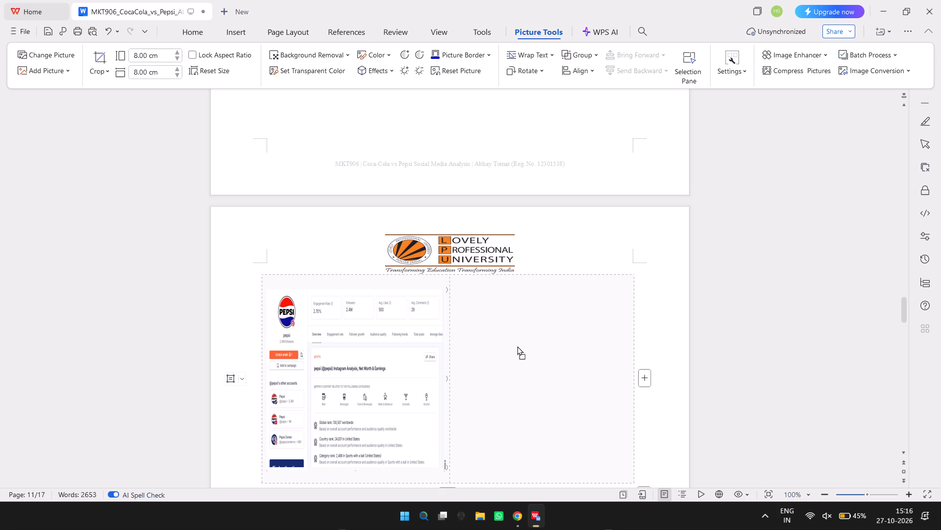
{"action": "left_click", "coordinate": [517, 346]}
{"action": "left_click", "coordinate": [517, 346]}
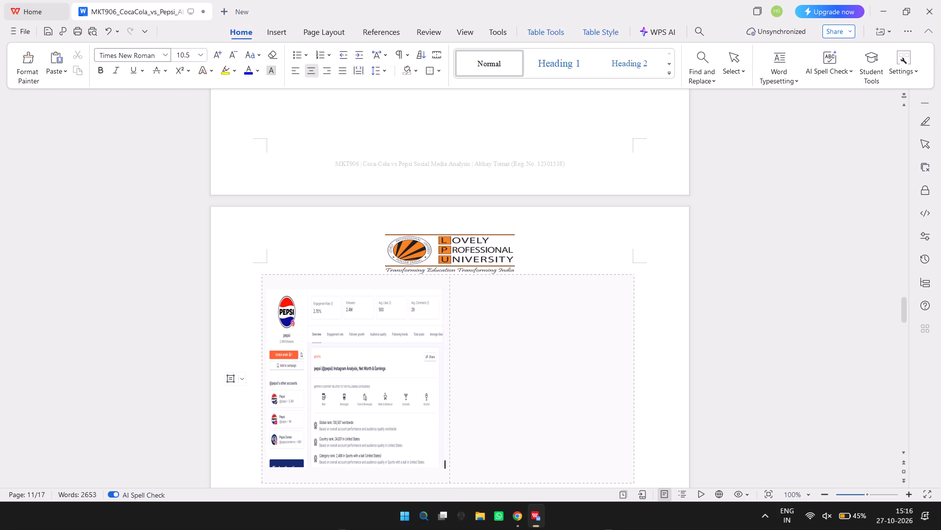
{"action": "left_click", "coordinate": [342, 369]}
Review the report from the competitor comparison through section 4.8, checking how screenshots are placed in the Coca-Cola and Pepsi evidence tables.
{"action": "scroll", "coordinate": [342, 369], "scroll_direction": "up", "scroll_amount": 3}
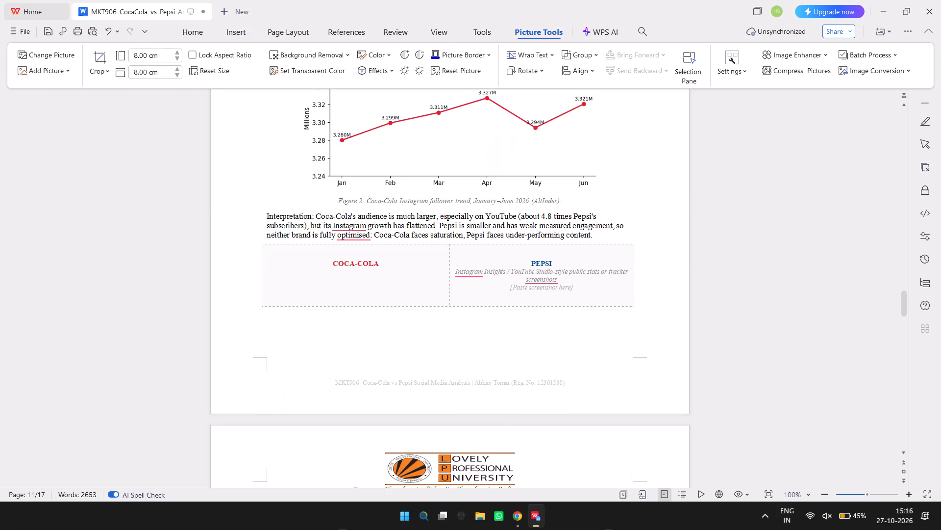
{"action": "scroll", "coordinate": [342, 369], "scroll_direction": "up", "scroll_amount": 20}
{"action": "scroll", "coordinate": [342, 369], "scroll_direction": "up", "scroll_amount": 10}
{"action": "scroll", "coordinate": [342, 369], "scroll_direction": "down", "scroll_amount": 1}
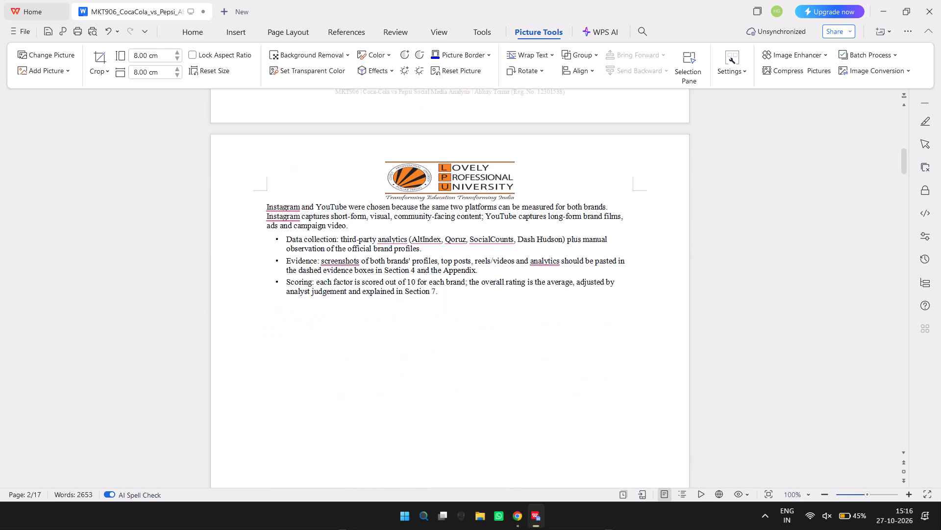
{"action": "scroll", "coordinate": [342, 369], "scroll_direction": "down", "scroll_amount": 1}
{"action": "scroll", "coordinate": [342, 369], "scroll_direction": "up", "scroll_amount": 4}
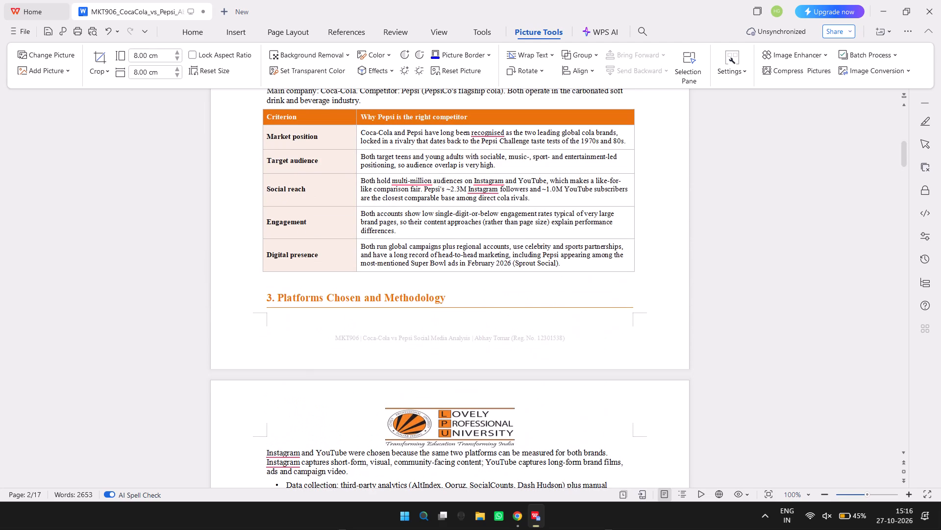
{"action": "scroll", "coordinate": [342, 369], "scroll_direction": "down", "scroll_amount": 1}
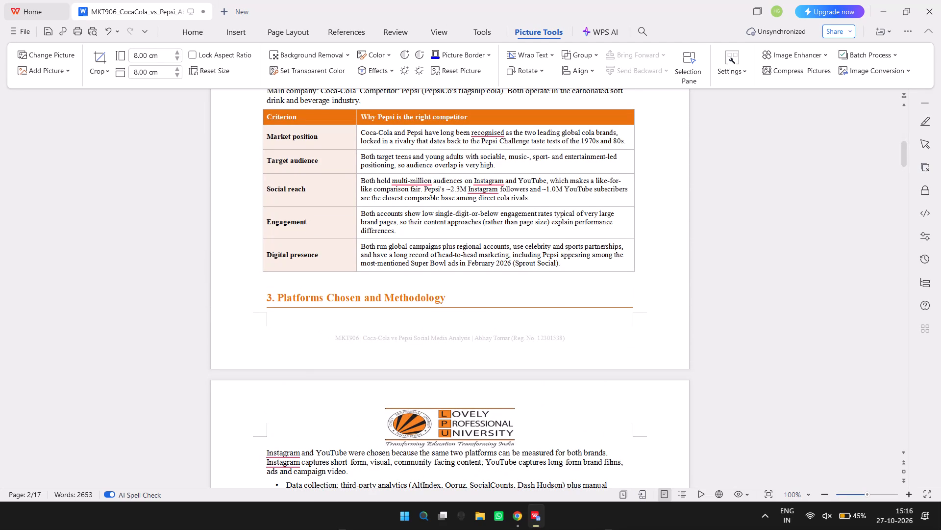
{"action": "scroll", "coordinate": [342, 369], "scroll_direction": "down", "scroll_amount": 4}
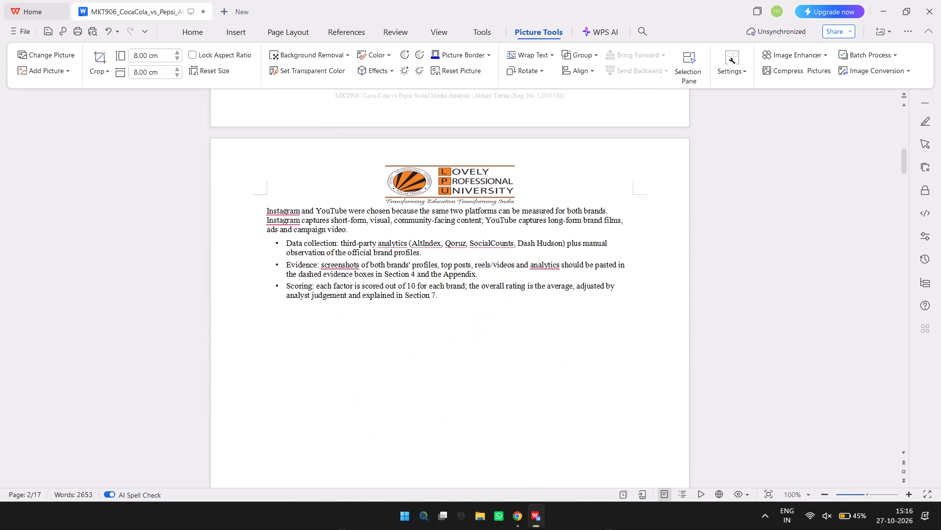
{"action": "scroll", "coordinate": [342, 369], "scroll_direction": "down", "scroll_amount": 9}
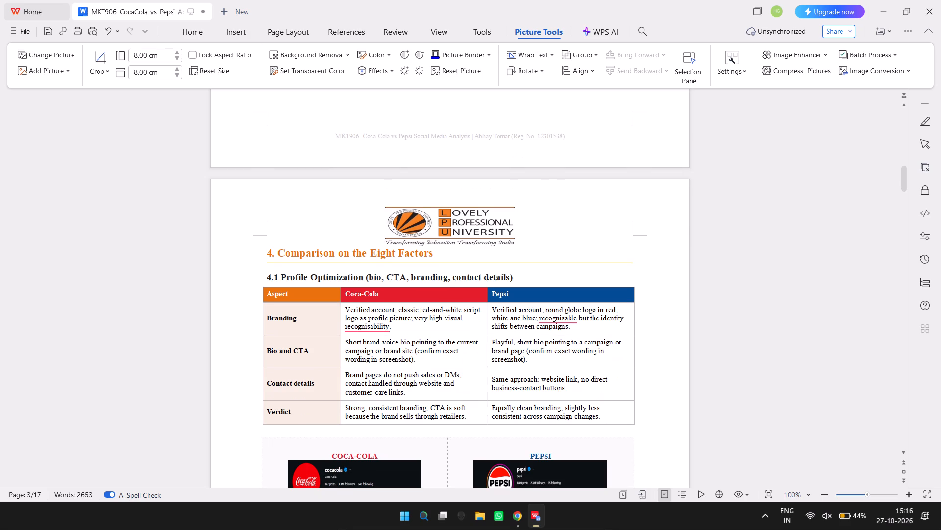
{"action": "scroll", "coordinate": [342, 369], "scroll_direction": "down", "scroll_amount": 5}
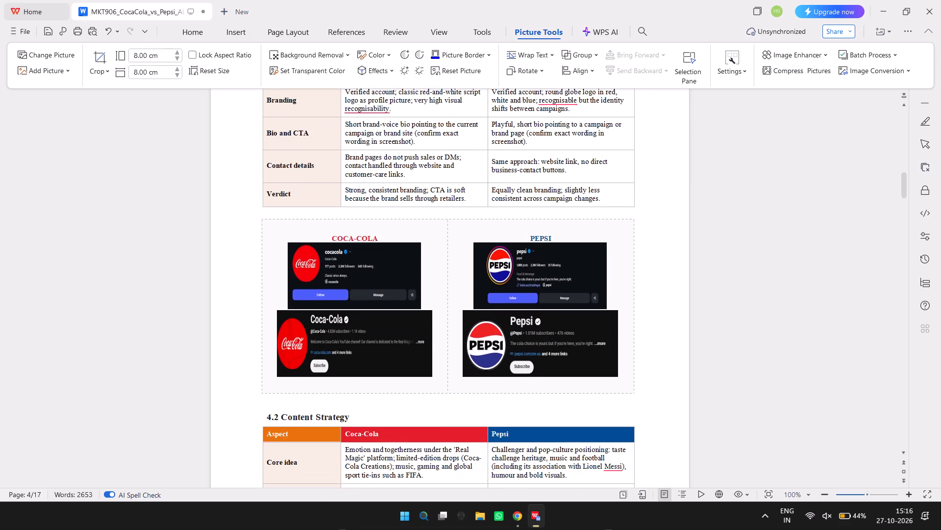
{"action": "scroll", "coordinate": [342, 369], "scroll_direction": "down", "scroll_amount": 4}
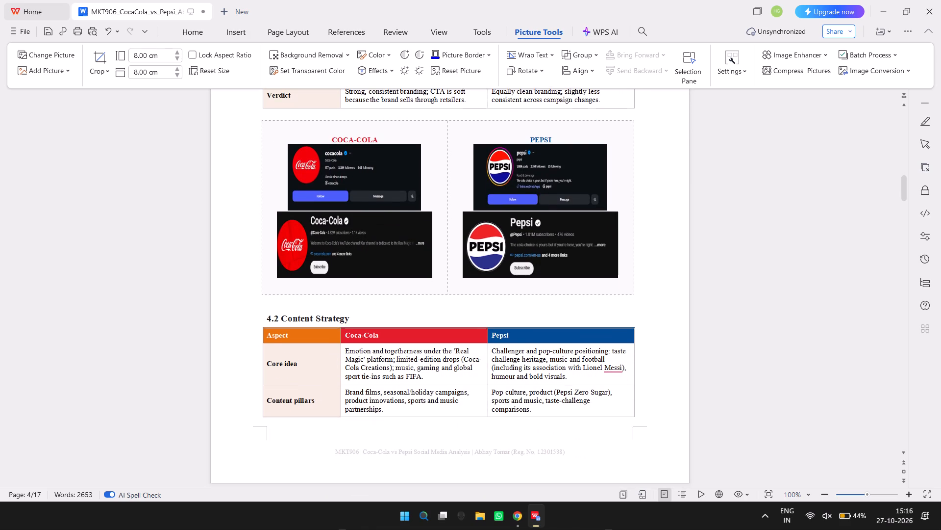
{"action": "scroll", "coordinate": [342, 369], "scroll_direction": "down", "scroll_amount": 7}
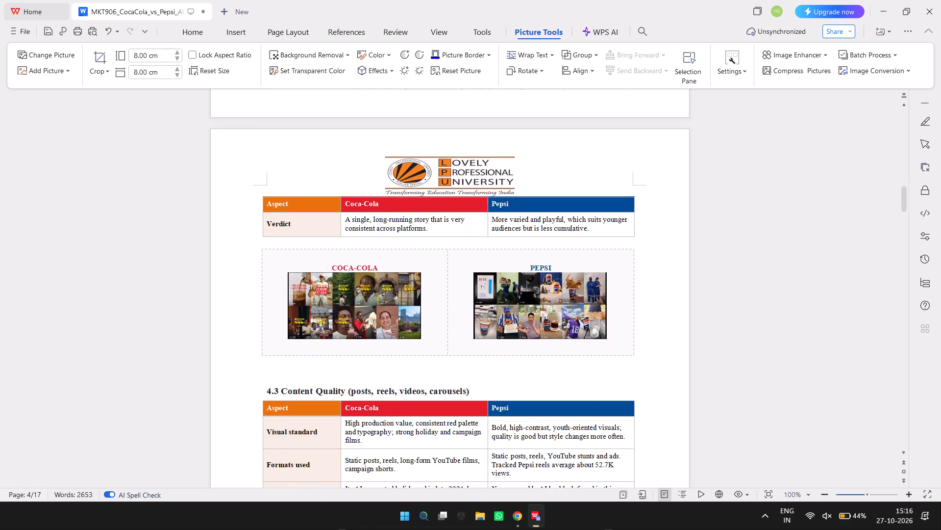
{"action": "scroll", "coordinate": [342, 369], "scroll_direction": "down", "scroll_amount": 3}
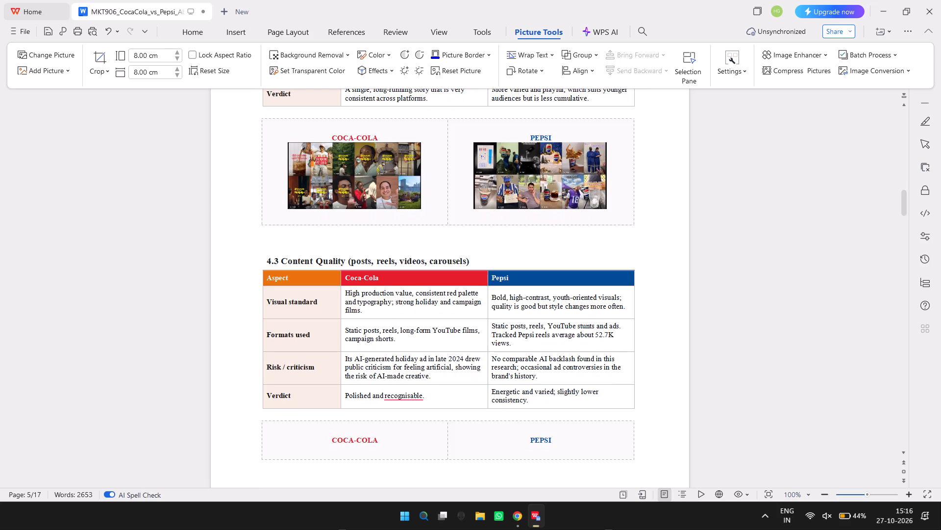
{"action": "scroll", "coordinate": [342, 369], "scroll_direction": "down", "scroll_amount": 10}
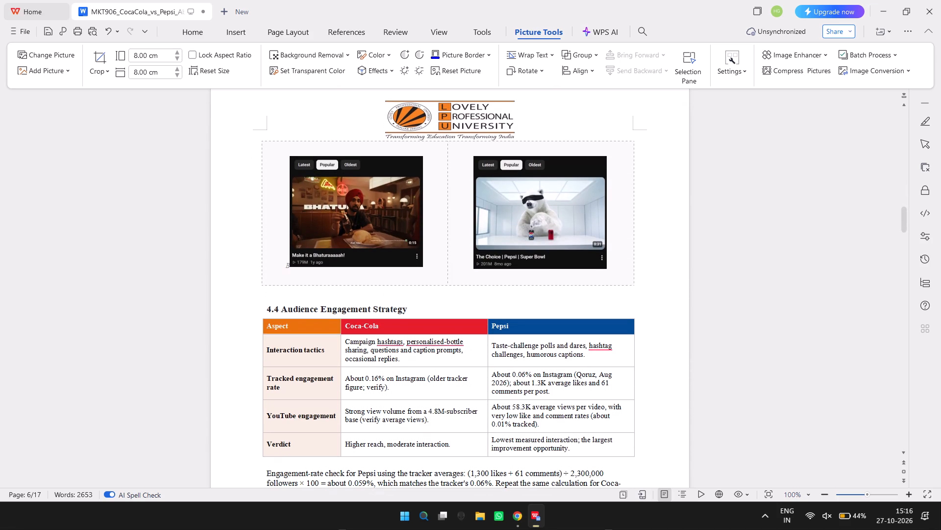
{"action": "scroll", "coordinate": [342, 369], "scroll_direction": "down", "scroll_amount": 2}
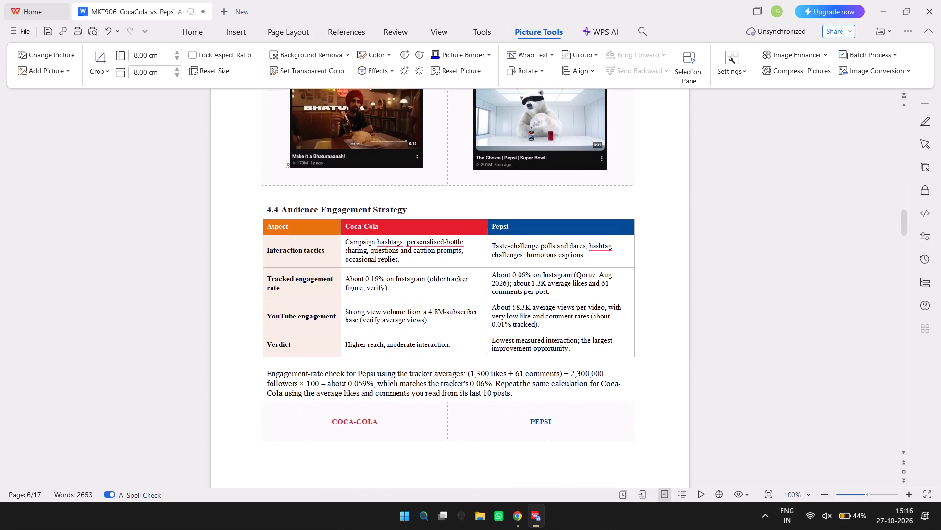
{"action": "scroll", "coordinate": [342, 369], "scroll_direction": "down", "scroll_amount": 10}
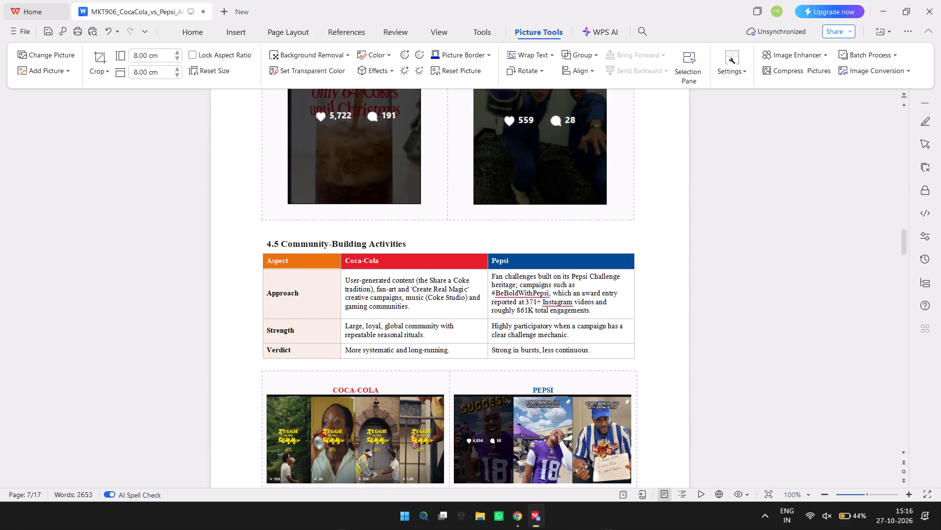
{"action": "scroll", "coordinate": [342, 369], "scroll_direction": "down", "scroll_amount": 9}
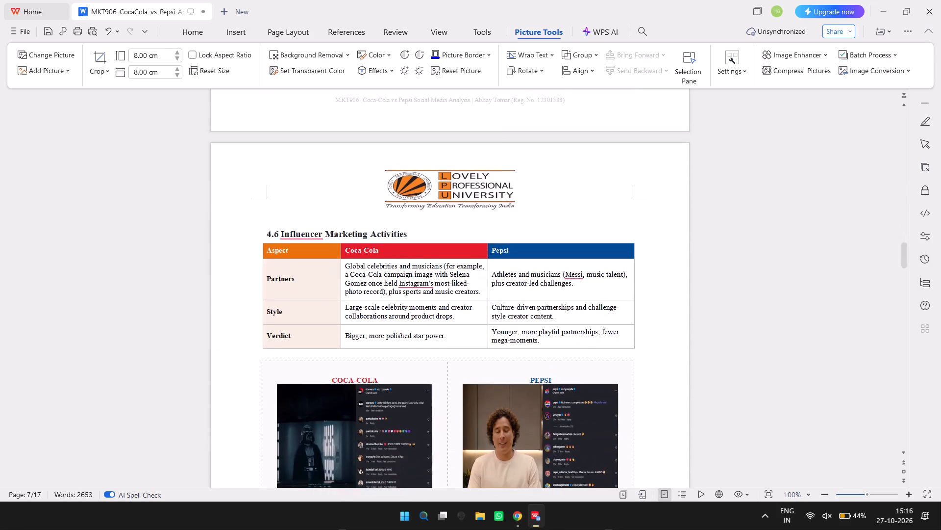
{"action": "scroll", "coordinate": [342, 369], "scroll_direction": "down", "scroll_amount": 13}
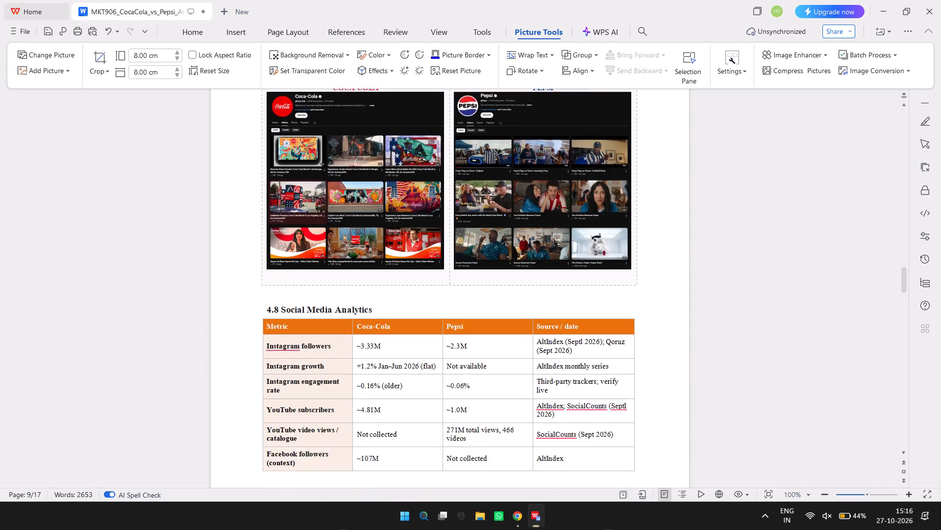
{"action": "scroll", "coordinate": [342, 369], "scroll_direction": "down", "scroll_amount": 1}
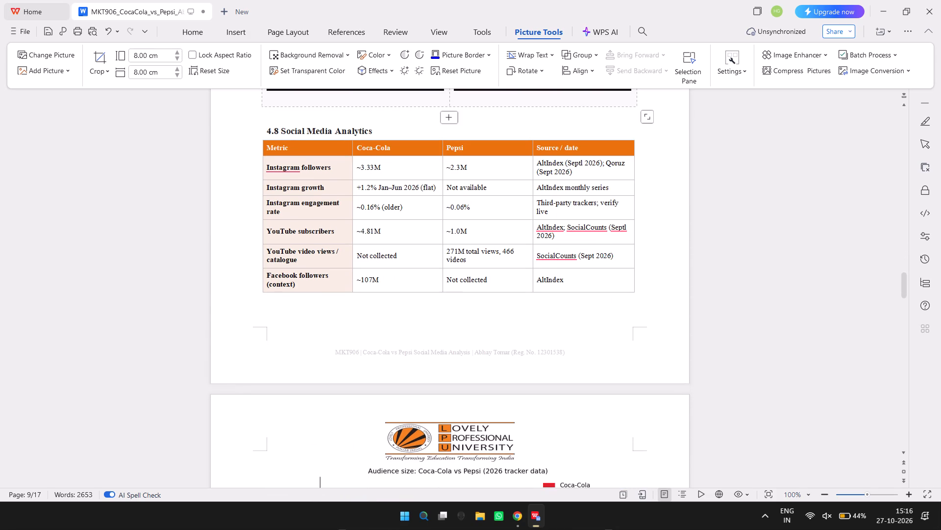
{"action": "scroll", "coordinate": [448, 321], "scroll_direction": "down", "scroll_amount": 4}
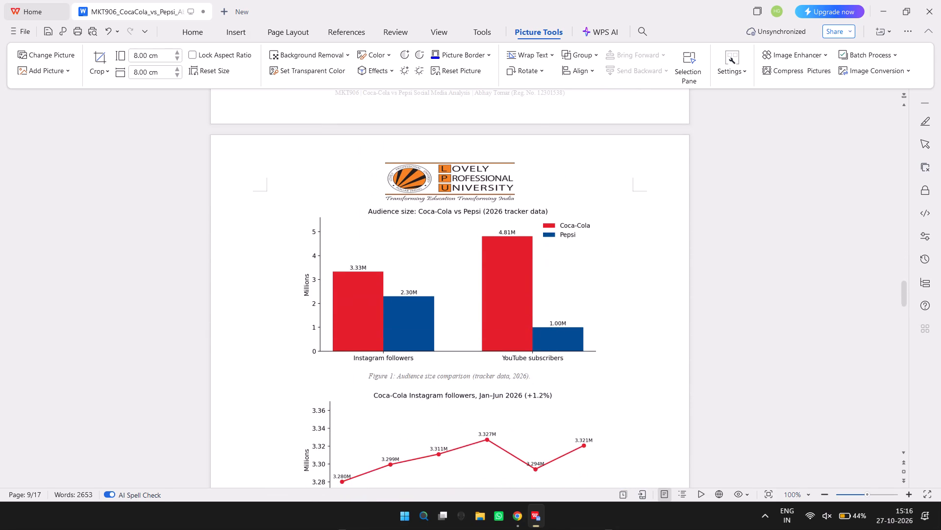
{"action": "scroll", "coordinate": [448, 321], "scroll_direction": "down", "scroll_amount": 9}
{"action": "scroll", "coordinate": [448, 321], "scroll_direction": "up", "scroll_amount": 1}
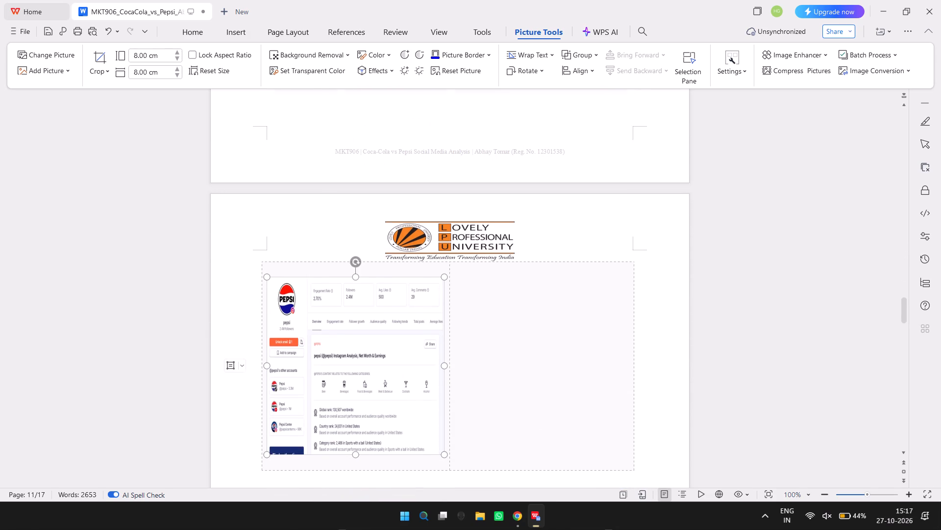
{"action": "scroll", "coordinate": [448, 321], "scroll_direction": "up", "scroll_amount": 3}
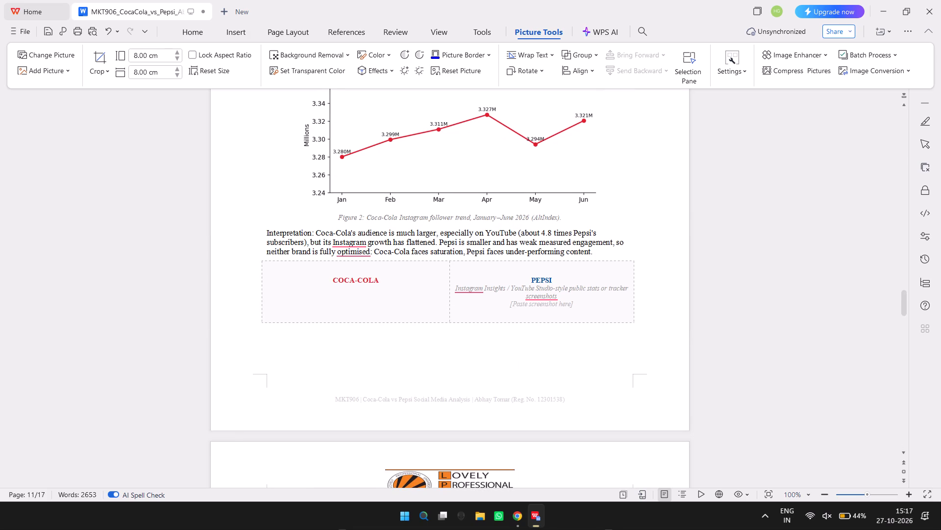
Select the Pepsi analytics screenshot sitting in the Coca-Cola column of the section 4.8 evidence table.
{"action": "scroll", "coordinate": [363, 281], "scroll_direction": "down", "scroll_amount": 4}
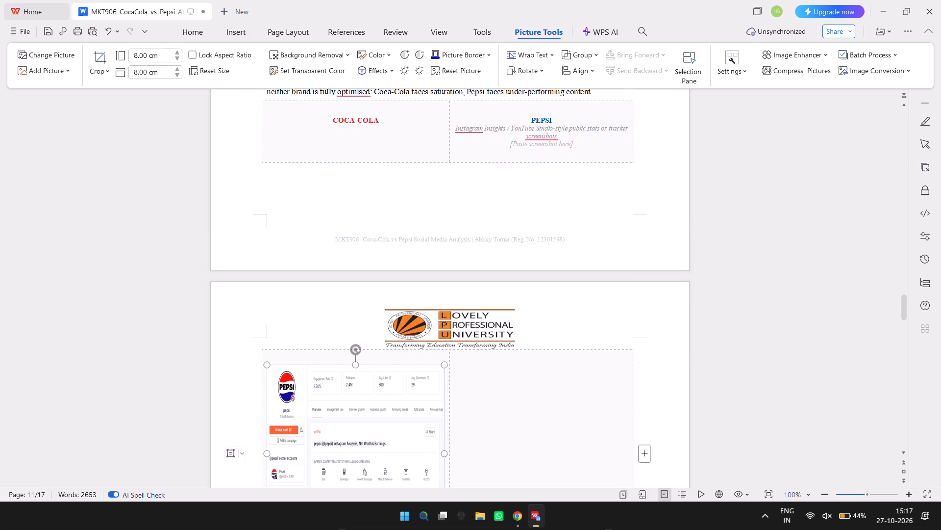
{"action": "left_click", "coordinate": [360, 390]}
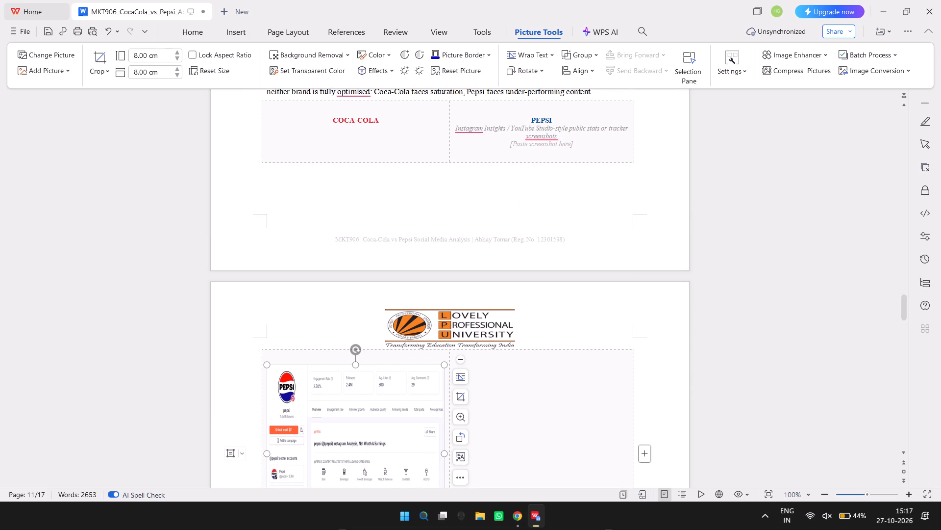
Paste the Coca-Cola Instagram analytics screenshot into the section 4.8 Coca-Cola evidence cell.
{"action": "left_click", "coordinate": [371, 360]}
{"action": "scroll", "coordinate": [371, 360], "scroll_direction": "down", "scroll_amount": 3}
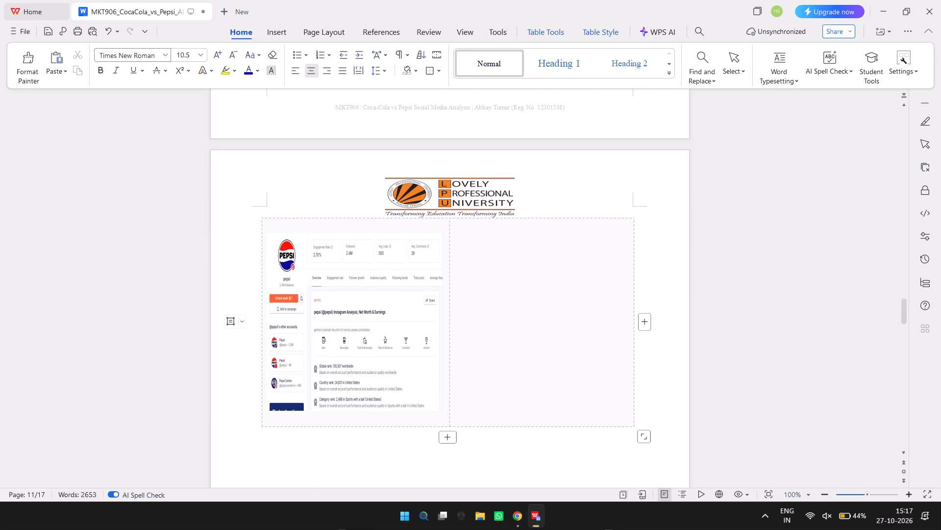
{"action": "key", "text": "ctrl+v"}
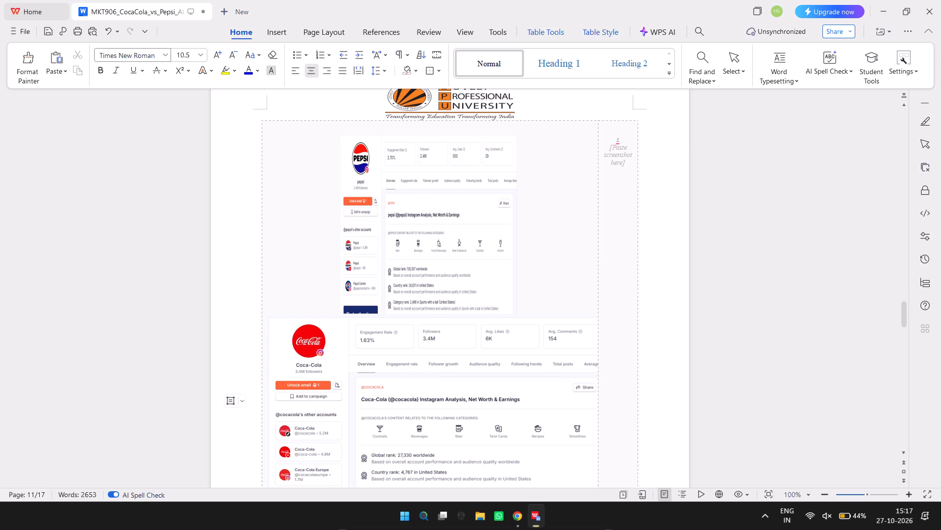
Move the Pepsi analytics screenshot out of the Coca-Cola cell into the Pepsi cell, replacing the italic Instagram Insights placeholder text.
{"action": "left_click", "coordinate": [481, 229]}
{"action": "key", "text": "ctrl+c"}
{"action": "key", "text": "ctrl+x"}
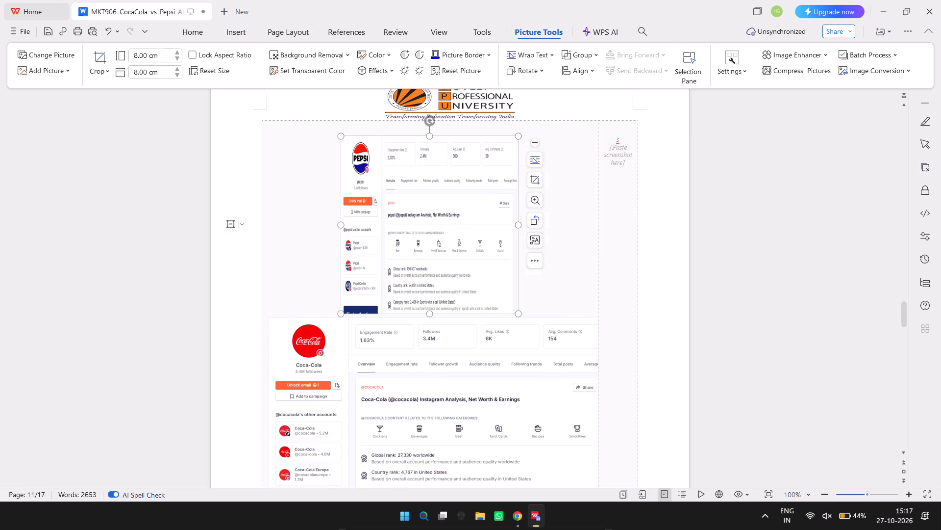
{"action": "scroll", "coordinate": [481, 229], "scroll_direction": "up", "scroll_amount": 4}
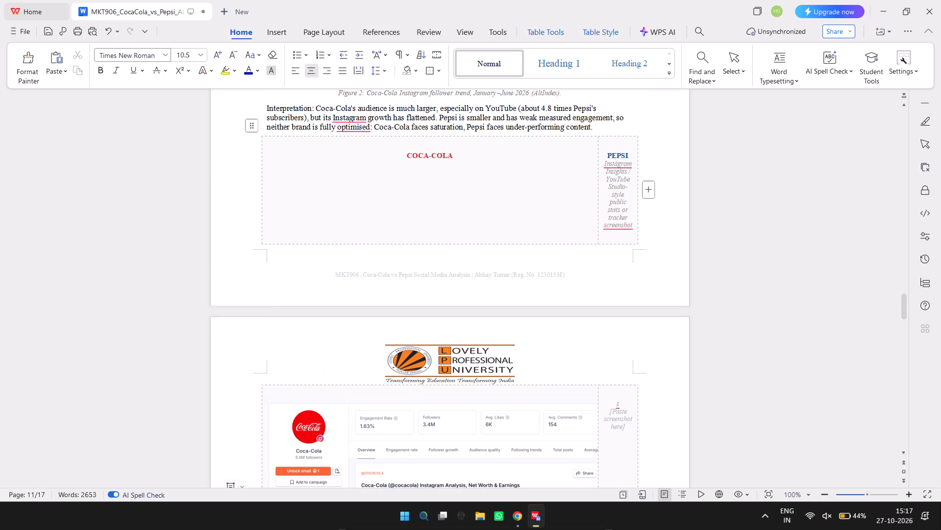
{"action": "left_click_drag", "start_coordinate": [633, 225], "coordinate": [616, 186]}
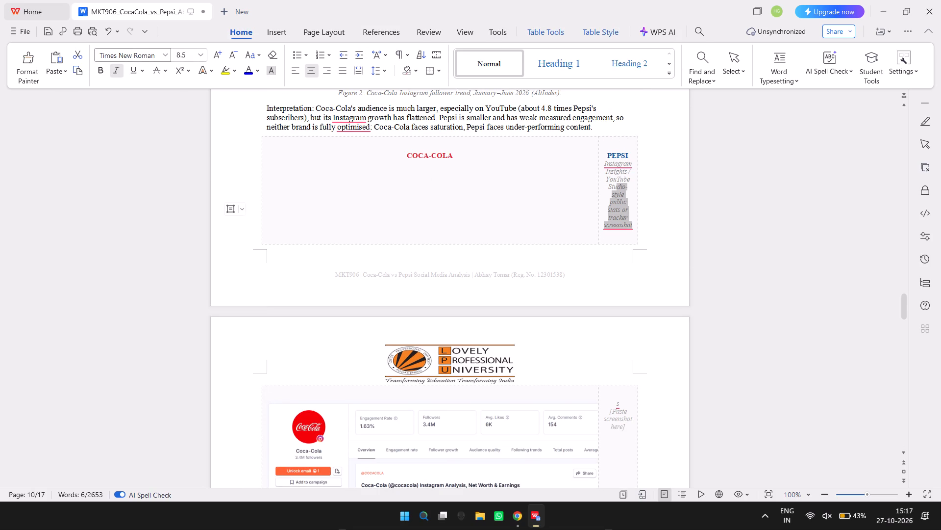
{"action": "left_click_drag", "start_coordinate": [616, 186], "coordinate": [606, 163]}
{"action": "key", "text": "ctrl+v"}
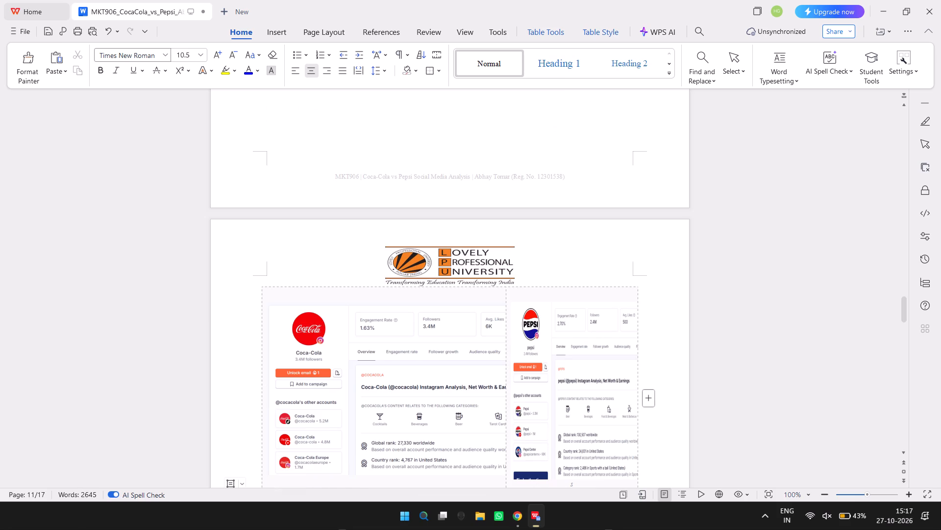
Resize the Coca-Cola analytics screenshot to 8 cm high and 8 cm wide, with its aspect ratio unlocked.
{"action": "left_click", "coordinate": [402, 391]}
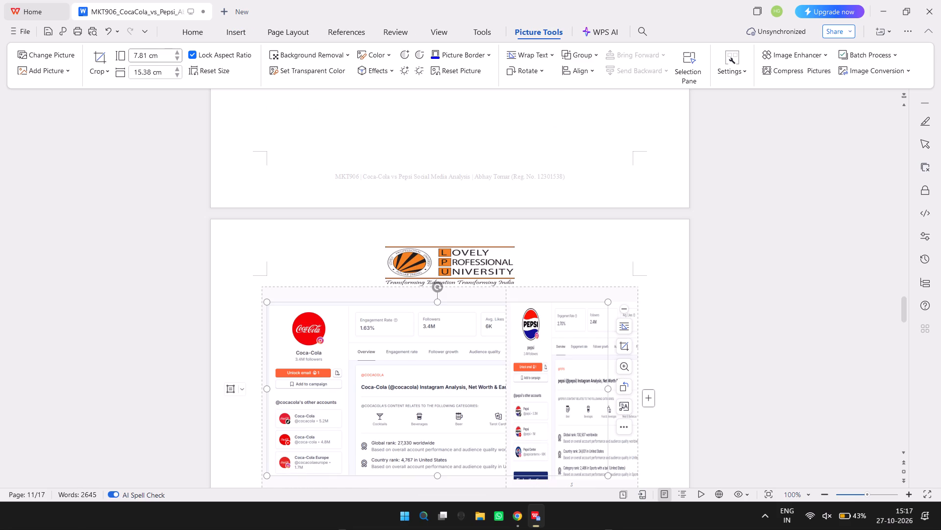
{"action": "left_click", "coordinate": [147, 56]}
{"action": "key", "text": "BackSpace"}
{"action": "key", "text": "BackSpace"}
{"action": "key", "text": "BackSpace"}
{"action": "key", "text": "BackSpace"}
{"action": "key", "text": "equal"}
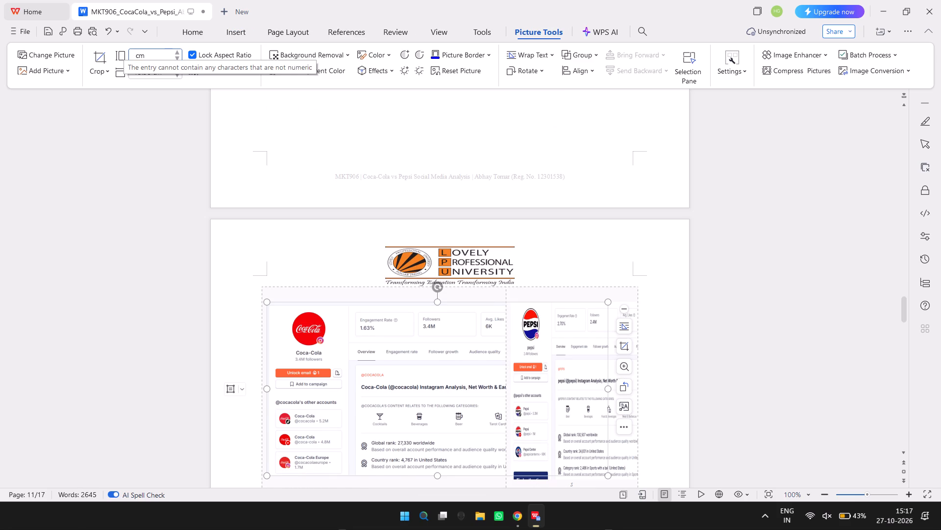
{"action": "key", "text": "8"}
{"action": "key", "text": "Return"}
{"action": "left_click", "coordinate": [195, 52]}
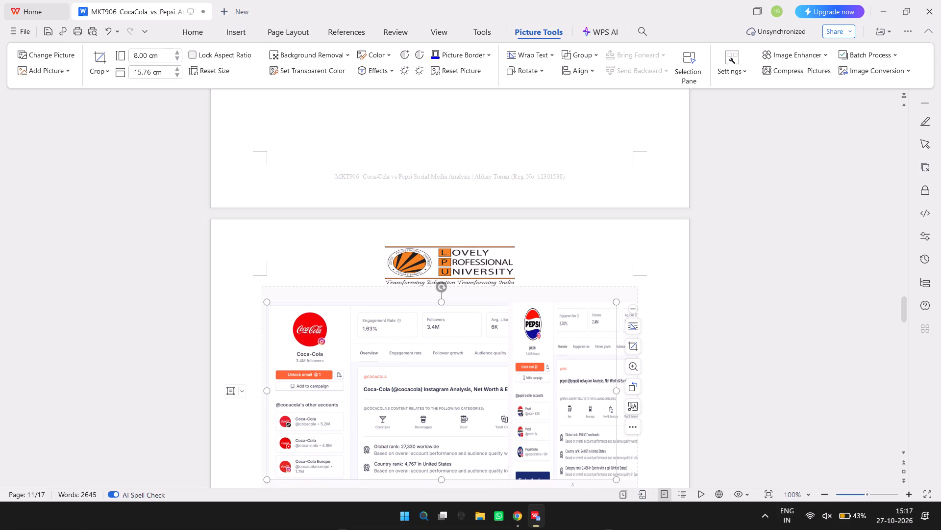
{"action": "left_click", "coordinate": [151, 73]}
{"action": "key", "text": "BackSpace"}
{"action": "key", "text": "BackSpace"}
{"action": "key", "text": "BackSpace"}
{"action": "key", "text": "BackSpace"}
{"action": "key", "text": "BackSpace"}
{"action": "key", "text": "8"}
{"action": "key", "text": "Return"}
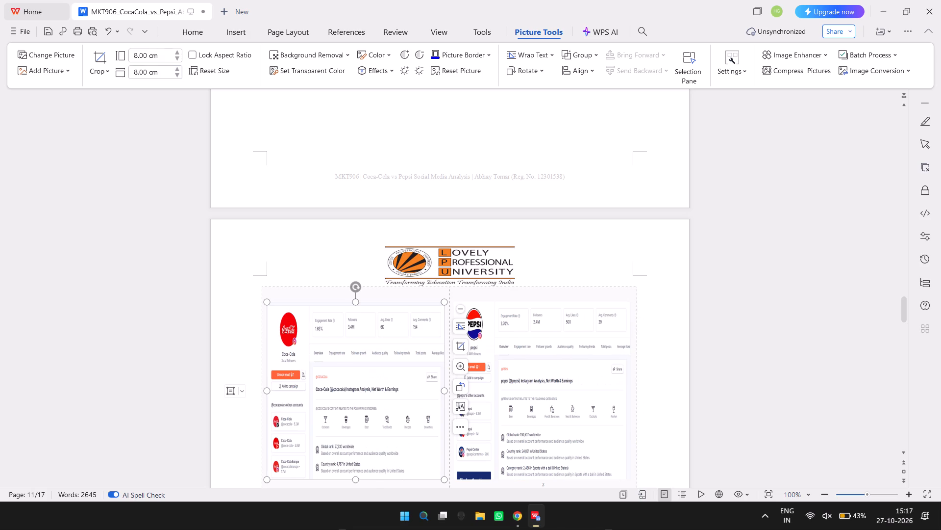
{"action": "left_click", "coordinate": [788, 361]}
Review the appendix evidence checklist, the section 4.7 and 4.8 content, the SWOT tables and the placed analytics screenshots.
{"action": "scroll", "coordinate": [788, 361], "scroll_direction": "down", "scroll_amount": 1}
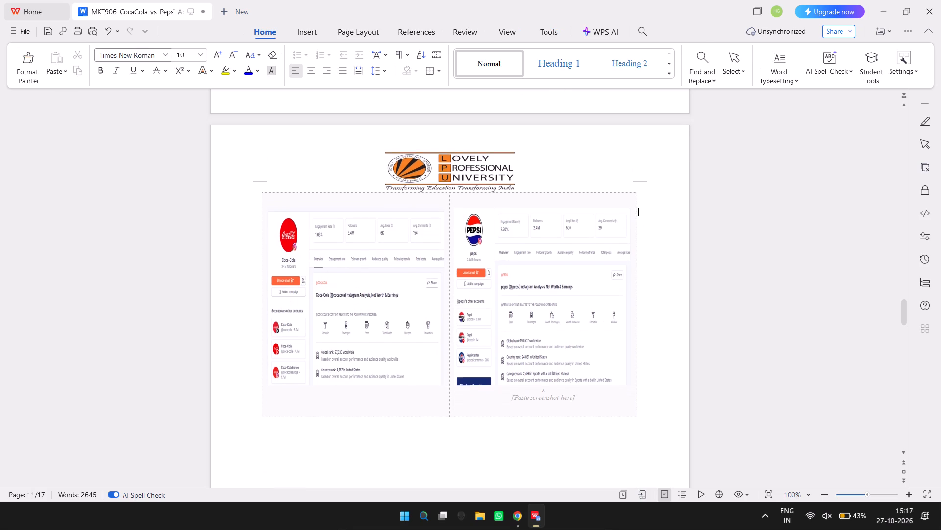
{"action": "scroll", "coordinate": [788, 361], "scroll_direction": "down", "scroll_amount": 1}
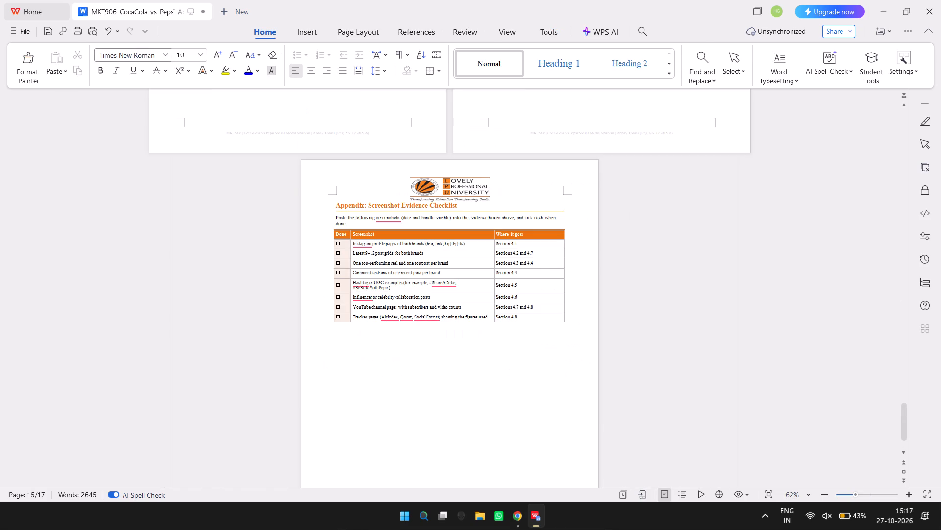
{"action": "scroll", "coordinate": [788, 361], "scroll_direction": "left", "scroll_amount": 1}
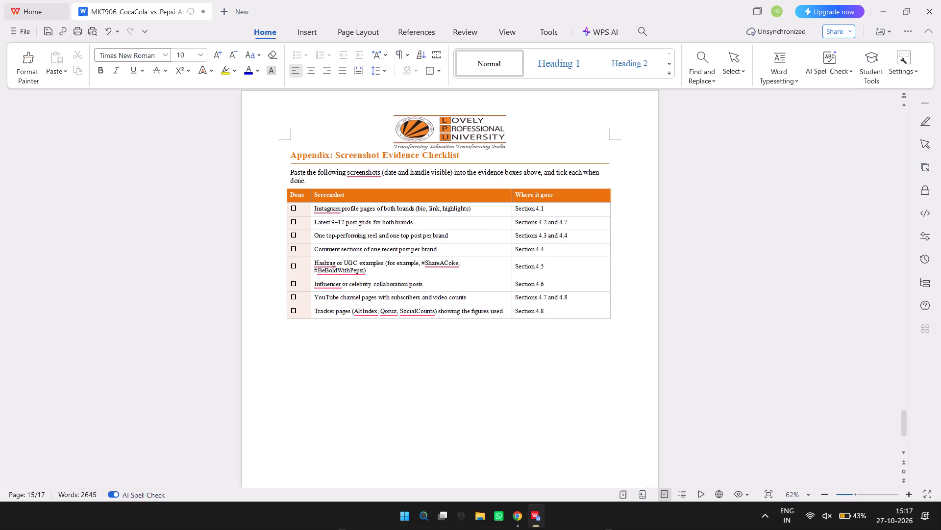
{"action": "scroll", "coordinate": [788, 361], "scroll_direction": "up", "scroll_amount": 5}
{"action": "scroll", "coordinate": [788, 361], "scroll_direction": "down", "scroll_amount": 7}
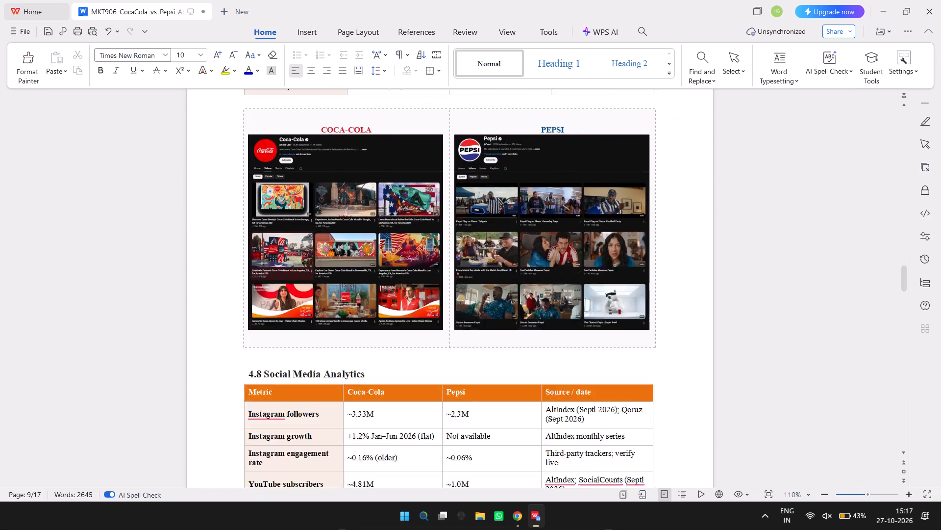
{"action": "scroll", "coordinate": [788, 361], "scroll_direction": "down", "scroll_amount": 7}
{"action": "scroll", "coordinate": [788, 361], "scroll_direction": "up", "scroll_amount": 1}
{"action": "scroll", "coordinate": [788, 361], "scroll_direction": "down", "scroll_amount": 1}
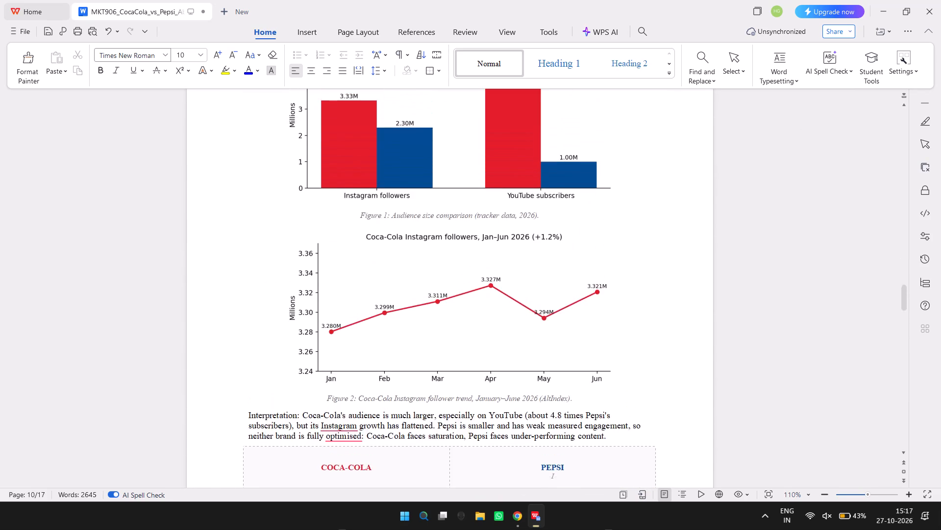
{"action": "scroll", "coordinate": [788, 361], "scroll_direction": "down", "scroll_amount": 1}
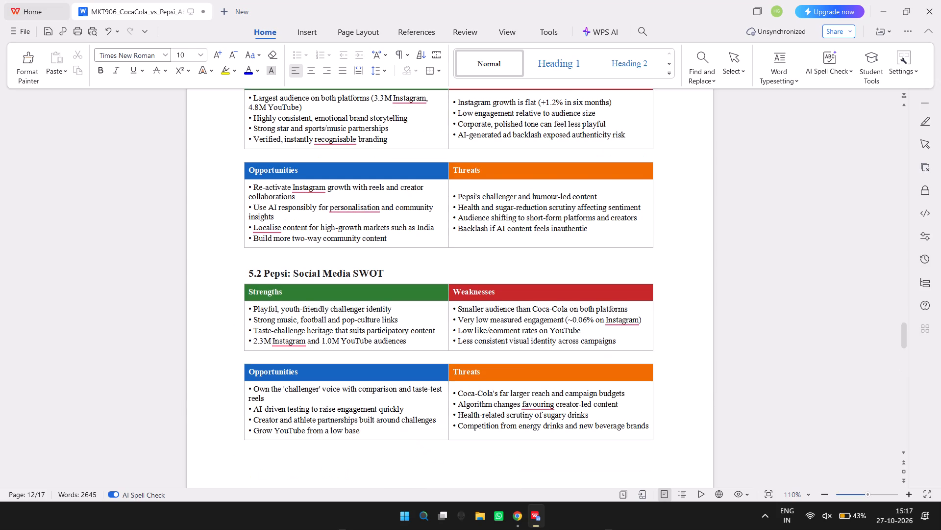
{"action": "scroll", "coordinate": [788, 361], "scroll_direction": "up", "scroll_amount": 5}
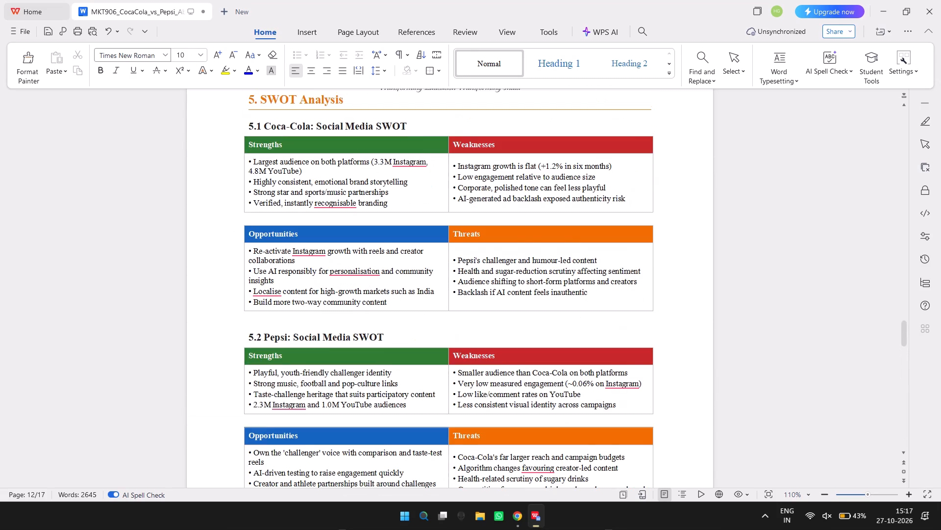
{"action": "scroll", "coordinate": [788, 361], "scroll_direction": "up", "scroll_amount": 11}
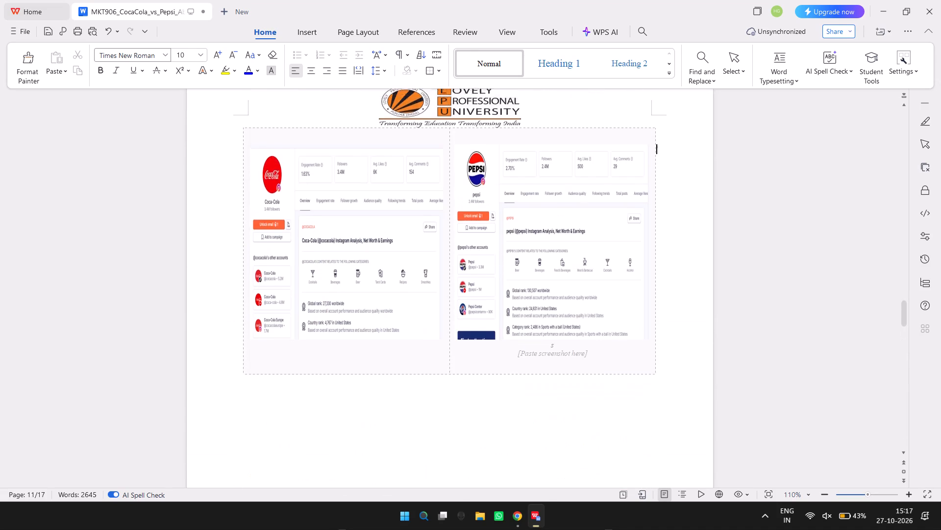
{"action": "scroll", "coordinate": [788, 361], "scroll_direction": "up", "scroll_amount": 2}
Open the Coca-Cola analytics screenshot for editing in WPS Photos Editor and dismiss the initial crop frame.
{"action": "left_click", "coordinate": [375, 381]}
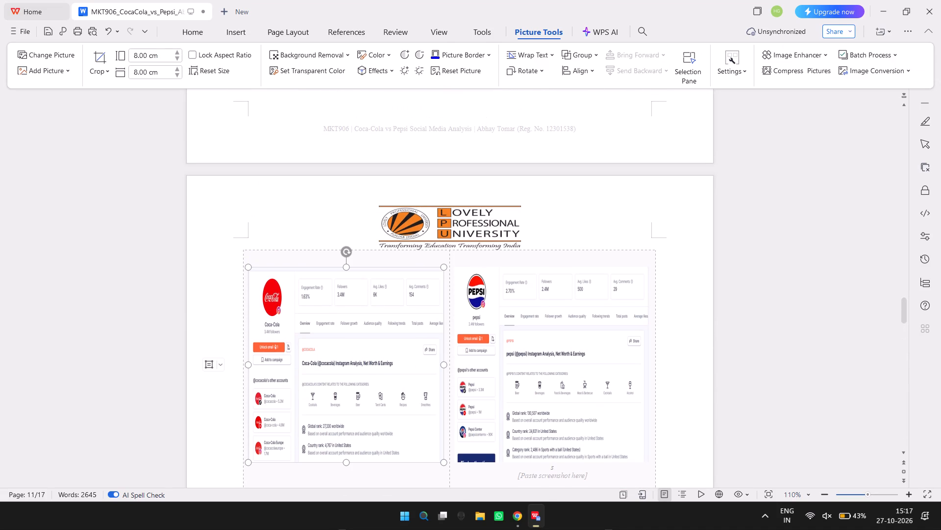
{"action": "left_click", "coordinate": [494, 309]}
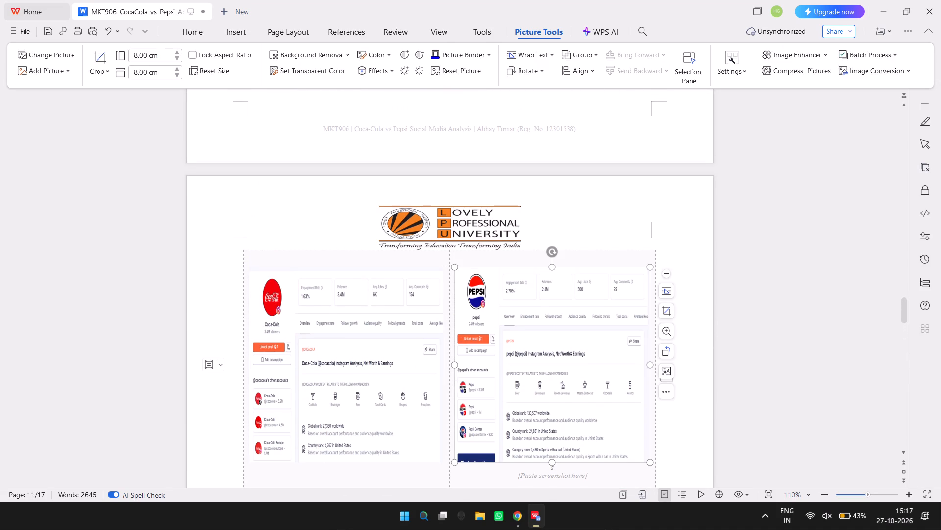
{"action": "left_click", "coordinate": [377, 350]}
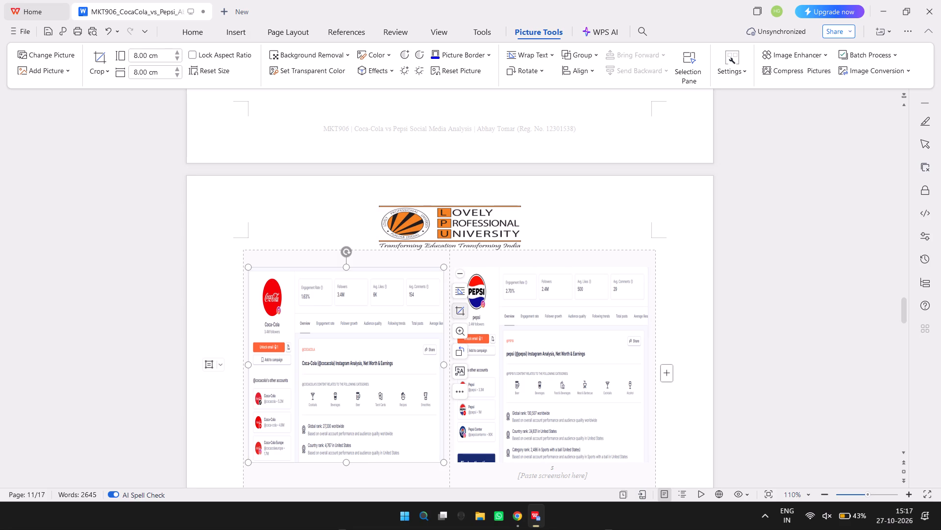
{"action": "left_click", "coordinate": [368, 339]}
{"action": "right_click", "coordinate": [368, 339]}
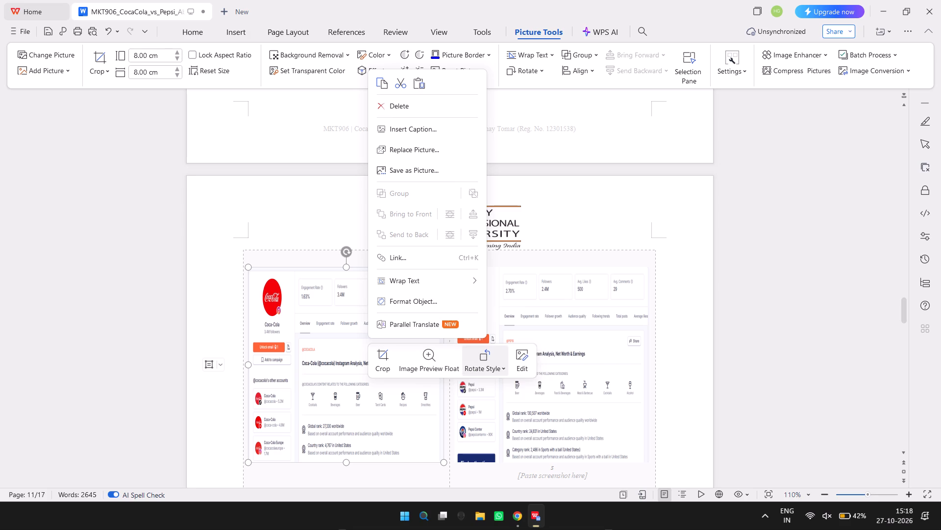
{"action": "left_click", "coordinate": [517, 365]}
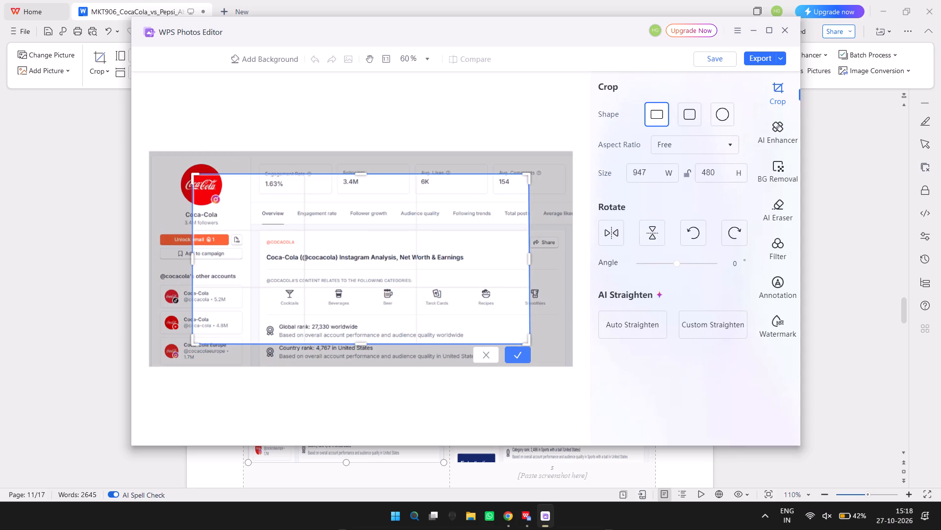
{"action": "left_click", "coordinate": [485, 362]}
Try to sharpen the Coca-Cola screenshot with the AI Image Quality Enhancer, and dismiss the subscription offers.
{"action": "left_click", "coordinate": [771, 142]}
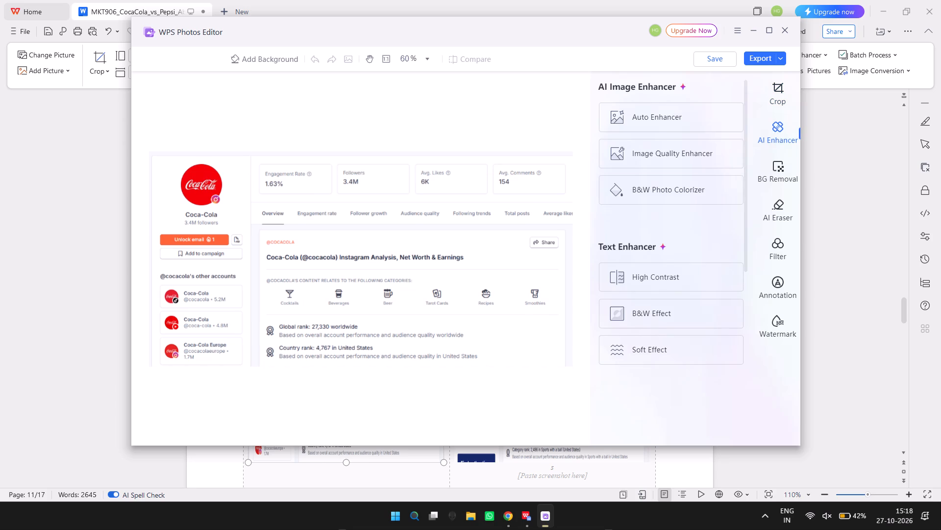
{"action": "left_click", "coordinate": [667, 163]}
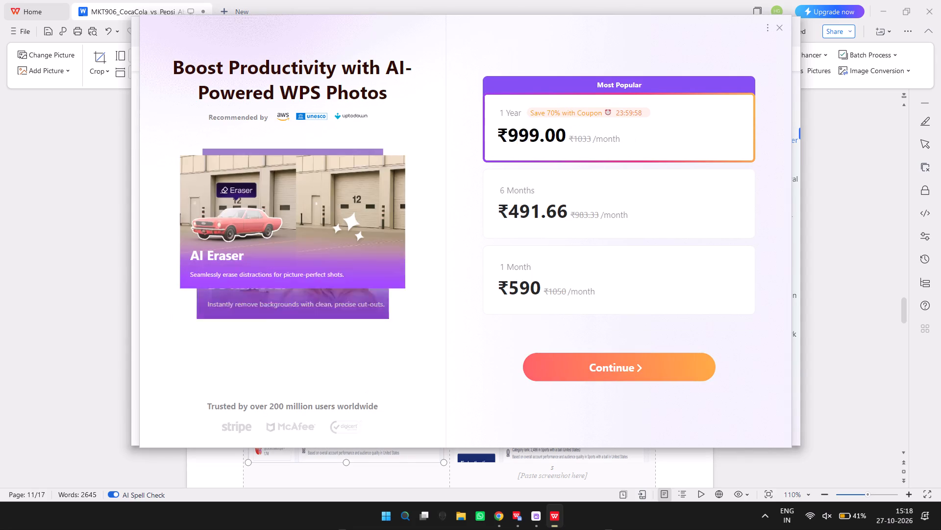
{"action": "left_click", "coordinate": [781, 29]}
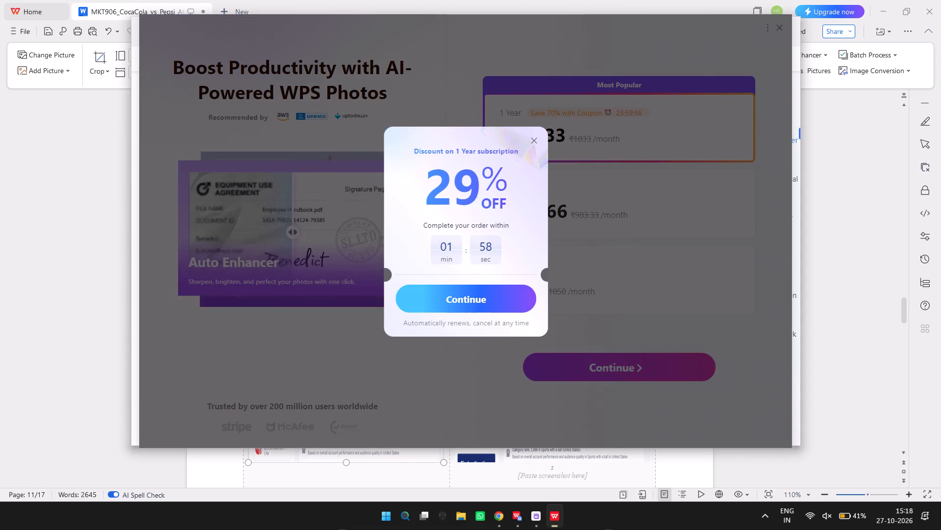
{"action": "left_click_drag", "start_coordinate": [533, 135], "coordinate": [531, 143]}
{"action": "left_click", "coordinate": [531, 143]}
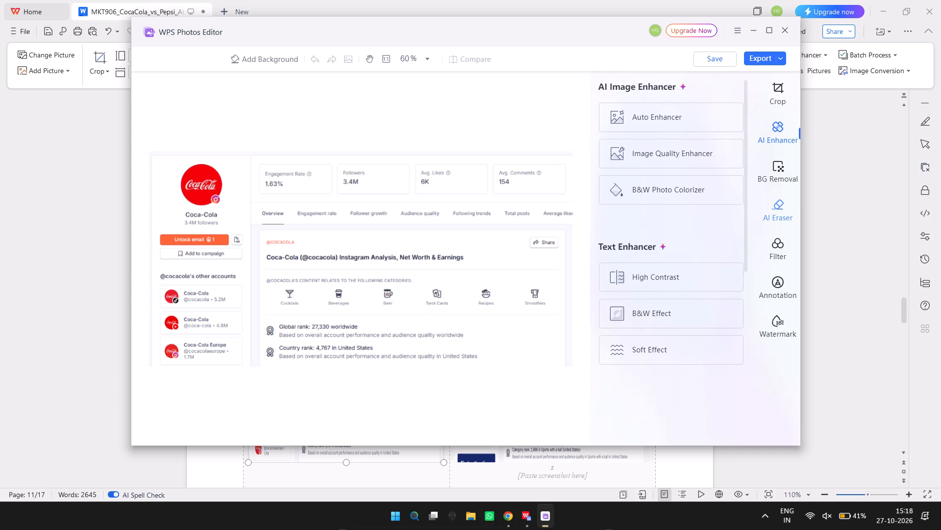
Try lower and higher contrast on the Coca-Cola screenshot, settling on a contrast value of 1.
{"action": "left_click", "coordinate": [773, 252]}
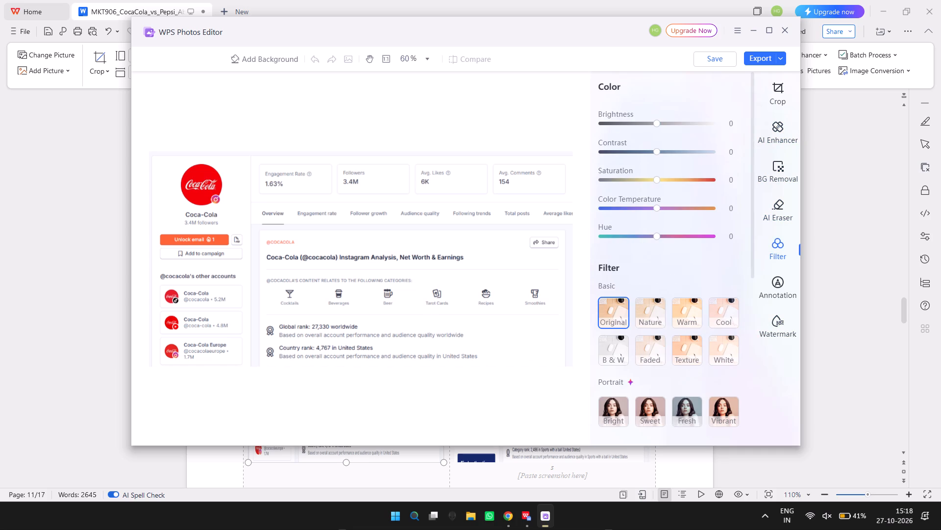
{"action": "left_click_drag", "start_coordinate": [655, 154], "coordinate": [550, 169]}
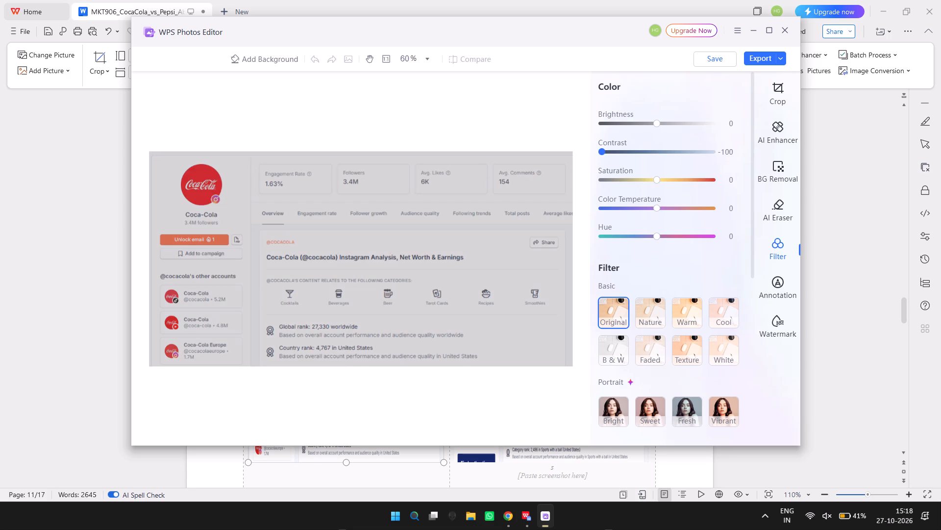
{"action": "left_click_drag", "start_coordinate": [550, 169], "coordinate": [682, 176]}
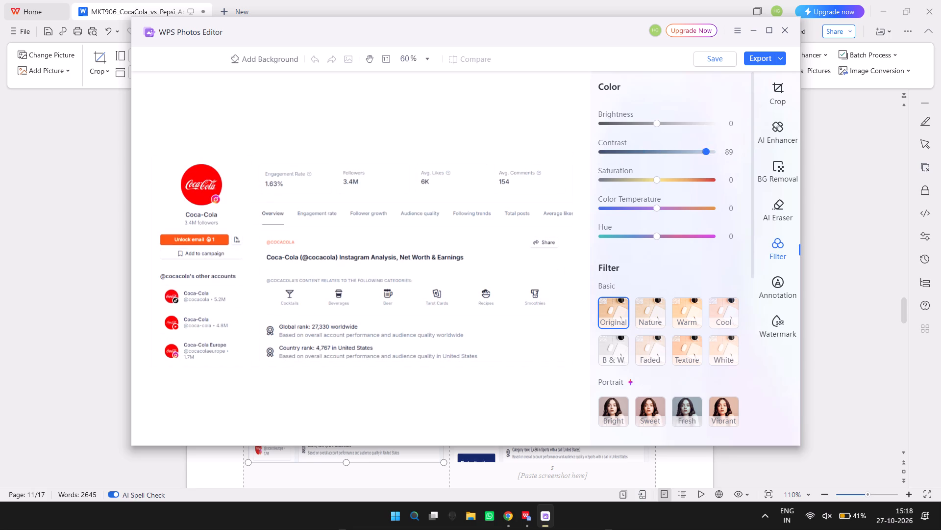
{"action": "left_click_drag", "start_coordinate": [682, 176], "coordinate": [627, 173]}
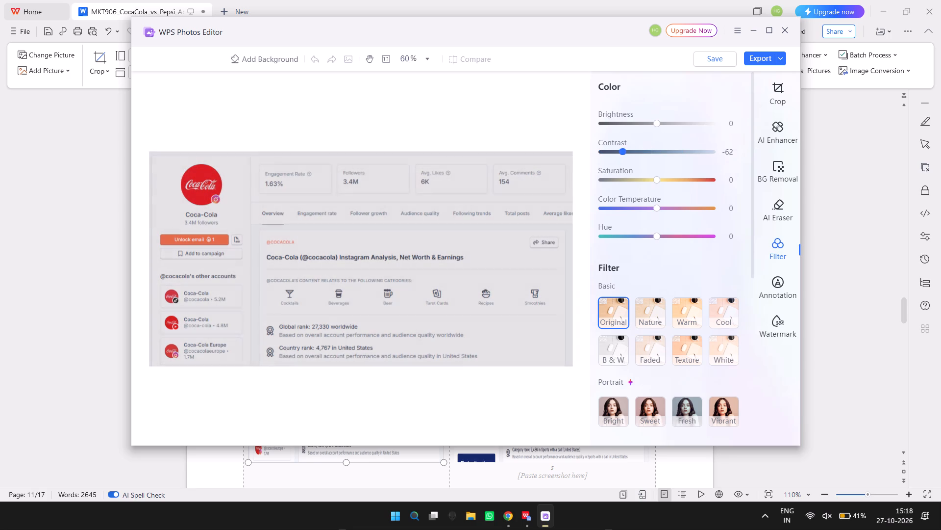
{"action": "left_click_drag", "start_coordinate": [627, 173], "coordinate": [642, 175]}
{"action": "left_click_drag", "start_coordinate": [642, 175], "coordinate": [656, 172]}
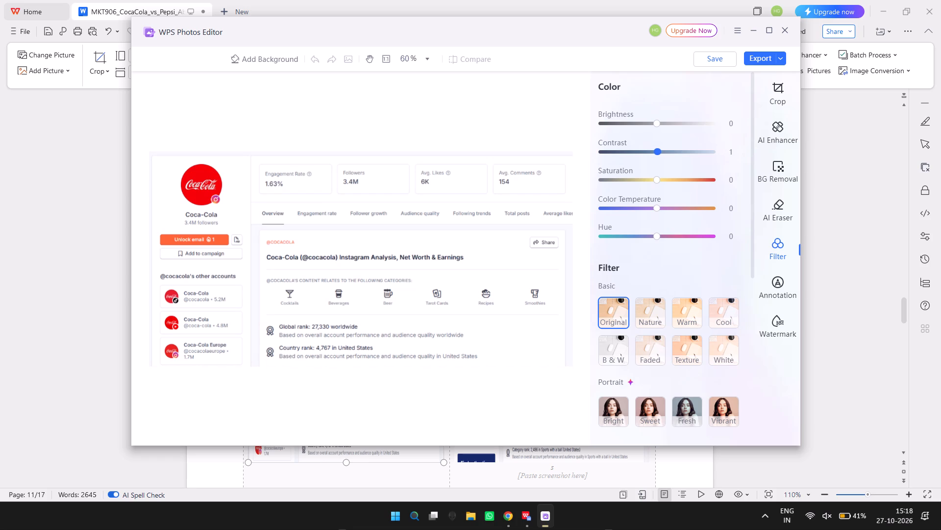
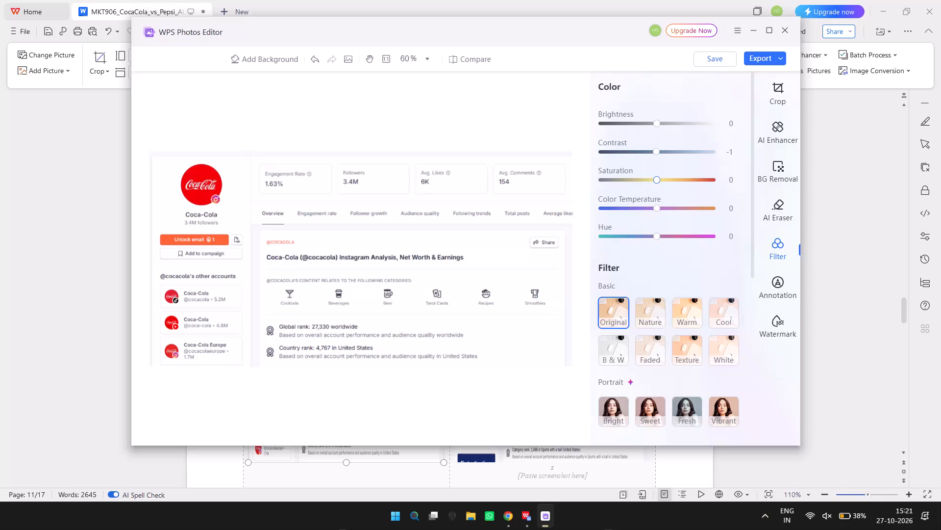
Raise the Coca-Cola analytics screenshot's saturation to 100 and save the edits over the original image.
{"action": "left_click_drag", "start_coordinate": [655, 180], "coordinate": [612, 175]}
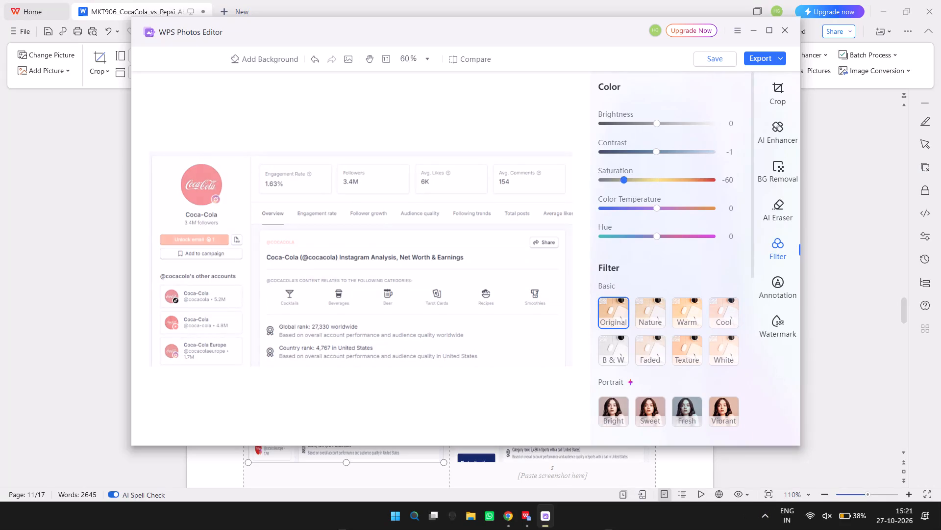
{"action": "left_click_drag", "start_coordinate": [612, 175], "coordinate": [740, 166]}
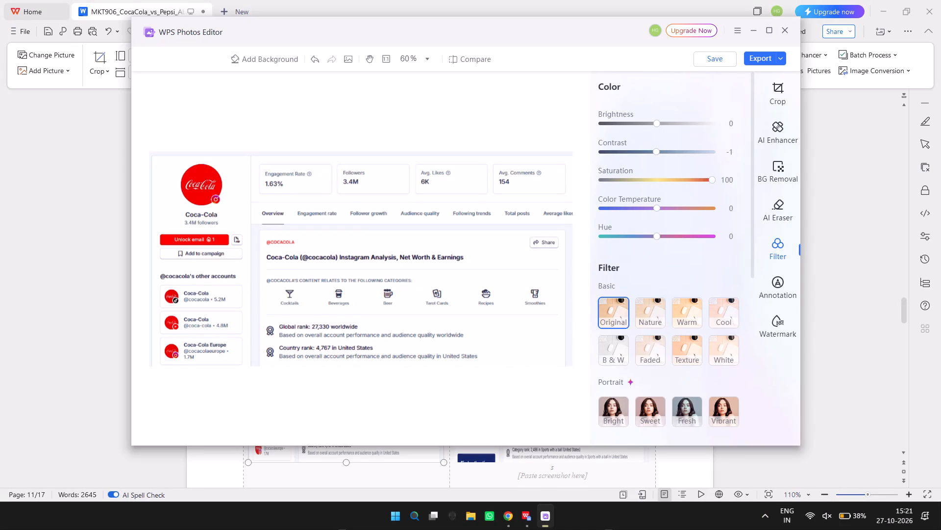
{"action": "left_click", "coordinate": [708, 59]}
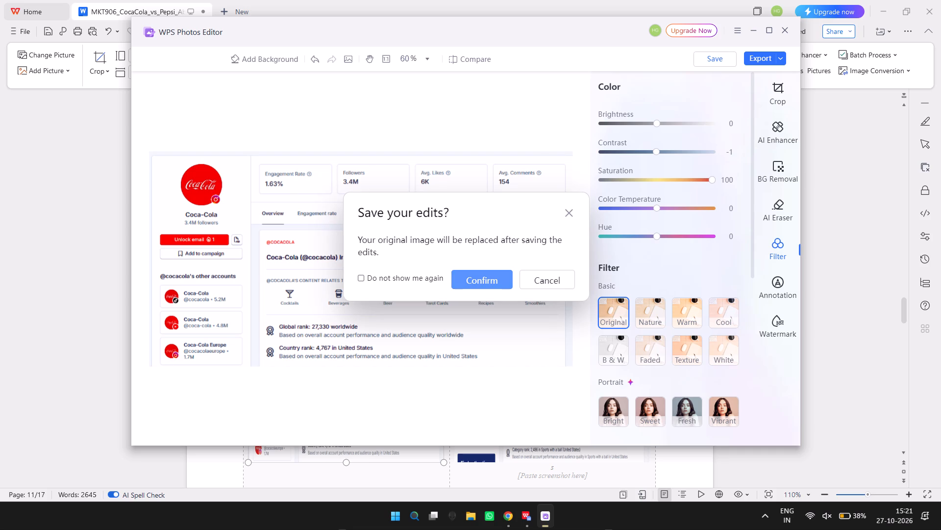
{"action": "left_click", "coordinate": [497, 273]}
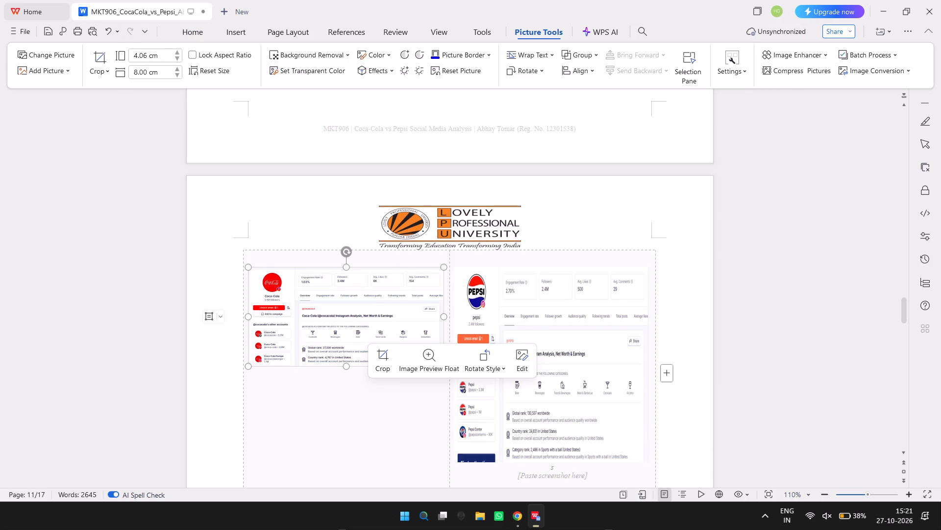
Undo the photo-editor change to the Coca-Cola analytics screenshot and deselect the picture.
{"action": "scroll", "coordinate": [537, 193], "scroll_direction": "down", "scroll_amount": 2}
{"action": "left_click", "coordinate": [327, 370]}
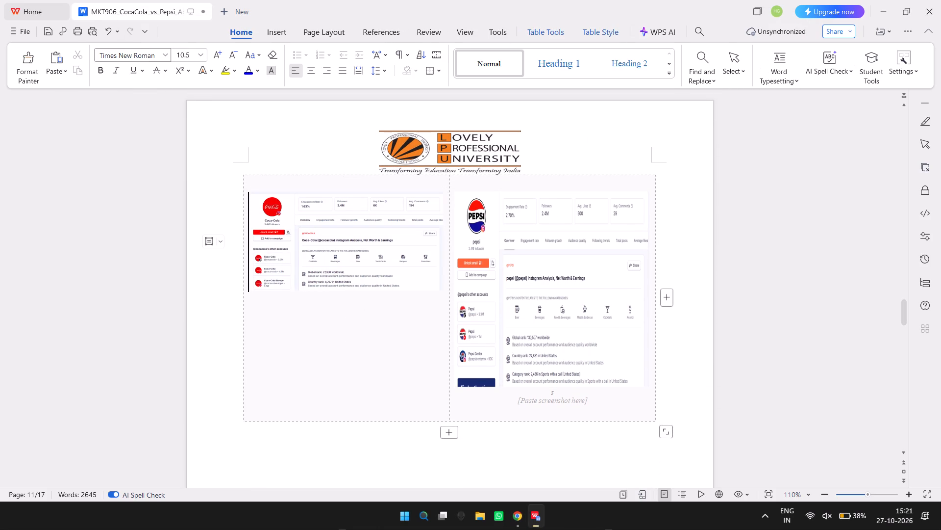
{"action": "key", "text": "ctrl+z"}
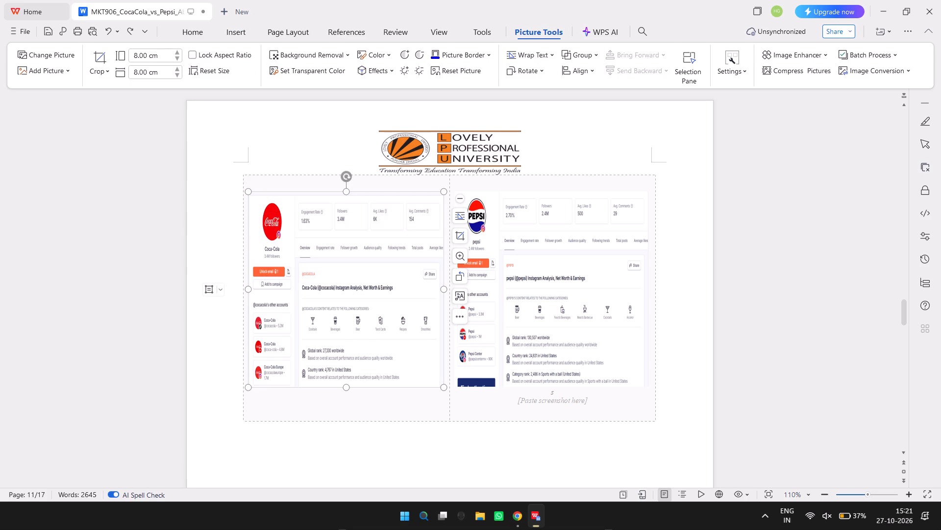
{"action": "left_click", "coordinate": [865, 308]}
Delete the leftover "[Paste screenshot here]" placeholder and the stray text above it beneath the Pepsi analytics screenshot.
{"action": "scroll", "coordinate": [865, 308], "scroll_direction": "down", "scroll_amount": 1}
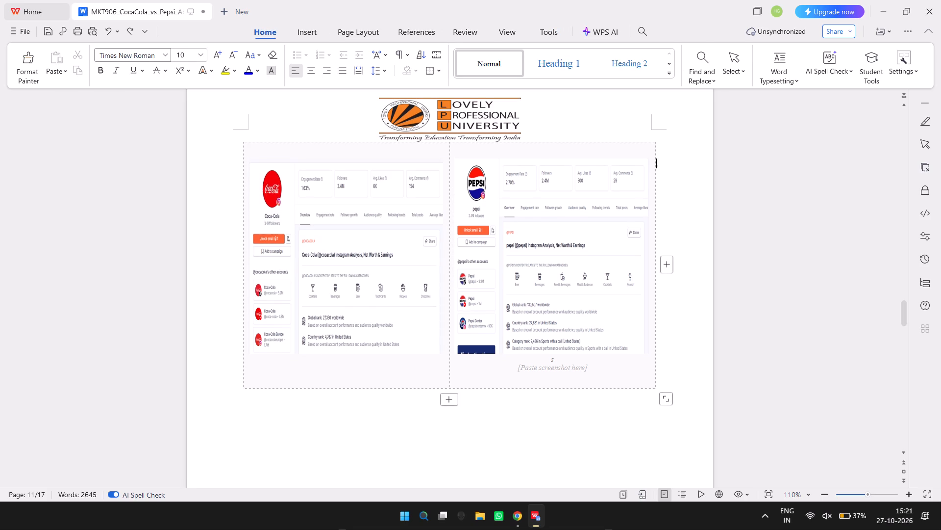
{"action": "left_click_drag", "start_coordinate": [598, 368], "coordinate": [535, 361]}
{"action": "key", "text": "BackSpace"}
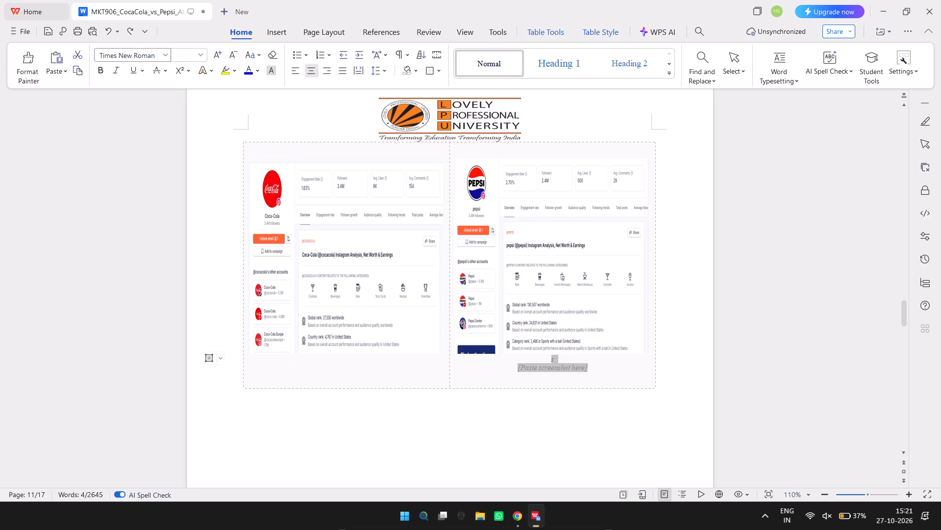
{"action": "left_click", "coordinate": [856, 316]}
Review the report from the analytics screenshots to the appendix checklist, plus the cover page, declaration and opening sections.
{"action": "scroll", "coordinate": [856, 316], "scroll_direction": "down", "scroll_amount": 5}
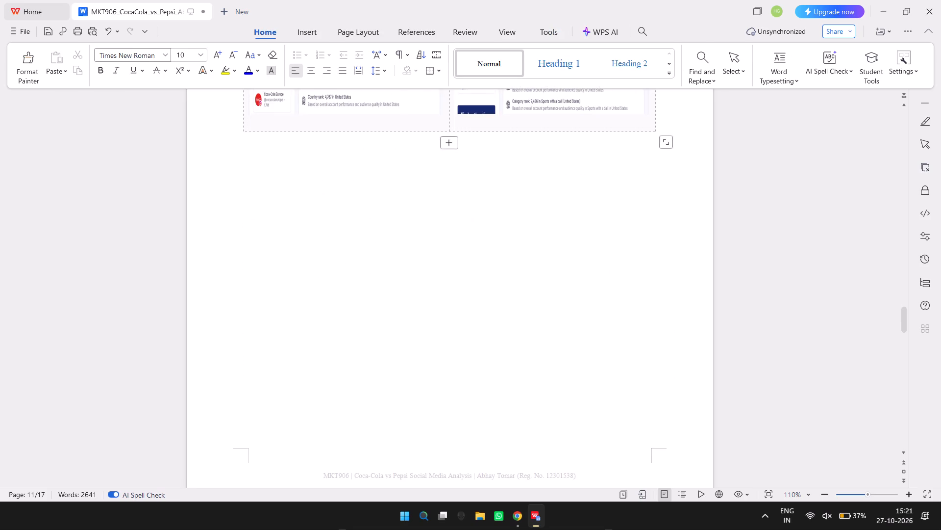
{"action": "scroll", "coordinate": [856, 316], "scroll_direction": "down", "scroll_amount": 14}
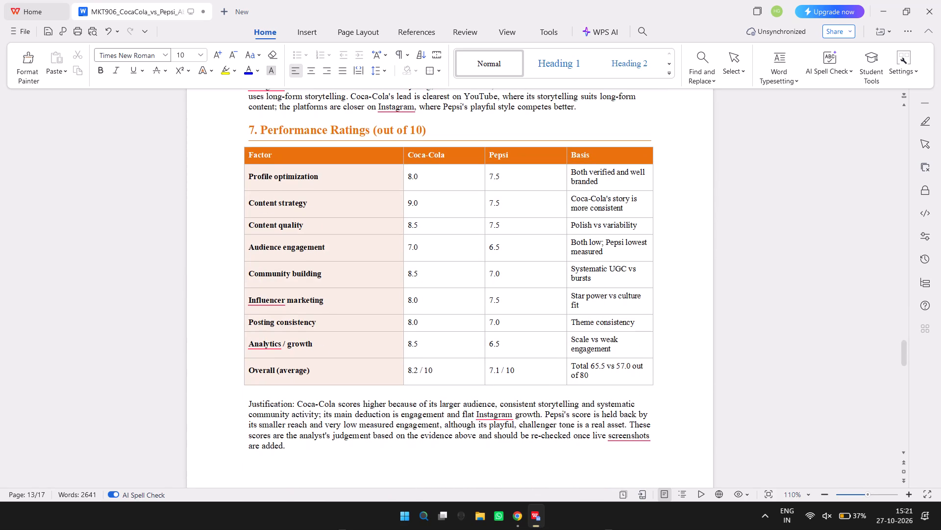
{"action": "scroll", "coordinate": [856, 316], "scroll_direction": "down", "scroll_amount": 8}
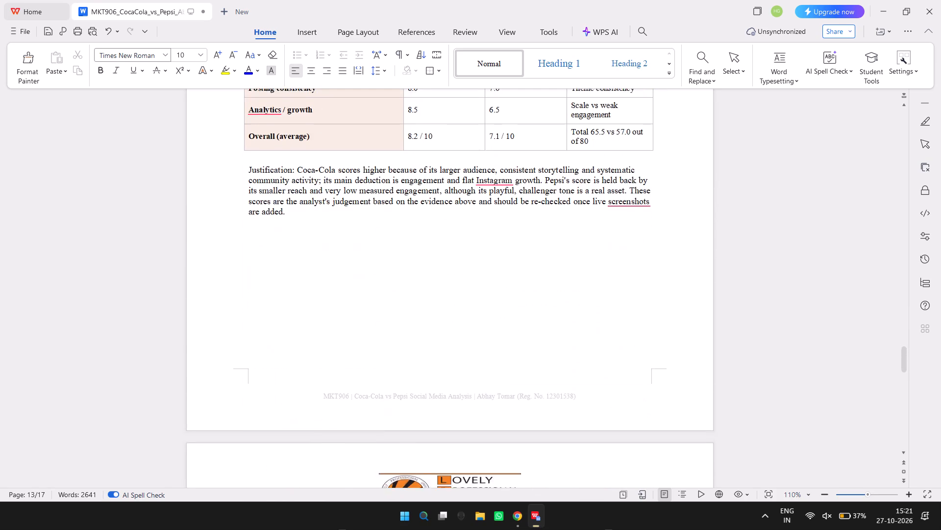
{"action": "scroll", "coordinate": [856, 316], "scroll_direction": "down", "scroll_amount": 11}
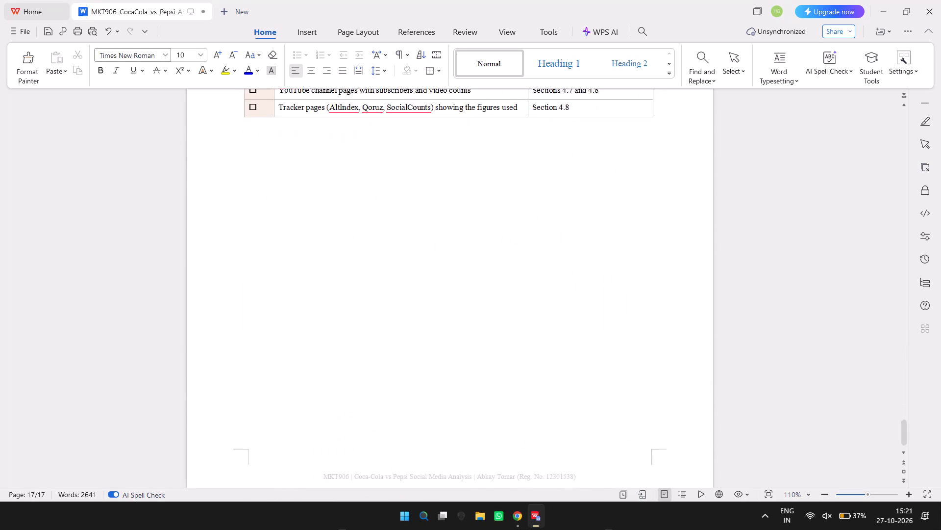
{"action": "scroll", "coordinate": [856, 316], "scroll_direction": "down", "scroll_amount": 8}
{"action": "scroll", "coordinate": [856, 316], "scroll_direction": "up", "scroll_amount": 2}
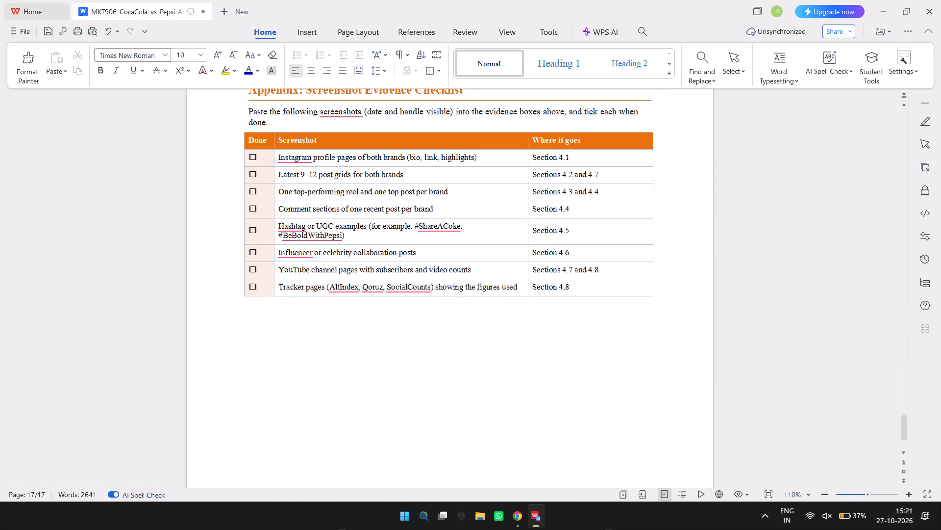
{"action": "scroll", "coordinate": [856, 316], "scroll_direction": "up", "scroll_amount": 1}
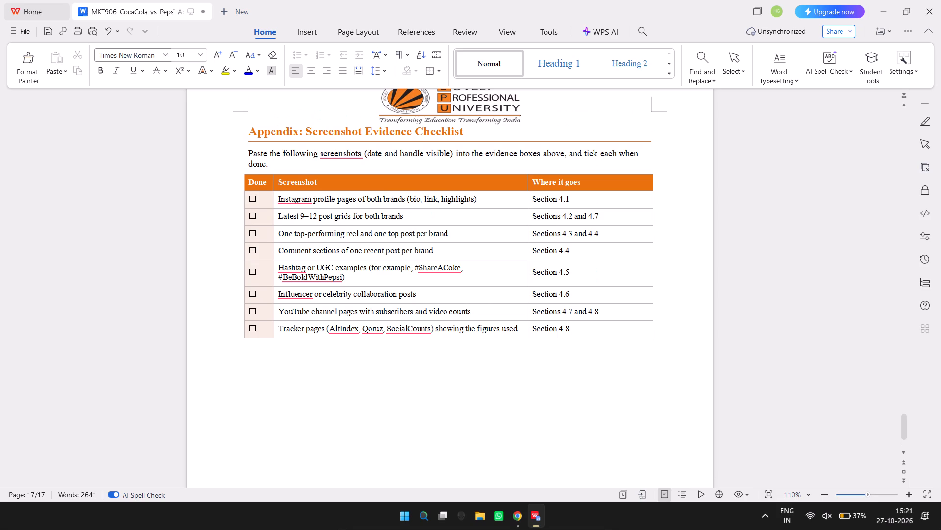
{"action": "scroll", "coordinate": [856, 316], "scroll_direction": "up", "scroll_amount": 14}
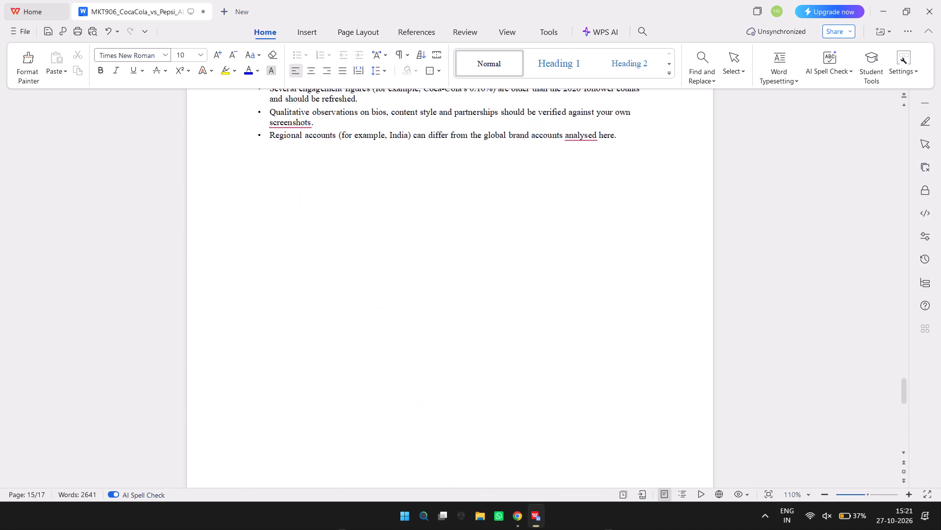
{"action": "scroll", "coordinate": [856, 316], "scroll_direction": "up", "scroll_amount": 20}
{"action": "scroll", "coordinate": [856, 316], "scroll_direction": "up", "scroll_amount": 7}
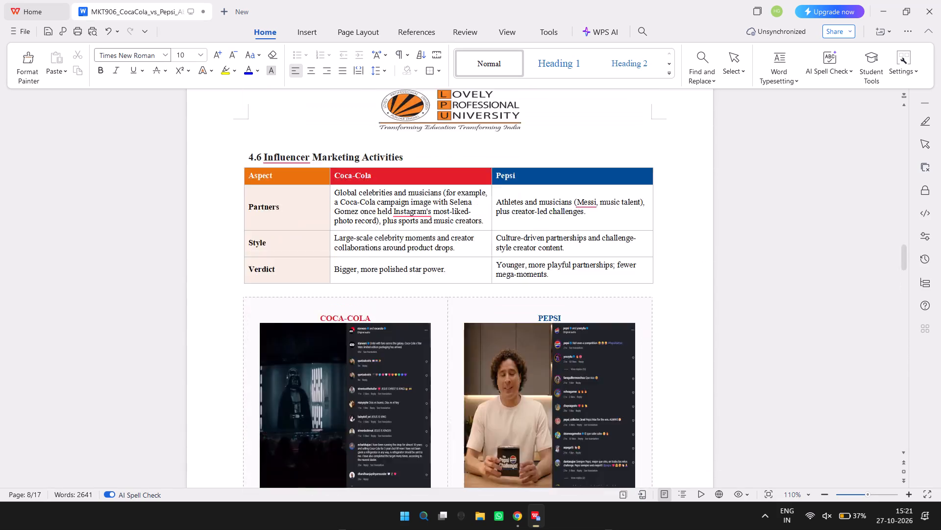
{"action": "scroll", "coordinate": [856, 316], "scroll_direction": "up", "scroll_amount": 19}
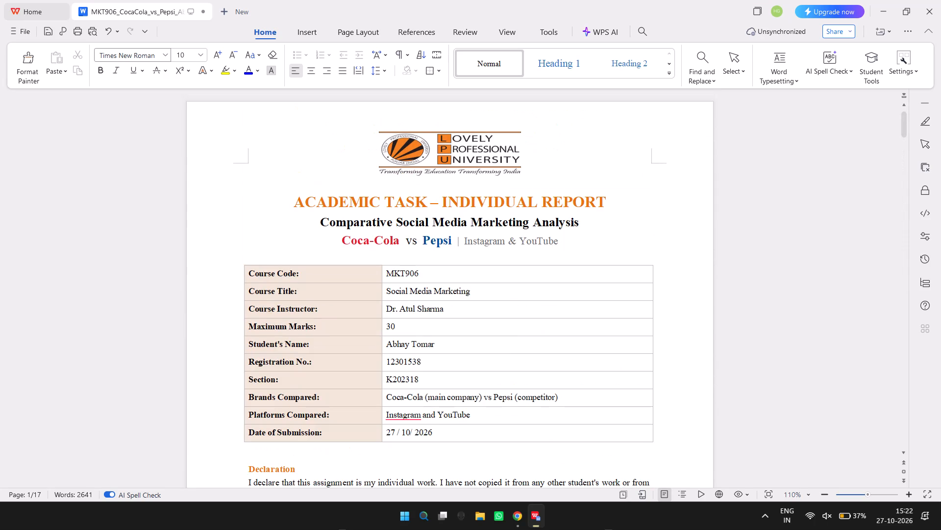
{"action": "scroll", "coordinate": [856, 316], "scroll_direction": "down", "scroll_amount": 7}
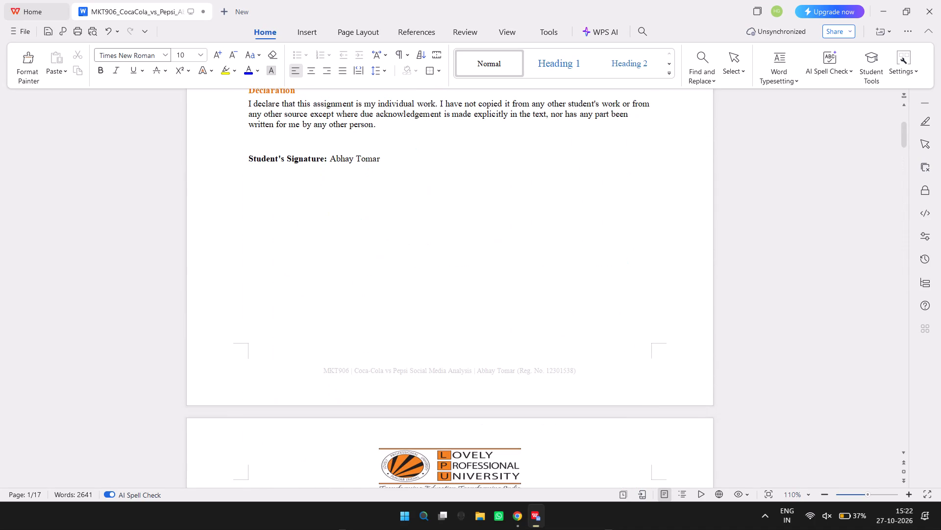
{"action": "scroll", "coordinate": [856, 316], "scroll_direction": "down", "scroll_amount": 9}
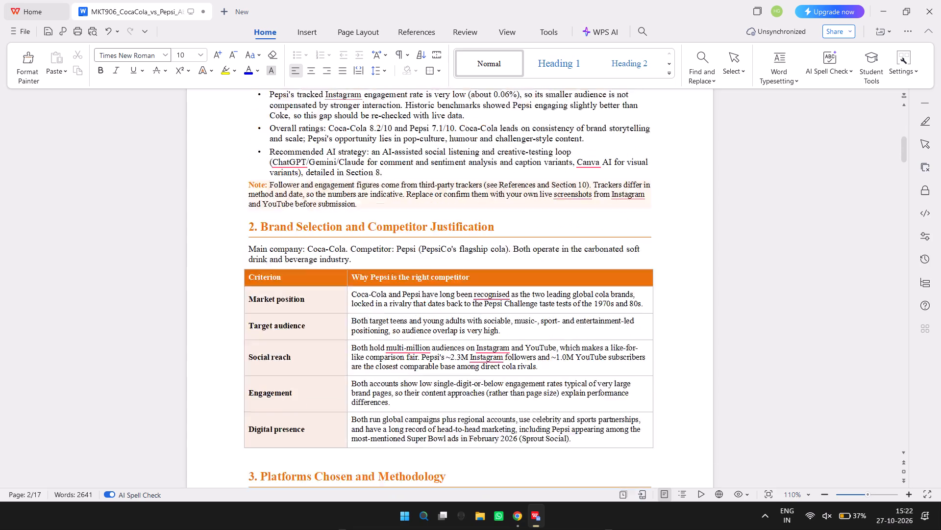
{"action": "scroll", "coordinate": [856, 316], "scroll_direction": "down", "scroll_amount": 10}
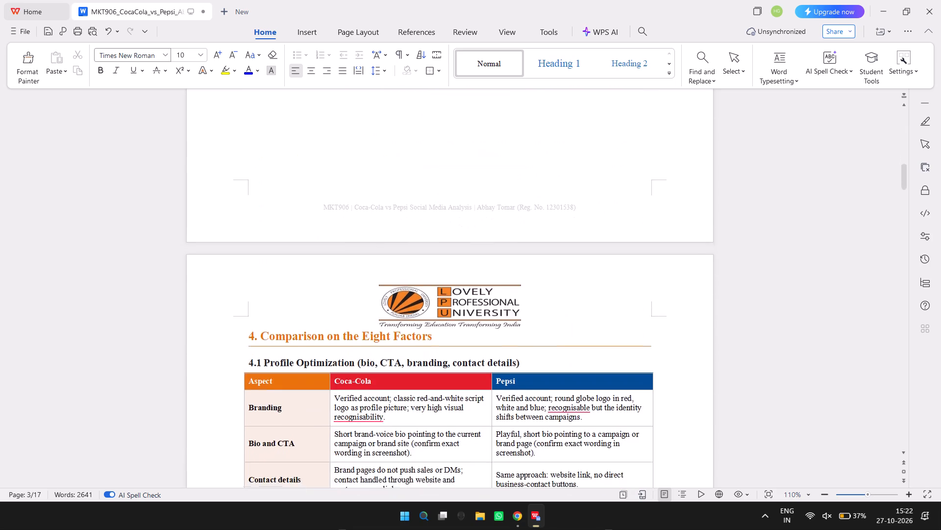
{"action": "scroll", "coordinate": [856, 316], "scroll_direction": "down", "scroll_amount": 7}
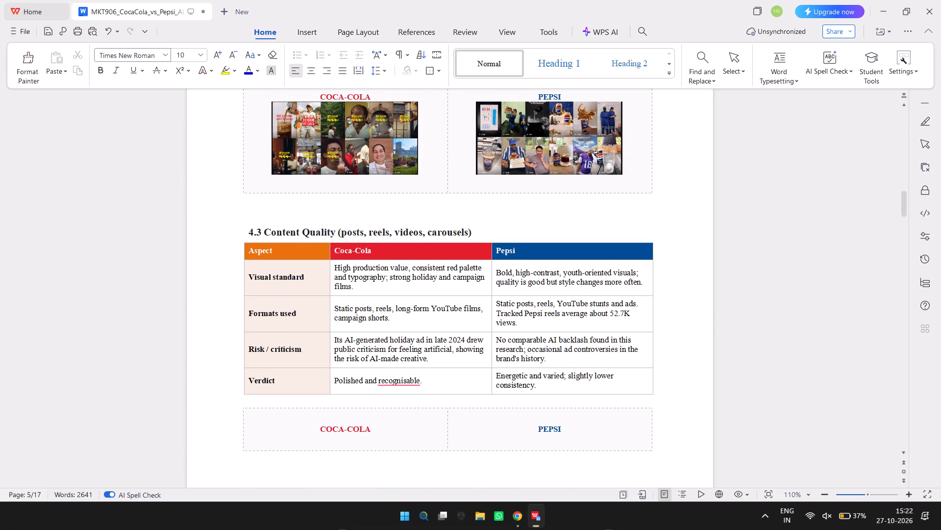
Review the comparison tables and evidence screenshots in the report's sections 4.2 through 4.7.
{"action": "scroll", "coordinate": [493, 119], "scroll_direction": "up", "scroll_amount": 3}
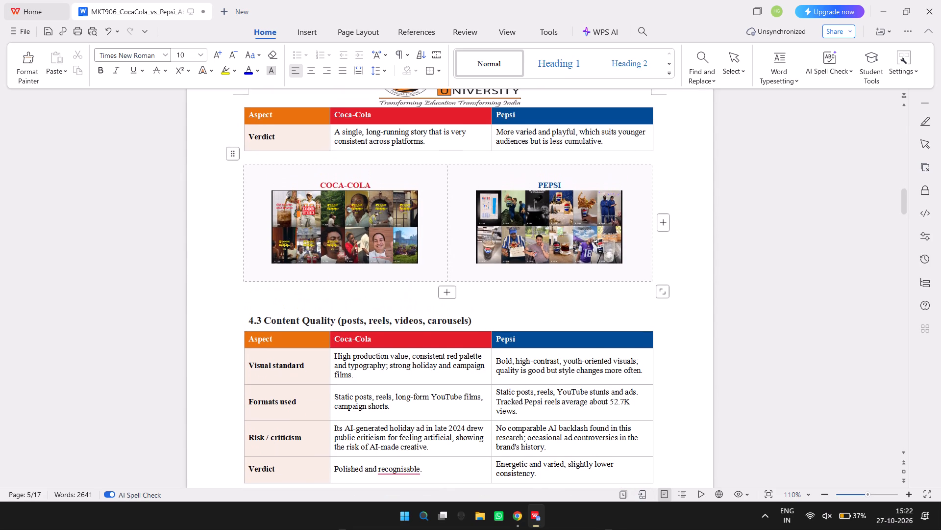
{"action": "scroll", "coordinate": [795, 259], "scroll_direction": "down", "scroll_amount": 3}
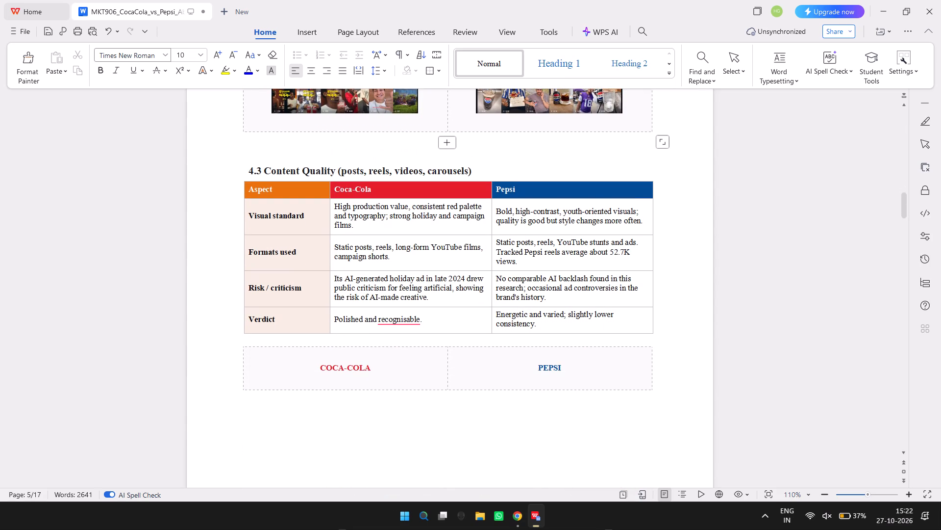
{"action": "scroll", "coordinate": [795, 259], "scroll_direction": "down", "scroll_amount": 4}
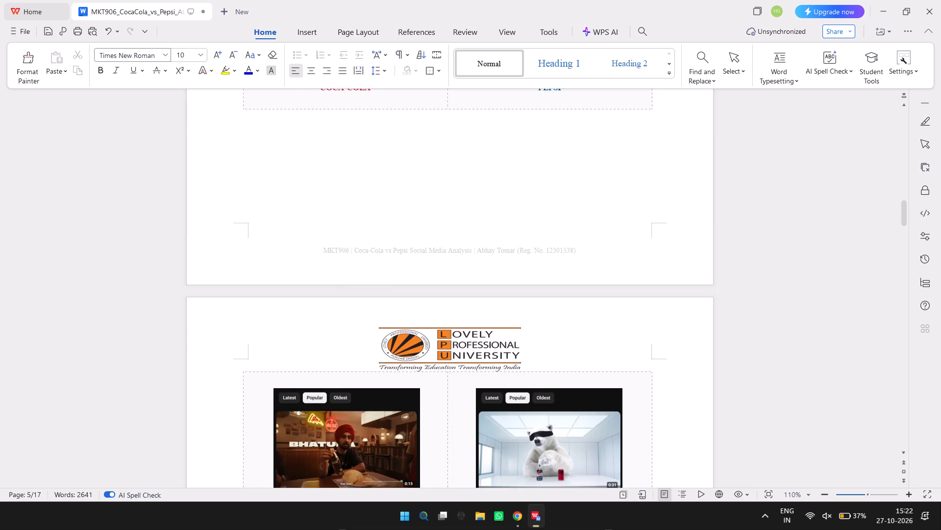
{"action": "scroll", "coordinate": [795, 259], "scroll_direction": "down", "scroll_amount": 8}
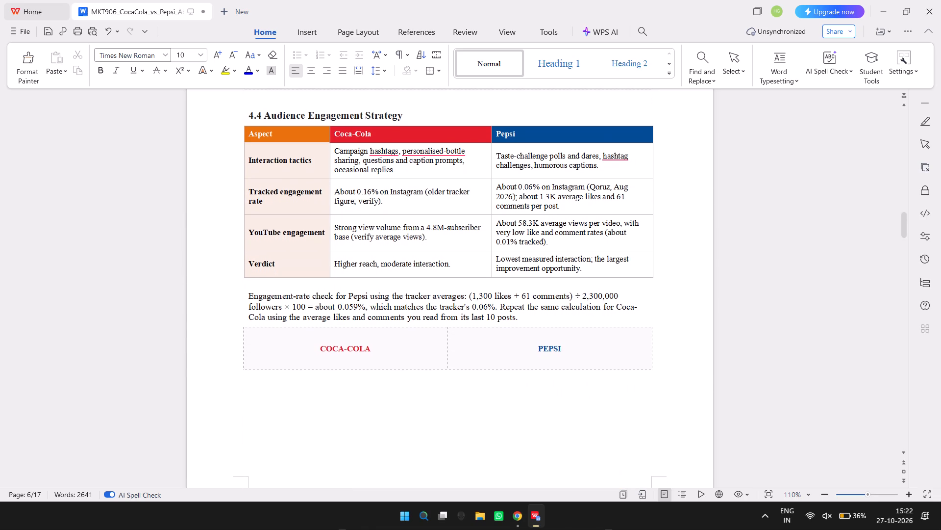
{"action": "scroll", "coordinate": [795, 259], "scroll_direction": "down", "scroll_amount": 1}
{"action": "scroll", "coordinate": [795, 259], "scroll_direction": "up", "scroll_amount": 1}
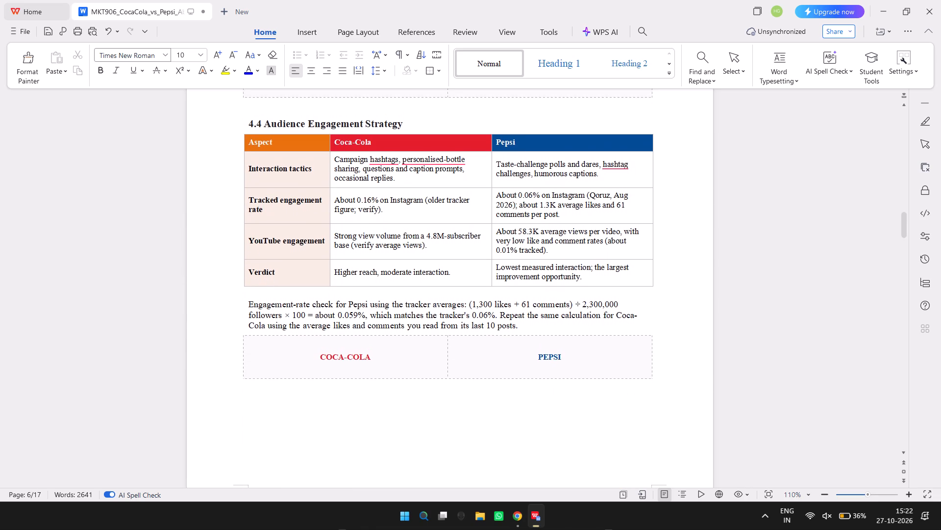
{"action": "scroll", "coordinate": [795, 259], "scroll_direction": "down", "scroll_amount": 7}
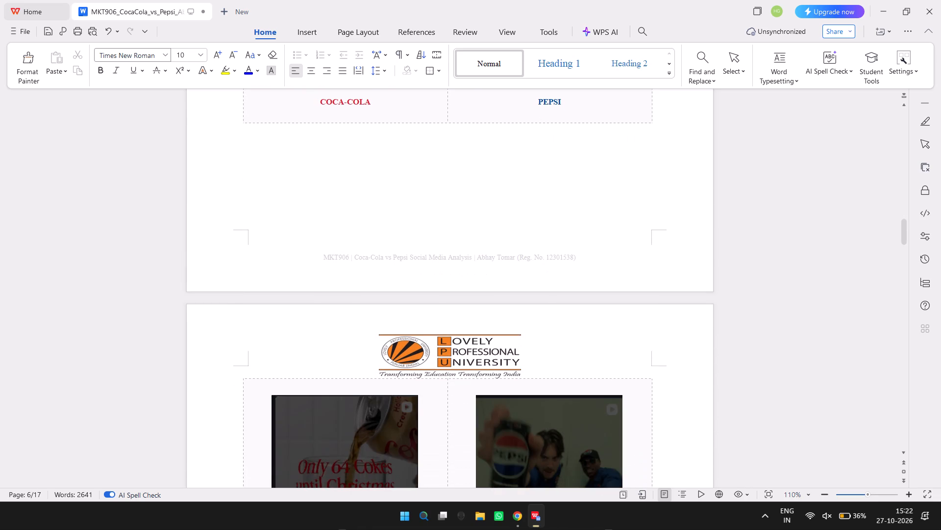
{"action": "scroll", "coordinate": [795, 259], "scroll_direction": "down", "scroll_amount": 8}
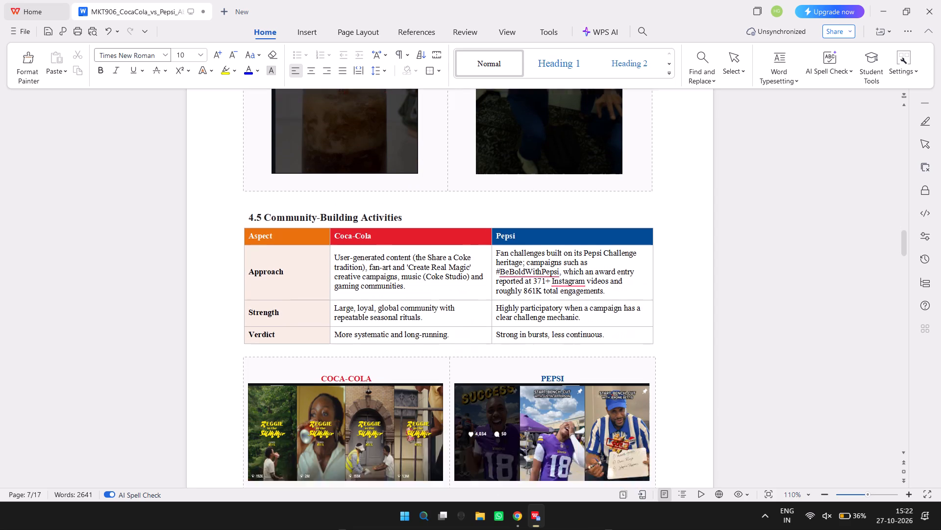
{"action": "scroll", "coordinate": [795, 259], "scroll_direction": "down", "scroll_amount": 4}
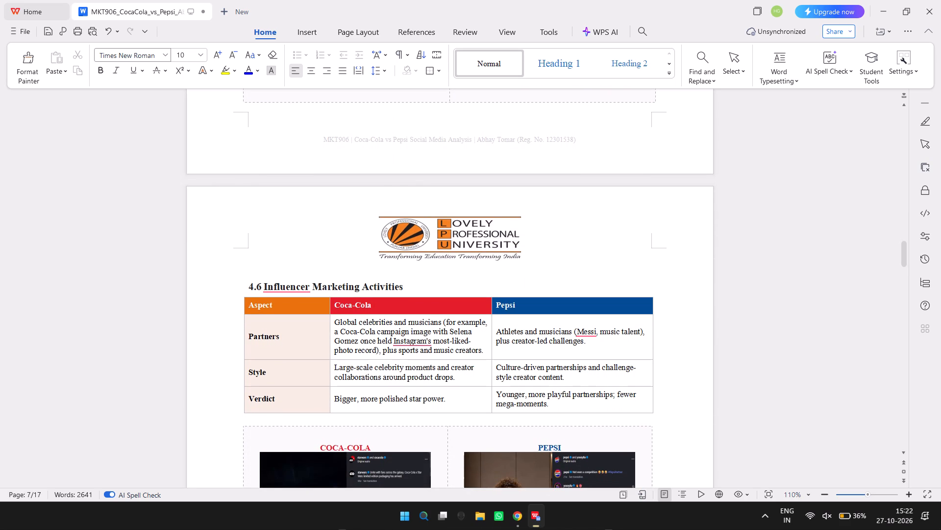
{"action": "scroll", "coordinate": [605, 280], "scroll_direction": "down", "scroll_amount": 2}
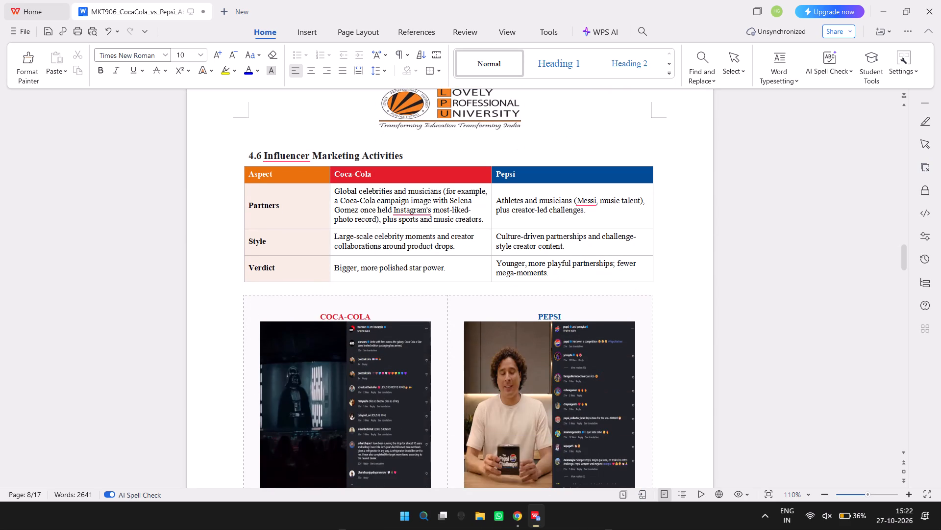
{"action": "scroll", "coordinate": [605, 280], "scroll_direction": "down", "scroll_amount": 7}
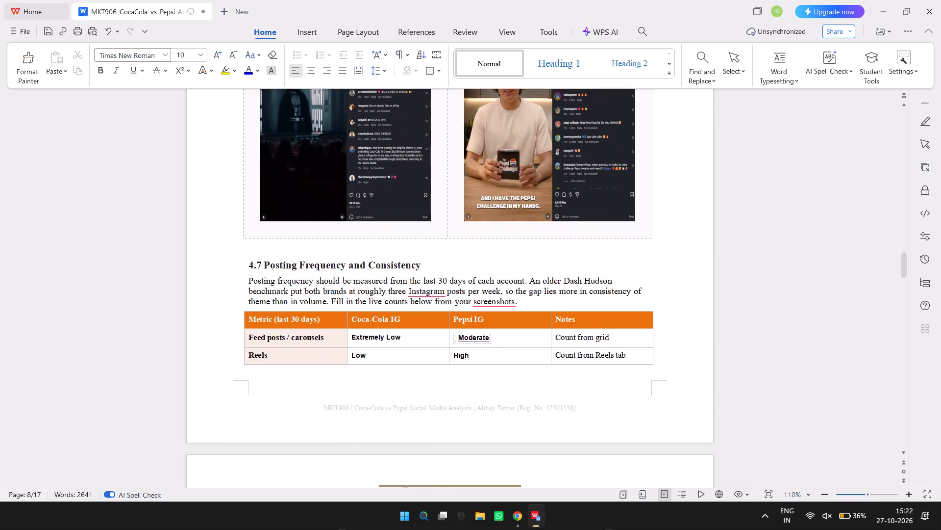
{"action": "scroll", "coordinate": [605, 280], "scroll_direction": "down", "scroll_amount": 3}
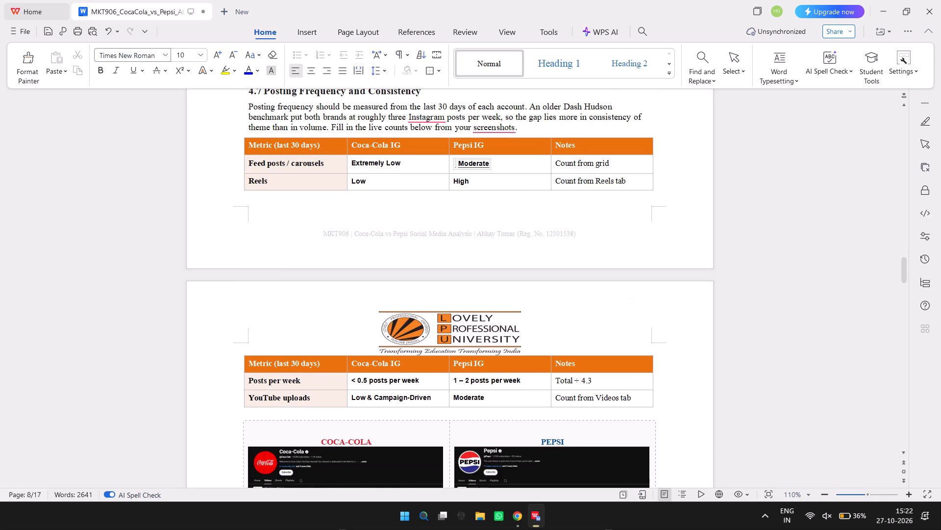
Review the rest of the report from the follower charts through the SWOT tables to the references, plus the executive summary and cover page.
{"action": "scroll", "coordinate": [605, 280], "scroll_direction": "down", "scroll_amount": 15}
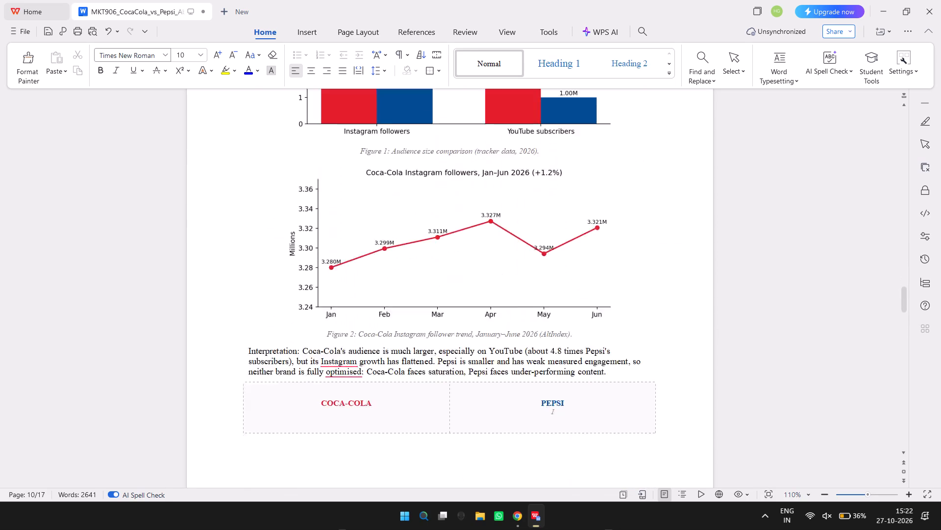
{"action": "scroll", "coordinate": [605, 280], "scroll_direction": "down", "scroll_amount": 9}
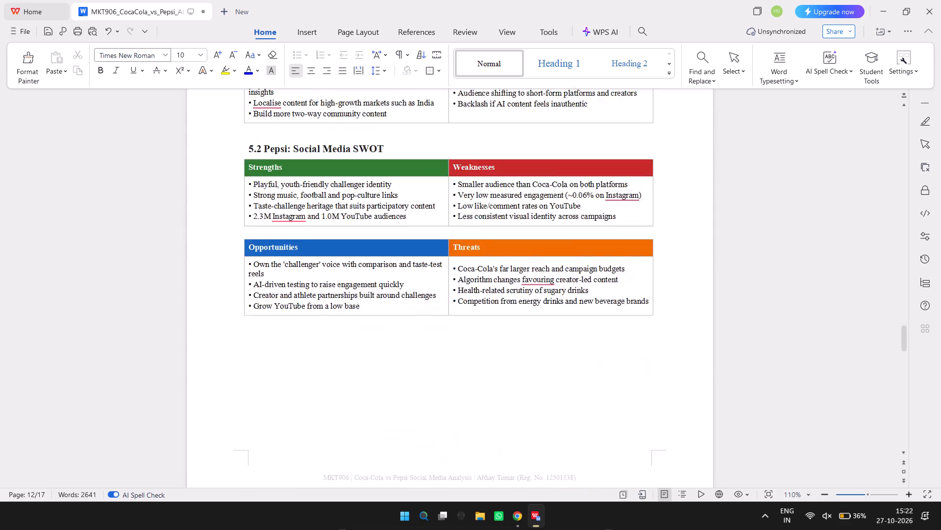
{"action": "scroll", "coordinate": [605, 280], "scroll_direction": "down", "scroll_amount": 10}
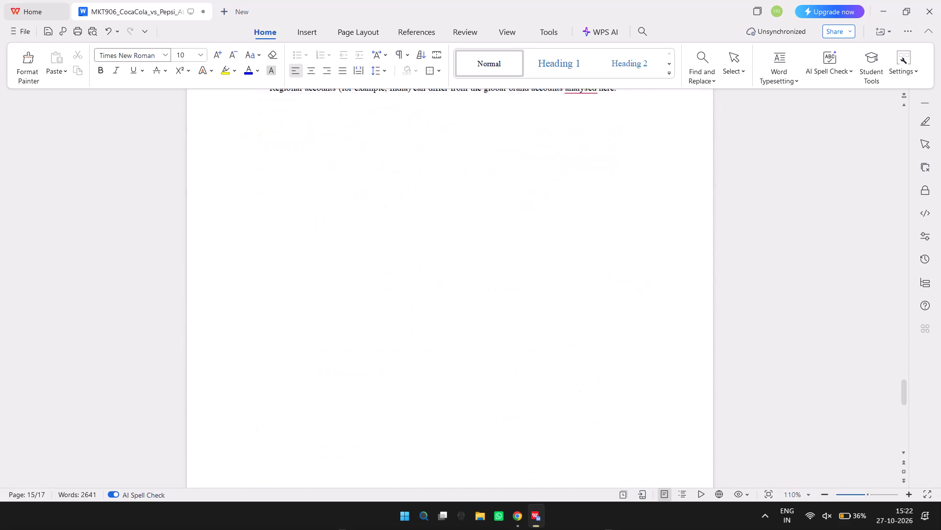
{"action": "scroll", "coordinate": [605, 280], "scroll_direction": "down", "scroll_amount": 5}
{"action": "scroll", "coordinate": [605, 280], "scroll_direction": "up", "scroll_amount": 4}
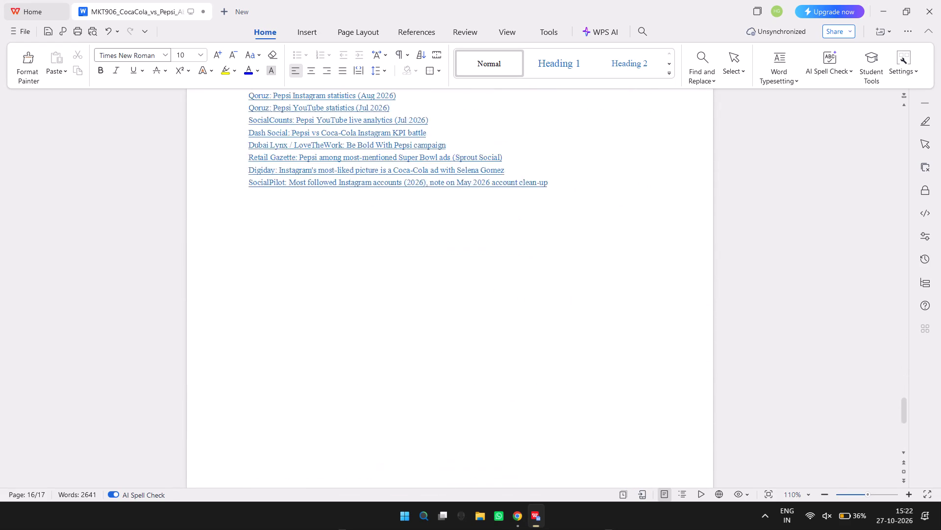
{"action": "scroll", "coordinate": [605, 280], "scroll_direction": "up", "scroll_amount": 20}
{"action": "scroll", "coordinate": [605, 280], "scroll_direction": "up", "scroll_amount": 13}
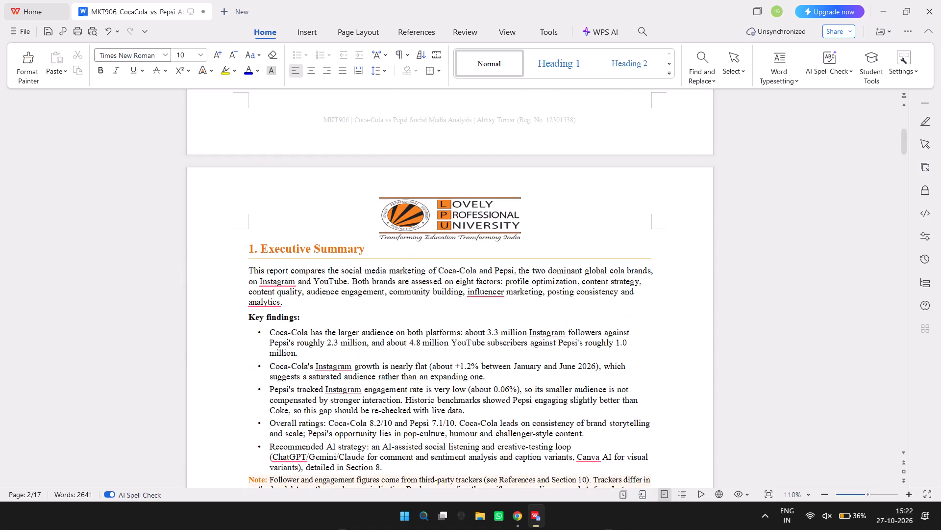
{"action": "scroll", "coordinate": [605, 280], "scroll_direction": "up", "scroll_amount": 3}
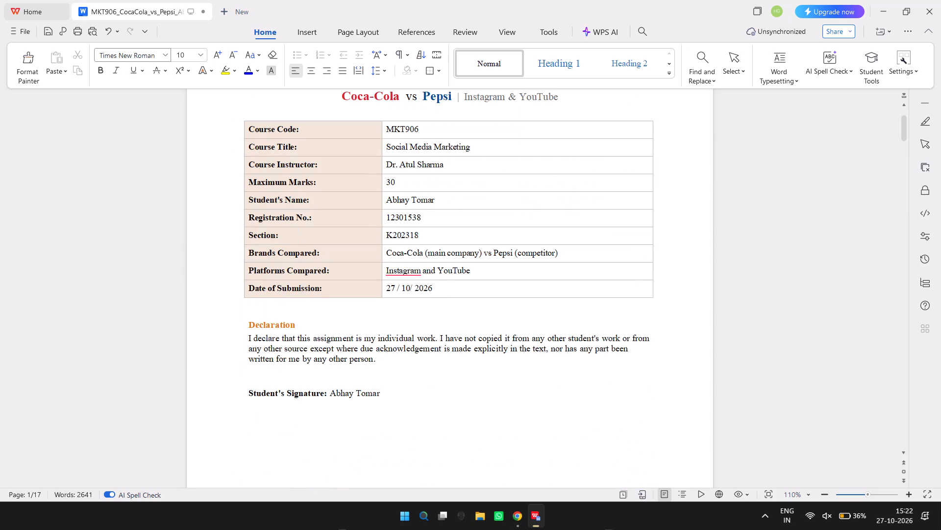
Save the Coca-Cola vs Pepsi report document.
{"action": "key", "text": "ctrl+s"}
{"action": "key", "text": "ctrl+s"}
{"action": "key", "text": "ctrl+s"}
{"action": "key", "text": "ctrl+s"}
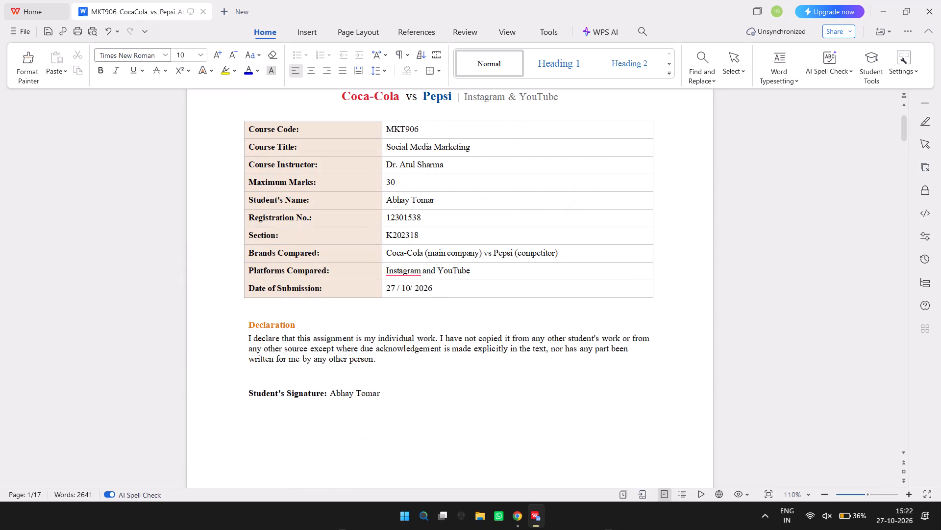
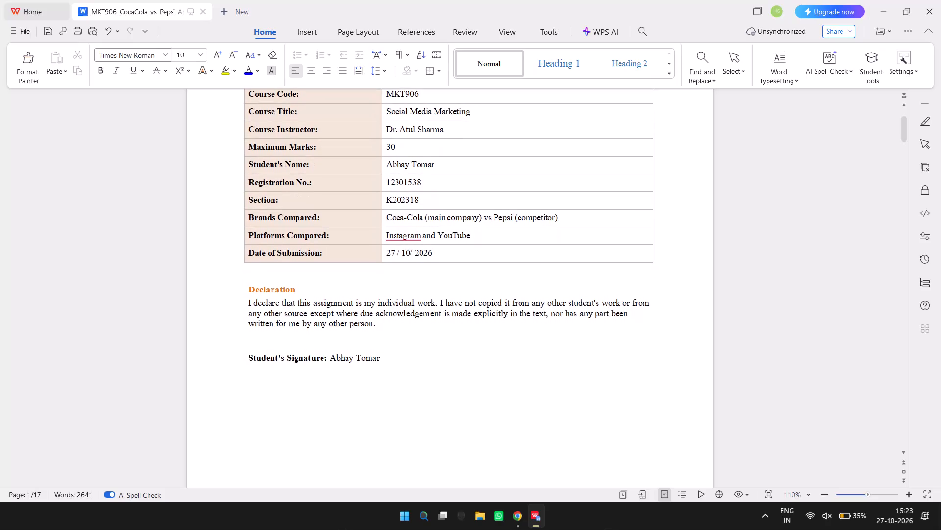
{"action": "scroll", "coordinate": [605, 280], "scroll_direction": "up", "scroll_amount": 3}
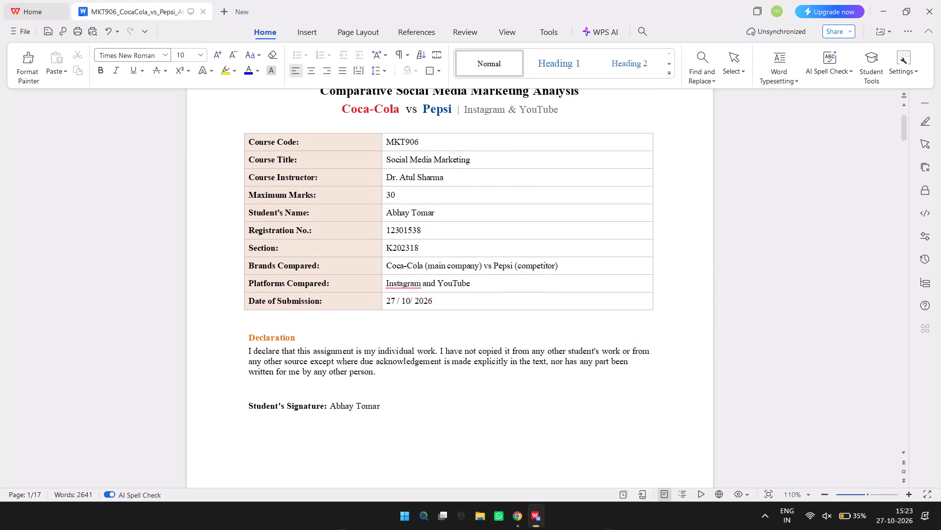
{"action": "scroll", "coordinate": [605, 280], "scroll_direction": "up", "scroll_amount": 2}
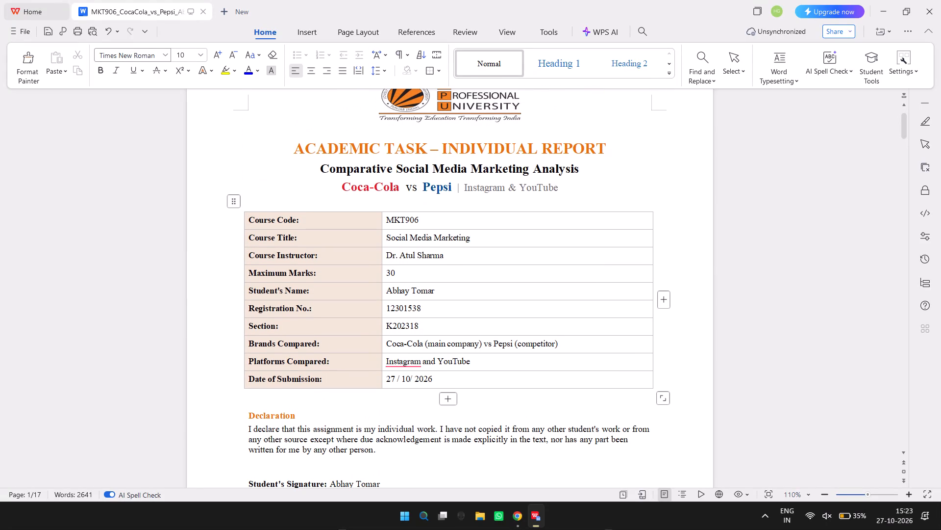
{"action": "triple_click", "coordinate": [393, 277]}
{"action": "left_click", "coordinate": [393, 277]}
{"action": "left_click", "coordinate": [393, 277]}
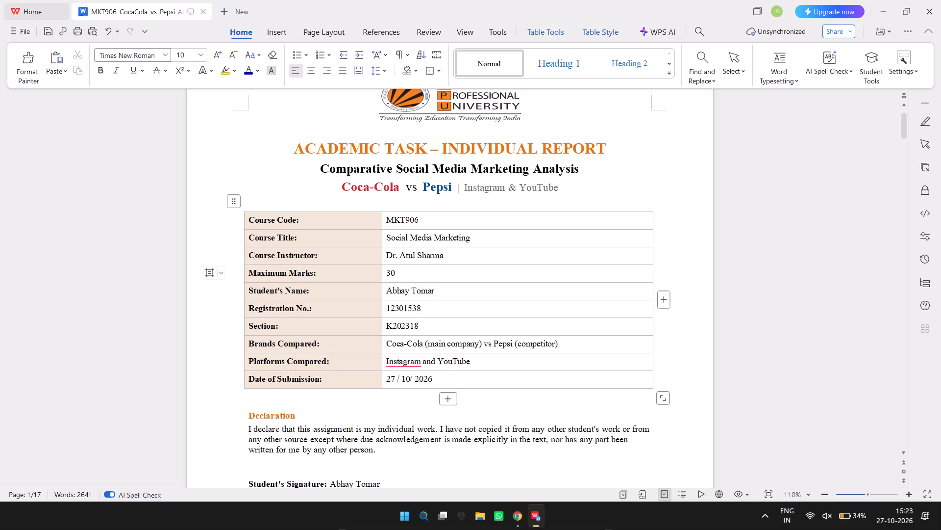
Add the number 2 followed by three spaces after the dash in the cover page's "ACADEMIC TASK – INDIVIDUAL REPORT" title.
{"action": "scroll", "coordinate": [312, 275], "scroll_direction": "up", "scroll_amount": 2}
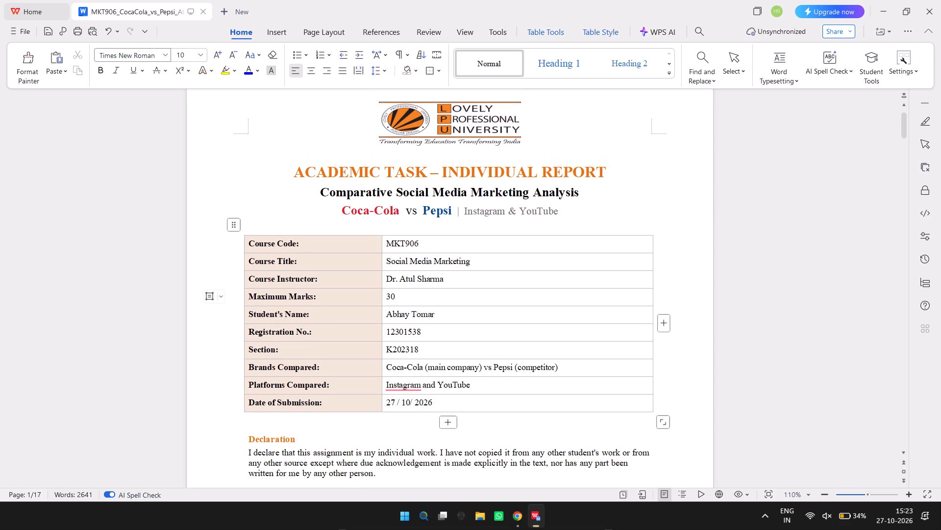
{"action": "left_click", "coordinate": [439, 174]}
{"action": "key", "text": "2"}
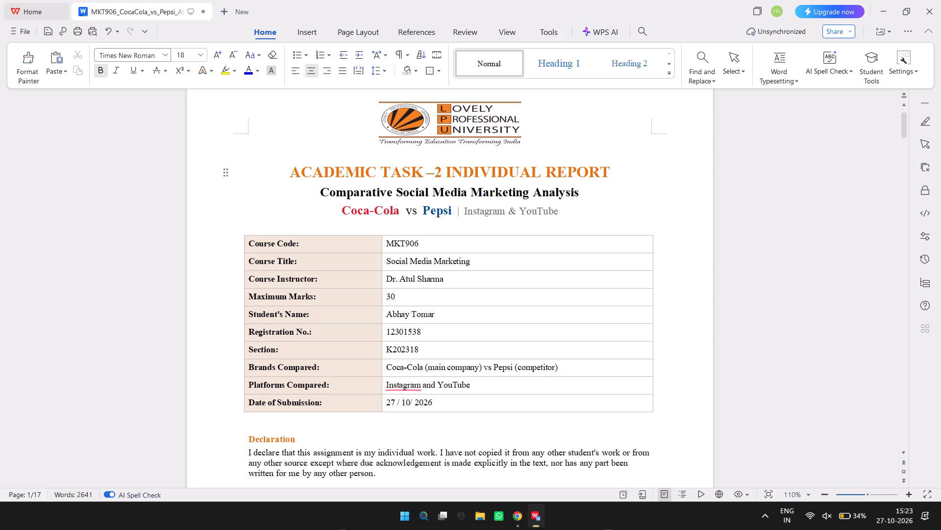
{"action": "key", "text": "space"}
{"action": "key", "text": "space"}
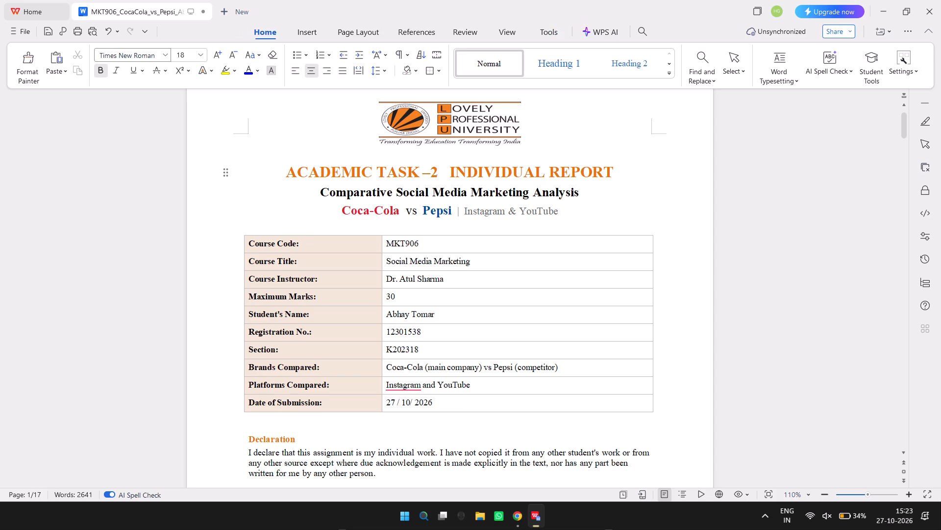
{"action": "key", "text": "space"}
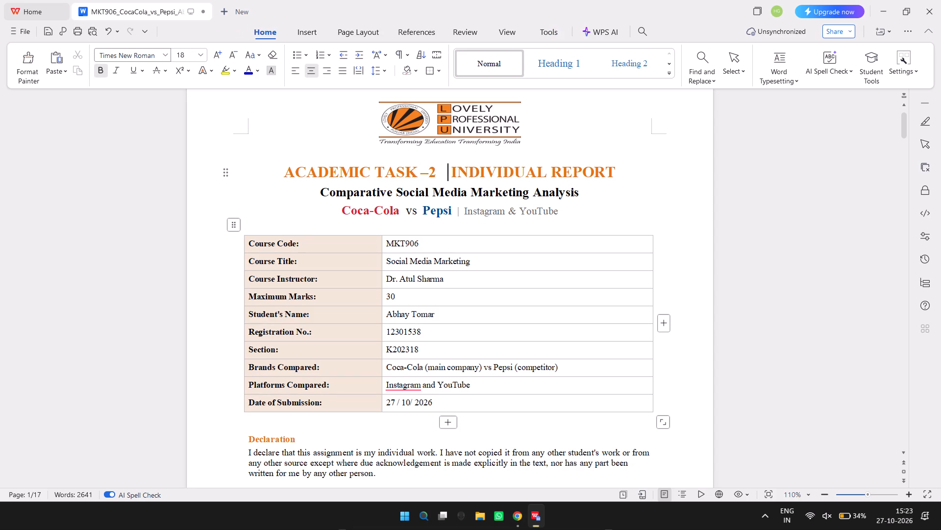
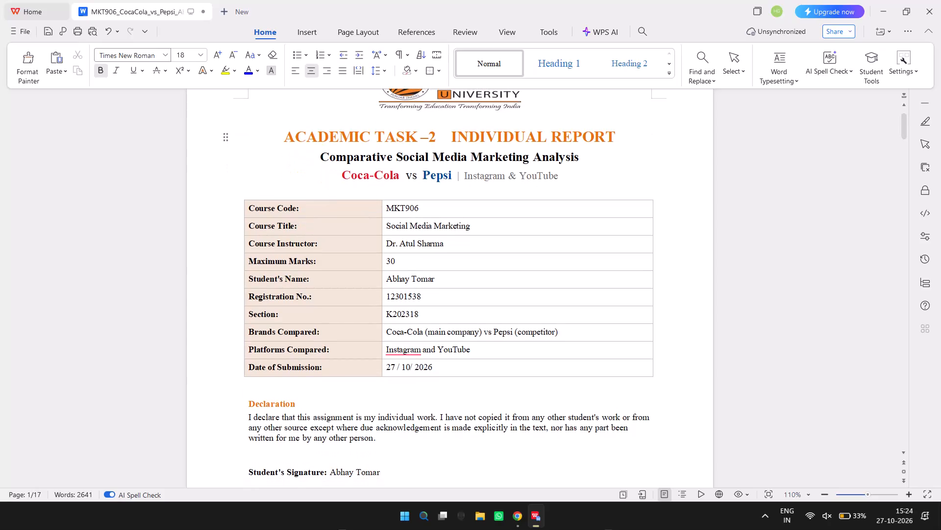
Review the whole report from the cover page through the SWOT analysis to the Screenshot Evidence Checklist appendix.
{"action": "scroll", "coordinate": [489, 465], "scroll_direction": "down", "scroll_amount": 1}
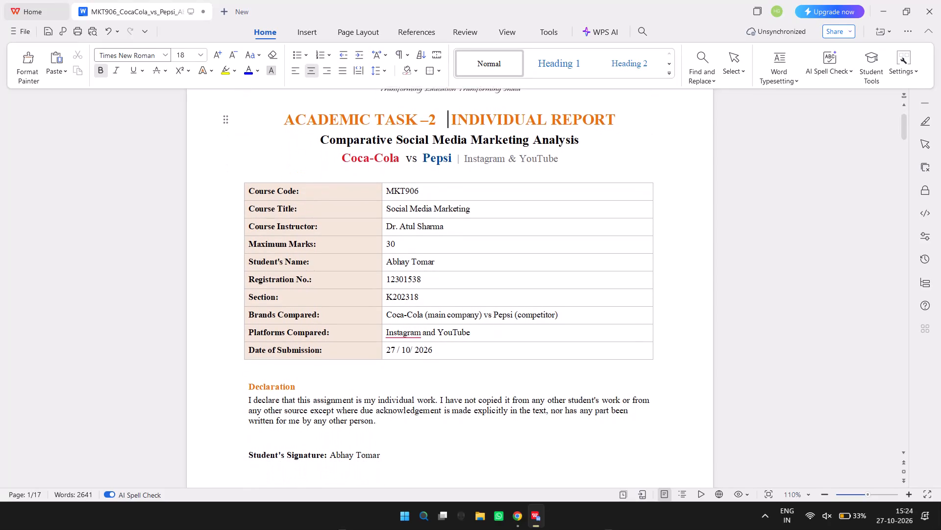
{"action": "scroll", "coordinate": [489, 465], "scroll_direction": "down", "scroll_amount": 3}
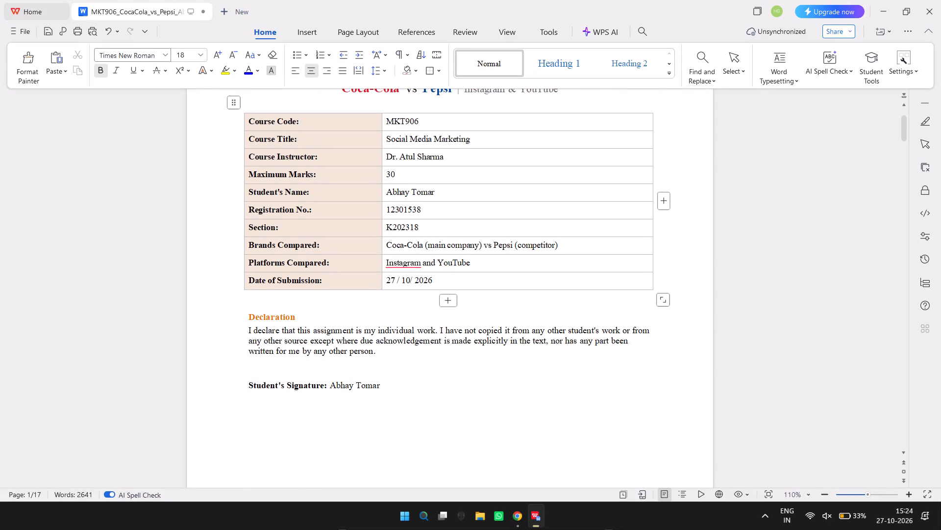
{"action": "scroll", "coordinate": [596, 352], "scroll_direction": "down", "scroll_amount": 2}
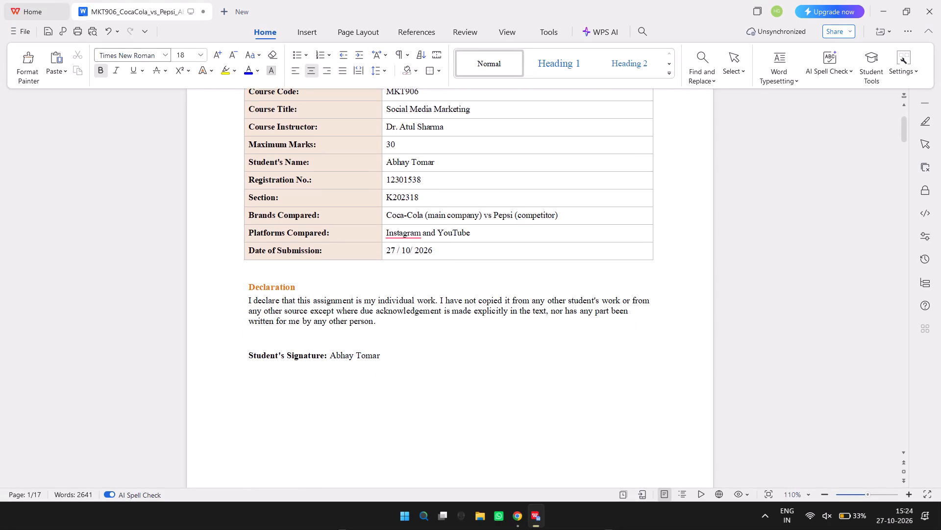
{"action": "scroll", "coordinate": [596, 352], "scroll_direction": "down", "scroll_amount": 2}
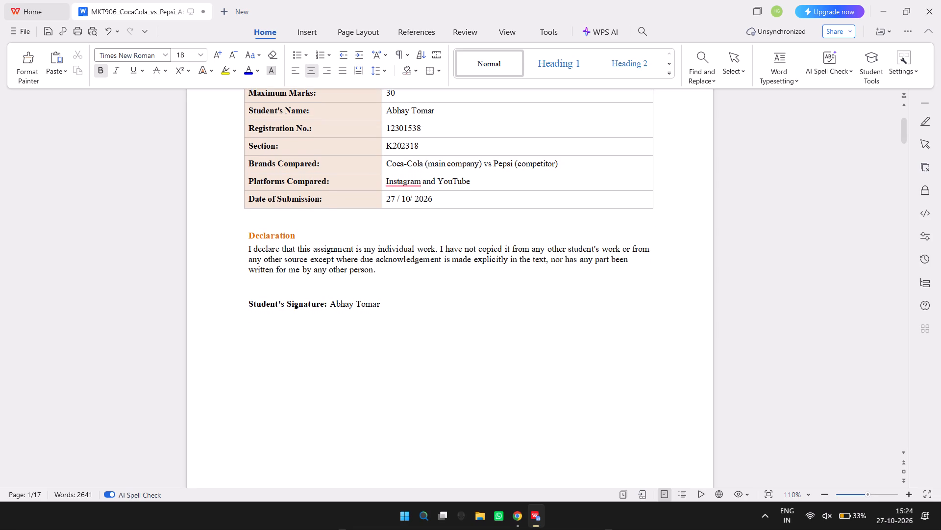
{"action": "scroll", "coordinate": [441, 276], "scroll_direction": "down", "scroll_amount": 2}
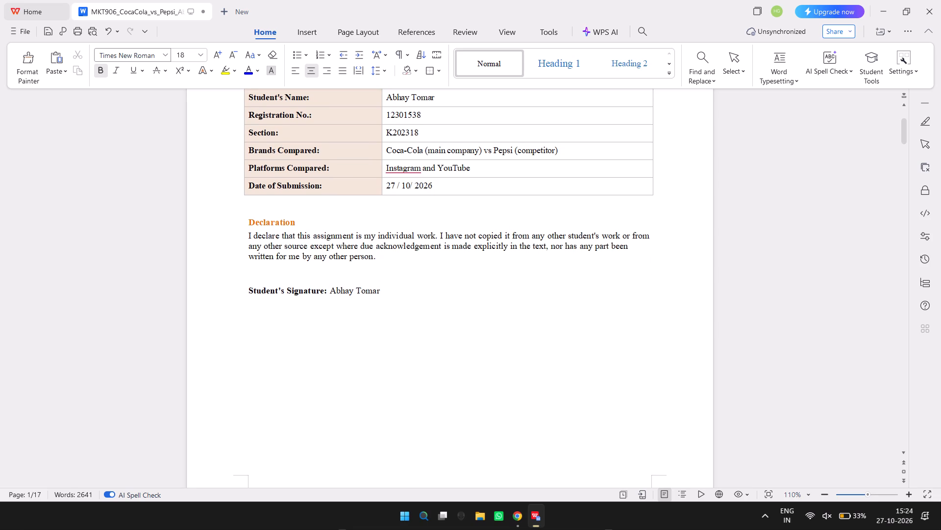
{"action": "scroll", "coordinate": [441, 276], "scroll_direction": "down", "scroll_amount": 2}
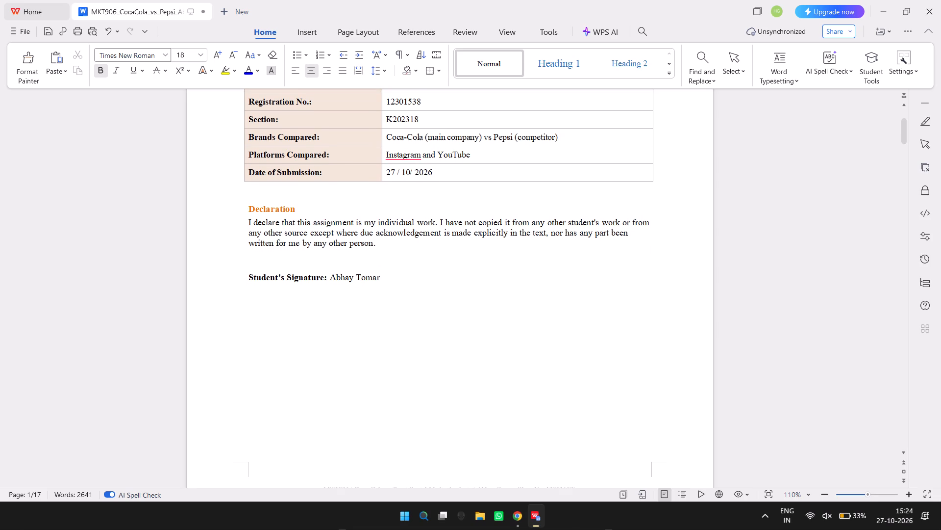
{"action": "scroll", "coordinate": [441, 268], "scroll_direction": "down", "scroll_amount": 1}
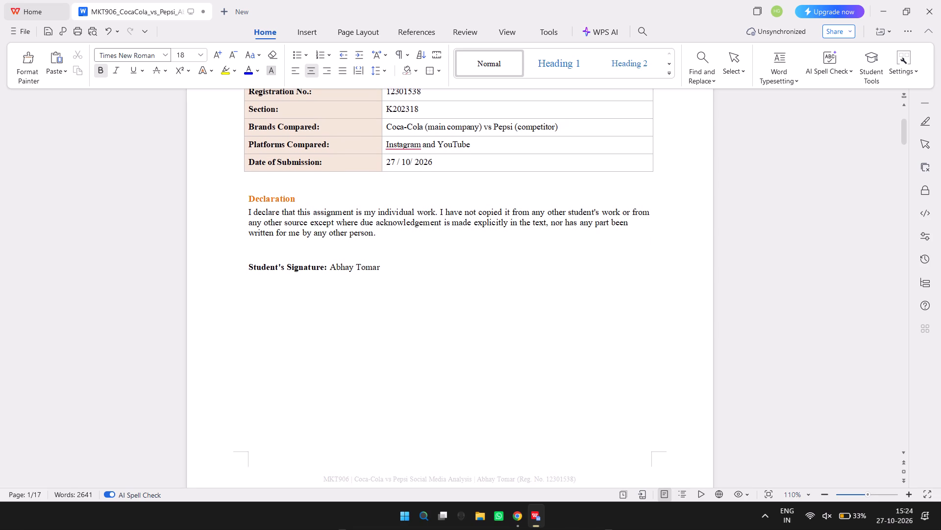
{"action": "scroll", "coordinate": [441, 268], "scroll_direction": "down", "scroll_amount": 3}
{"action": "scroll", "coordinate": [440, 215], "scroll_direction": "down", "scroll_amount": 1}
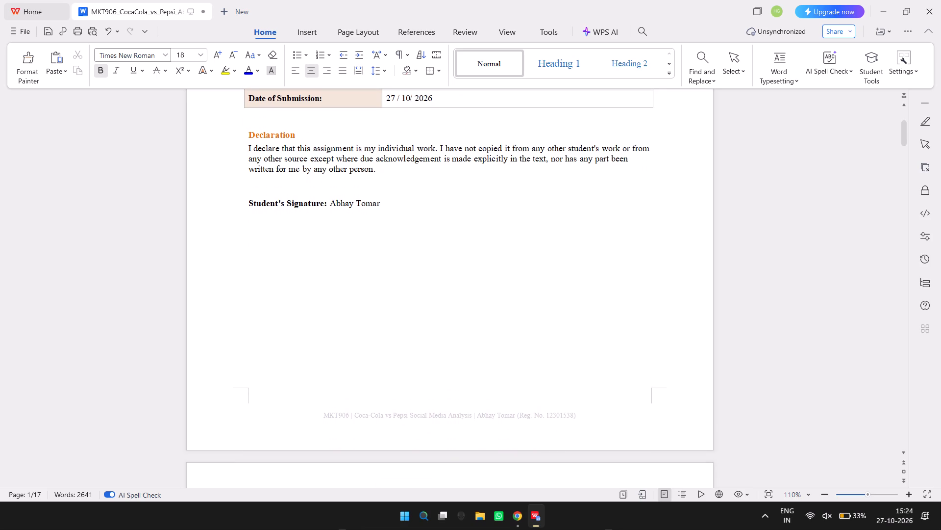
{"action": "scroll", "coordinate": [440, 215], "scroll_direction": "down", "scroll_amount": 6}
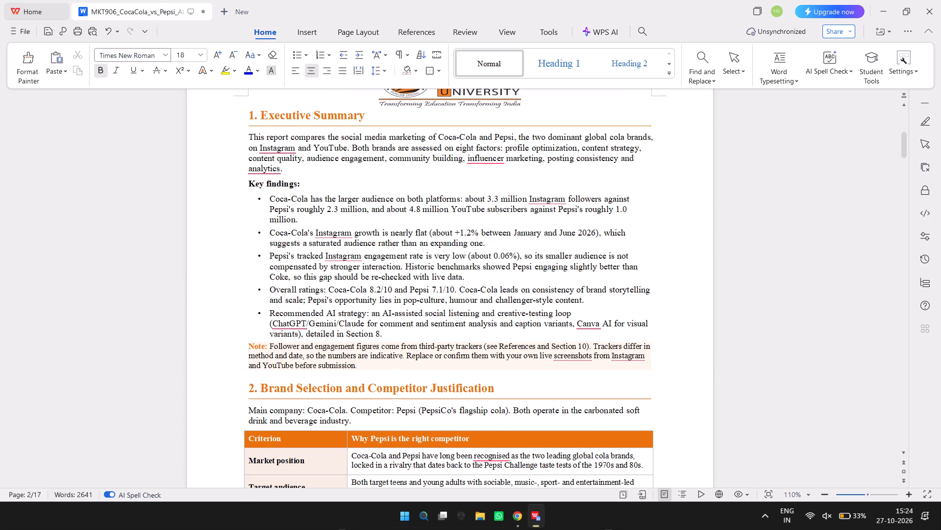
{"action": "scroll", "coordinate": [440, 215], "scroll_direction": "down", "scroll_amount": 2}
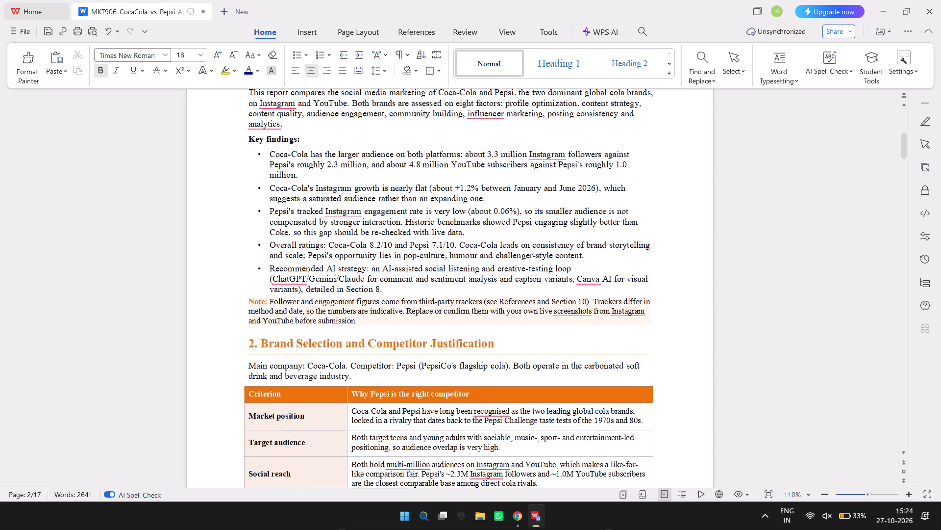
{"action": "scroll", "coordinate": [440, 215], "scroll_direction": "down", "scroll_amount": 2}
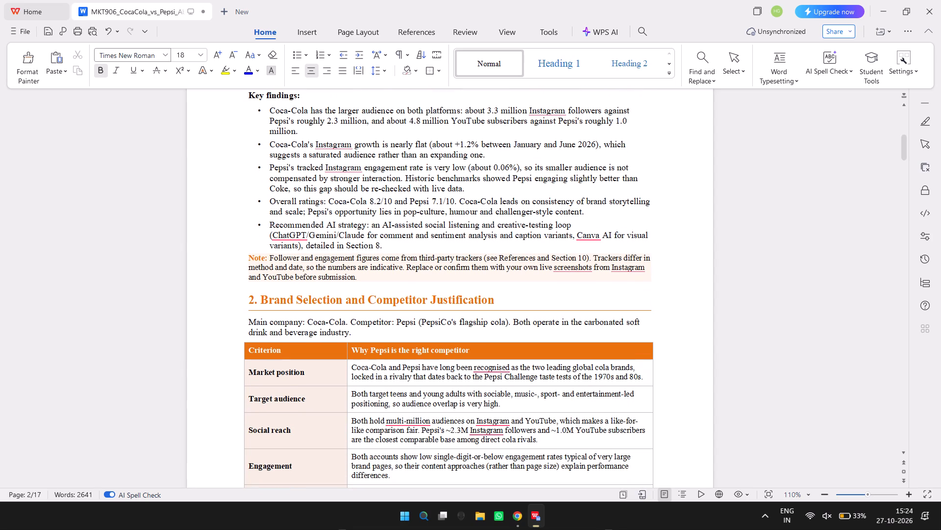
{"action": "scroll", "coordinate": [553, 317], "scroll_direction": "down", "scroll_amount": 4}
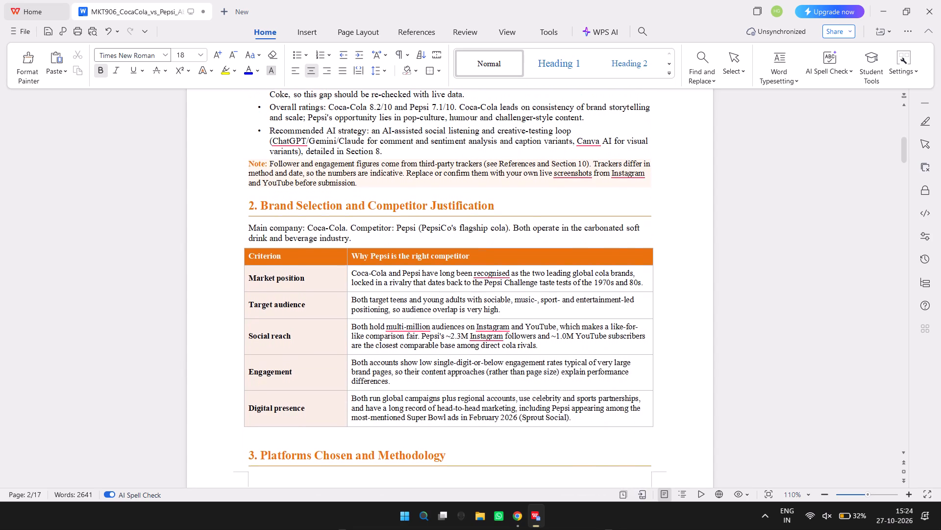
{"action": "scroll", "coordinate": [553, 317], "scroll_direction": "down", "scroll_amount": 17}
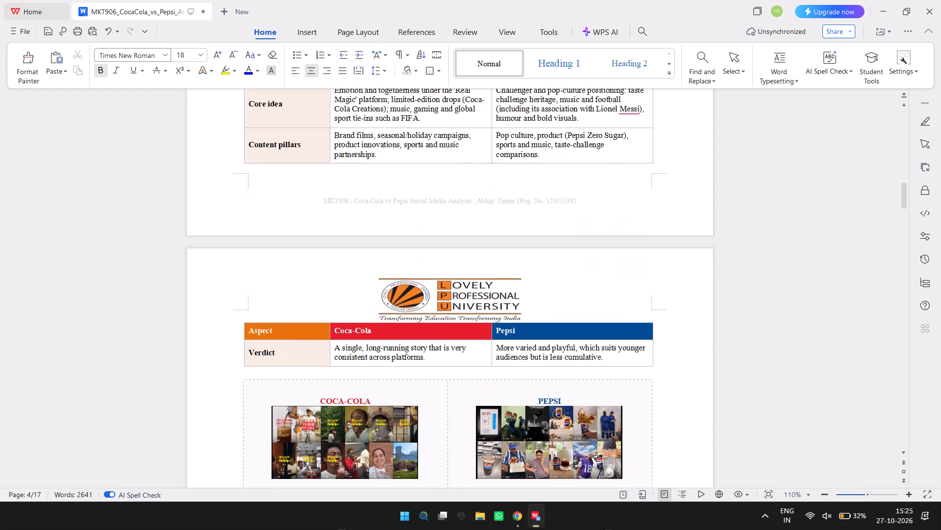
{"action": "scroll", "coordinate": [553, 317], "scroll_direction": "down", "scroll_amount": 11}
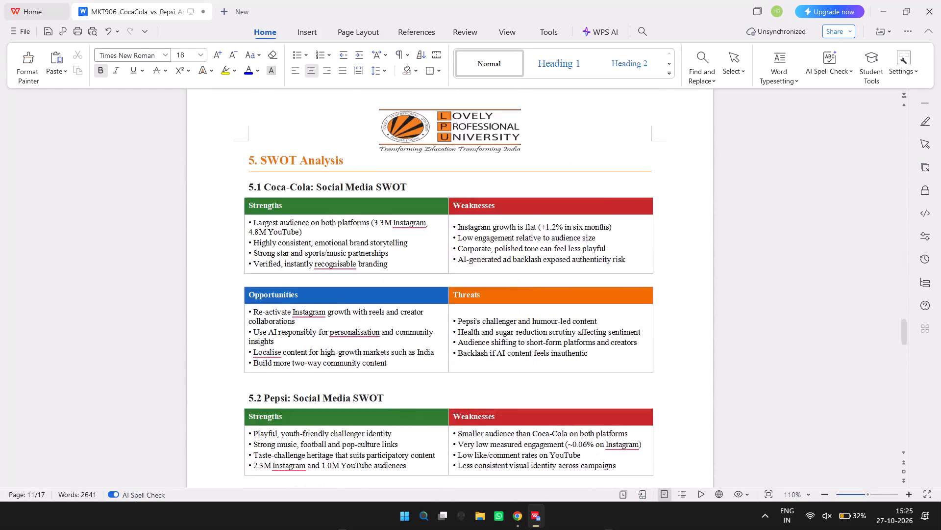
{"action": "scroll", "coordinate": [553, 317], "scroll_direction": "down", "scroll_amount": 8}
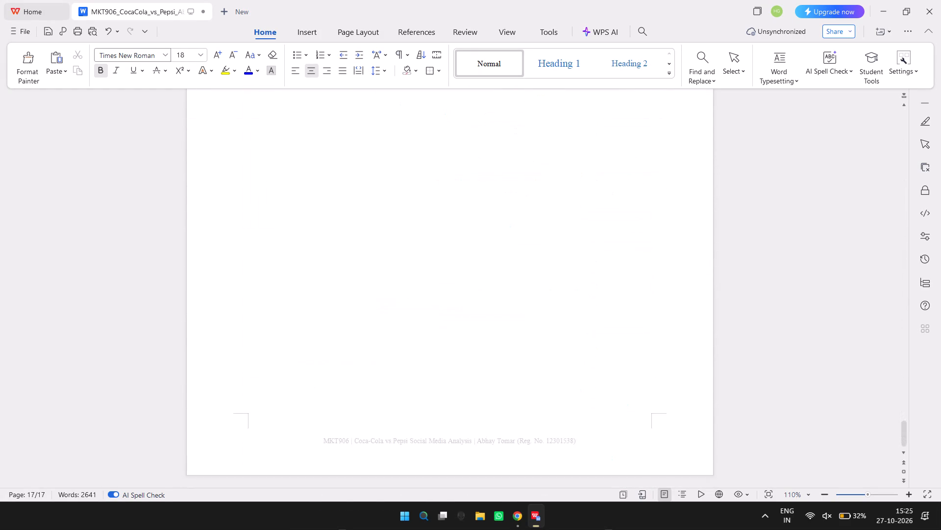
{"action": "scroll", "coordinate": [553, 317], "scroll_direction": "down", "scroll_amount": 1}
{"action": "scroll", "coordinate": [553, 317], "scroll_direction": "up", "scroll_amount": 6}
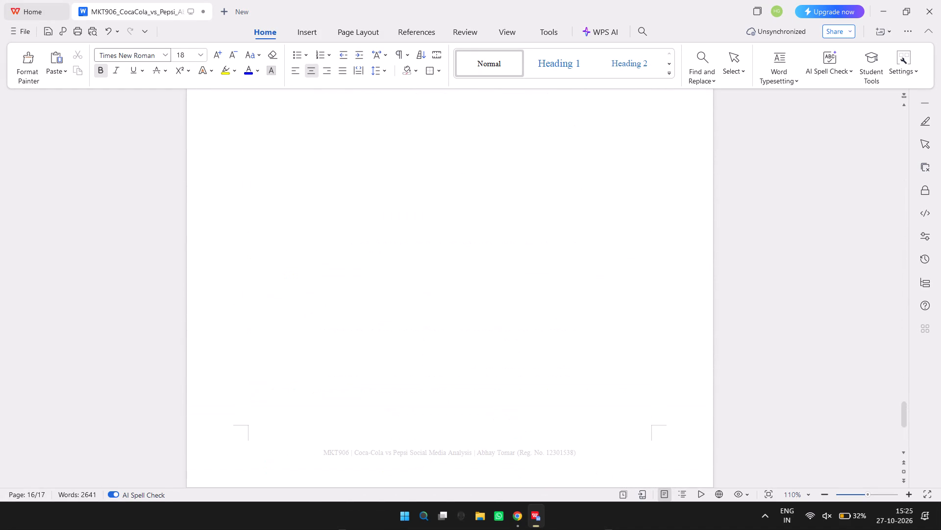
{"action": "scroll", "coordinate": [553, 317], "scroll_direction": "down", "scroll_amount": 2}
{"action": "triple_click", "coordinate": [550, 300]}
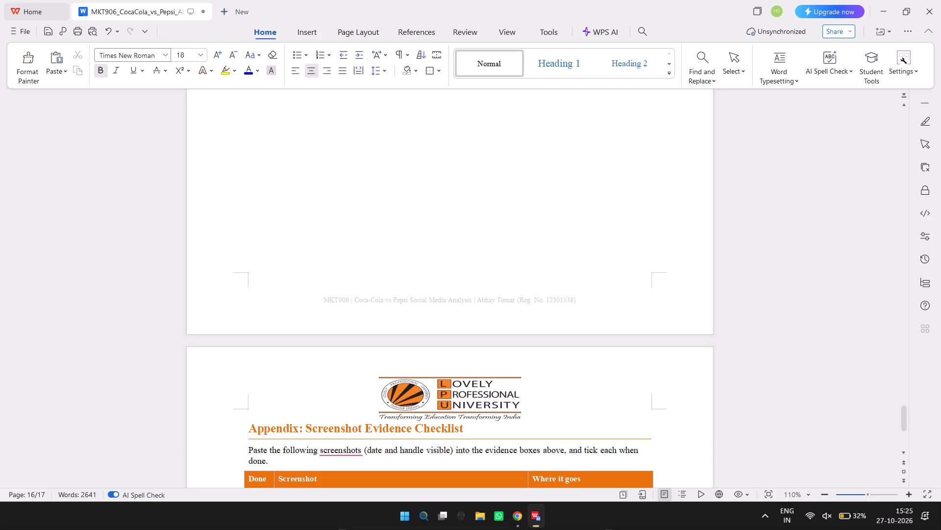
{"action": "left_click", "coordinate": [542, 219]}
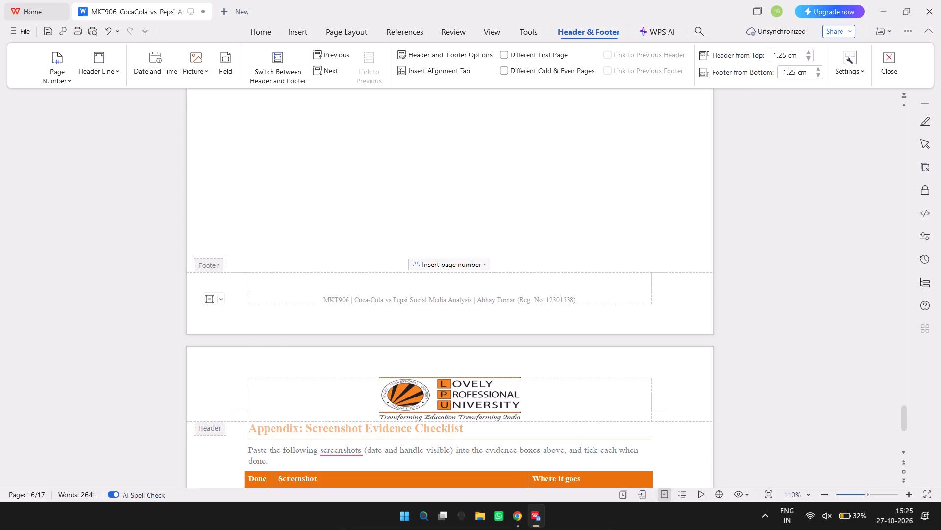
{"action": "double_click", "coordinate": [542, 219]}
Save the Coca-Cola vs Pepsi report document with the corrected cover page title.
{"action": "scroll", "coordinate": [542, 219], "scroll_direction": "up", "scroll_amount": 16}
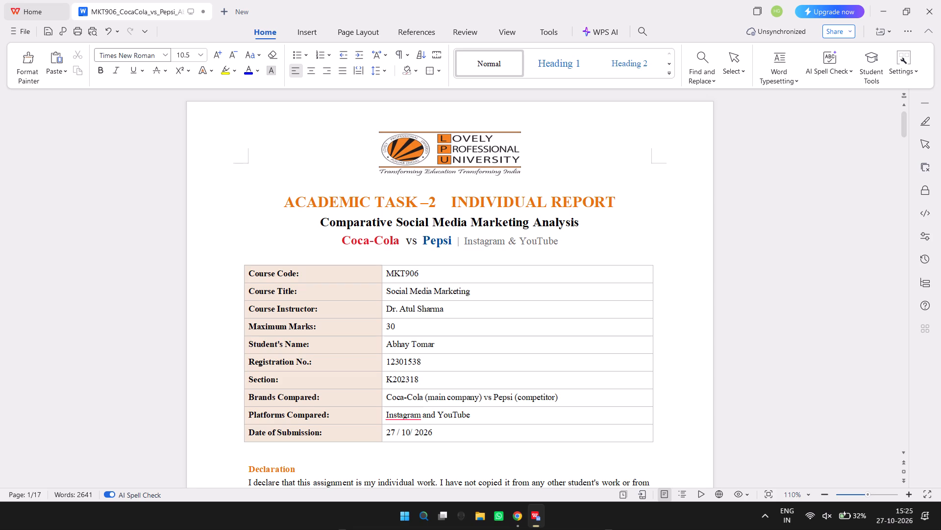
{"action": "left_click", "coordinate": [148, 221]}
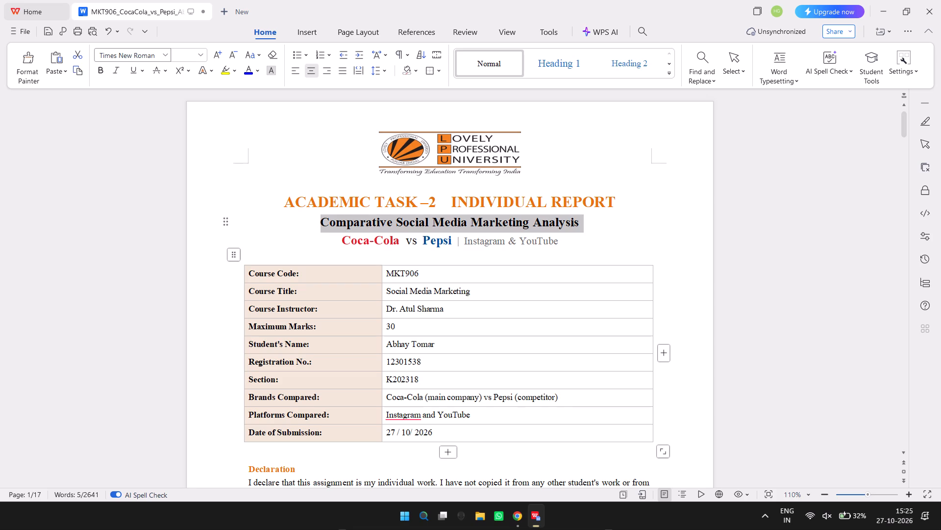
{"action": "key", "text": "ctrl+s"}
{"action": "left_click", "coordinate": [148, 221]}
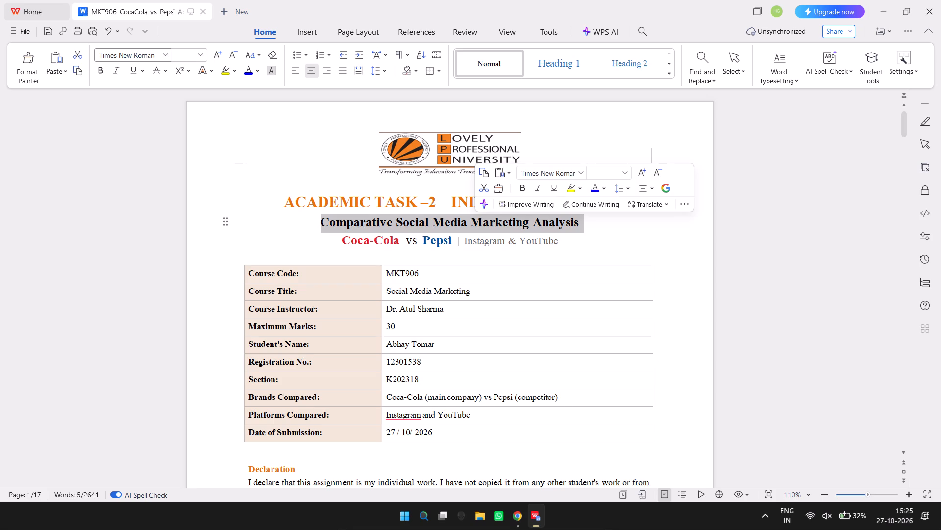
{"action": "left_click", "coordinate": [148, 221]}
{"action": "left_click", "coordinate": [124, 155]}
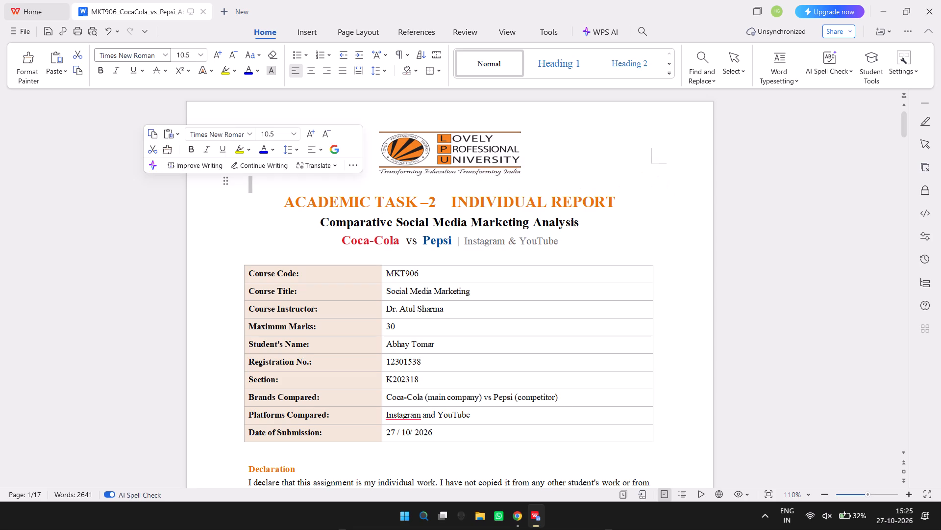
Switch to Chrome and bring up the pending MKT906 assignment on the UMS student dashboard.
{"action": "left_click", "coordinate": [302, 243]}
{"action": "left_click", "coordinate": [610, 226]}
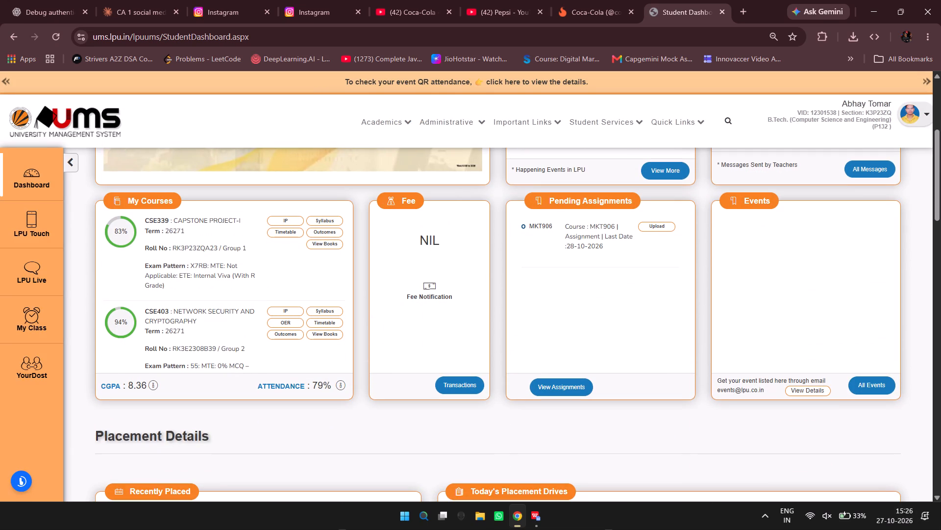
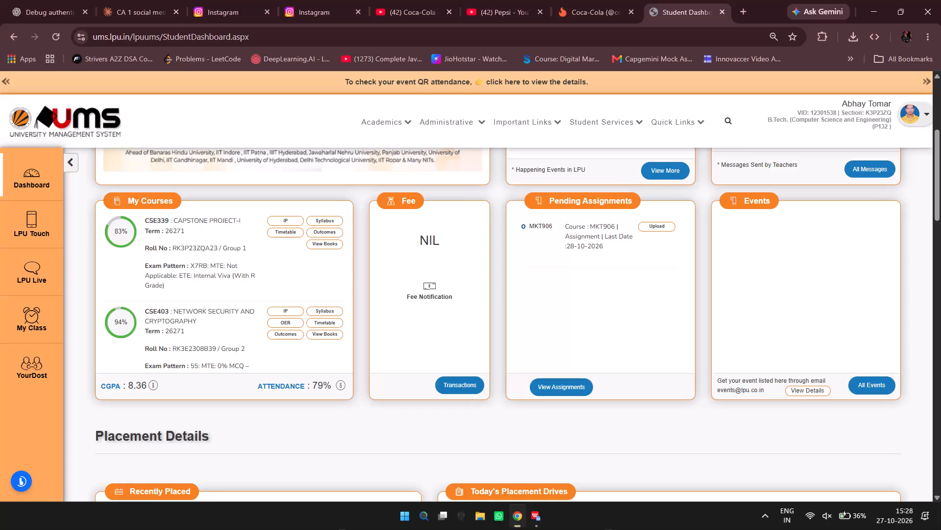
Look through the enrolled courses in My Courses, including the MKT906 Social Media Marketing entry and its class details.
{"action": "scroll", "coordinate": [259, 263], "scroll_direction": "down", "scroll_amount": 2}
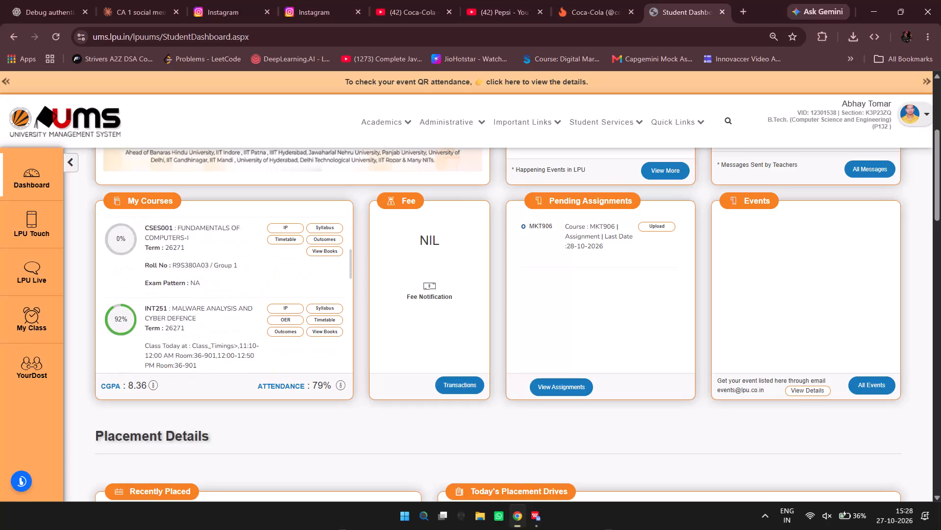
{"action": "scroll", "coordinate": [259, 263], "scroll_direction": "down", "scroll_amount": 7}
{"action": "scroll", "coordinate": [259, 263], "scroll_direction": "up", "scroll_amount": 1}
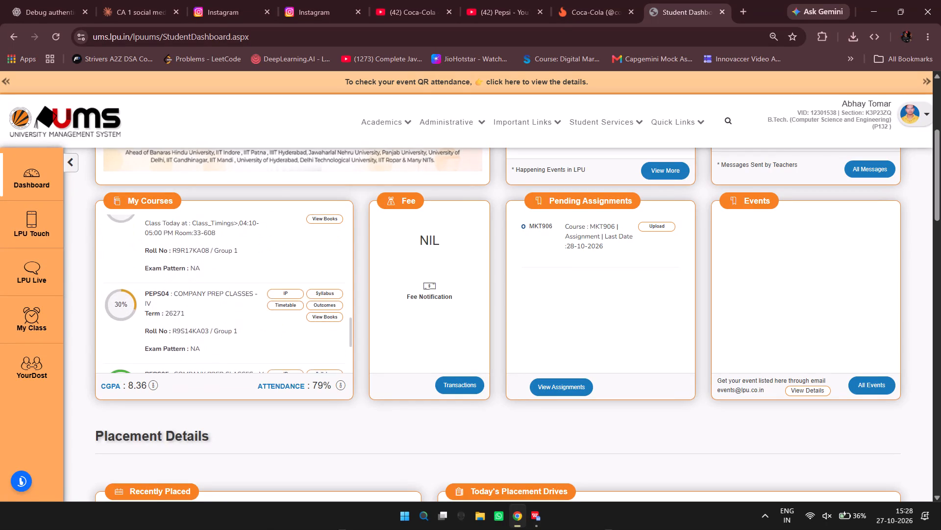
{"action": "scroll", "coordinate": [259, 263], "scroll_direction": "up", "scroll_amount": 1}
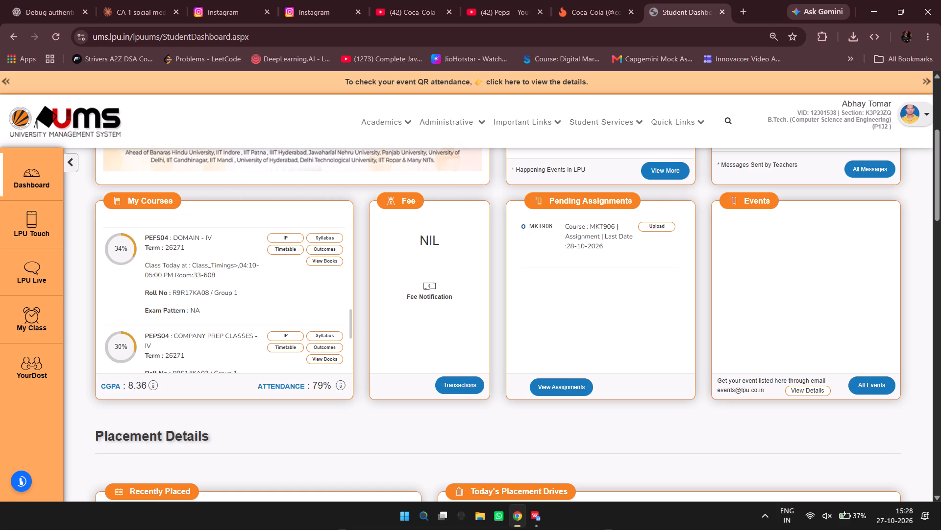
{"action": "scroll", "coordinate": [200, 270], "scroll_direction": "up", "scroll_amount": 1}
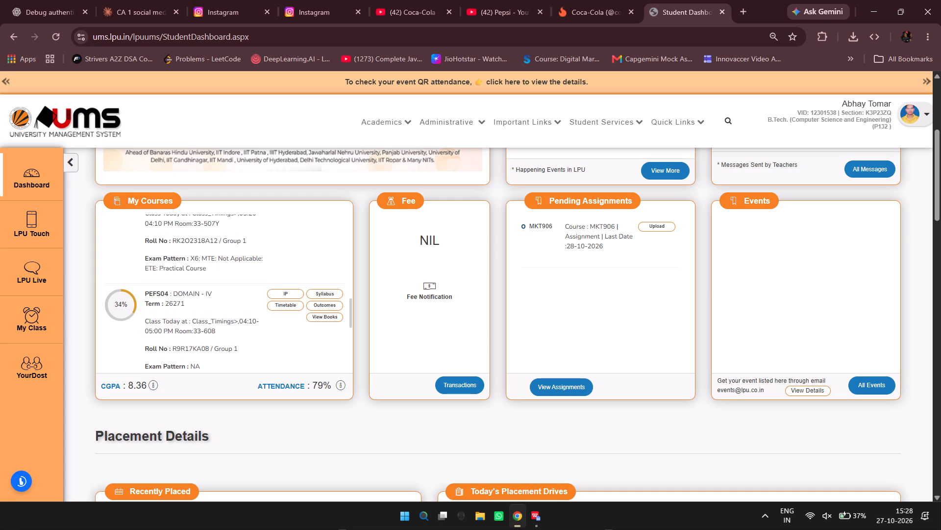
{"action": "scroll", "coordinate": [200, 270], "scroll_direction": "down", "scroll_amount": 1}
{"action": "scroll", "coordinate": [200, 270], "scroll_direction": "up", "scroll_amount": 2}
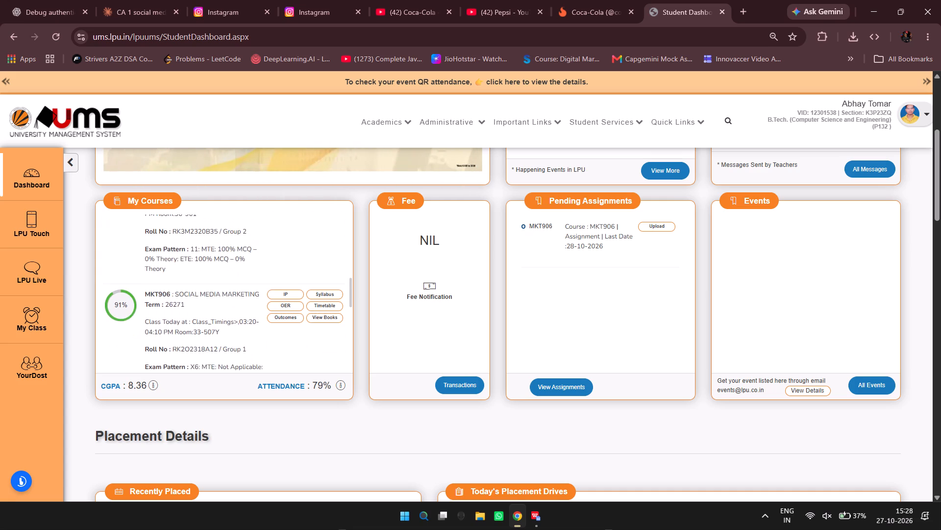
{"action": "scroll", "coordinate": [200, 270], "scroll_direction": "up", "scroll_amount": 2}
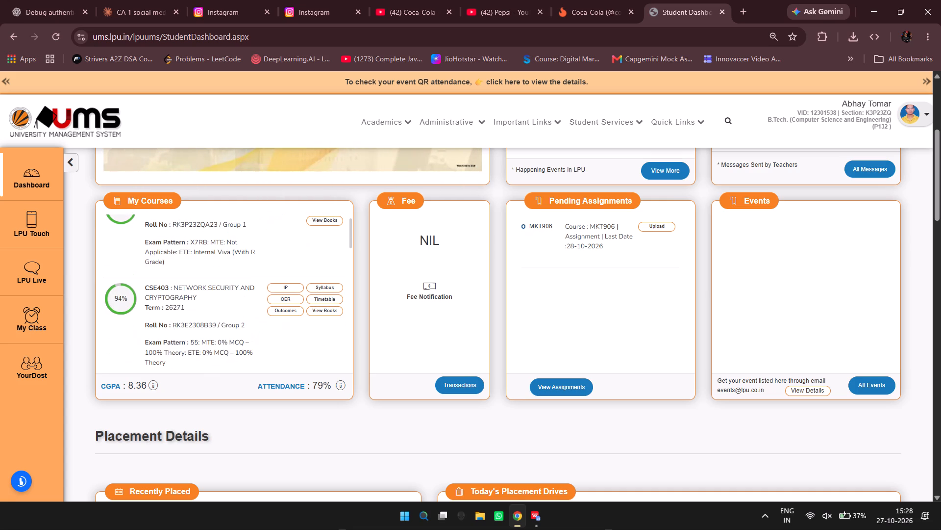
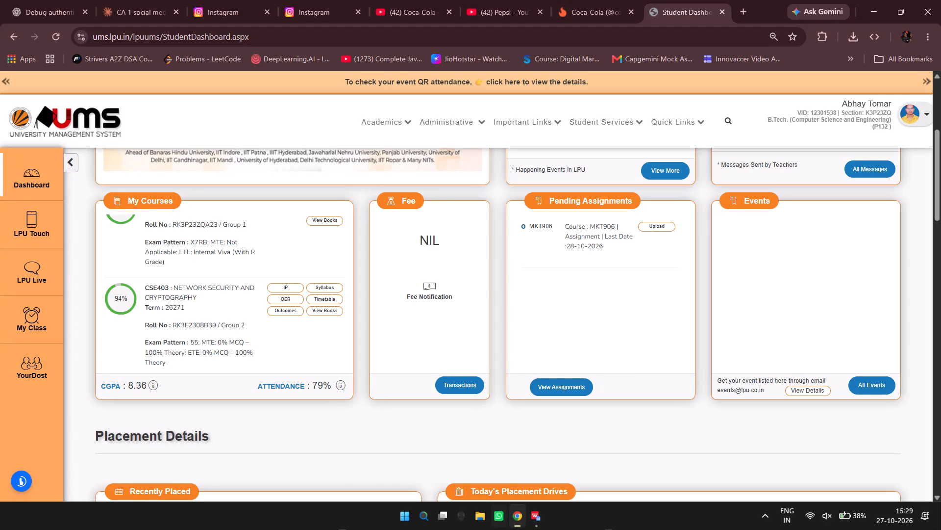
Switch back to the report in WPS Office and check the cover page's course details table and declaration.
{"action": "left_click", "coordinate": [536, 511]}
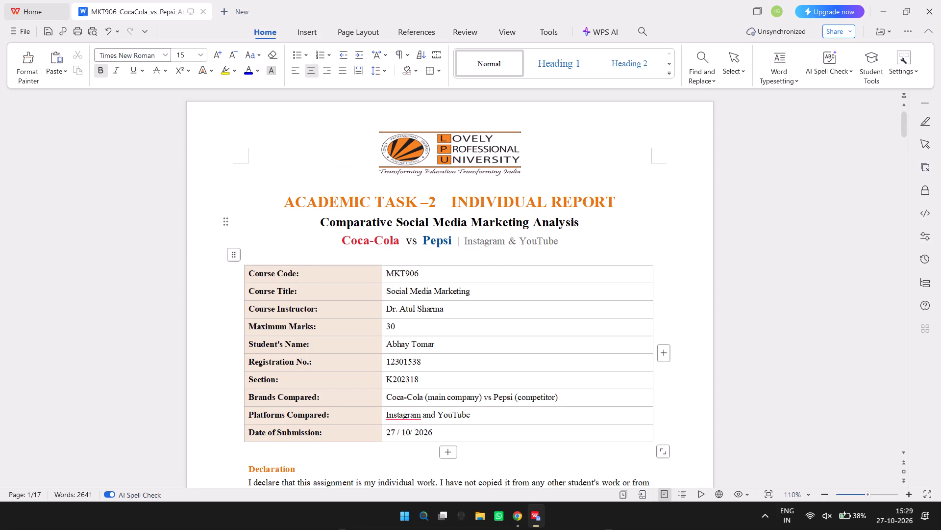
{"action": "scroll", "coordinate": [511, 408], "scroll_direction": "down", "scroll_amount": 3}
{"action": "scroll", "coordinate": [511, 408], "scroll_direction": "up", "scroll_amount": 2}
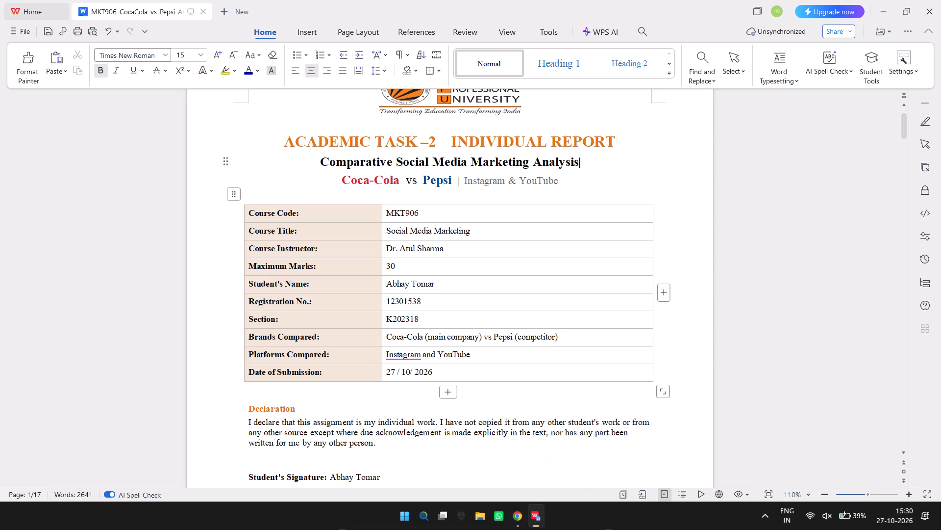
{"action": "left_click", "coordinate": [882, 0]}
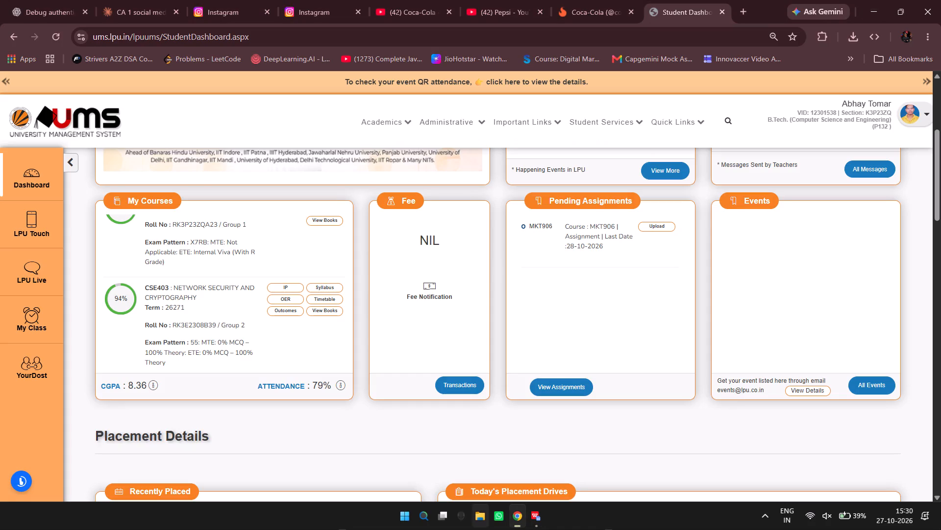
{"action": "left_click", "coordinate": [483, 520]}
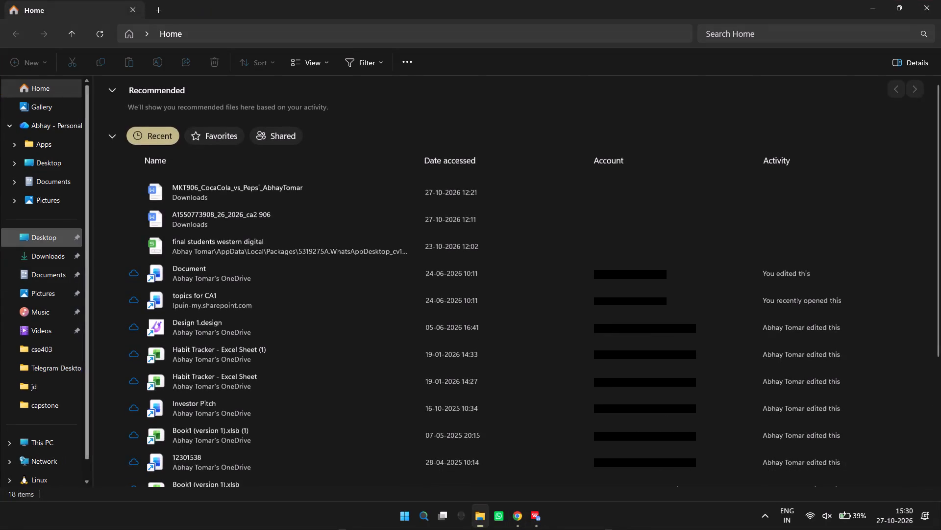
{"action": "left_click", "coordinate": [48, 251]}
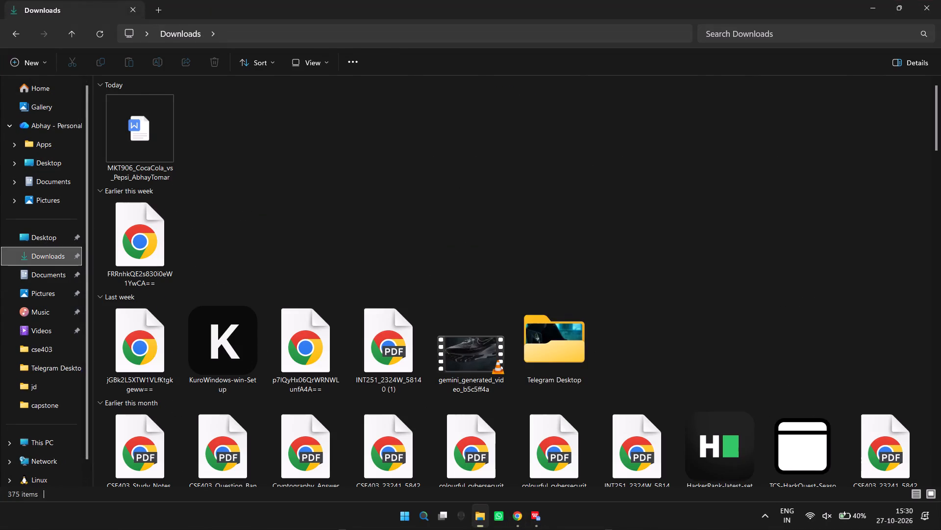
{"action": "scroll", "coordinate": [194, 328], "scroll_direction": "down", "scroll_amount": 3}
{"action": "double_click", "coordinate": [142, 424]}
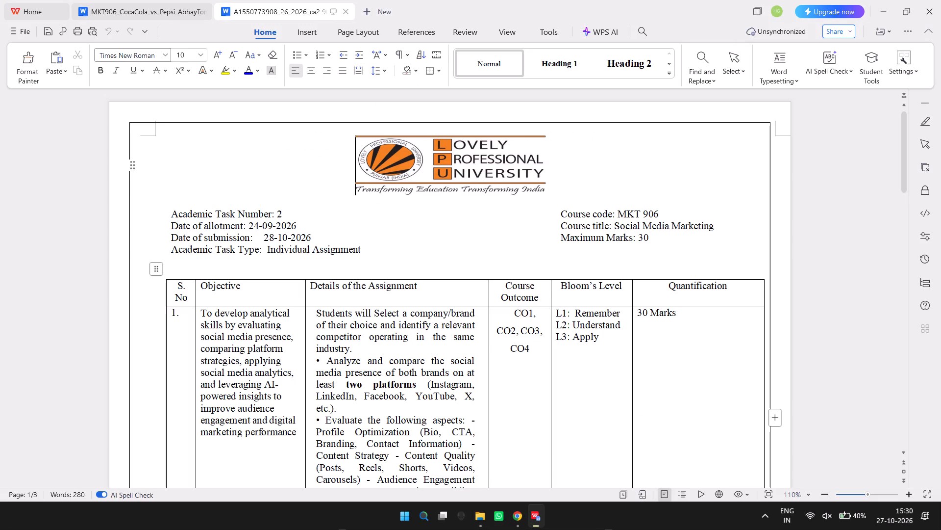
{"action": "scroll", "coordinate": [392, 370], "scroll_direction": "down", "scroll_amount": 1}
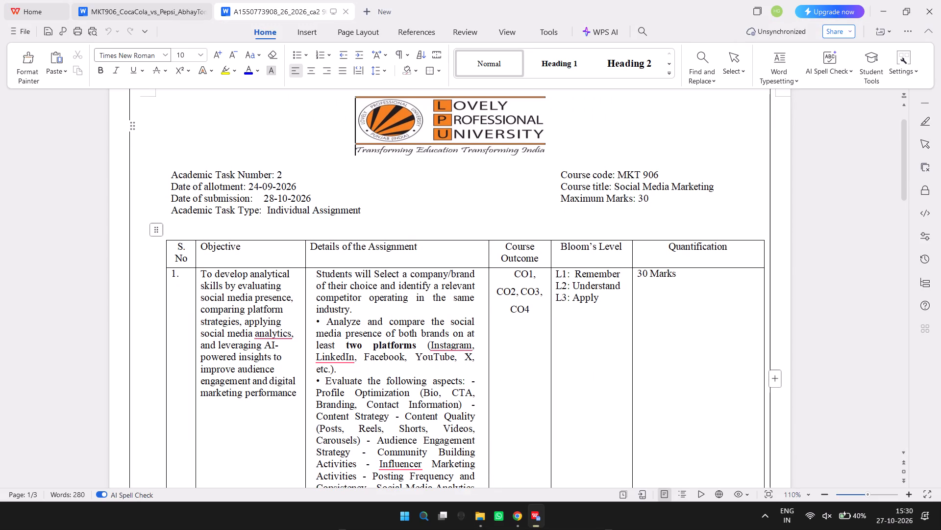
{"action": "scroll", "coordinate": [392, 370], "scroll_direction": "down", "scroll_amount": 4}
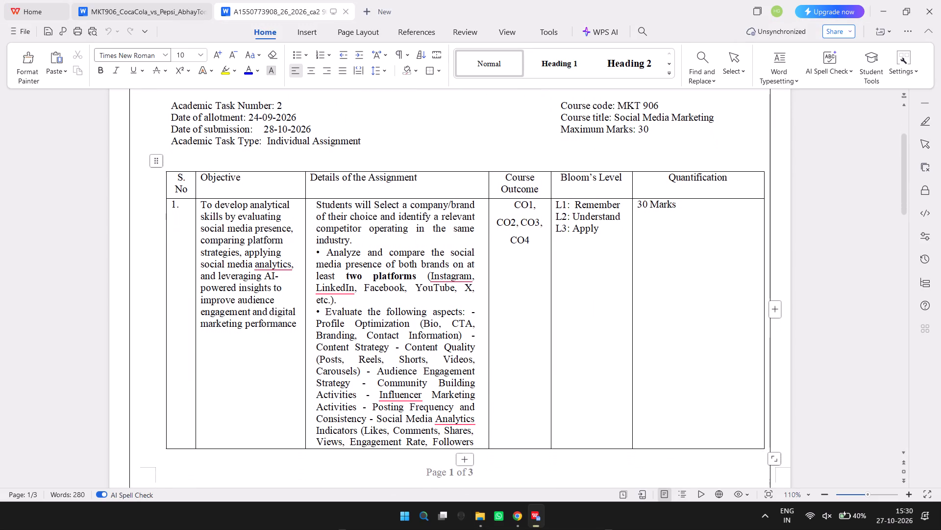
{"action": "scroll", "coordinate": [392, 370], "scroll_direction": "down", "scroll_amount": 2}
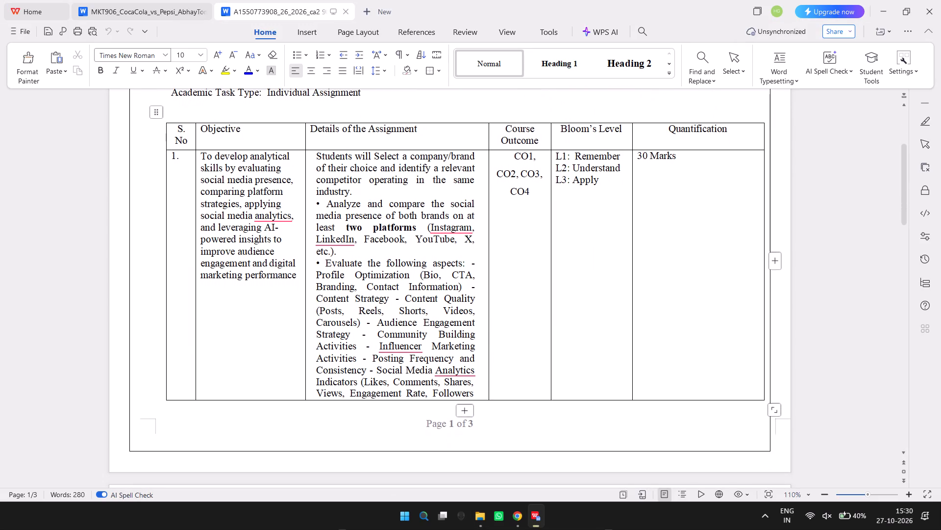
Read the MKT906 assignment brief from the task details table through the 30-mark evaluation rubric.
{"action": "scroll", "coordinate": [392, 370], "scroll_direction": "down", "scroll_amount": 2}
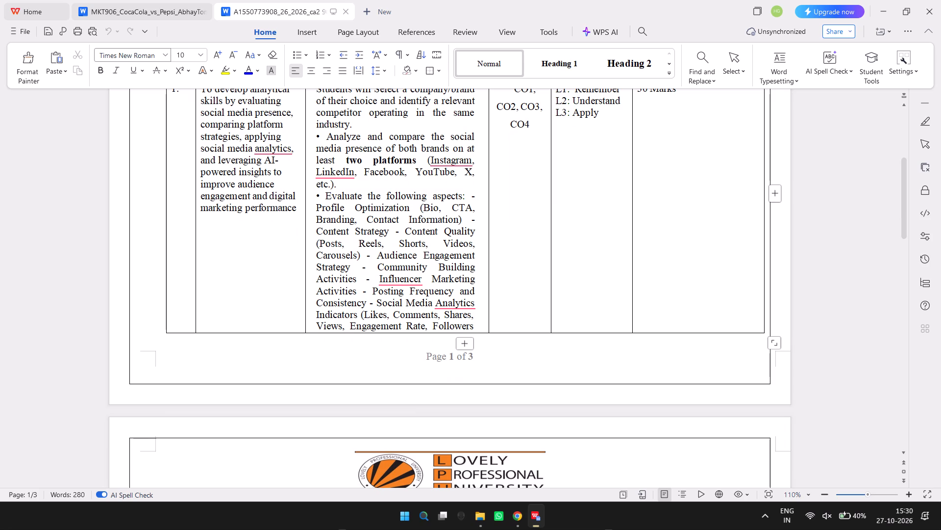
{"action": "scroll", "coordinate": [392, 370], "scroll_direction": "down", "scroll_amount": 7}
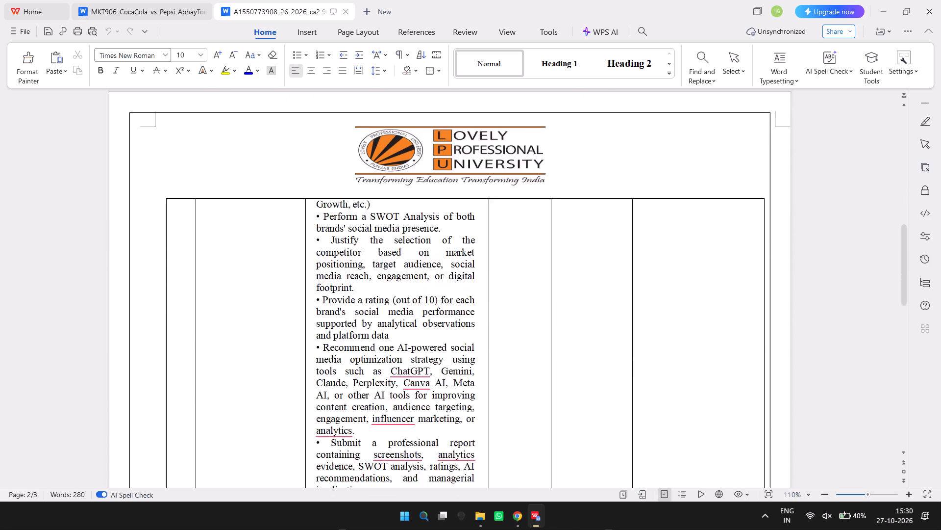
{"action": "scroll", "coordinate": [392, 370], "scroll_direction": "down", "scroll_amount": 2}
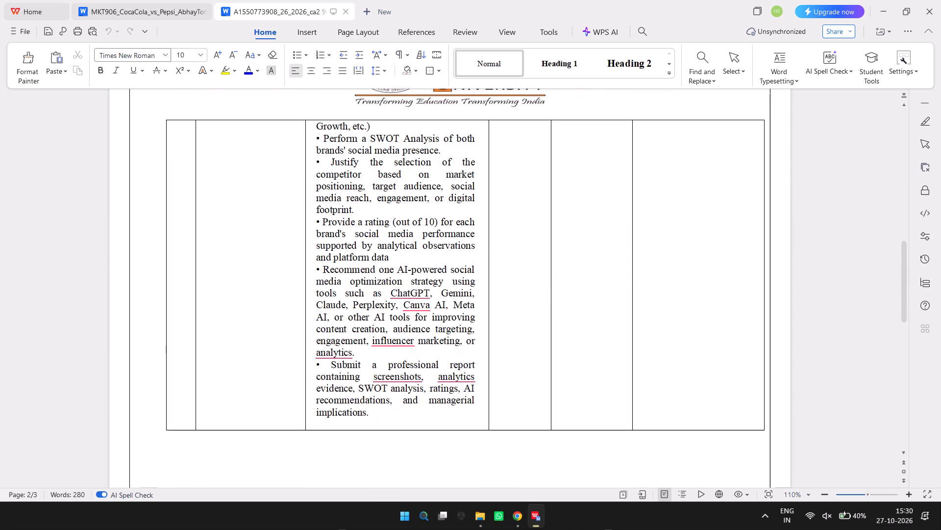
{"action": "scroll", "coordinate": [392, 370], "scroll_direction": "down", "scroll_amount": 2}
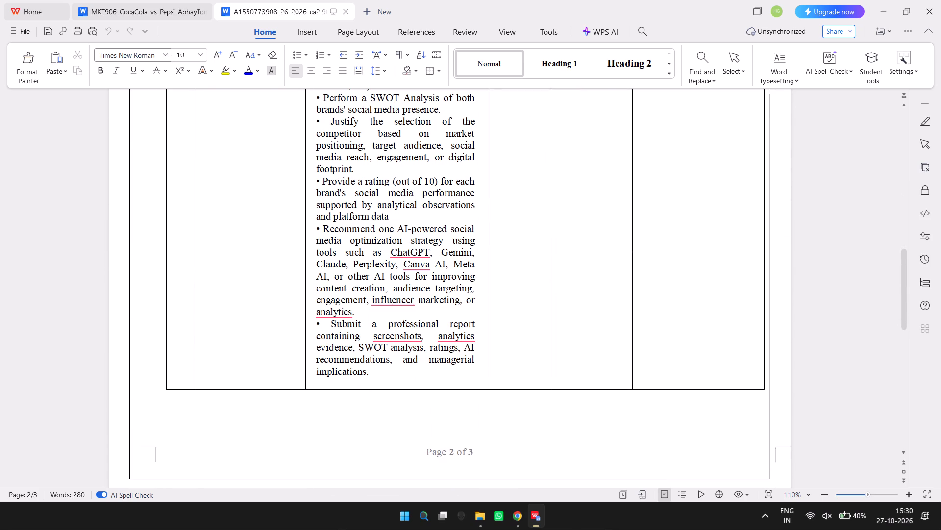
{"action": "scroll", "coordinate": [392, 370], "scroll_direction": "down", "scroll_amount": 3}
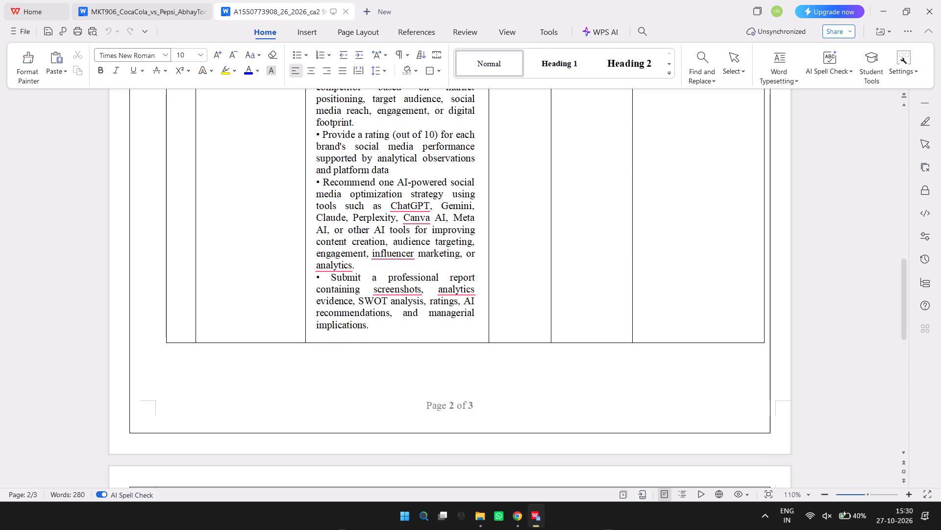
{"action": "scroll", "coordinate": [433, 289], "scroll_direction": "down", "scroll_amount": 2}
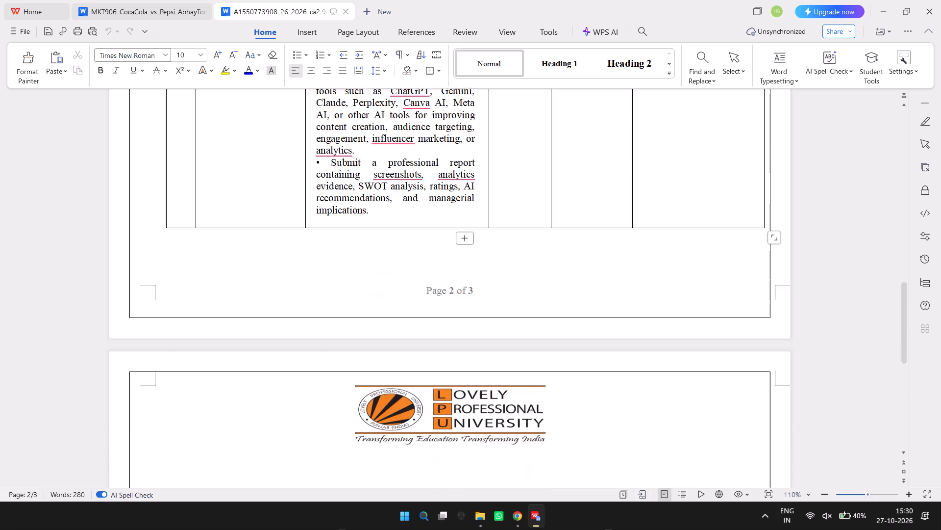
{"action": "scroll", "coordinate": [433, 289], "scroll_direction": "down", "scroll_amount": 6}
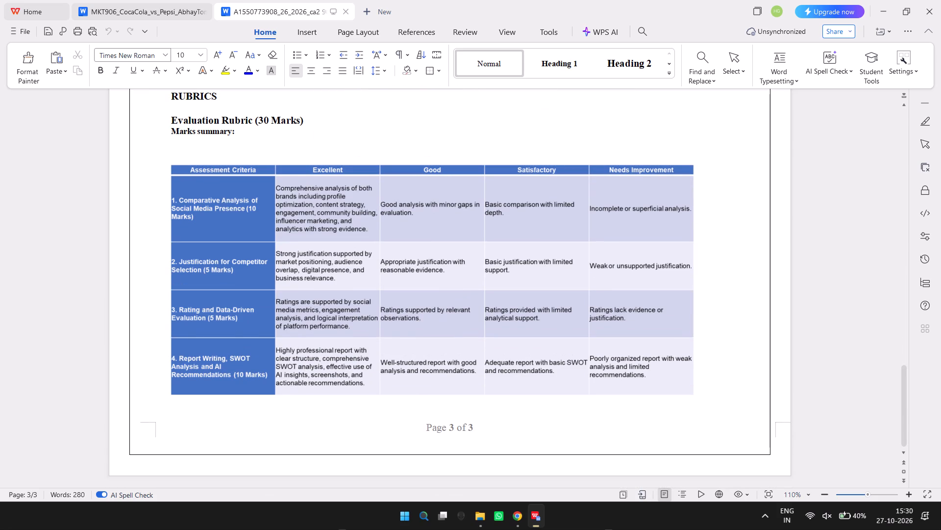
{"action": "scroll", "coordinate": [433, 289], "scroll_direction": "down", "scroll_amount": 5}
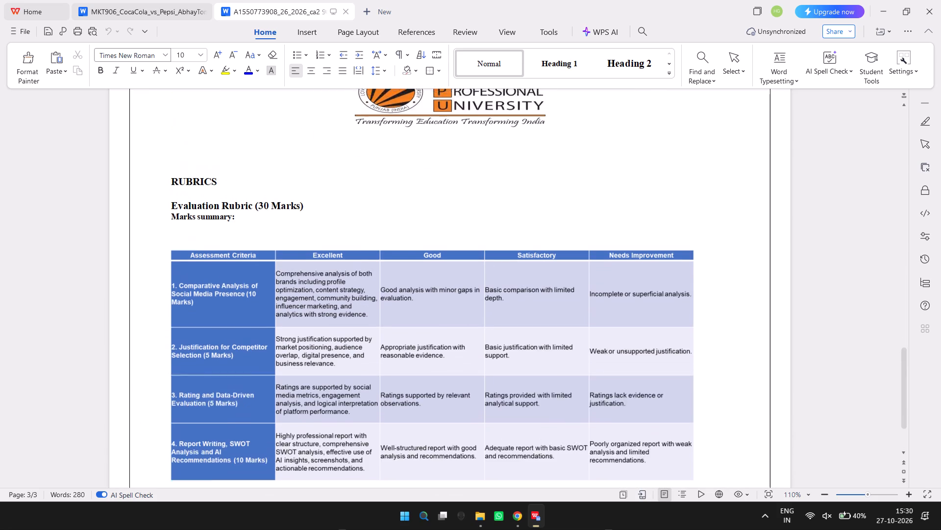
{"action": "scroll", "coordinate": [433, 289], "scroll_direction": "down", "scroll_amount": 1}
{"action": "left_click", "coordinate": [535, 510]}
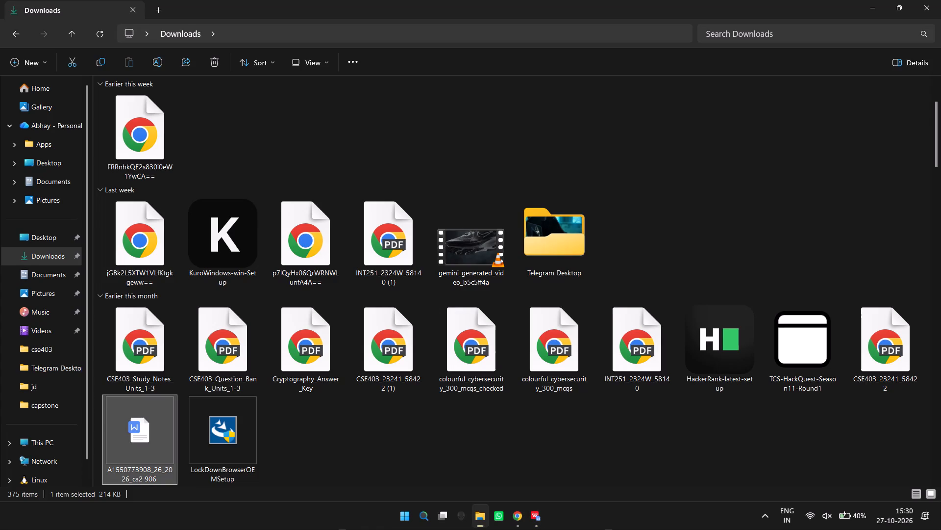
{"action": "left_click", "coordinate": [536, 518]}
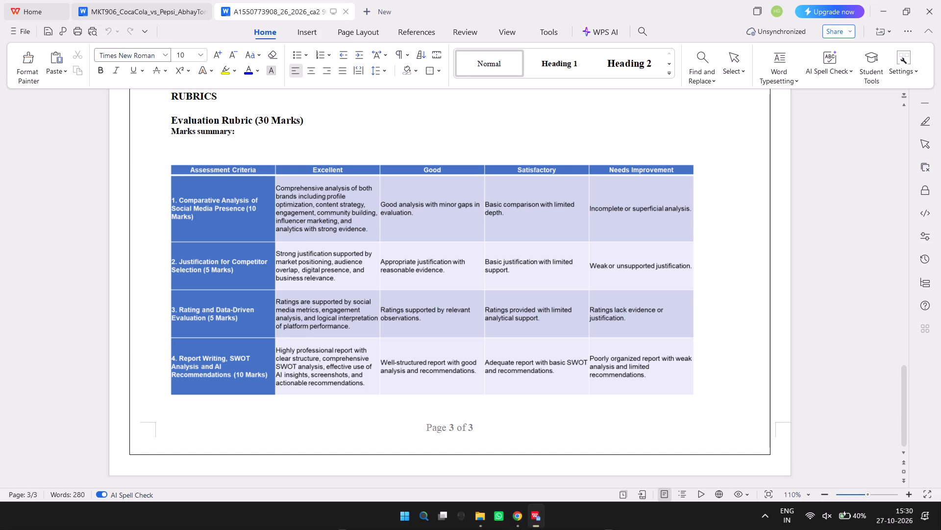
{"action": "scroll", "coordinate": [424, 357], "scroll_direction": "up", "scroll_amount": 5}
Return to the Coca-Cola vs Pepsi report and place the cursor before the cover page line "Comparative Social Media Marketing Analysis".
{"action": "left_click", "coordinate": [78, 0]}
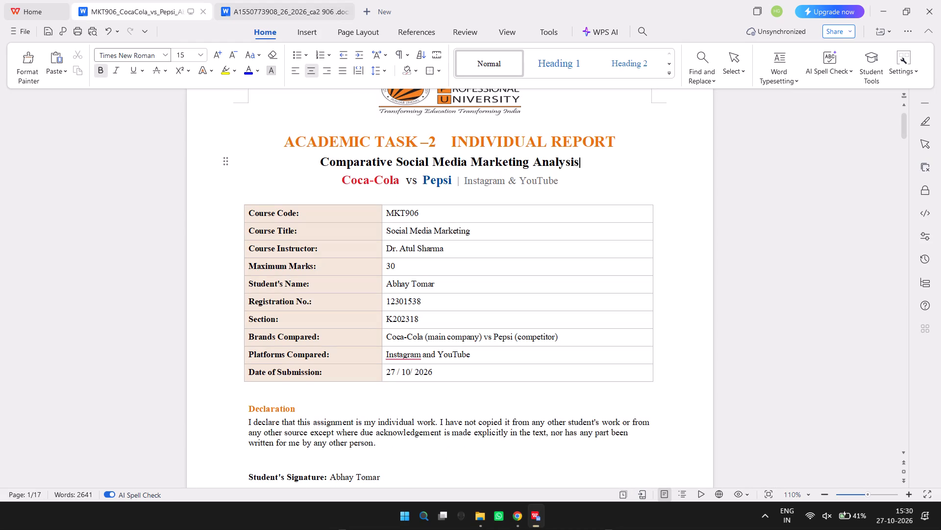
{"action": "left_click", "coordinate": [160, 182]}
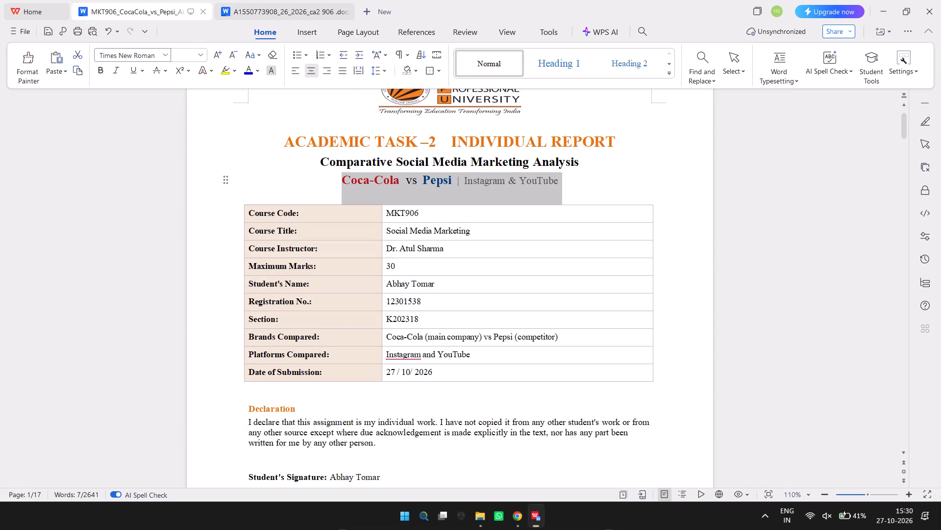
{"action": "left_click", "coordinate": [318, 159]}
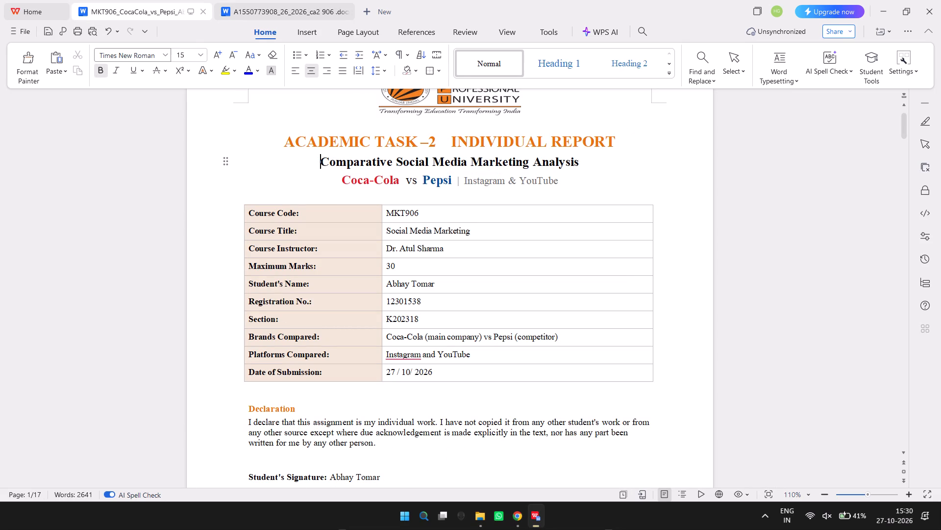
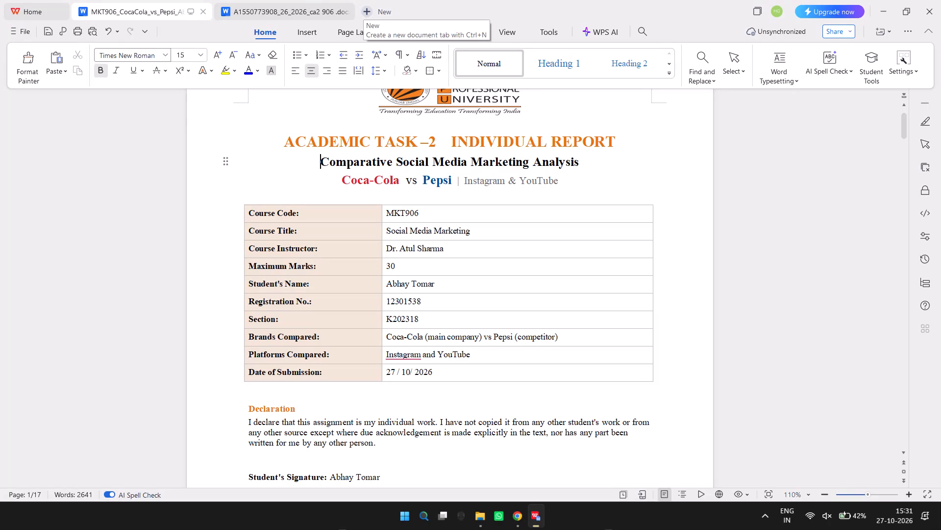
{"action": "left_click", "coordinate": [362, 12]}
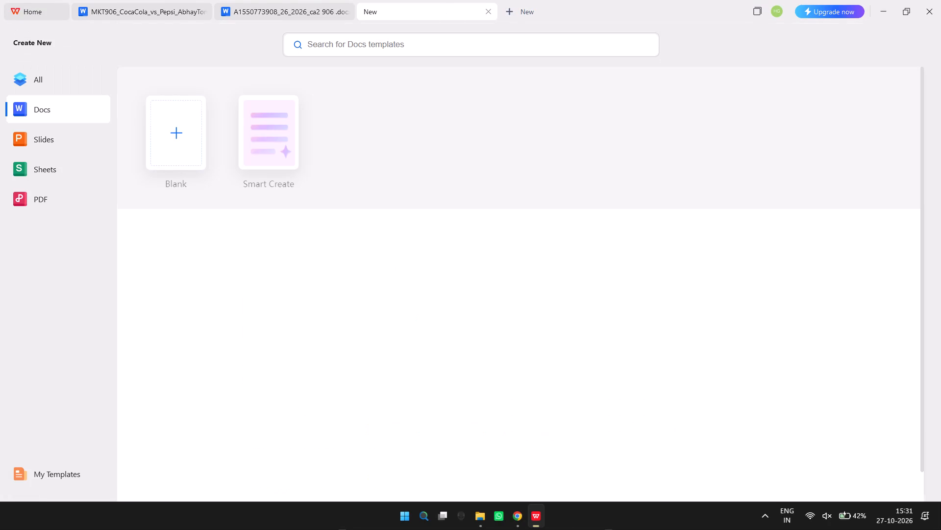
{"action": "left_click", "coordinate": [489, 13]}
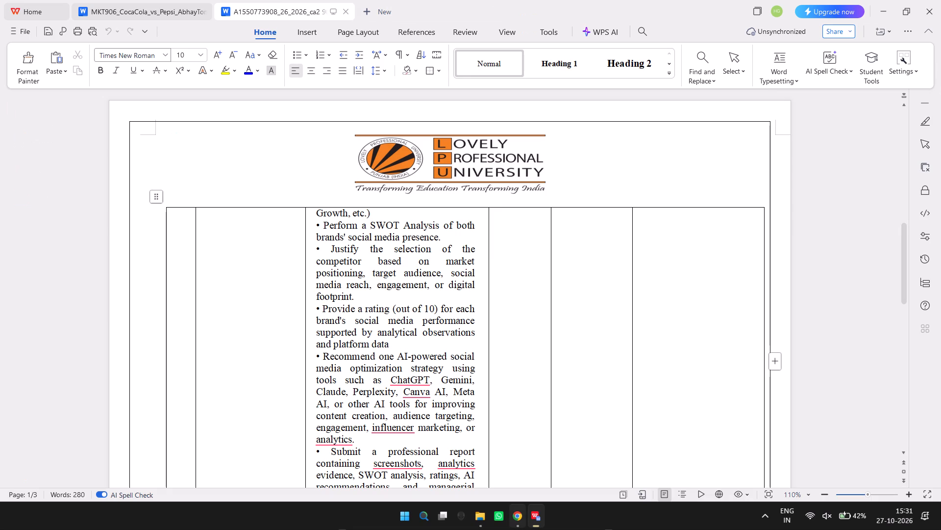
Switch to Chrome, search the web for a plagiarism checker in a new tab, and open Grammarly's Plagiarism Checker.
{"action": "left_click", "coordinate": [516, 523]}
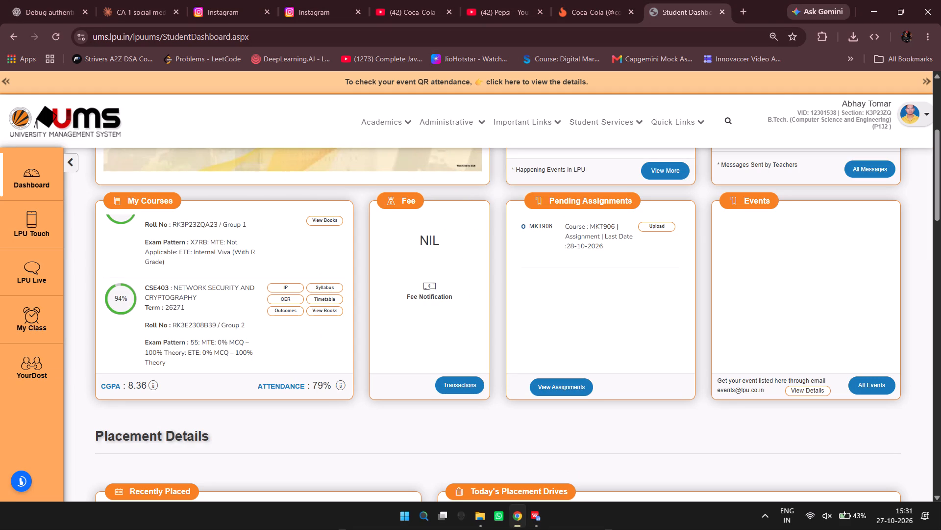
{"action": "left_click", "coordinate": [743, 8]}
{"action": "type", "text": "pilagr"}
{"action": "type", "text": "ism"}
{"action": "key", "text": "space"}
{"action": "key", "text": "Down"}
{"action": "key", "text": "Return"}
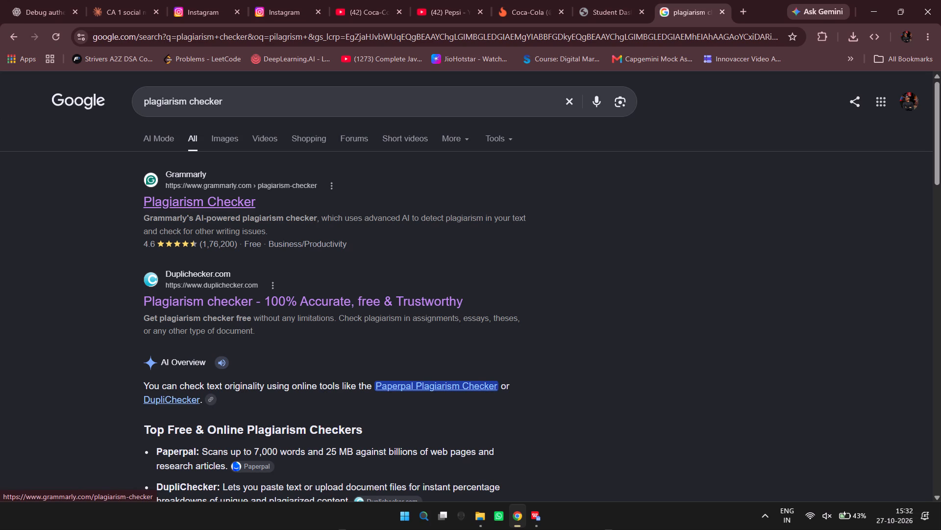
{"action": "left_click", "coordinate": [205, 206]}
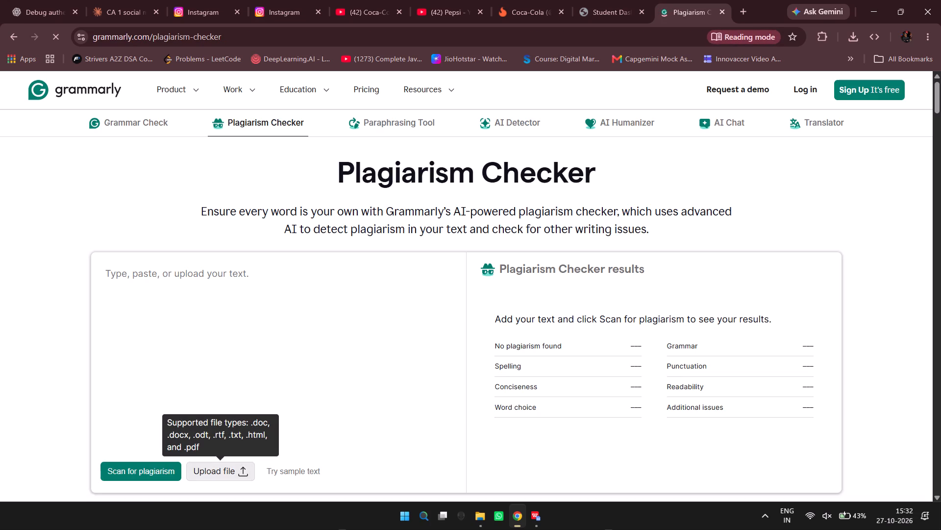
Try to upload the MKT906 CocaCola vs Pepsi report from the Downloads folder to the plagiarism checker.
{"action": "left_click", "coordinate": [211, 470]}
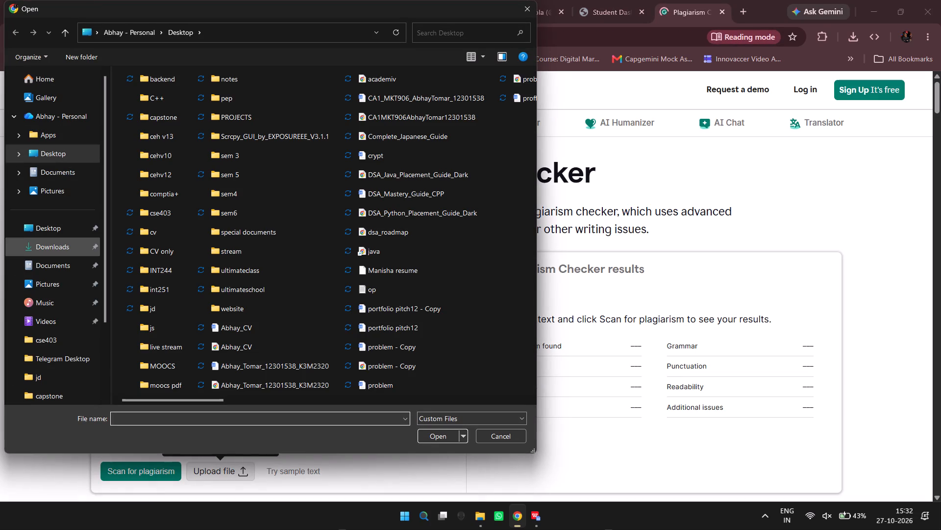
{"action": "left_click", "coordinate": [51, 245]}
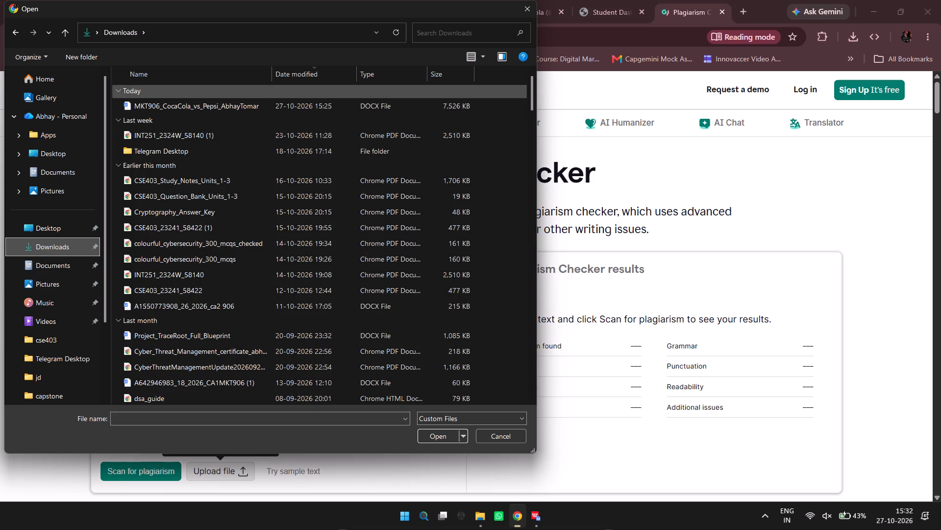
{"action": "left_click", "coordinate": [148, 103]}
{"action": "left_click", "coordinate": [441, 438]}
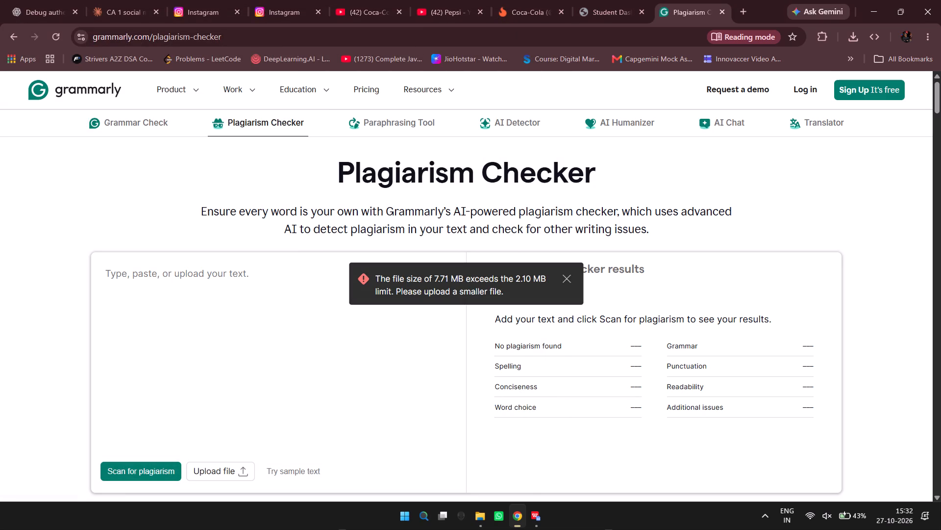
Copy the entire text of the Coca-Cola vs Pepsi report in WPS Office and paste it into Grammarly's plagiarism checker in Chrome.
{"action": "scroll", "coordinate": [362, 410], "scroll_direction": "down", "scroll_amount": 4}
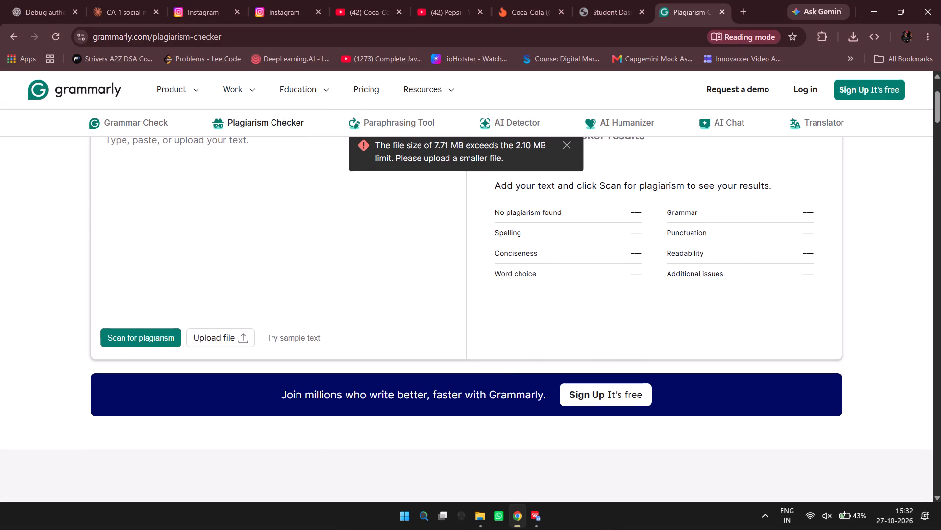
{"action": "left_click", "coordinate": [533, 514]}
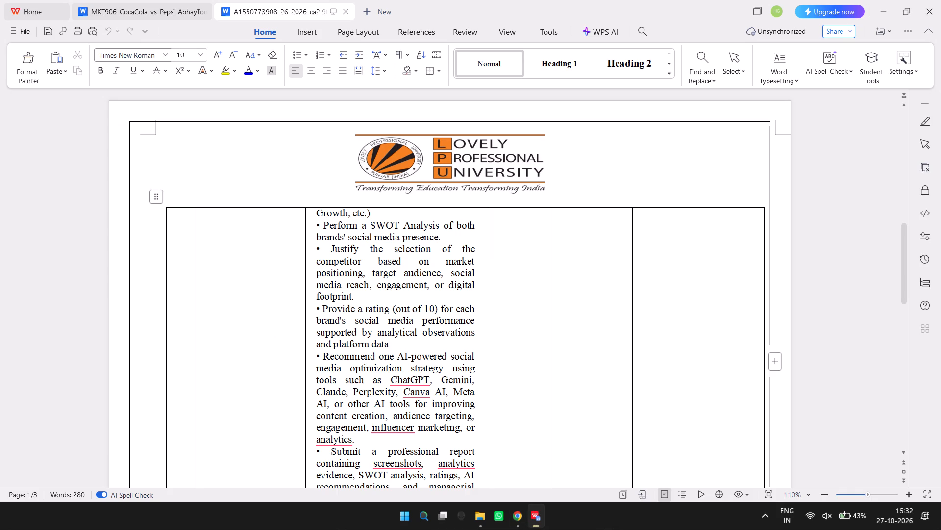
{"action": "left_click", "coordinate": [159, 0]}
{"action": "key", "text": "ctrl+a"}
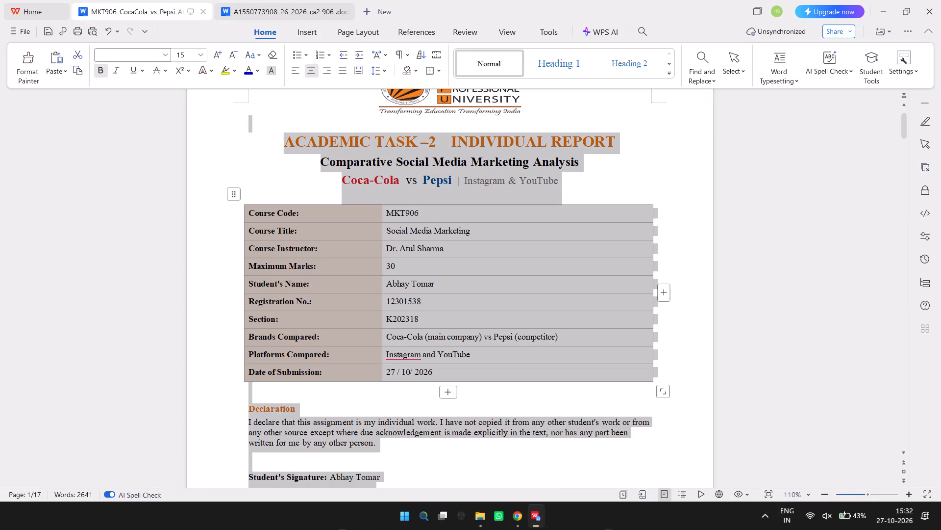
{"action": "key", "text": "ctrl+c"}
{"action": "left_click", "coordinate": [519, 520]}
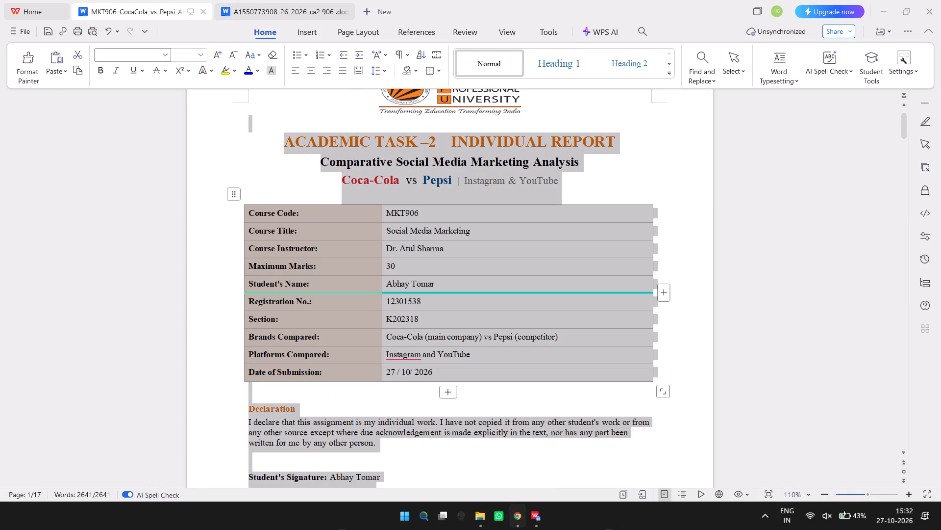
{"action": "left_click", "coordinate": [272, 254]}
{"action": "key", "text": "ctrl+v"}
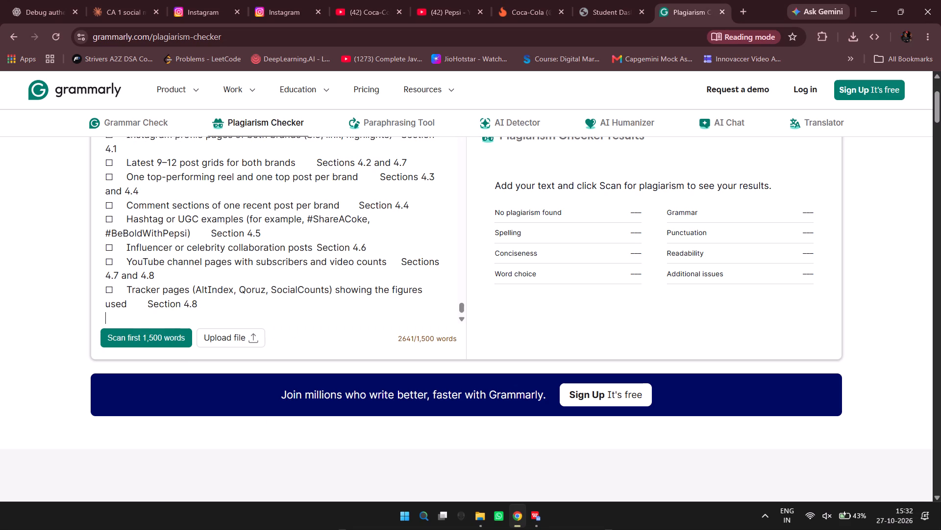
Scan the first 1,500 words of the pasted report for plagiarism, retrying the scan if needed.
{"action": "scroll", "coordinate": [221, 288], "scroll_direction": "down", "scroll_amount": 2}
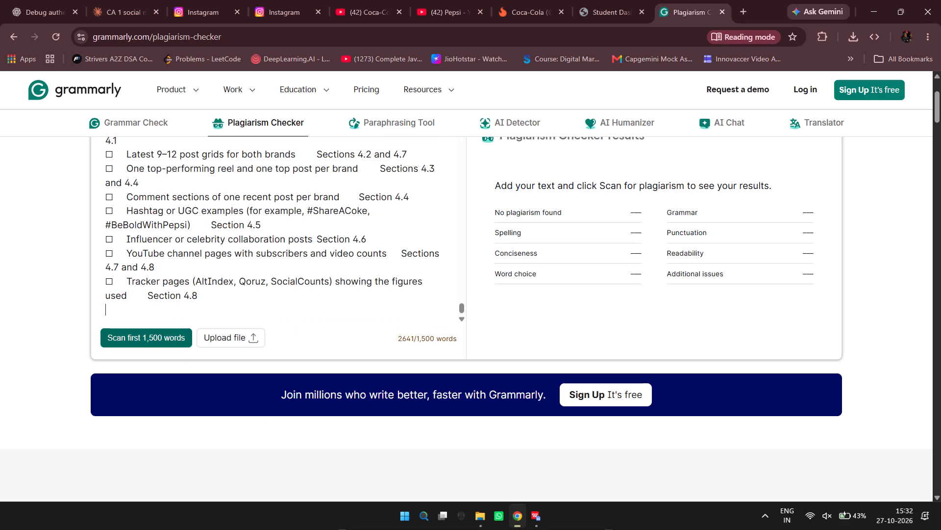
{"action": "scroll", "coordinate": [205, 270], "scroll_direction": "up", "scroll_amount": 9}
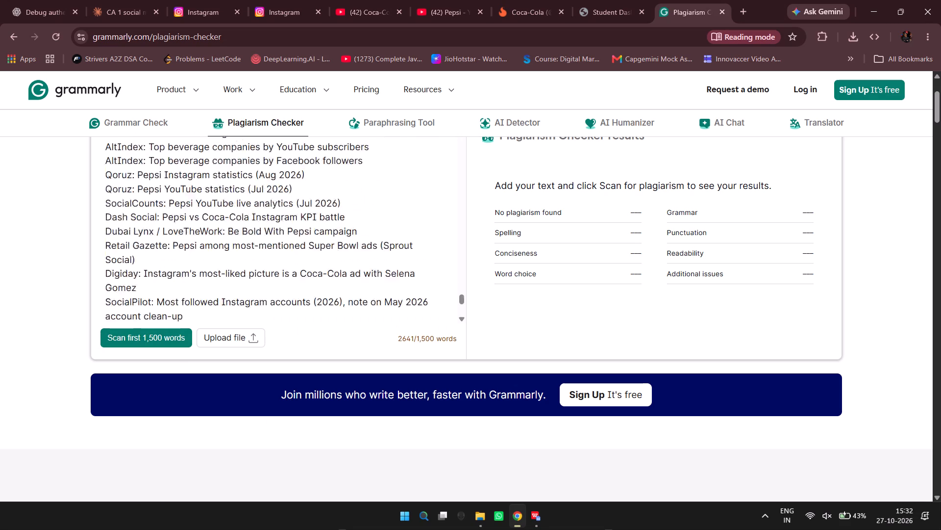
{"action": "scroll", "coordinate": [205, 270], "scroll_direction": "up", "scroll_amount": 10}
{"action": "left_click", "coordinate": [172, 343]}
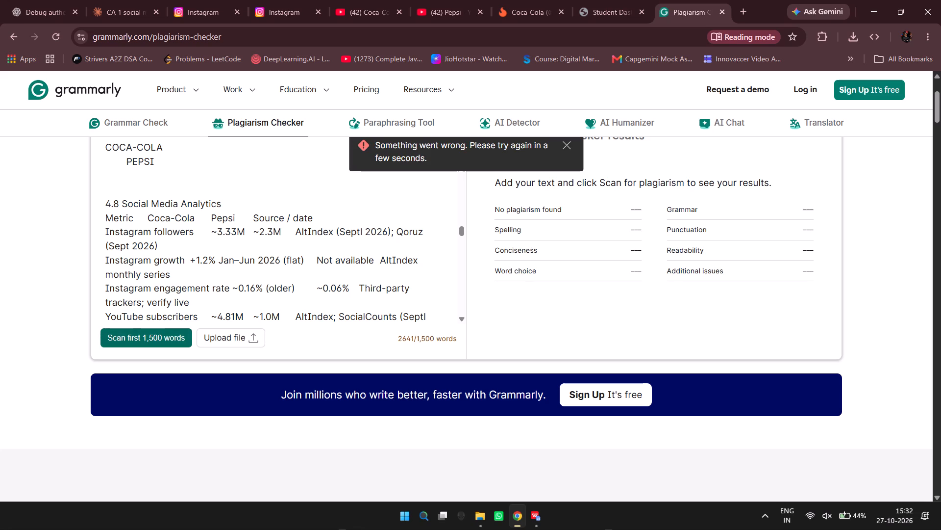
{"action": "scroll", "coordinate": [172, 343], "scroll_direction": "up", "scroll_amount": 2}
{"action": "left_click", "coordinate": [565, 275]}
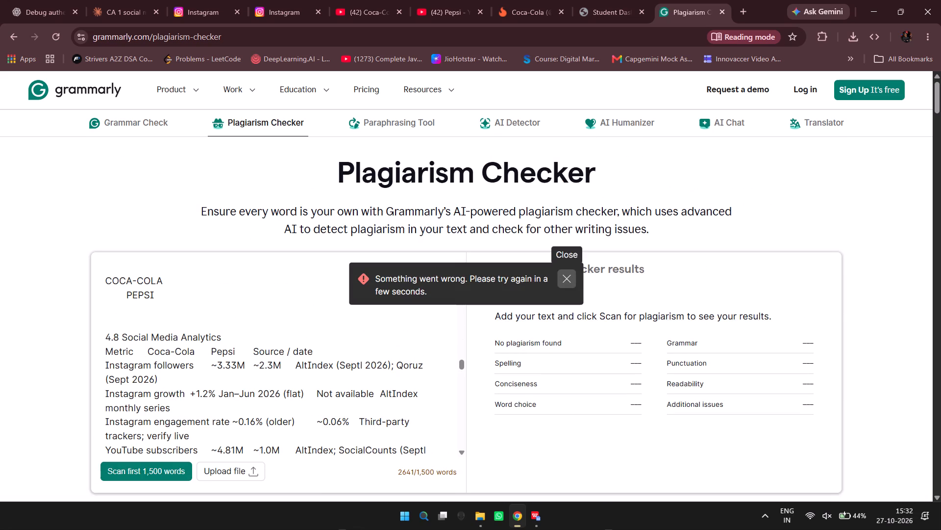
{"action": "left_click", "coordinate": [161, 477]}
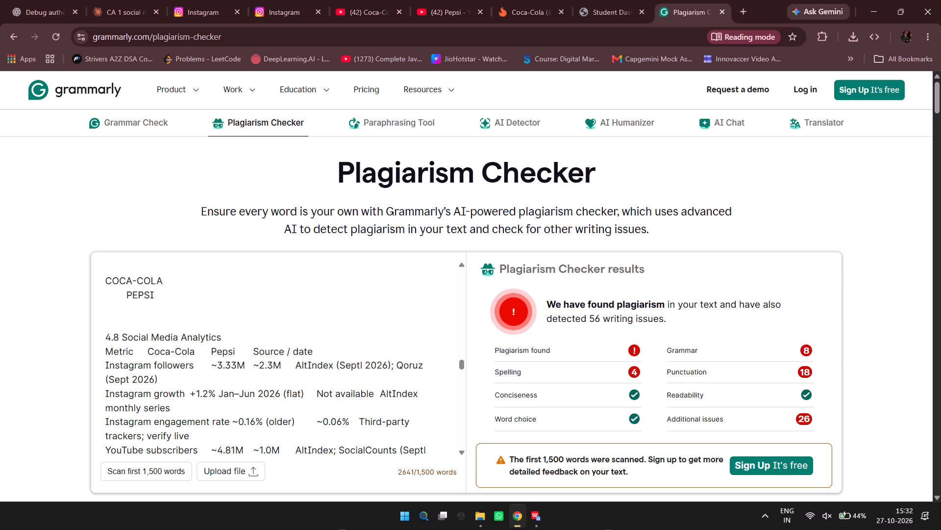
Examine the plagiarism and writing-issue results for the scanned report and look through the rest of the checker page.
{"action": "scroll", "coordinate": [711, 322], "scroll_direction": "down", "scroll_amount": 1}
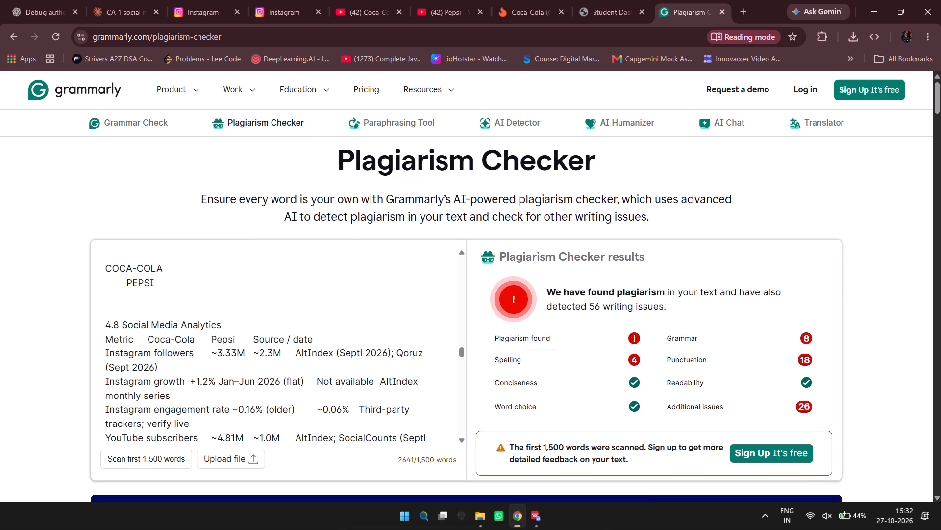
{"action": "scroll", "coordinate": [711, 322], "scroll_direction": "down", "scroll_amount": 2}
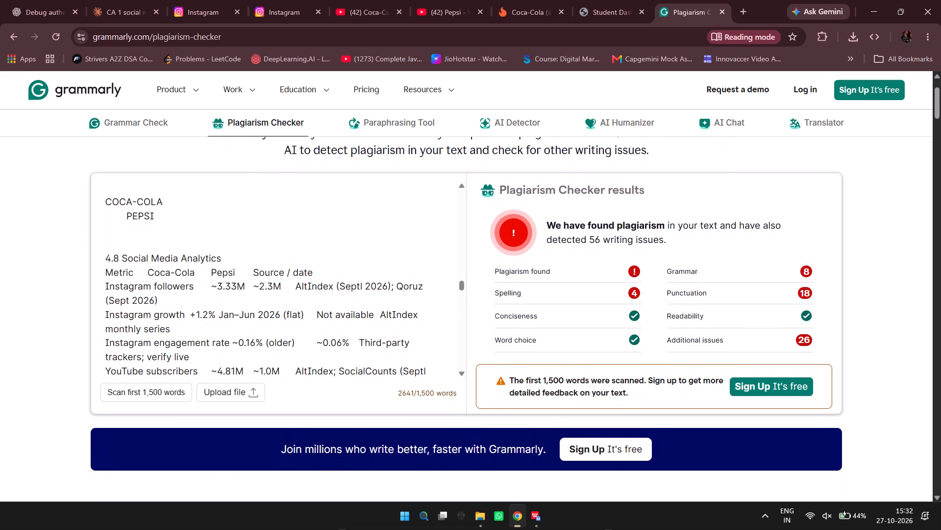
{"action": "scroll", "coordinate": [711, 322], "scroll_direction": "down", "scroll_amount": 2}
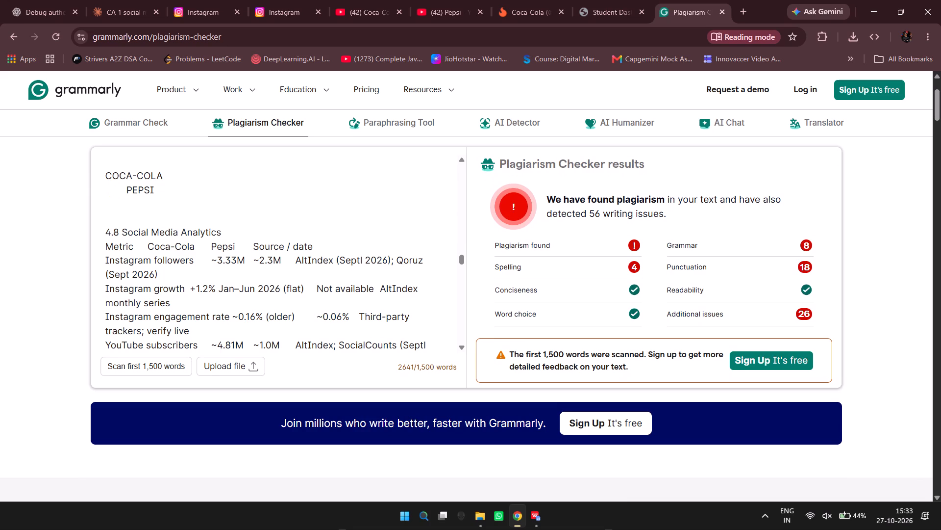
{"action": "scroll", "coordinate": [711, 322], "scroll_direction": "down", "scroll_amount": 1}
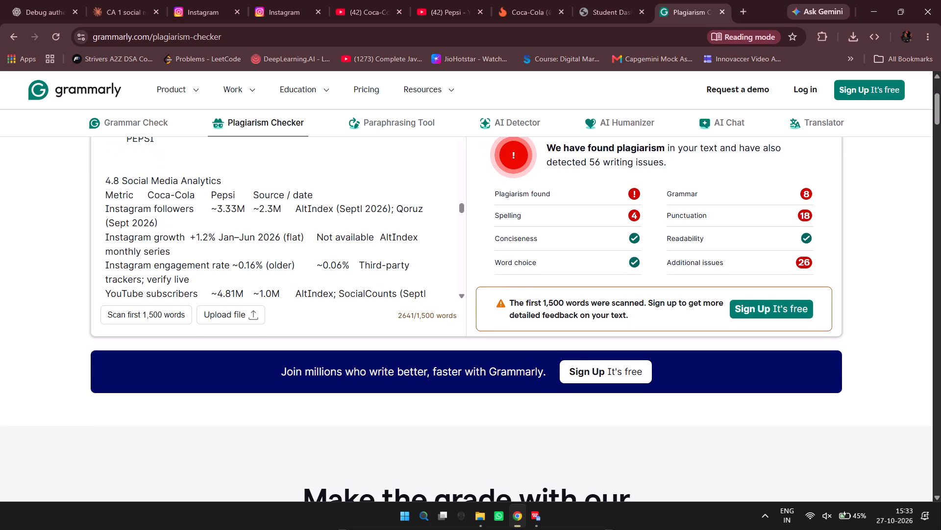
{"action": "scroll", "coordinate": [710, 277], "scroll_direction": "down", "scroll_amount": 7}
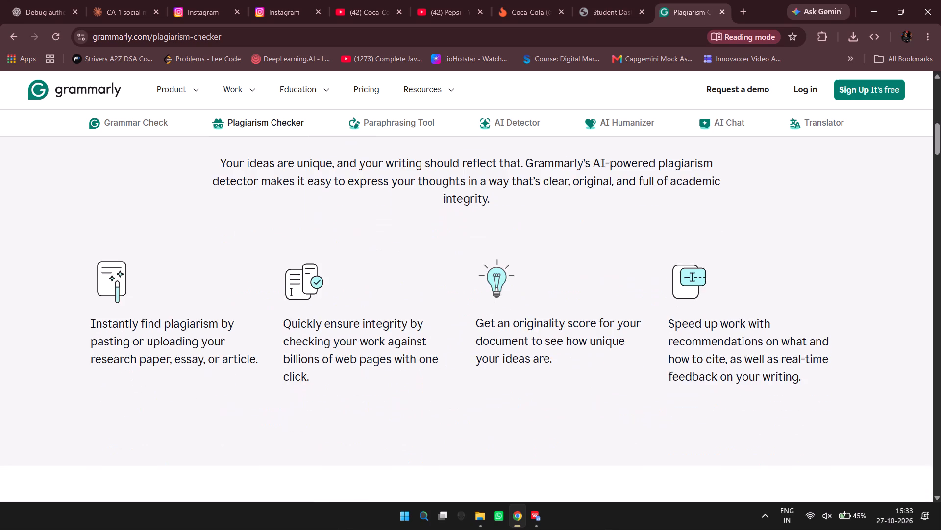
{"action": "scroll", "coordinate": [710, 277], "scroll_direction": "down", "scroll_amount": 5}
{"action": "scroll", "coordinate": [710, 277], "scroll_direction": "up", "scroll_amount": 8}
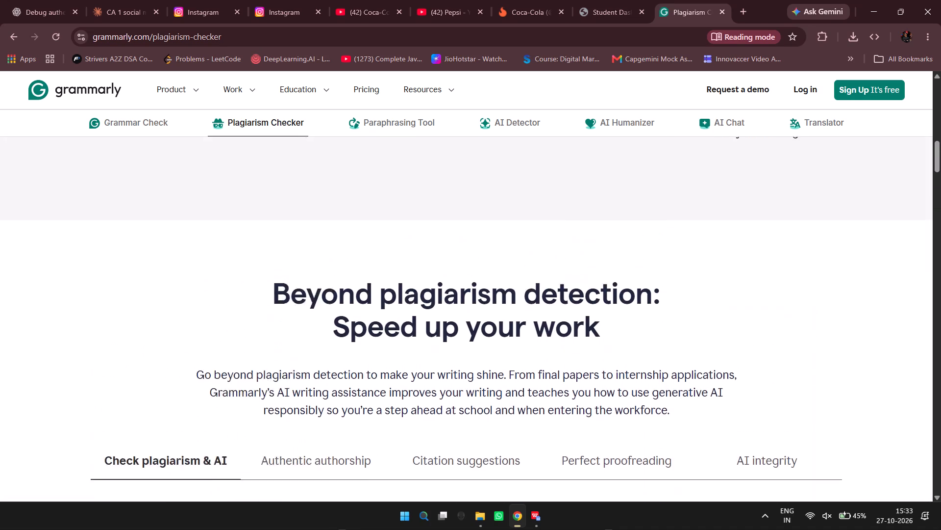
{"action": "scroll", "coordinate": [710, 277], "scroll_direction": "up", "scroll_amount": 6}
{"action": "scroll", "coordinate": [710, 277], "scroll_direction": "right", "scroll_amount": 9}
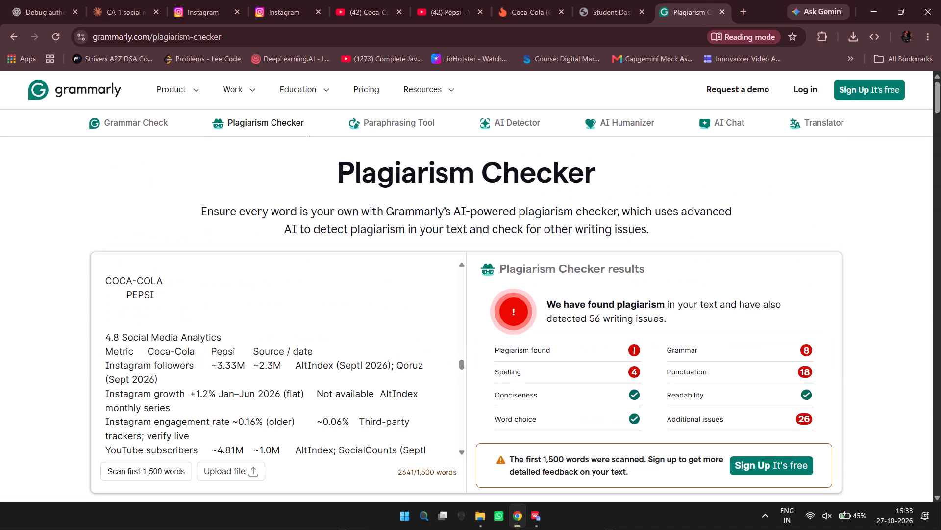
{"action": "scroll", "coordinate": [710, 277], "scroll_direction": "right", "scroll_amount": 10}
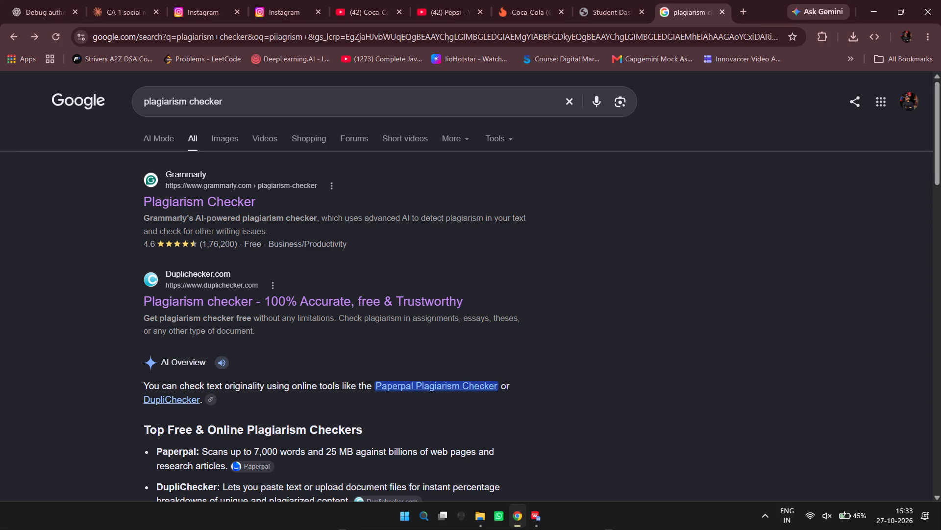
Open DupliChecker's plagiarism checker from the search results and paste the copied Coca-Cola vs Pepsi report text into it.
{"action": "left_click", "coordinate": [288, 307]}
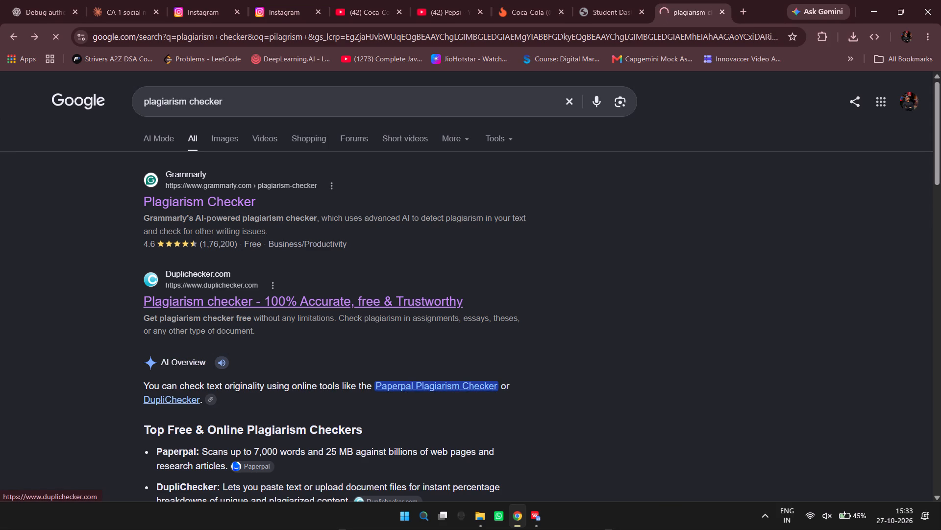
{"action": "left_click", "coordinate": [392, 381]}
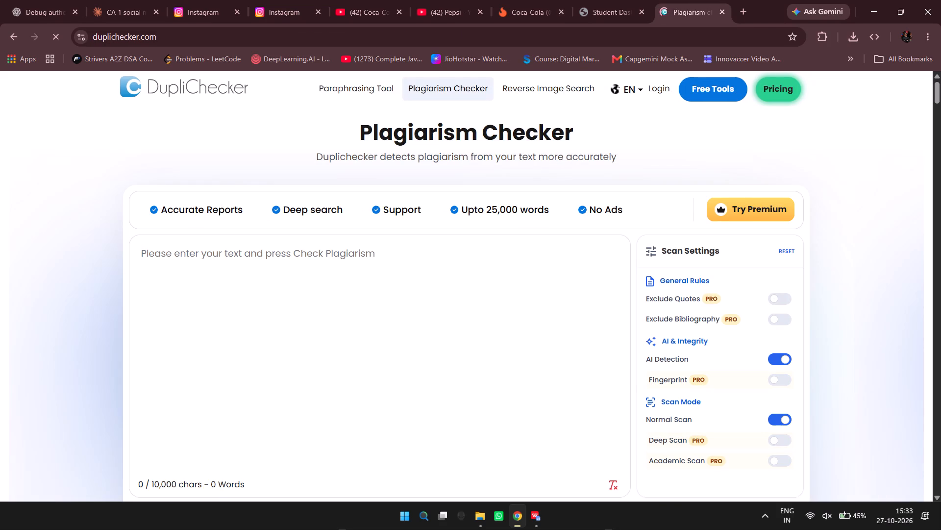
{"action": "key", "text": "ctrl+v"}
Submit the pasted report for a plagiarism check with AI Detection and Normal Scan on, completing the human verification and retrying if needed.
{"action": "scroll", "coordinate": [392, 381], "scroll_direction": "down", "scroll_amount": 4}
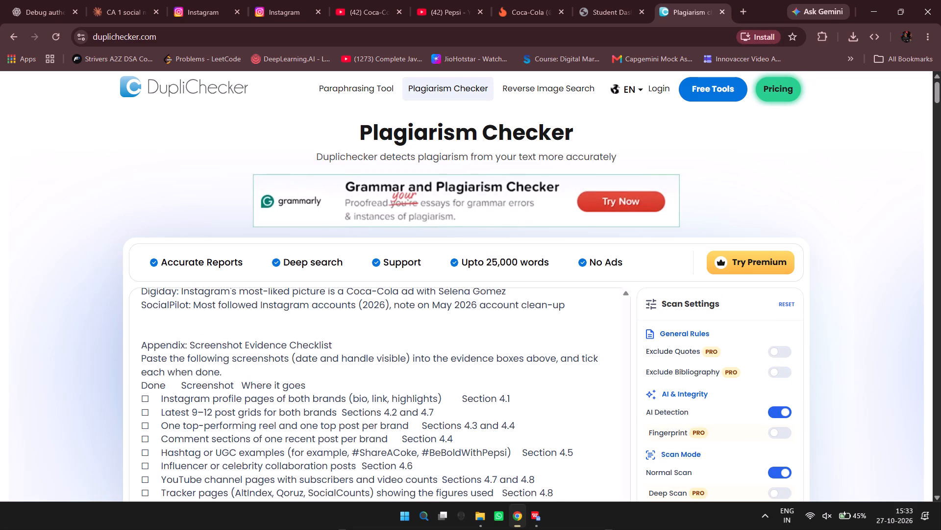
{"action": "scroll", "coordinate": [392, 381], "scroll_direction": "down", "scroll_amount": 4}
{"action": "left_click", "coordinate": [519, 102]}
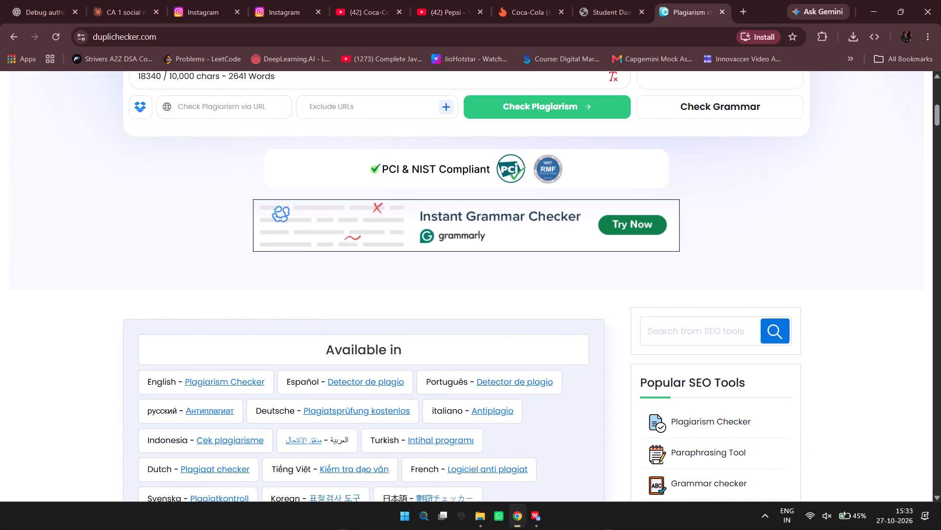
{"action": "left_click", "coordinate": [480, 345]}
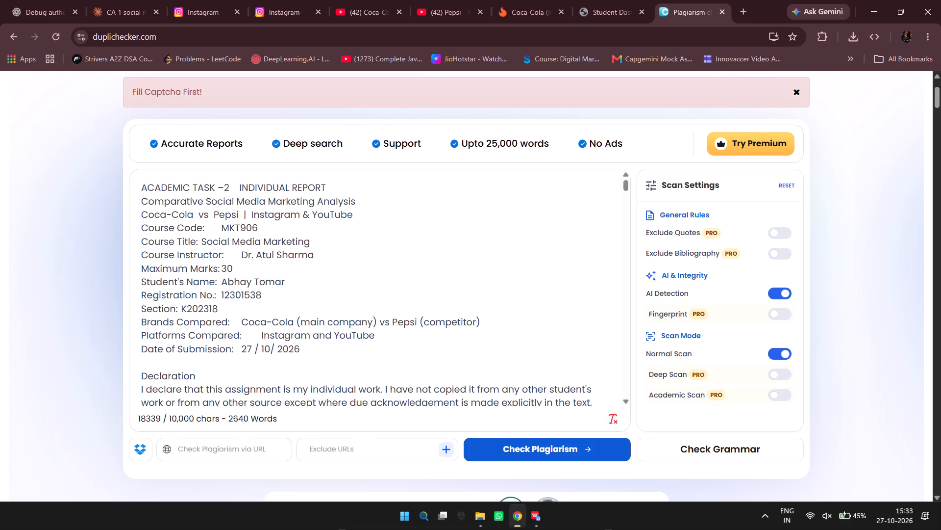
{"action": "left_click", "coordinate": [523, 456]}
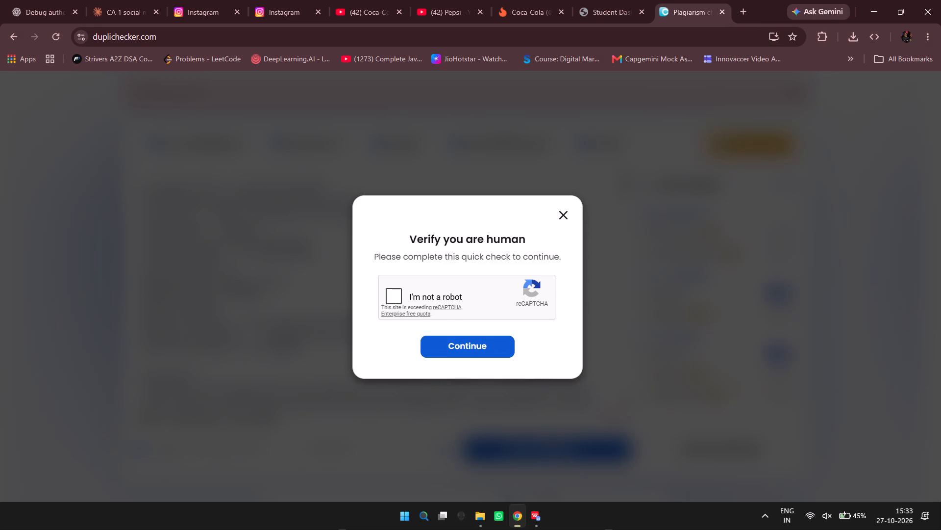
{"action": "left_click", "coordinate": [396, 300]}
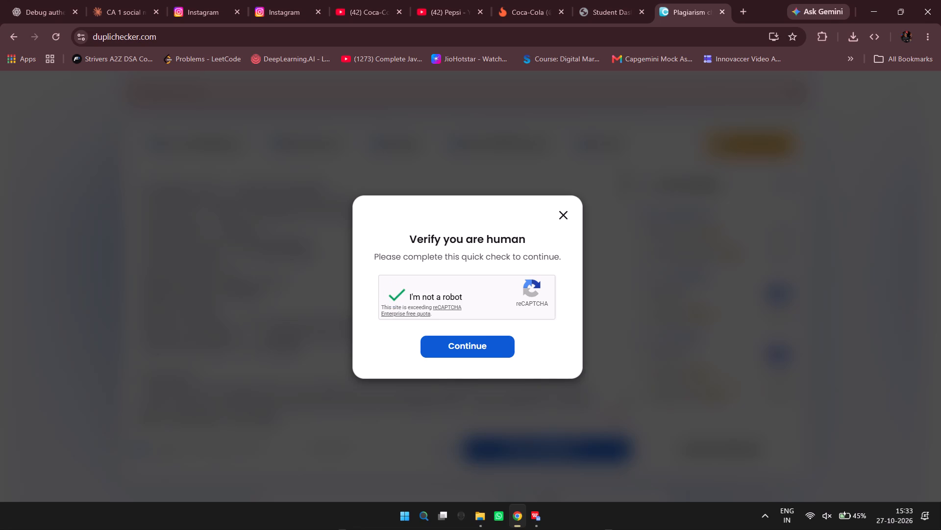
{"action": "left_click", "coordinate": [455, 349]}
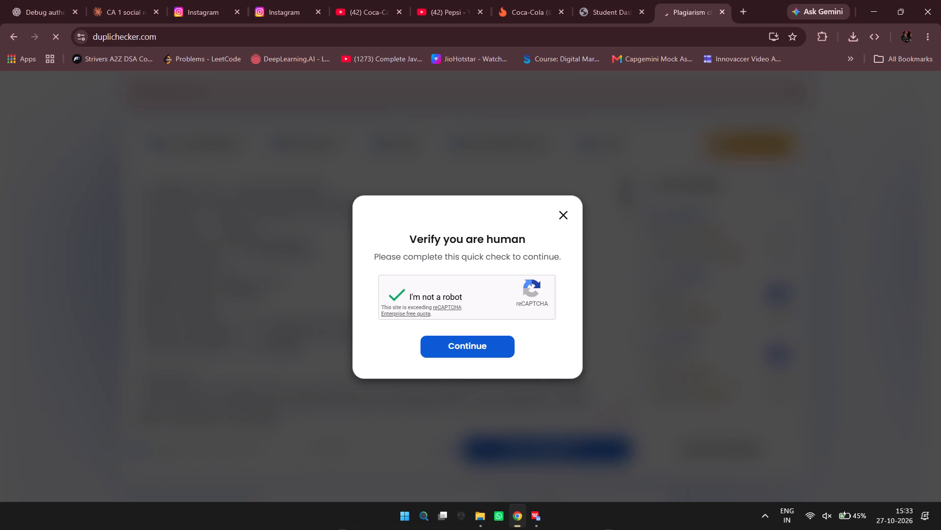
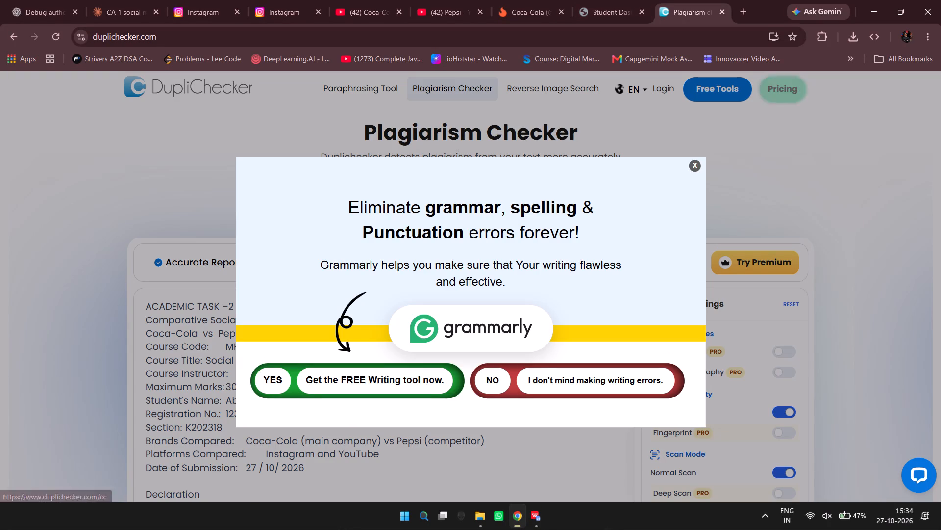
Dismiss the Grammarly pop-up and examine the DupliChecker scan's progress, plagiarized and unique scores, and matched sources for the report.
{"action": "left_click", "coordinate": [697, 164]}
{"action": "scroll", "coordinate": [697, 164], "scroll_direction": "down", "scroll_amount": 6}
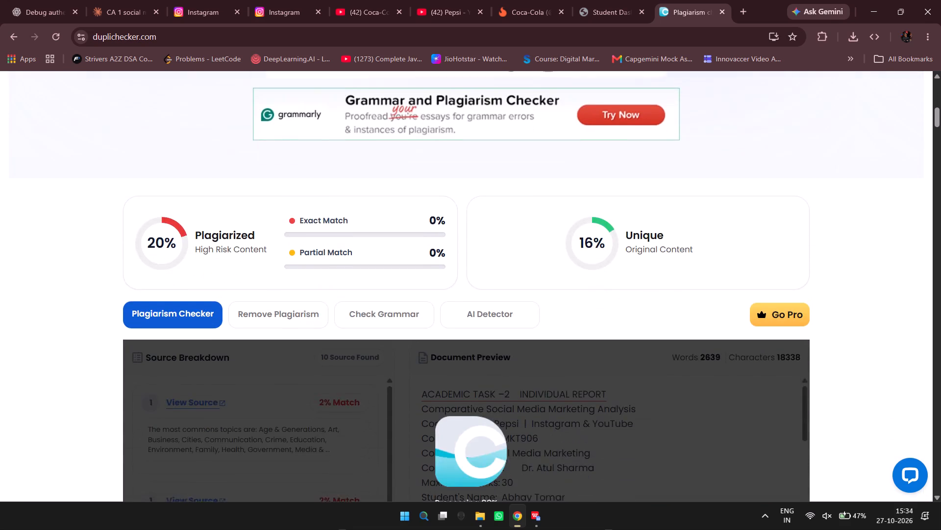
{"action": "scroll", "coordinate": [697, 164], "scroll_direction": "down", "scroll_amount": 4}
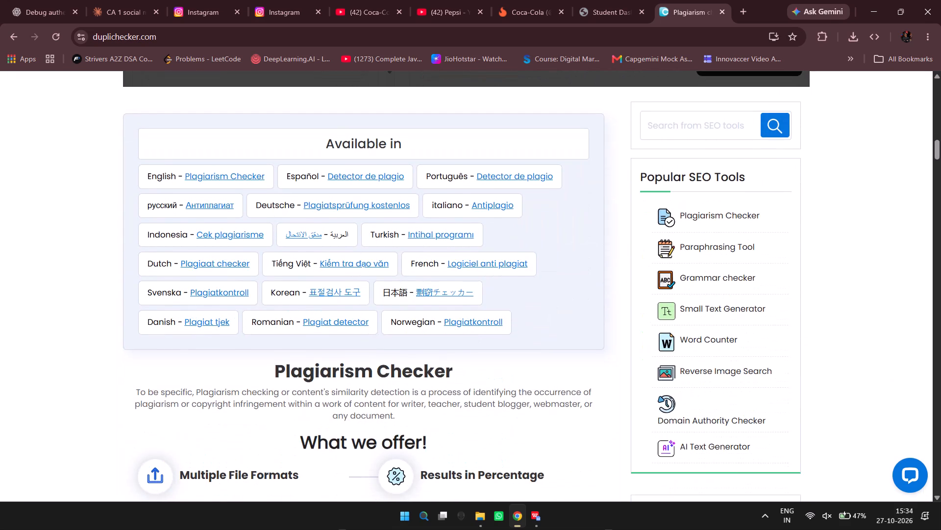
{"action": "scroll", "coordinate": [697, 164], "scroll_direction": "up", "scroll_amount": 6}
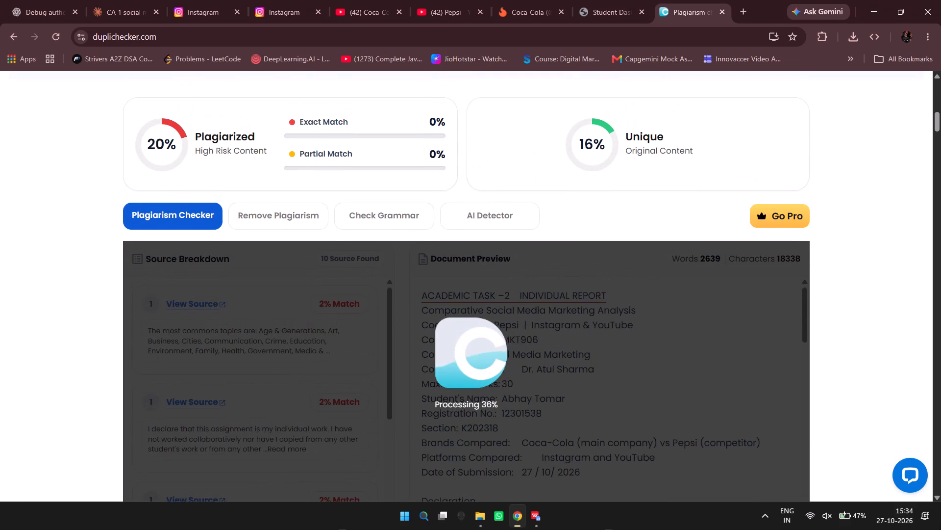
{"action": "scroll", "coordinate": [697, 164], "scroll_direction": "up", "scroll_amount": 2}
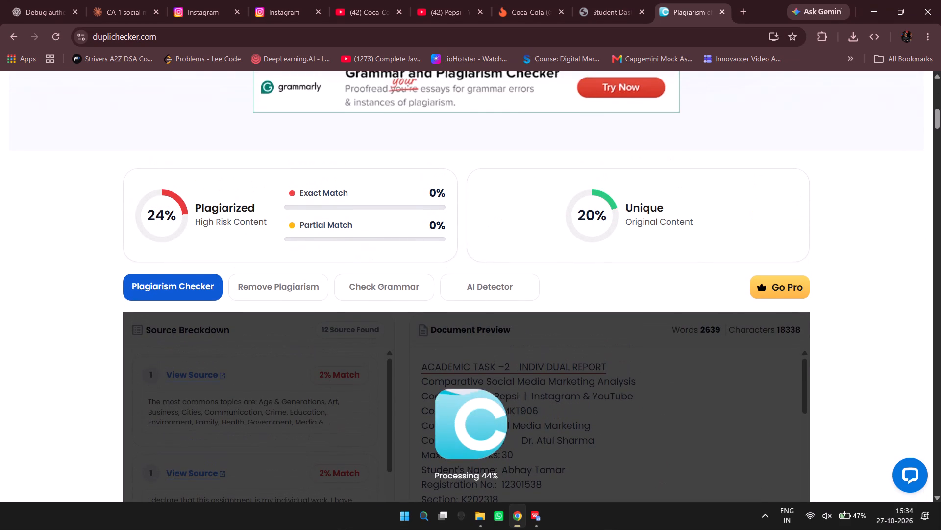
{"action": "scroll", "coordinate": [697, 164], "scroll_direction": "down", "scroll_amount": 8}
{"action": "scroll", "coordinate": [697, 164], "scroll_direction": "up", "scroll_amount": 10}
{"action": "scroll", "coordinate": [697, 164], "scroll_direction": "down", "scroll_amount": 1}
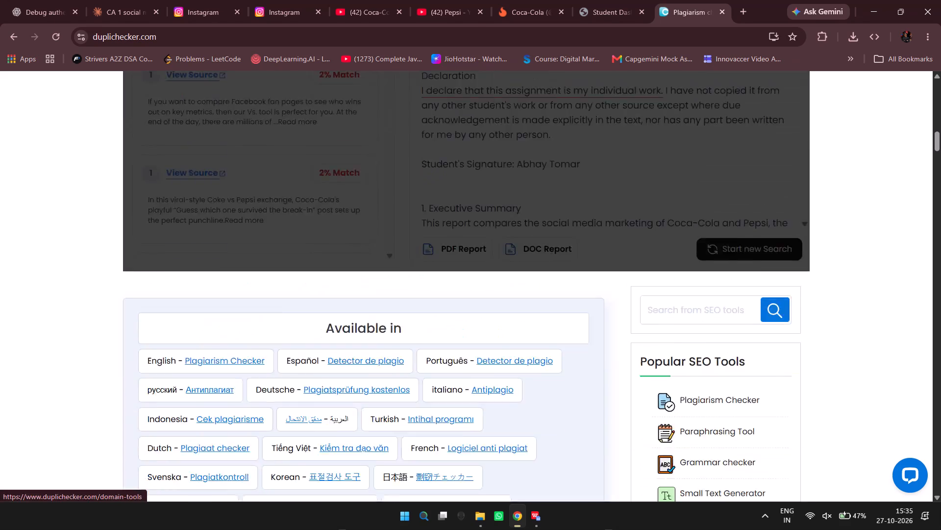
{"action": "scroll", "coordinate": [697, 164], "scroll_direction": "down", "scroll_amount": 4}
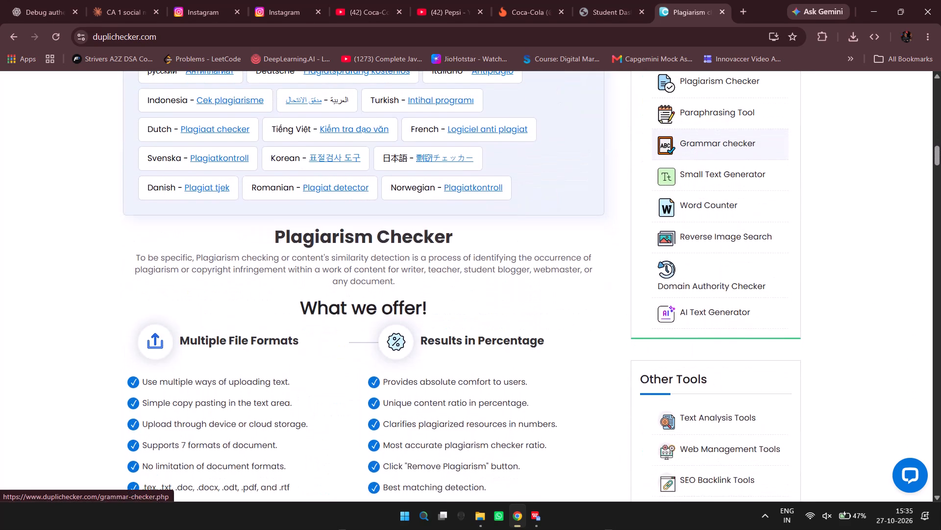
{"action": "scroll", "coordinate": [697, 164], "scroll_direction": "up", "scroll_amount": 5}
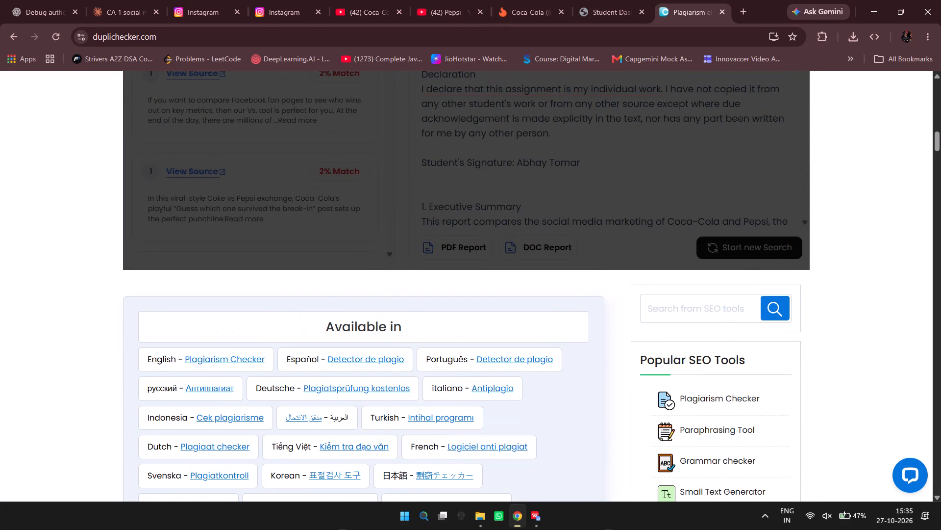
{"action": "scroll", "coordinate": [624, 318], "scroll_direction": "down", "scroll_amount": 3}
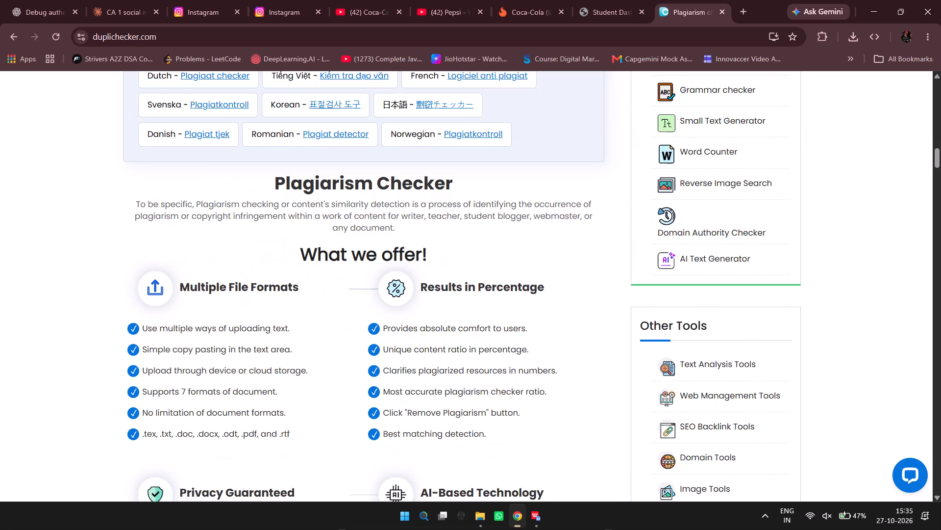
{"action": "scroll", "coordinate": [624, 318], "scroll_direction": "down", "scroll_amount": 8}
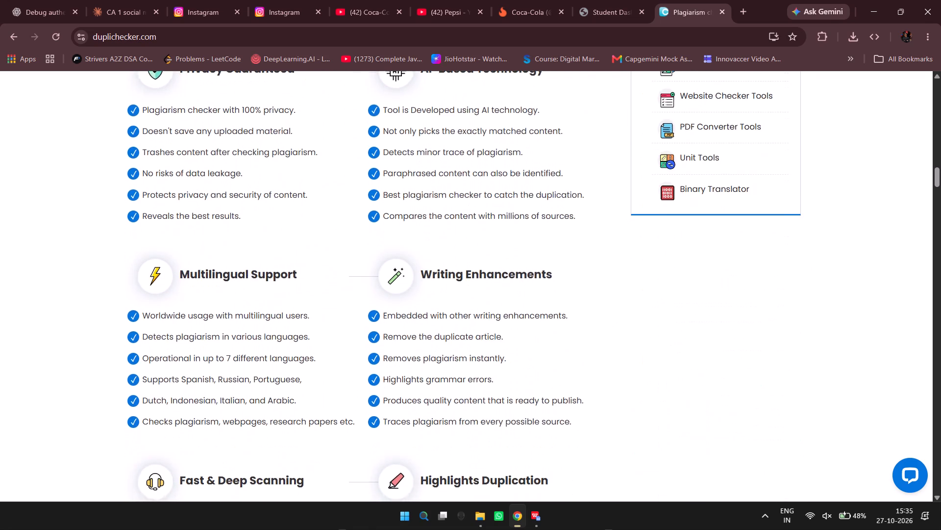
{"action": "scroll", "coordinate": [624, 318], "scroll_direction": "down", "scroll_amount": 4}
{"action": "scroll", "coordinate": [624, 318], "scroll_direction": "up", "scroll_amount": 17}
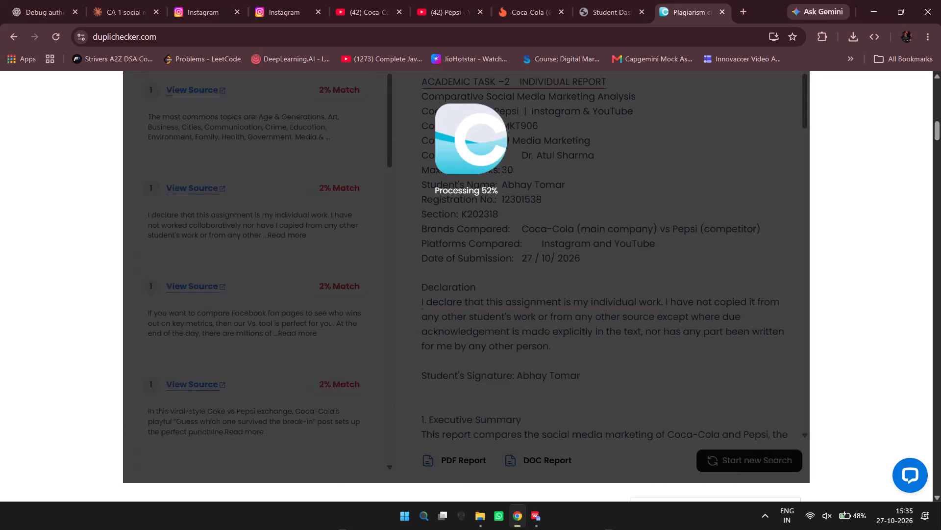
{"action": "scroll", "coordinate": [624, 318], "scroll_direction": "up", "scroll_amount": 5}
{"action": "scroll", "coordinate": [624, 318], "scroll_direction": "down", "scroll_amount": 1}
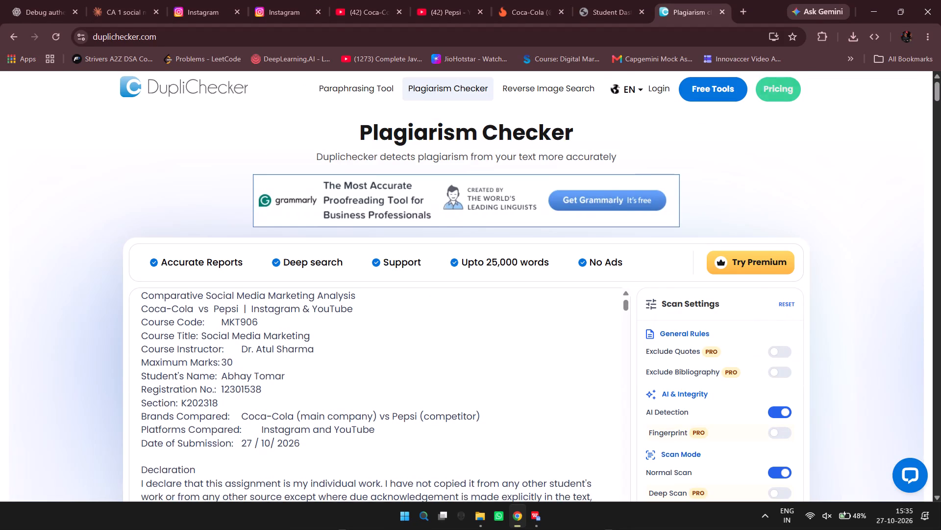
{"action": "scroll", "coordinate": [624, 318], "scroll_direction": "down", "scroll_amount": 1}
{"action": "scroll", "coordinate": [877, 304], "scroll_direction": "down", "scroll_amount": 5}
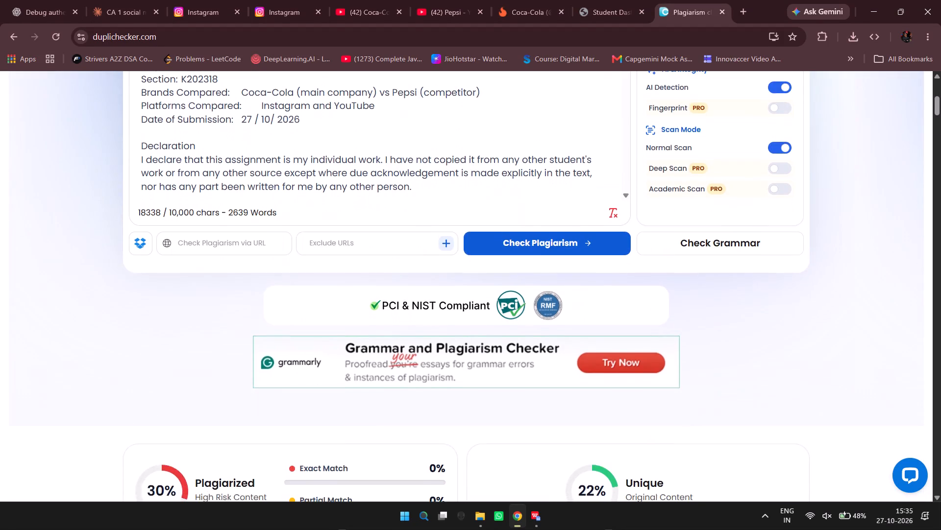
{"action": "scroll", "coordinate": [877, 304], "scroll_direction": "down", "scroll_amount": 3}
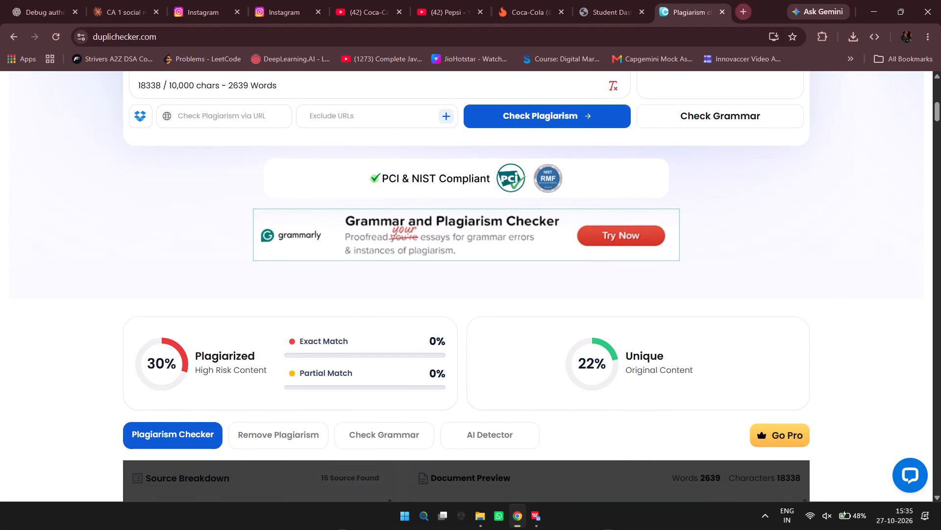
Close the university portal's student dashboard page.
{"action": "left_click", "coordinate": [599, 0]}
{"action": "left_click", "coordinate": [640, 11]}
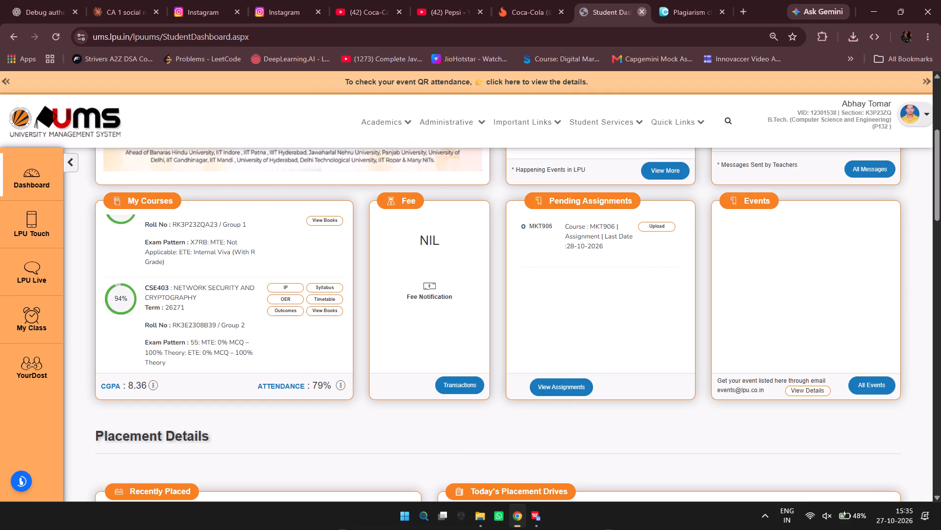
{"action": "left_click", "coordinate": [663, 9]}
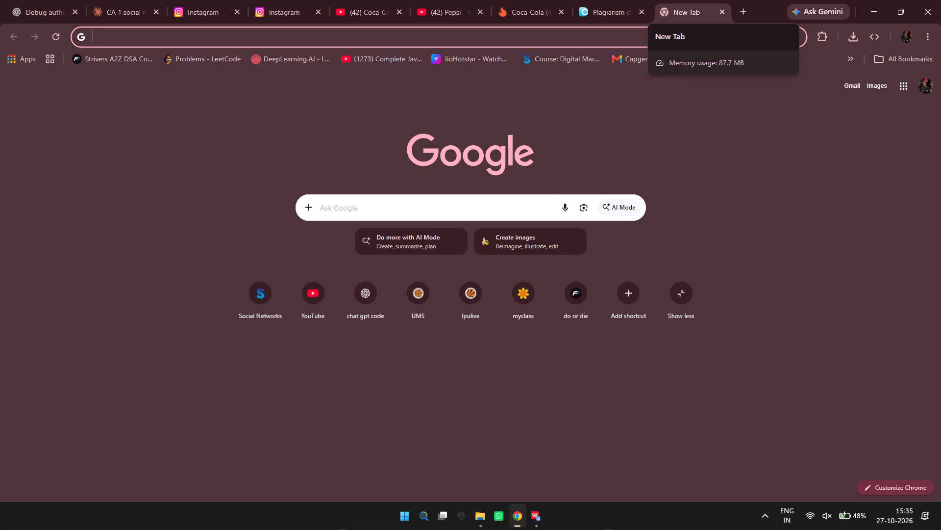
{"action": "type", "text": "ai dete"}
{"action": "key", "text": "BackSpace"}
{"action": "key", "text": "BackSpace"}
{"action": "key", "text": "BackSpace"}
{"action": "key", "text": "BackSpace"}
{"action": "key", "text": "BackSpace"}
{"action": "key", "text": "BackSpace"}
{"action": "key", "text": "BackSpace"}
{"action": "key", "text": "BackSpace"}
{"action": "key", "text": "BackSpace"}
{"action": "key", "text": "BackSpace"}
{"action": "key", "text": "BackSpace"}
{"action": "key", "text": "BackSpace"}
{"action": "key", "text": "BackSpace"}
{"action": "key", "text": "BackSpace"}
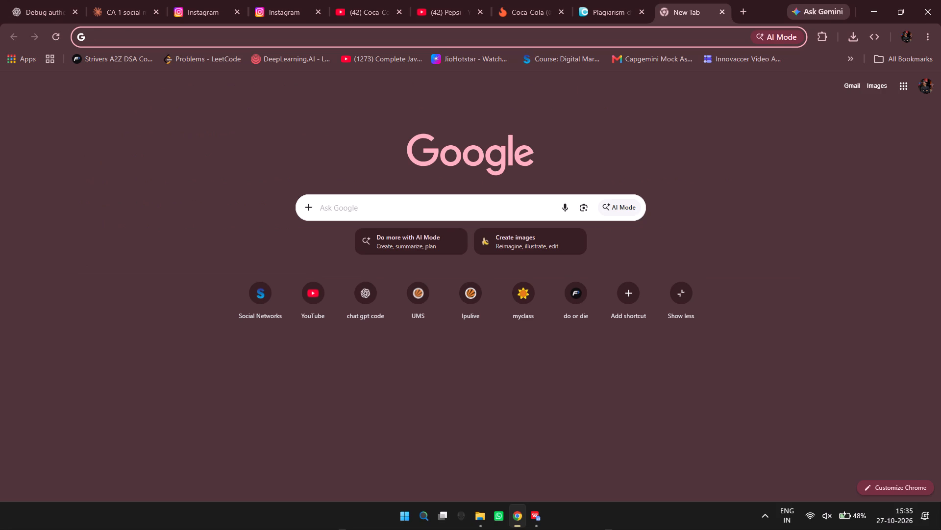
Return to the DupliChecker page with the report's plagiarism results.
{"action": "left_click", "coordinate": [556, 0]}
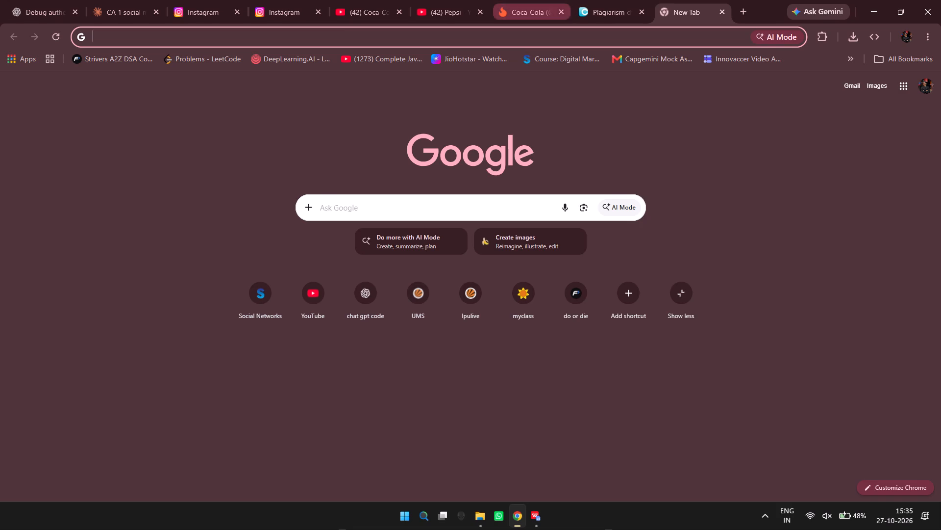